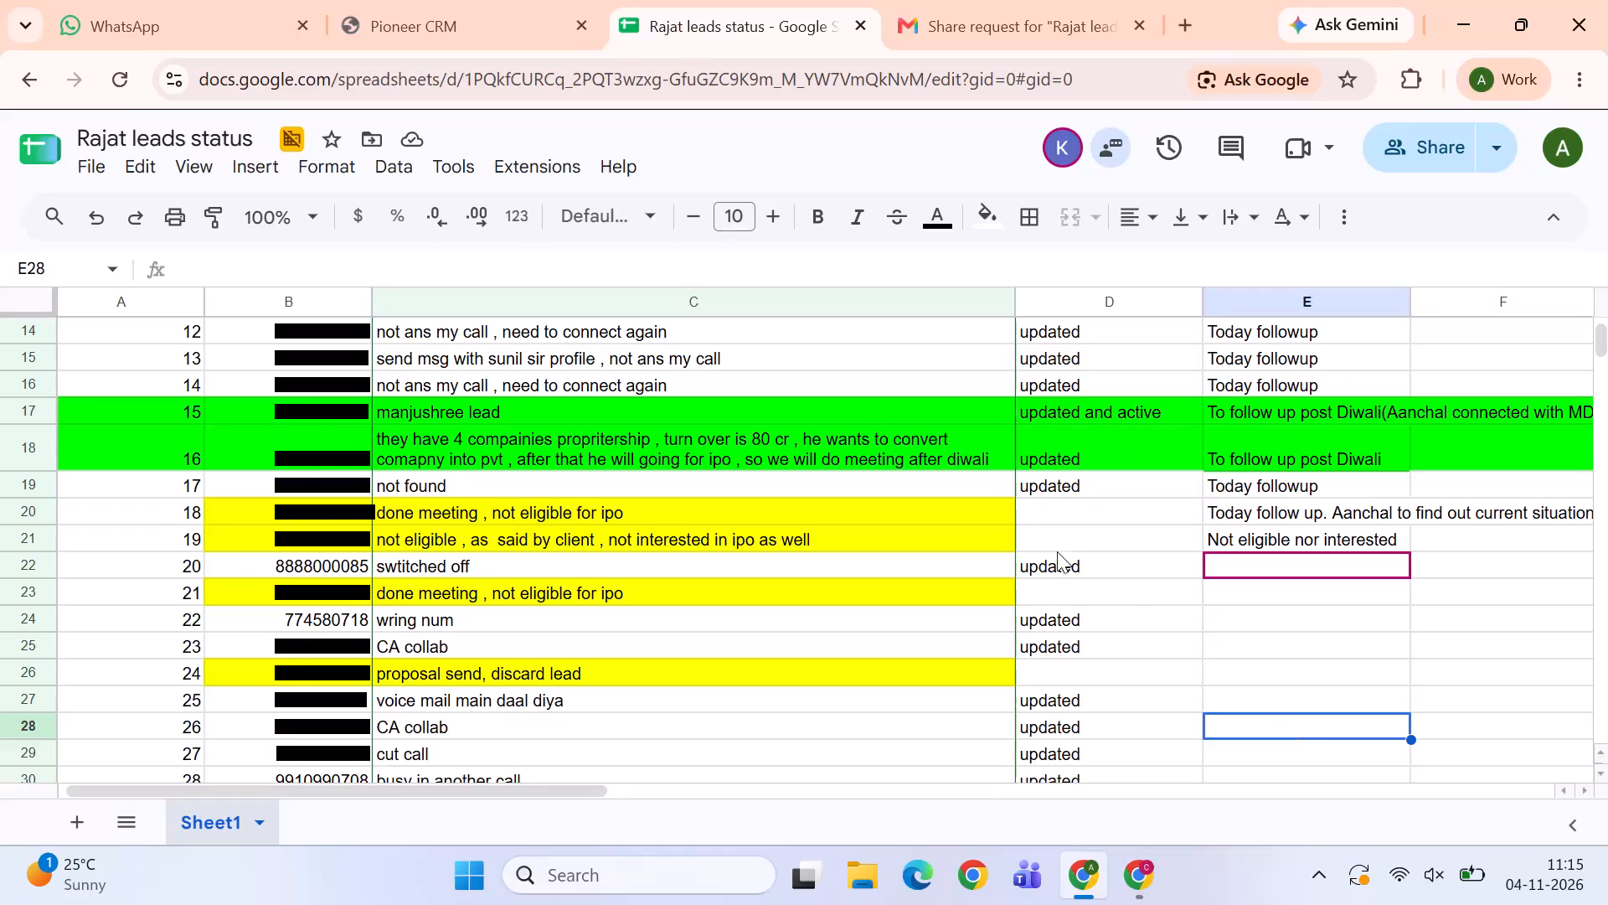
Switch to Pioneer CRM, find the hot Tulip Compression Pvt Ltd lead by searching "munish", and review its follow-up notes.
left_click(425, 0)
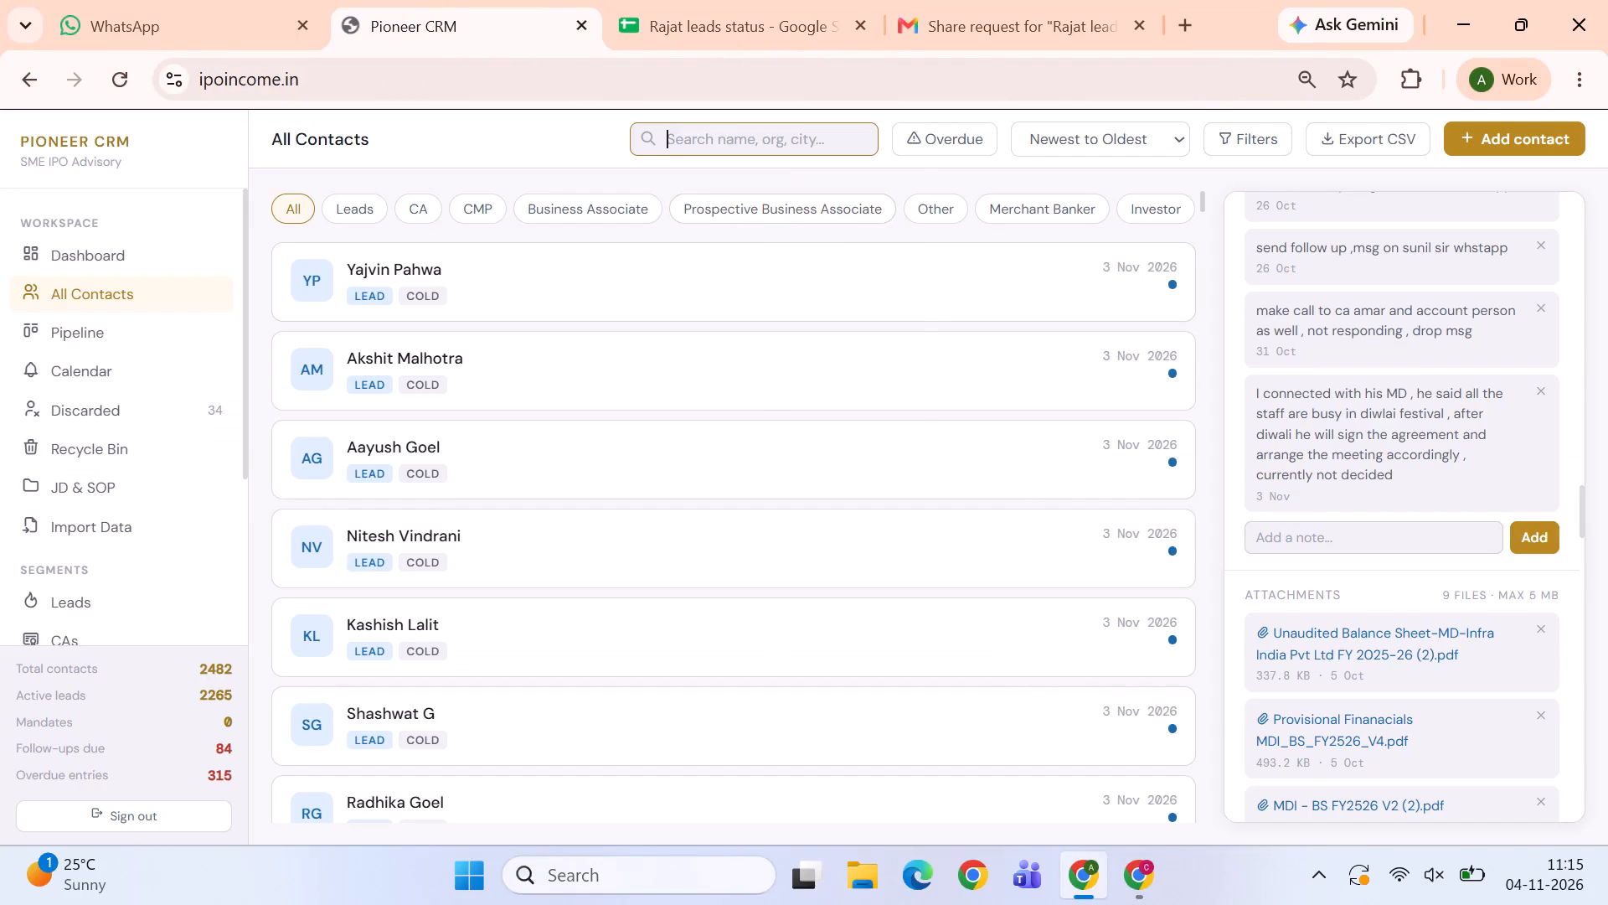
left_click(773, 141)
type("munish")
left_click(831, 412)
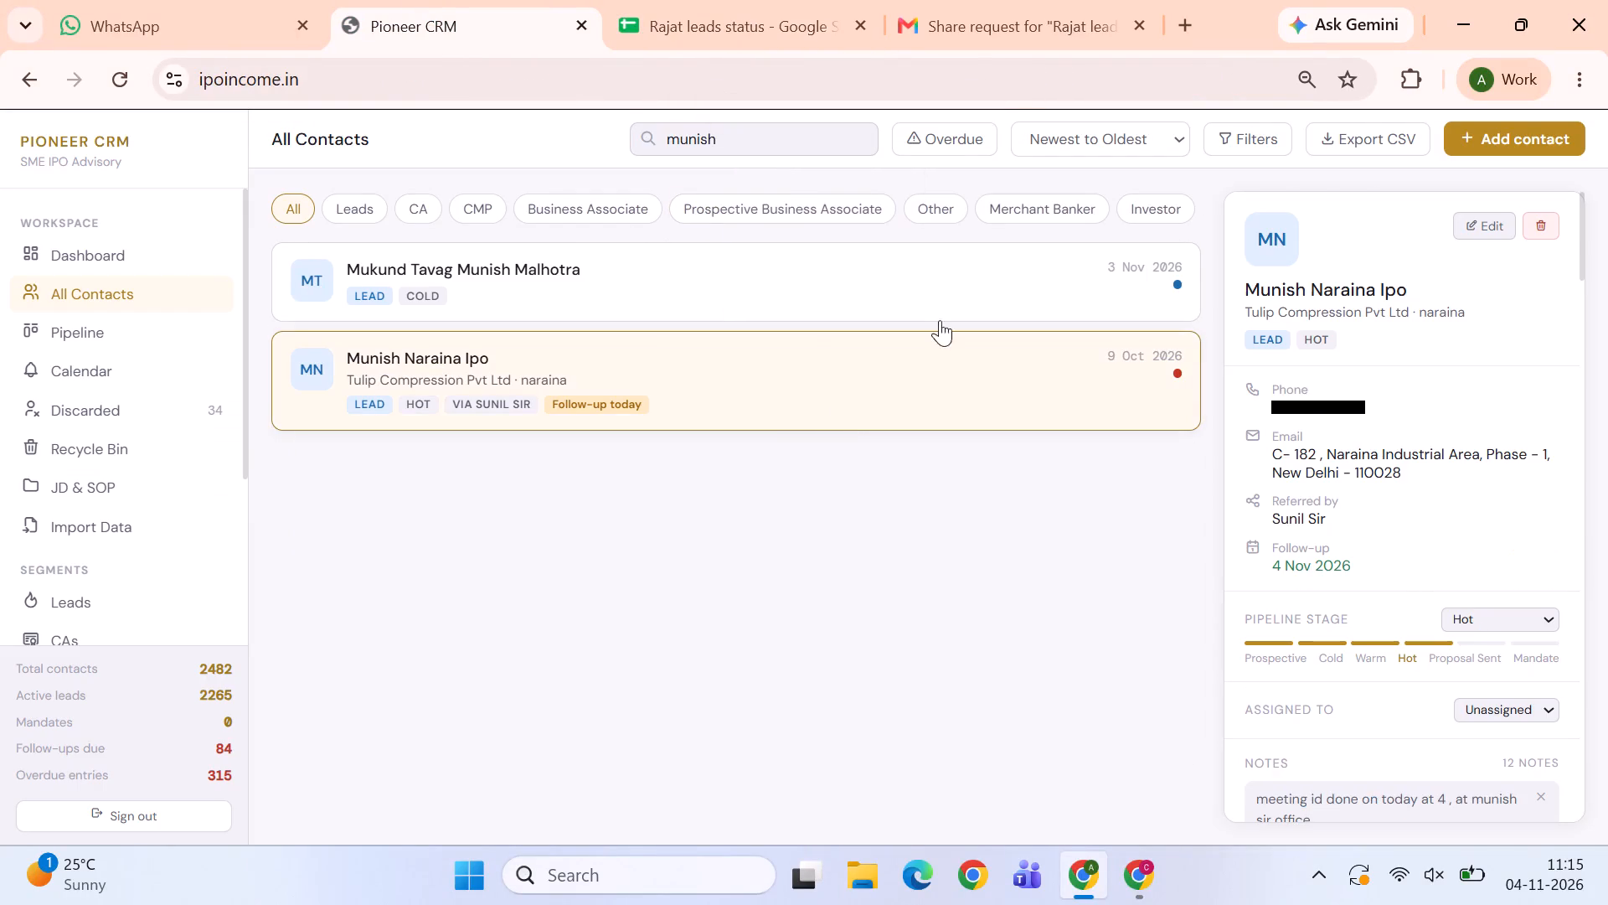
scroll(1449, 496, "down", 1)
scroll(1389, 563, "down", 1)
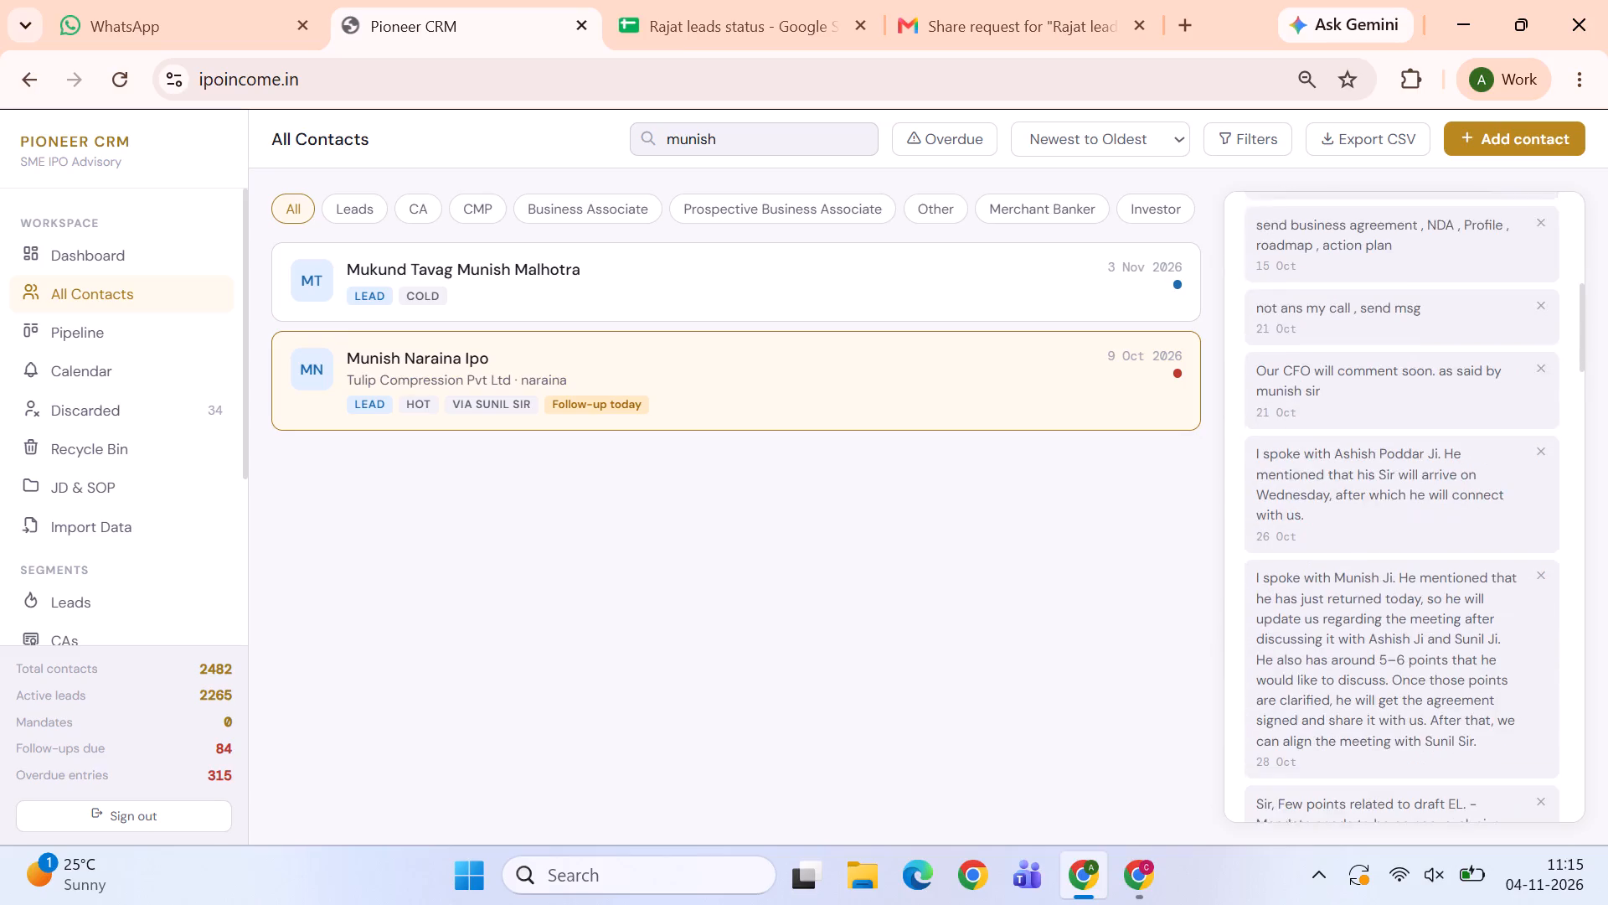
scroll(1389, 563, "down", 2)
scroll(1389, 563, "up", 2)
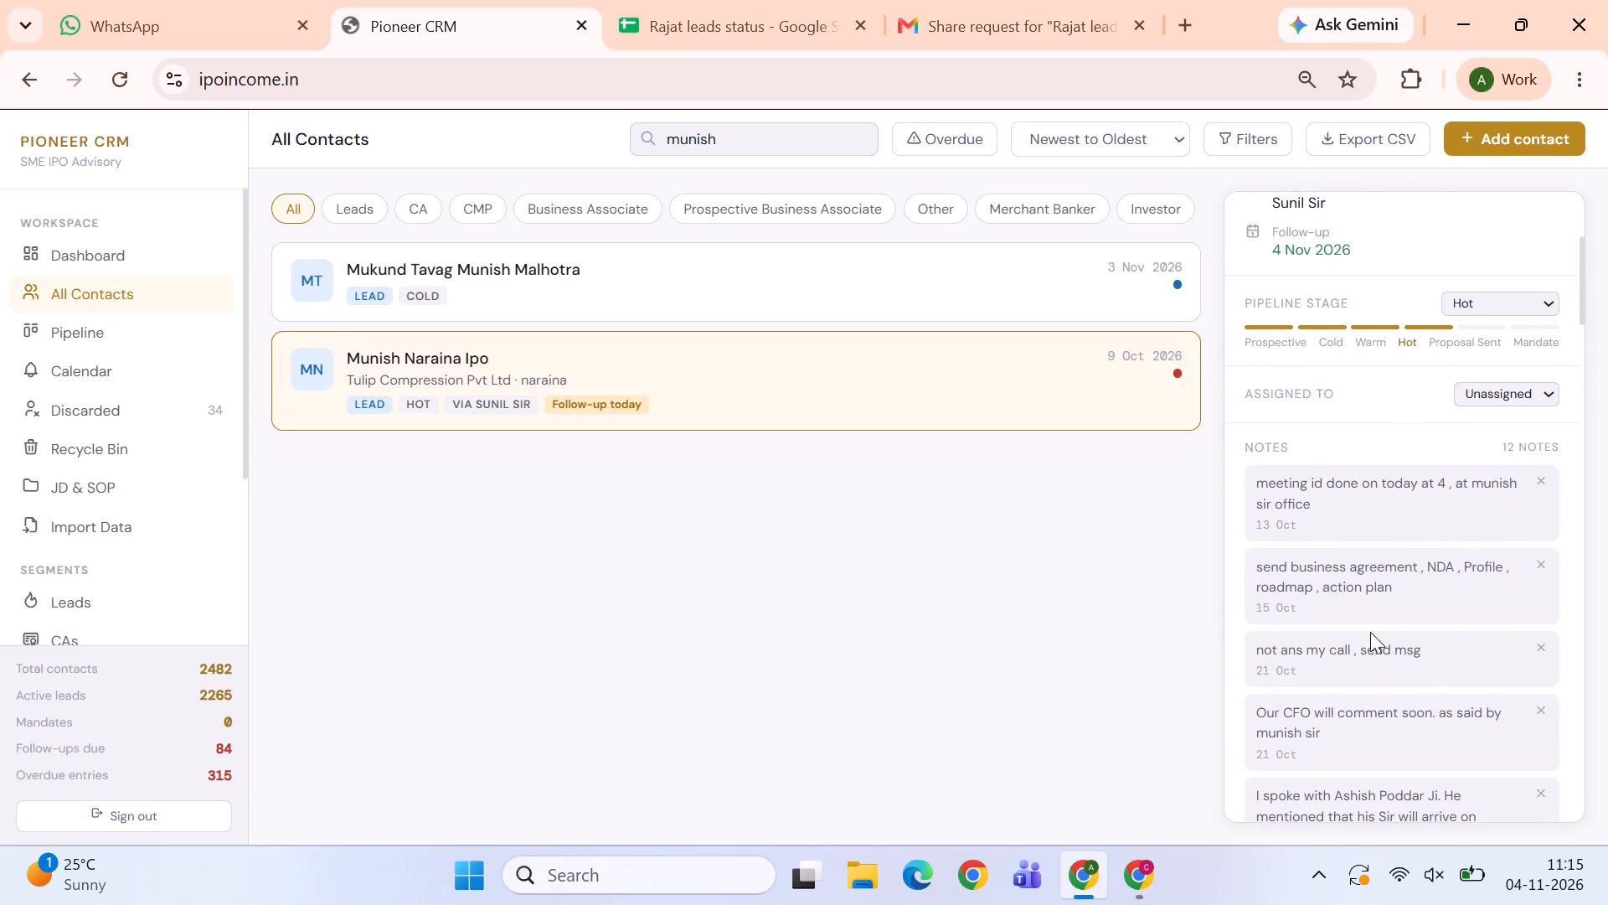
scroll(1471, 604, "down", 1)
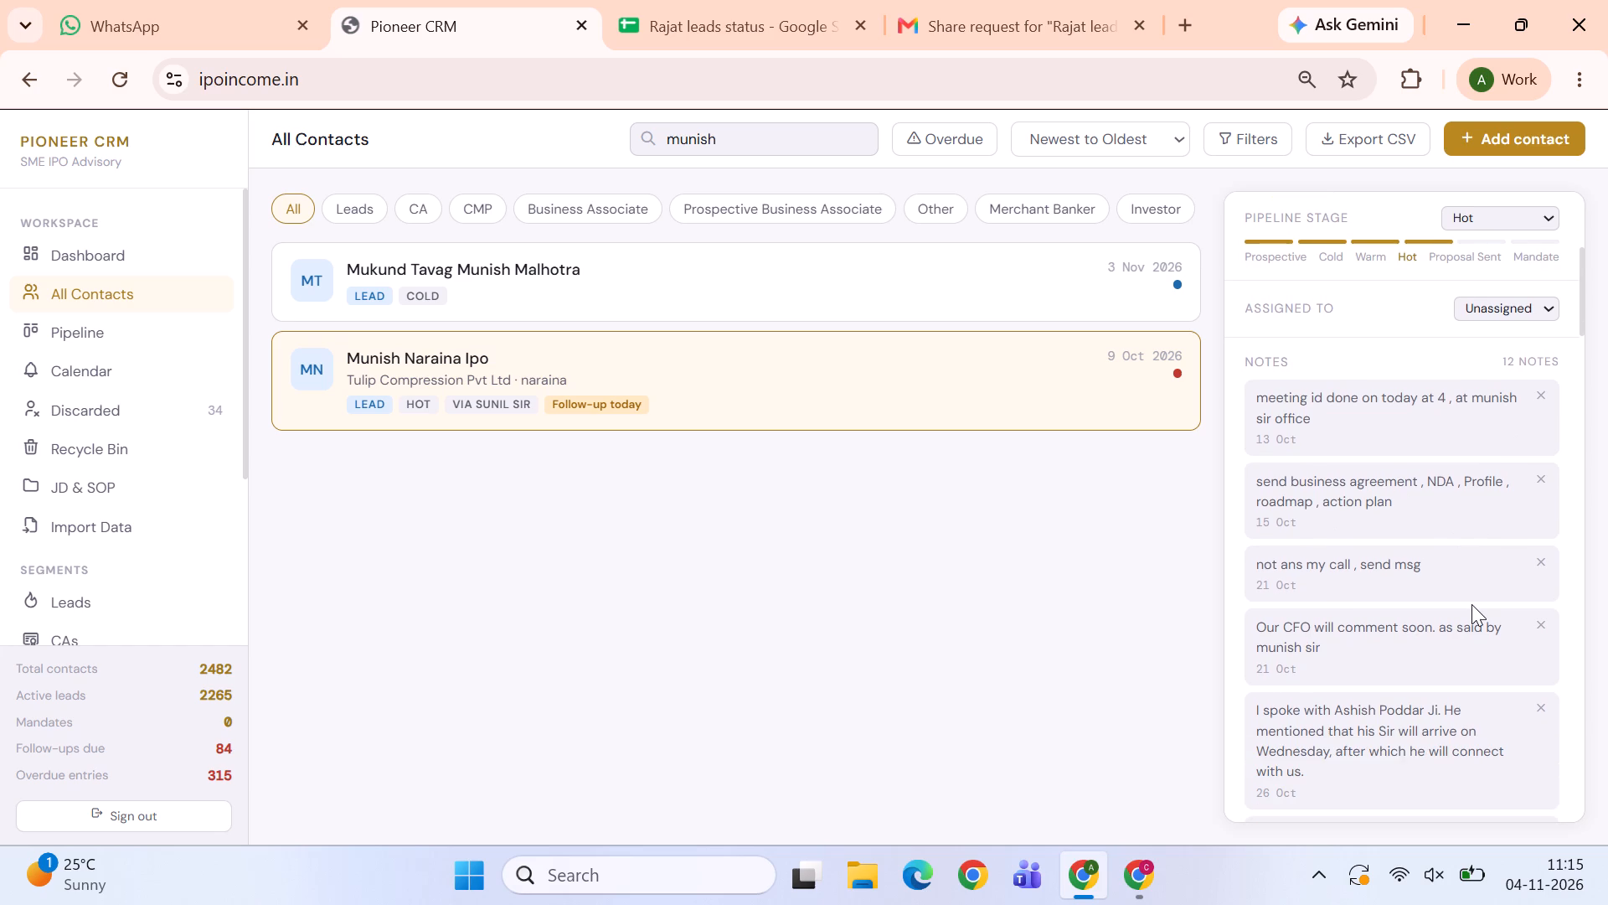
scroll(1471, 604, "down", 3)
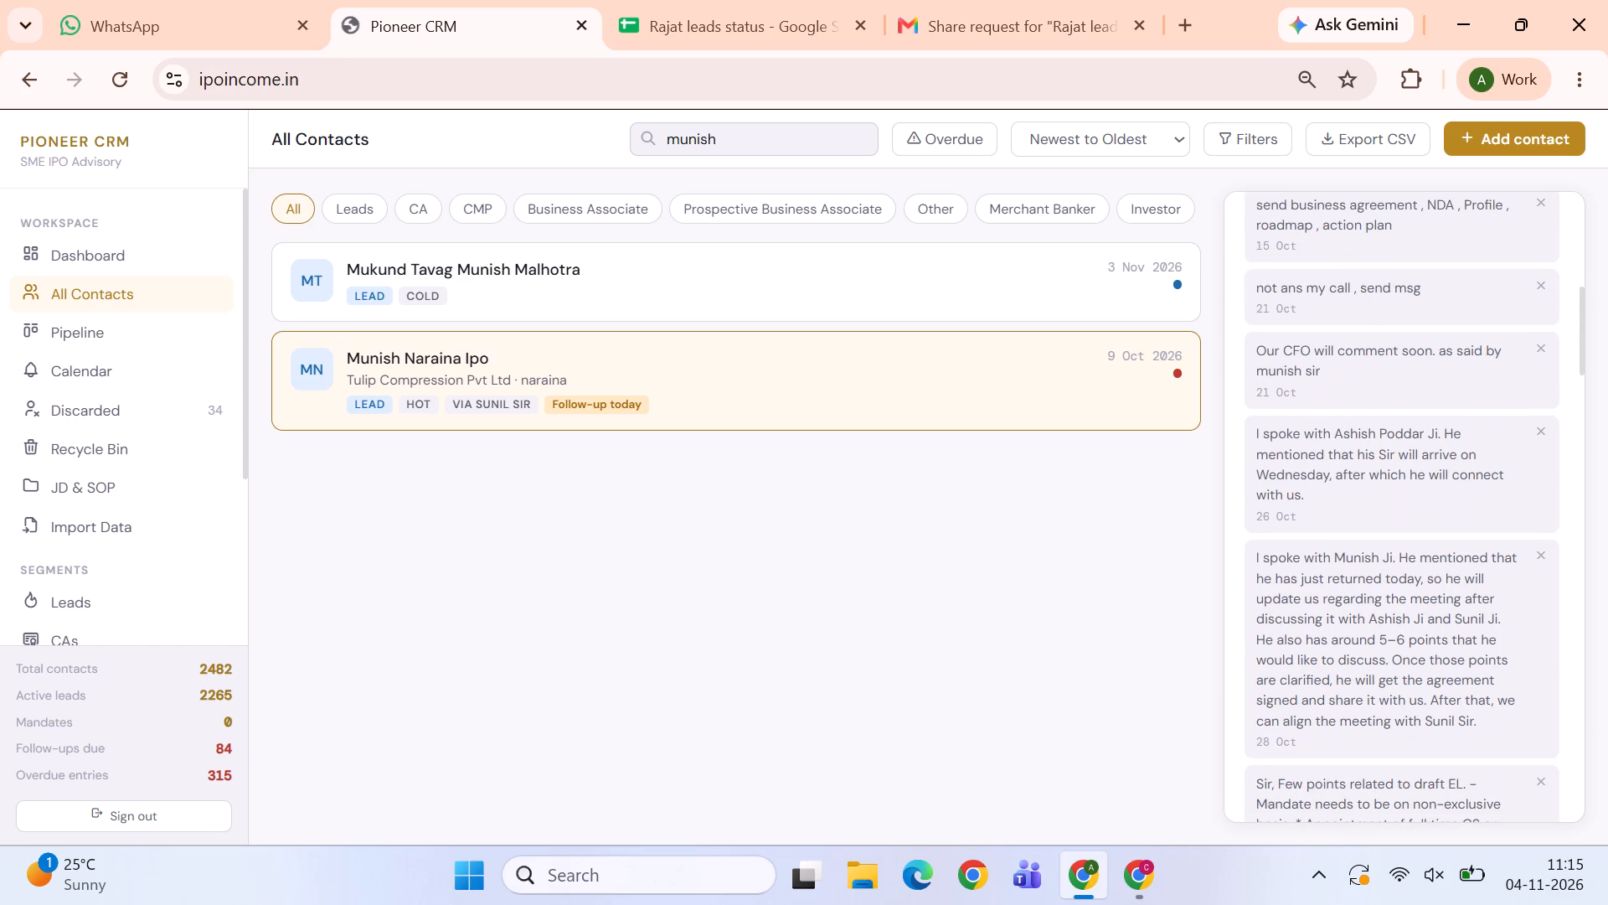
scroll(1471, 604, "down", 3)
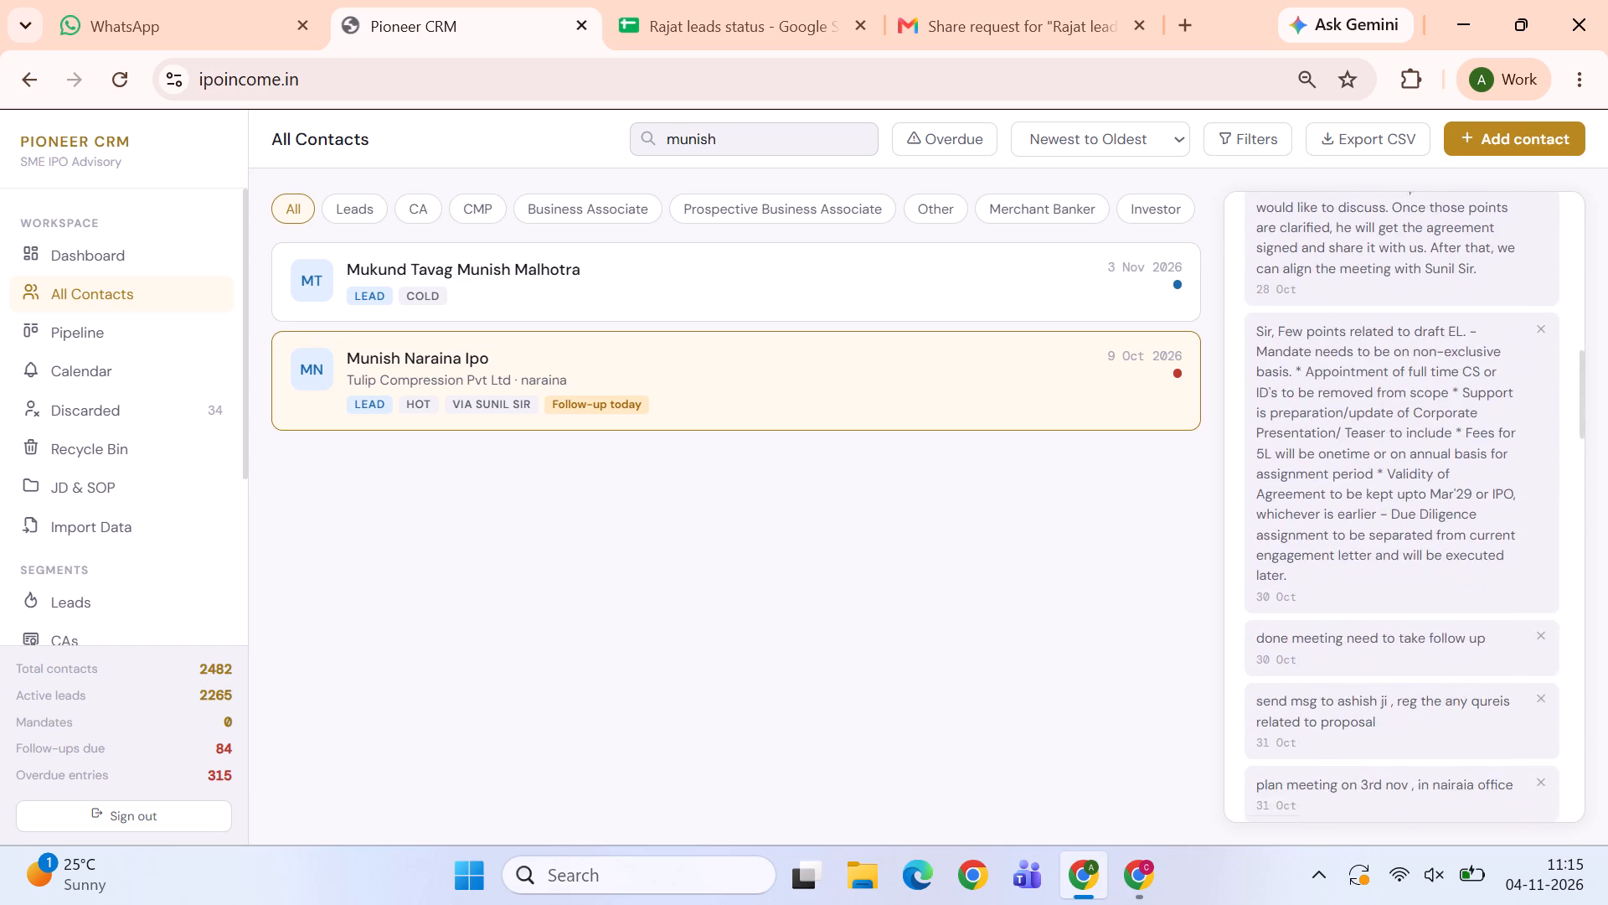
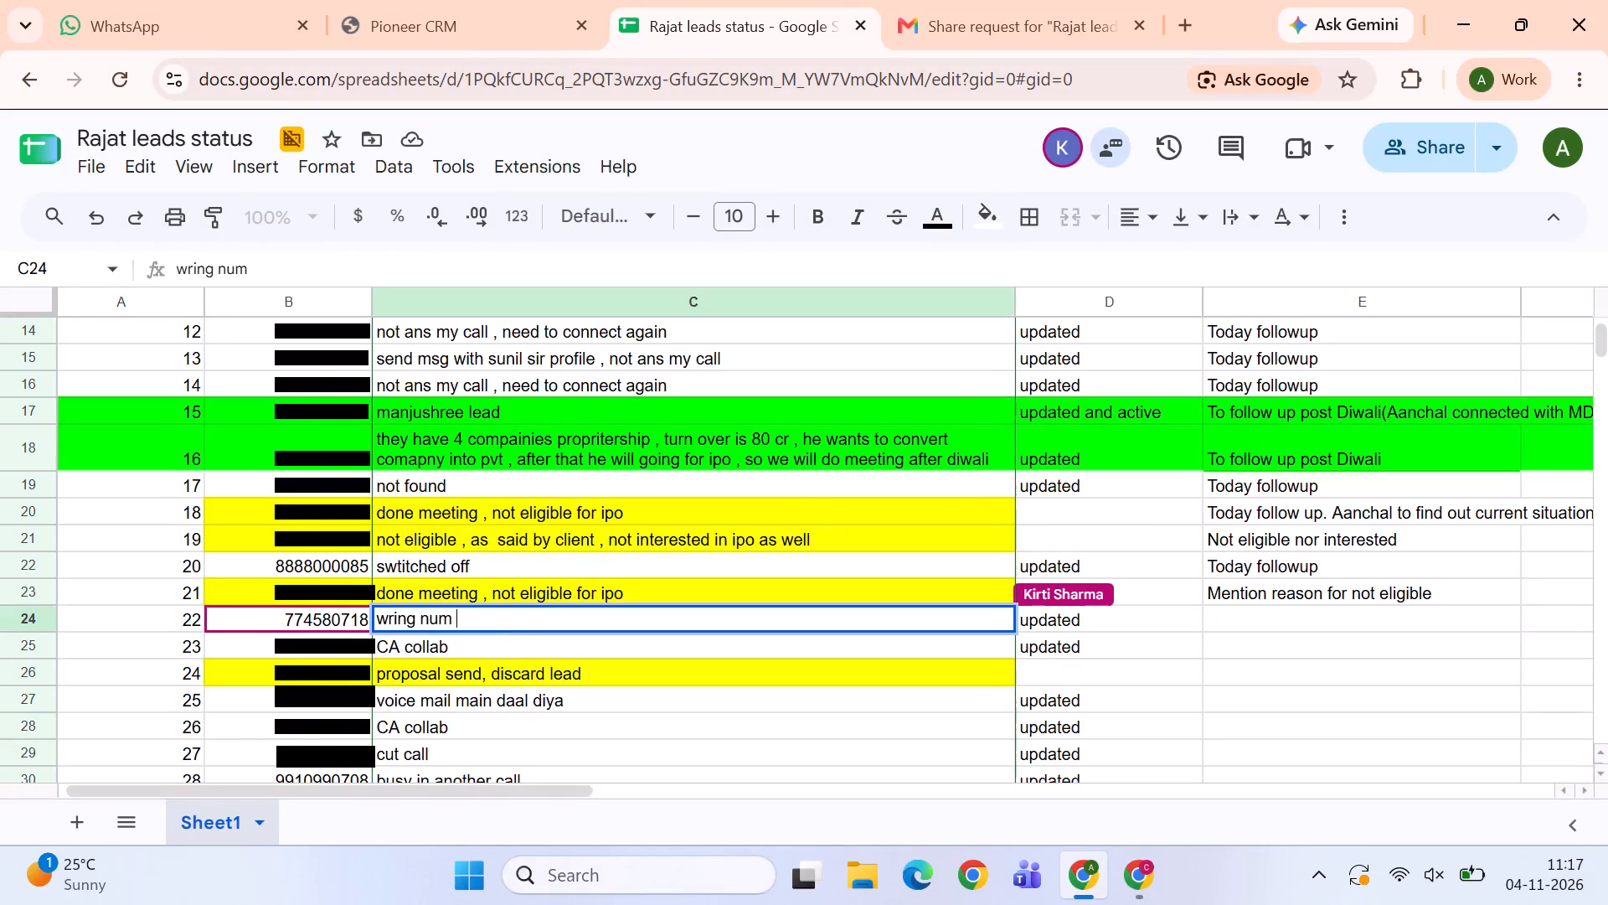
Copy the contact number of lead 24, marked "proposal send, discard lead", from the Rajat leads status sheet.
left_click(397, 616)
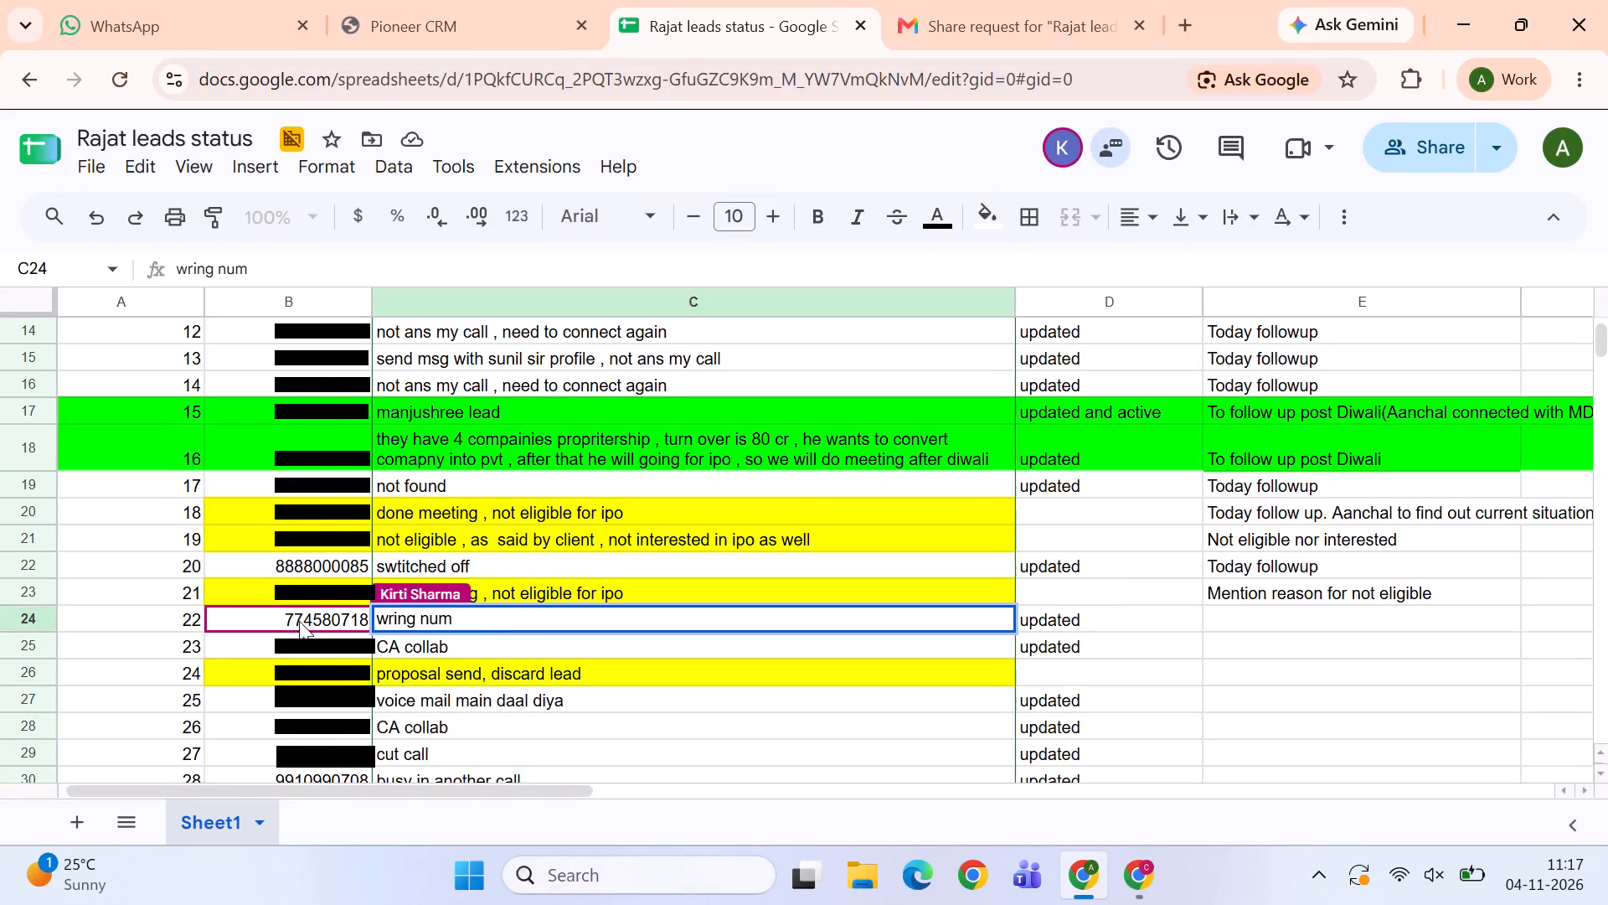
left_click(872, 744)
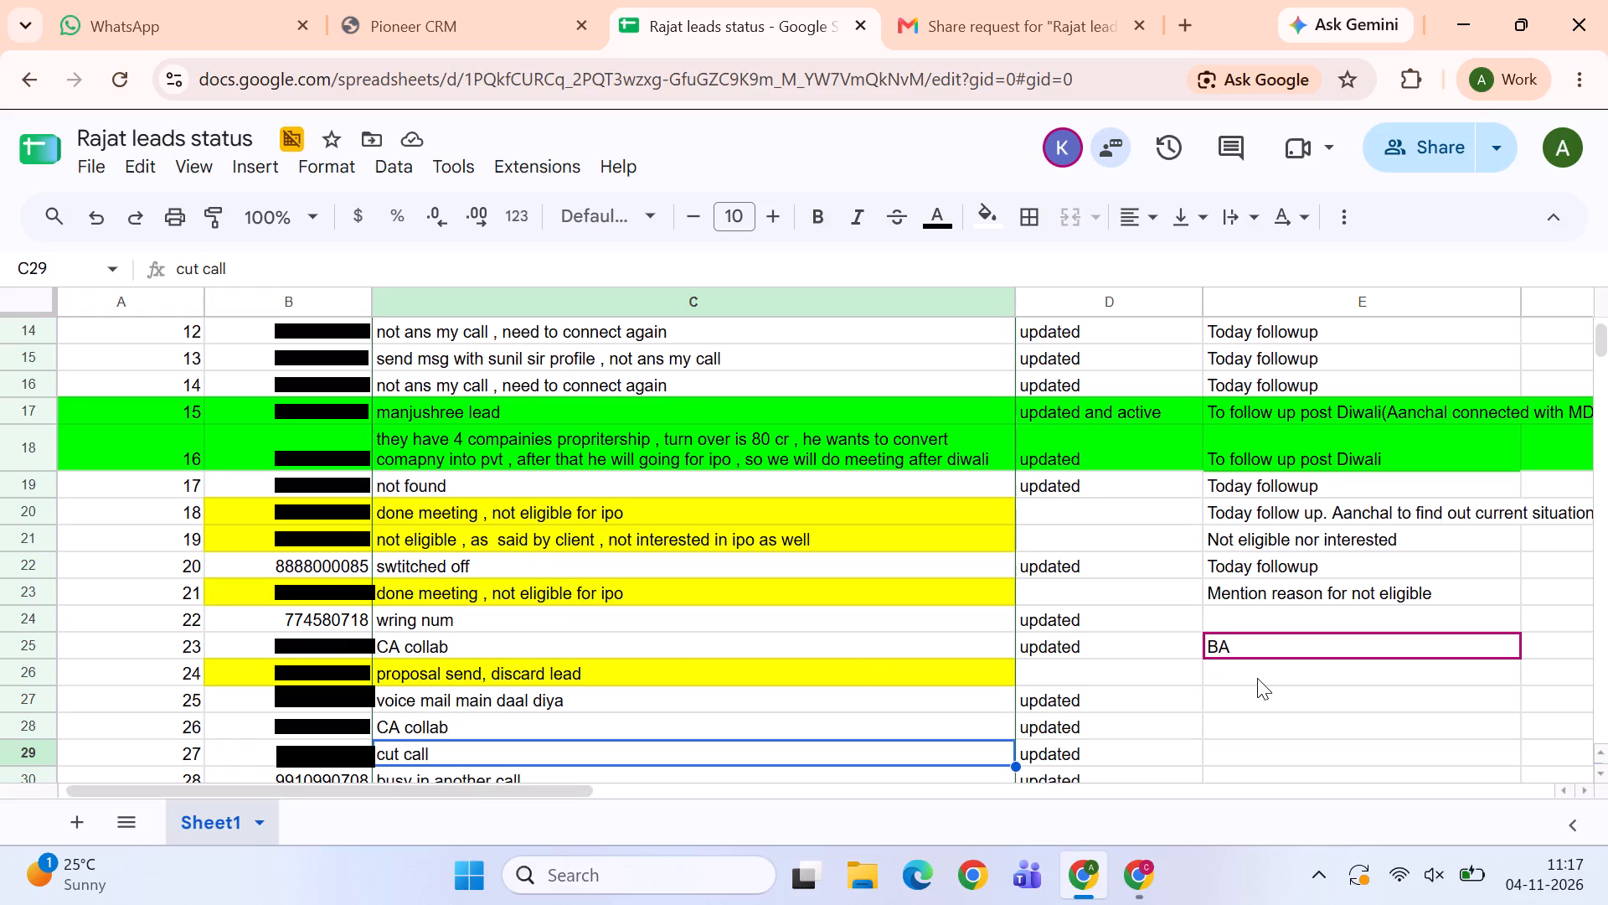
left_click(1257, 678)
scroll(1257, 678, "down", 1)
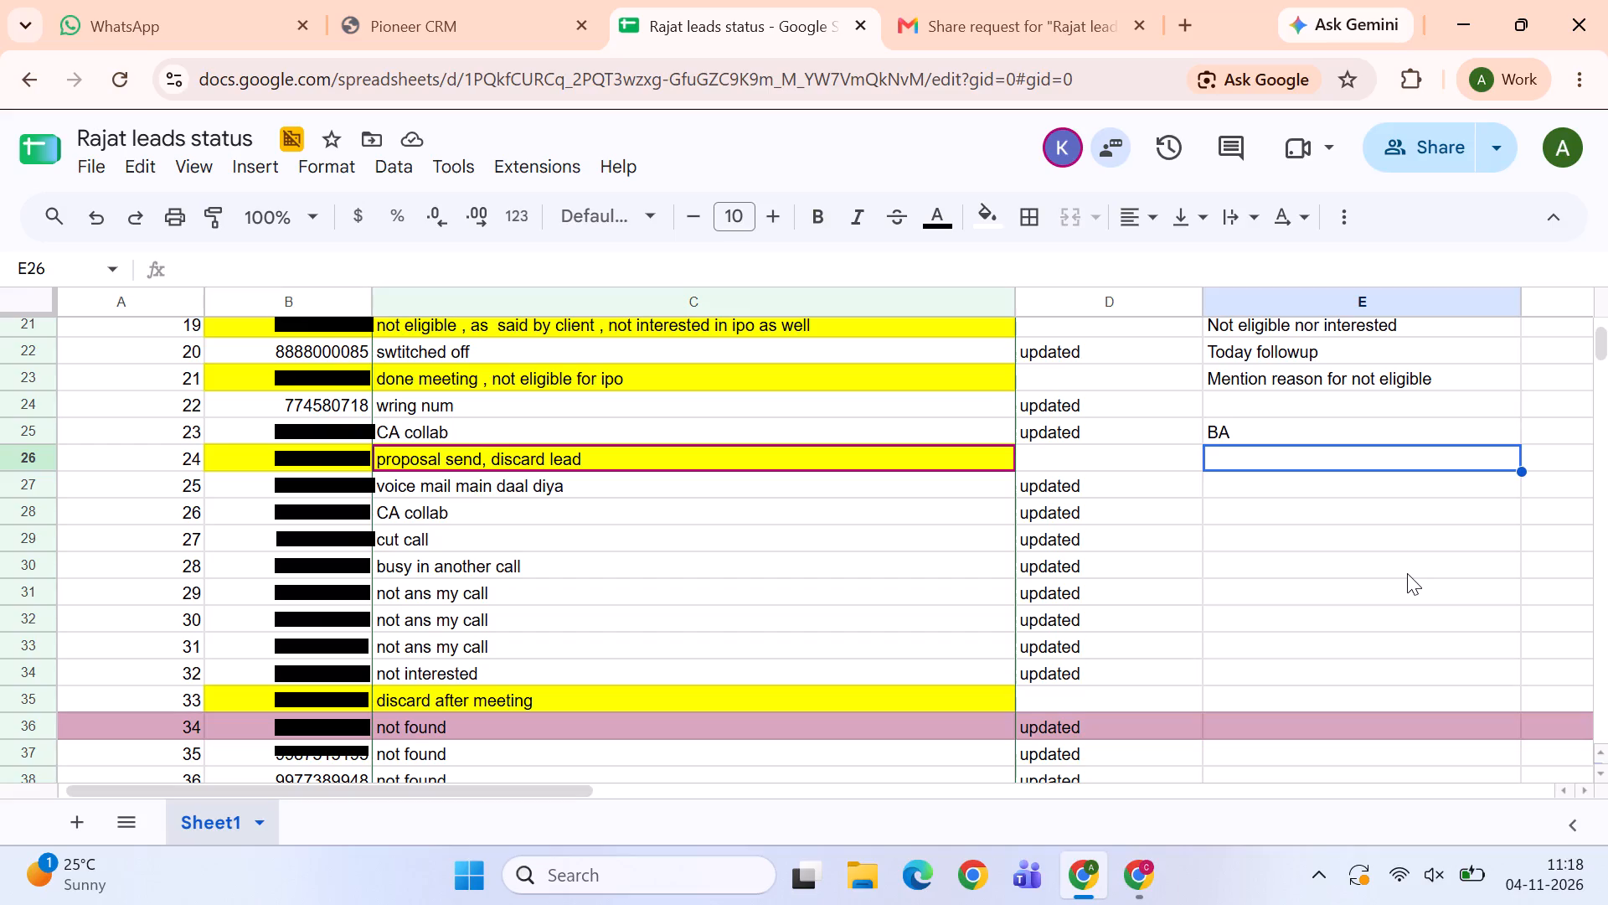
left_click(274, 453)
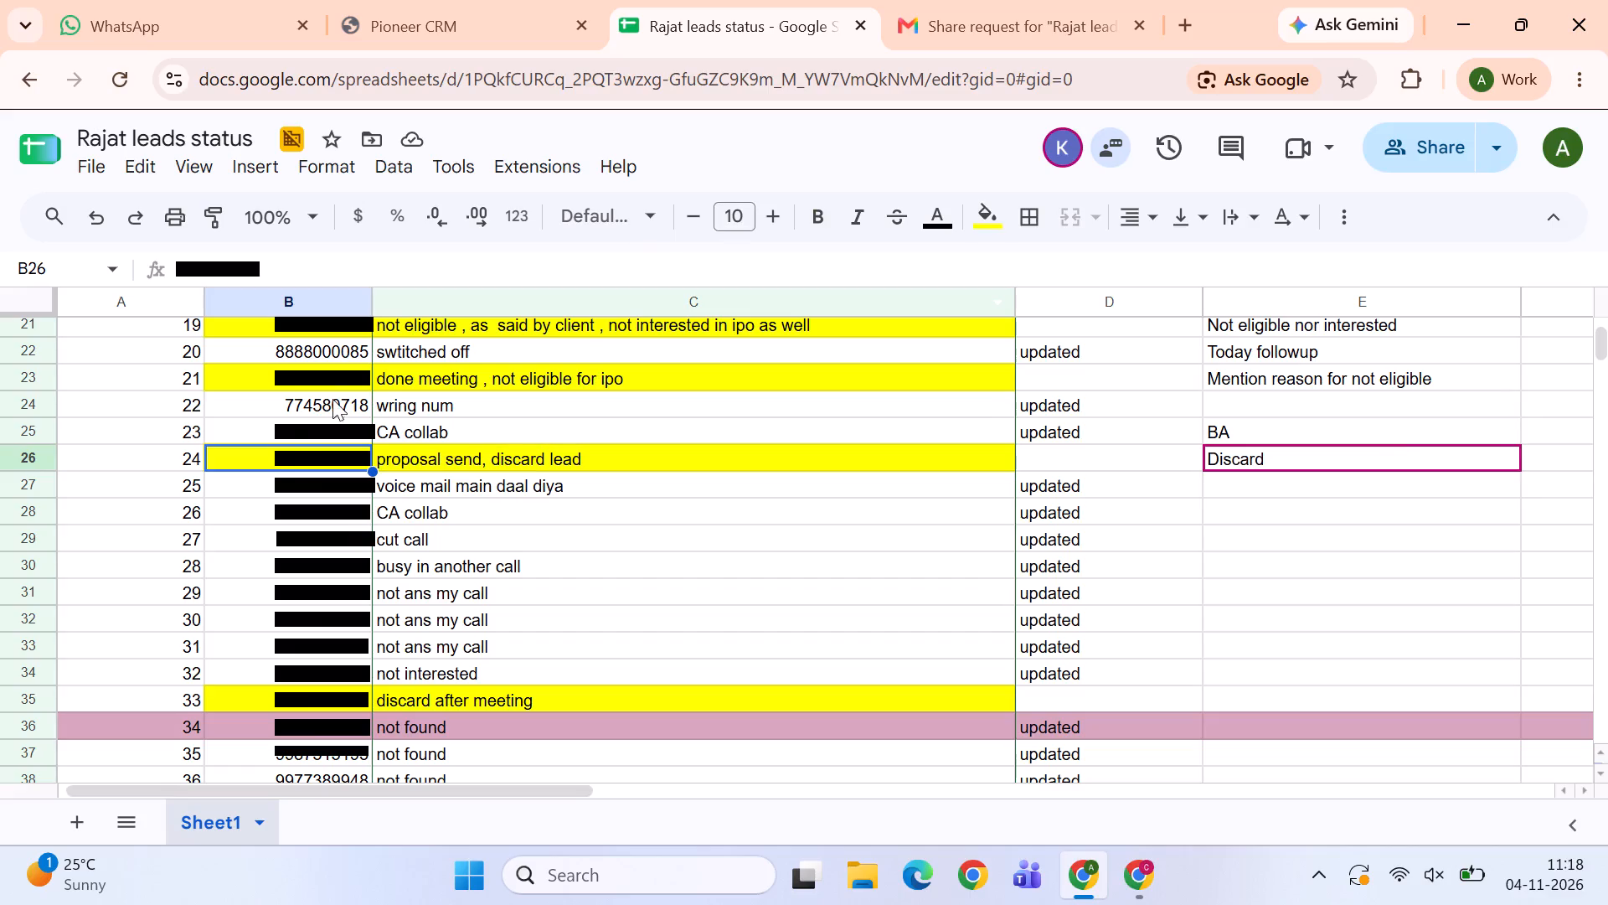
left_click(270, 453)
key("ctrl+c")
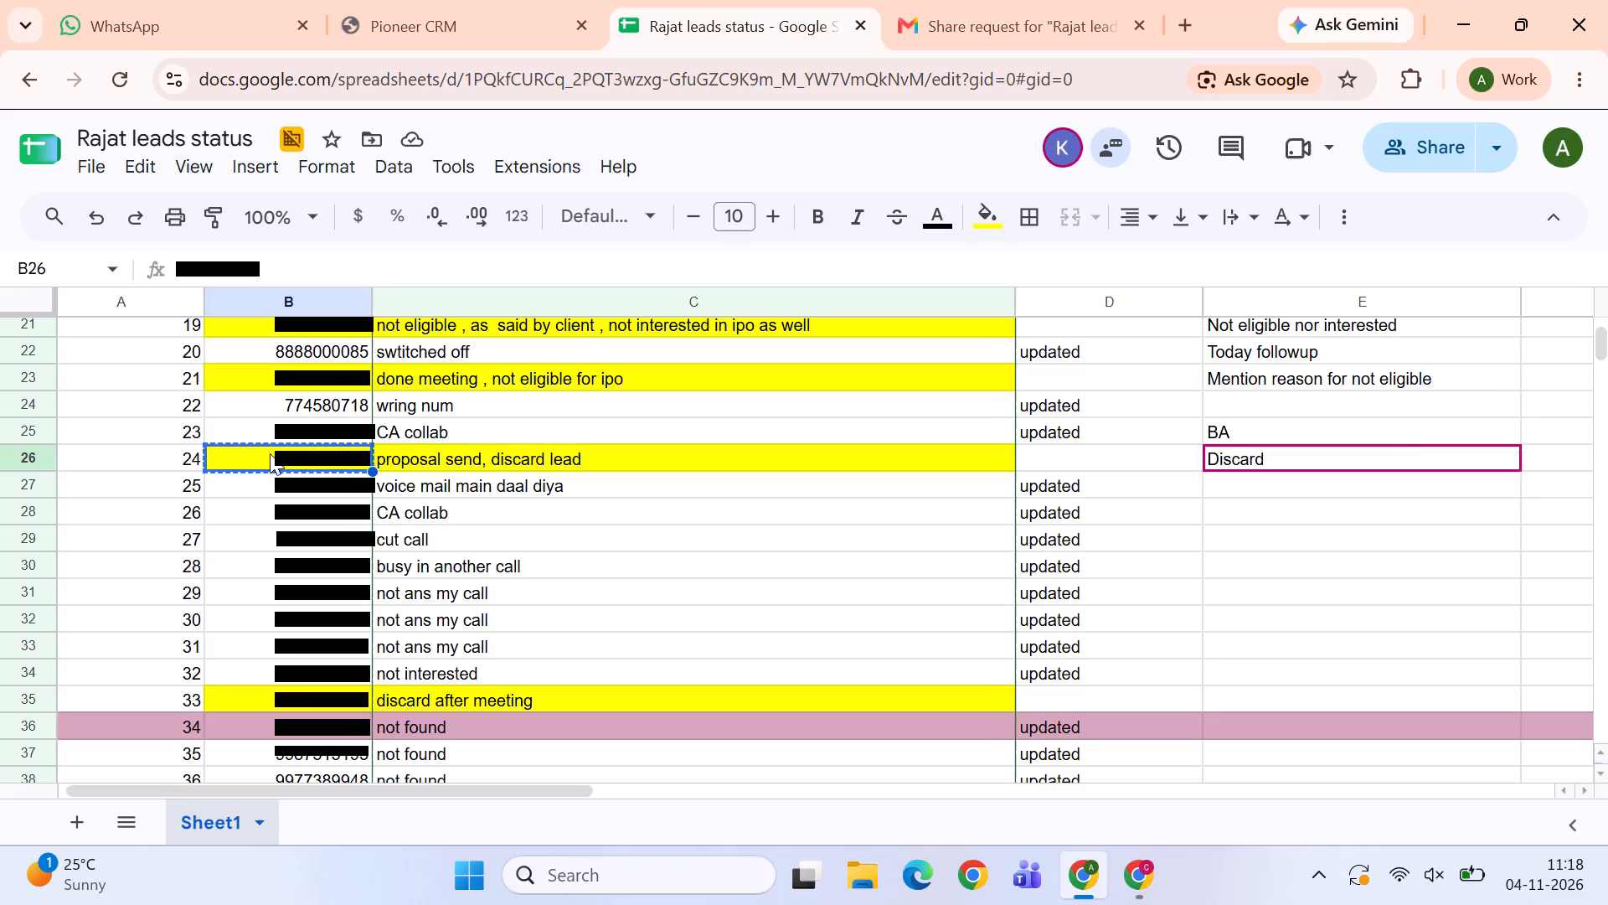
Switch to Pioneer CRM and search all contacts for the copied number, replacing the earlier "munish" search.
left_click(449, 0)
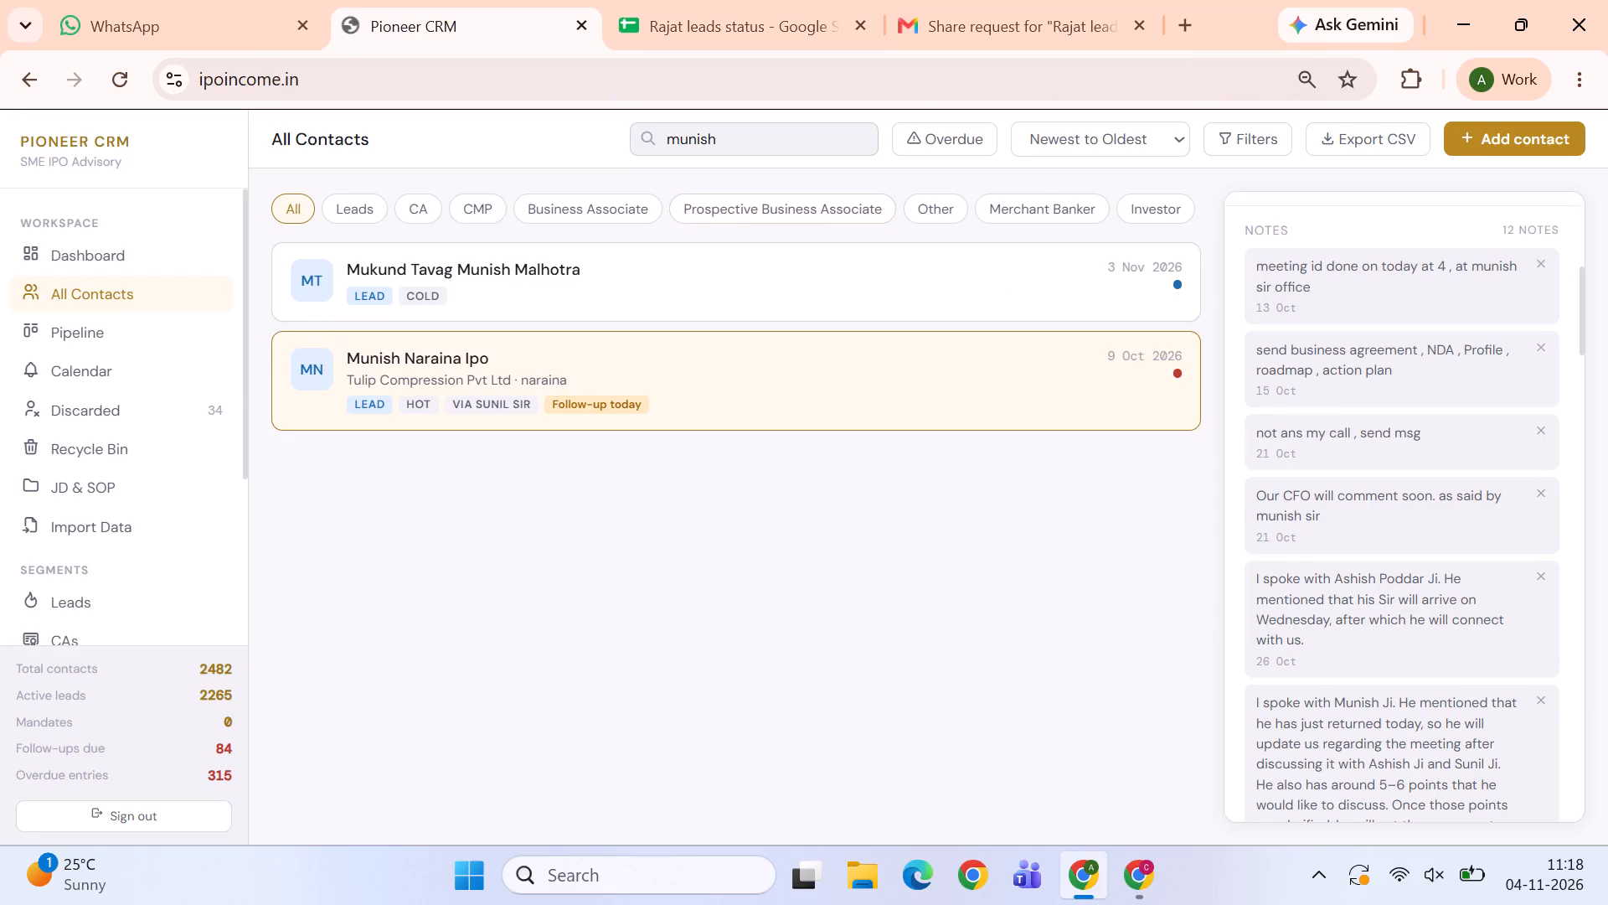
left_click(750, 126)
key("BackSpace")
key("BackSpace")
key("BackSpace")
key("BackSpace")
key("BackSpace")
key("BackSpace")
key("BackSpace")
key("BackSpace")
key("BackSpace")
key("BackSpace")
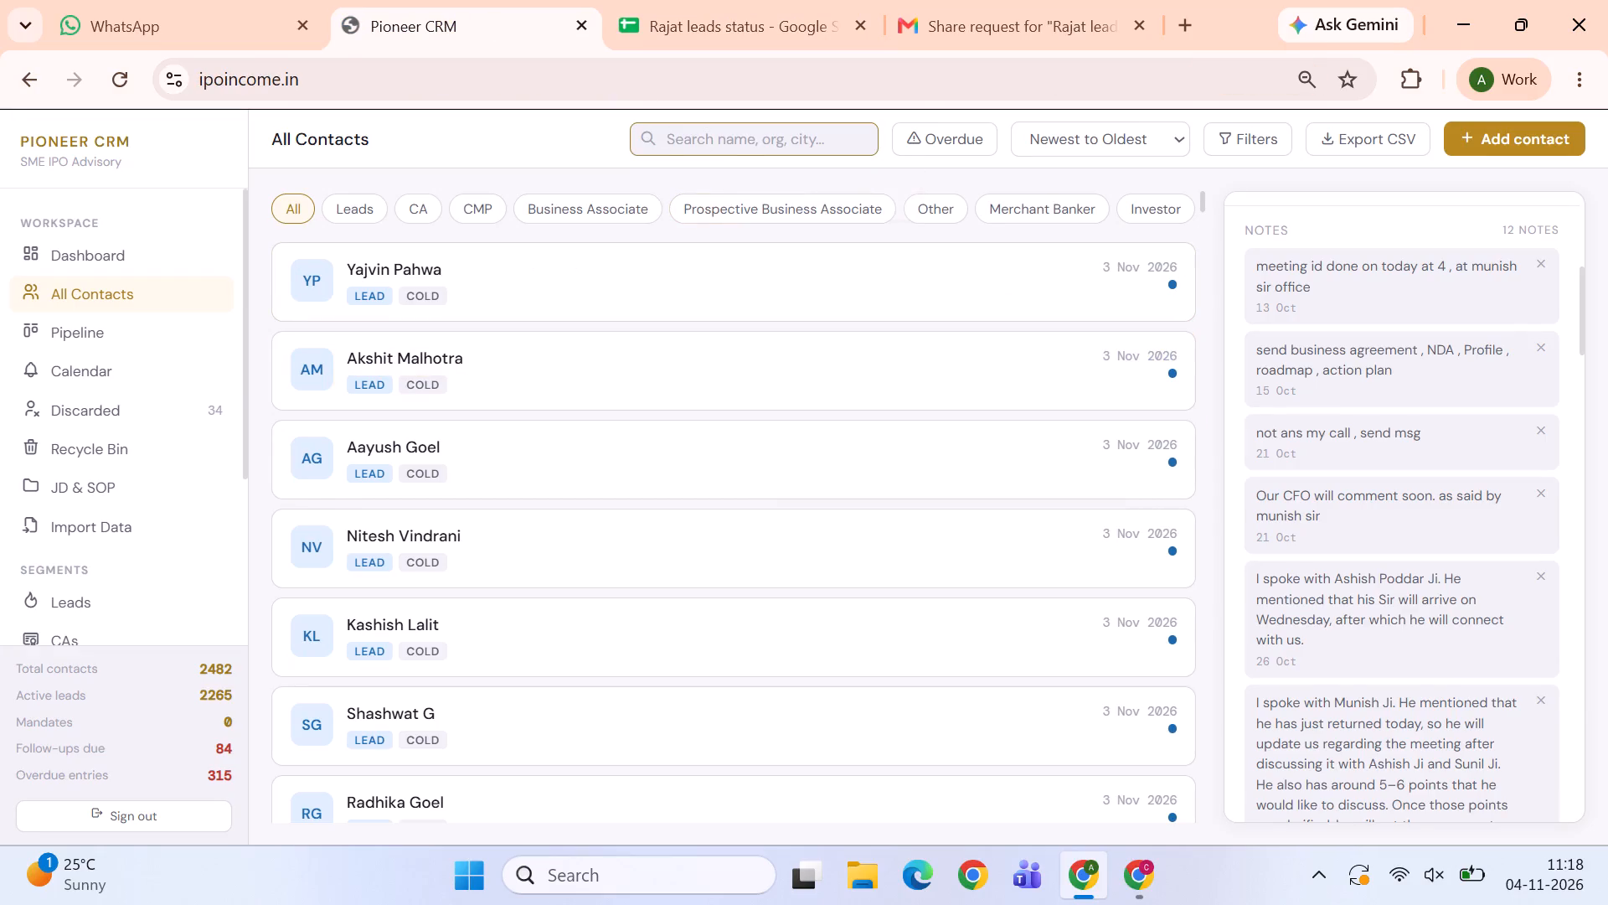
key("ctrl+v")
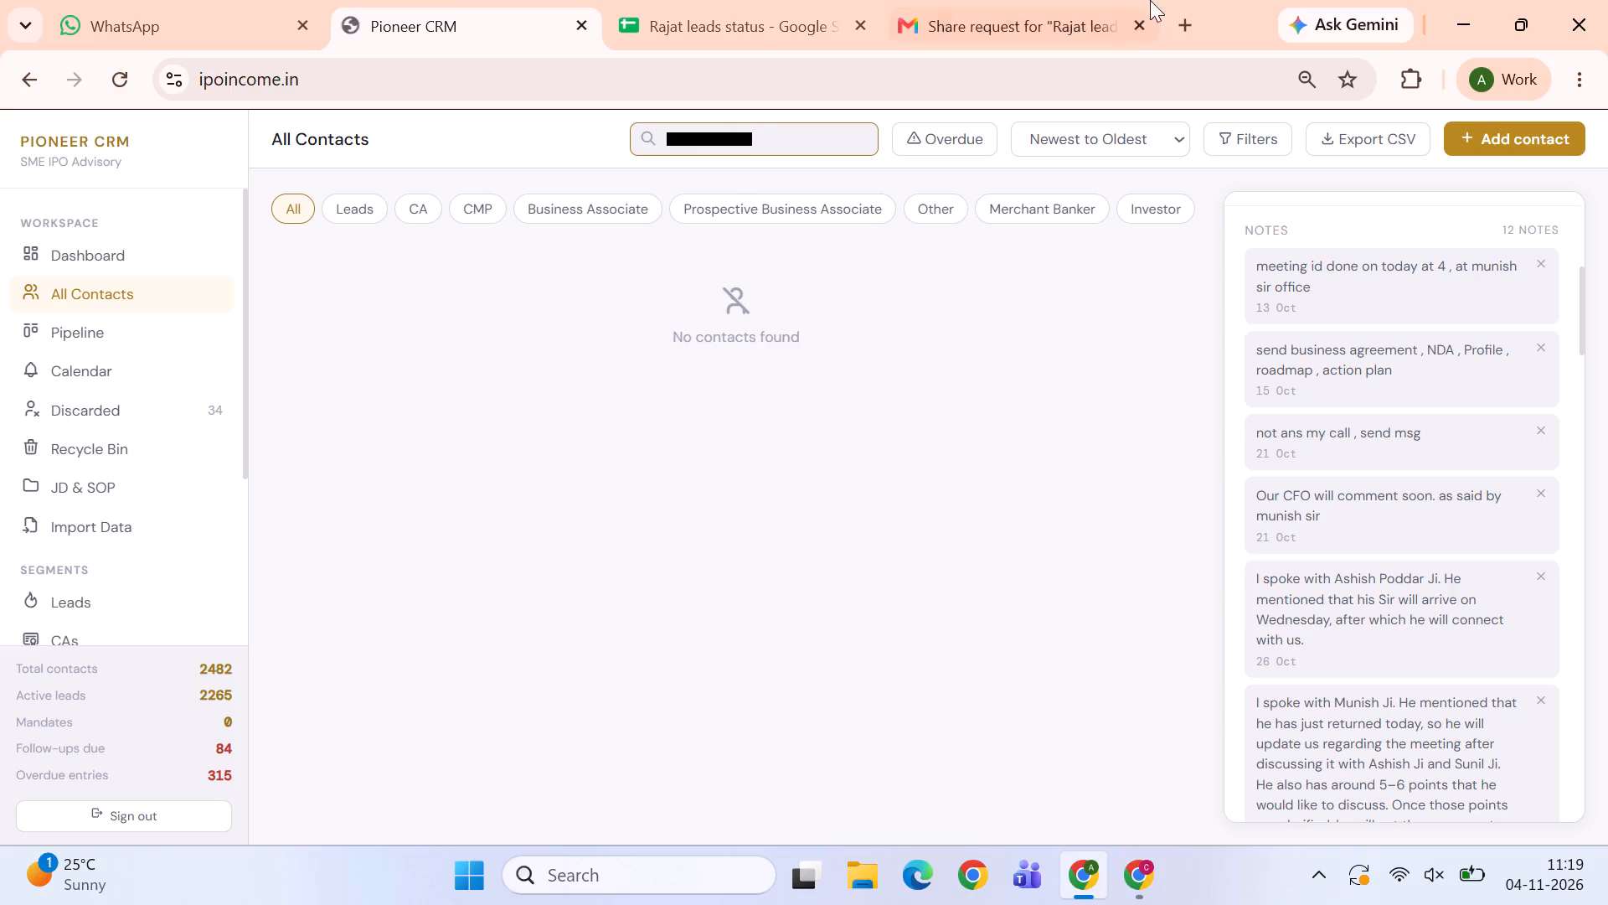
Switch to the other Chrome profile that has the "50" spreadsheet and open its proposal sheet.
left_click(1513, 68)
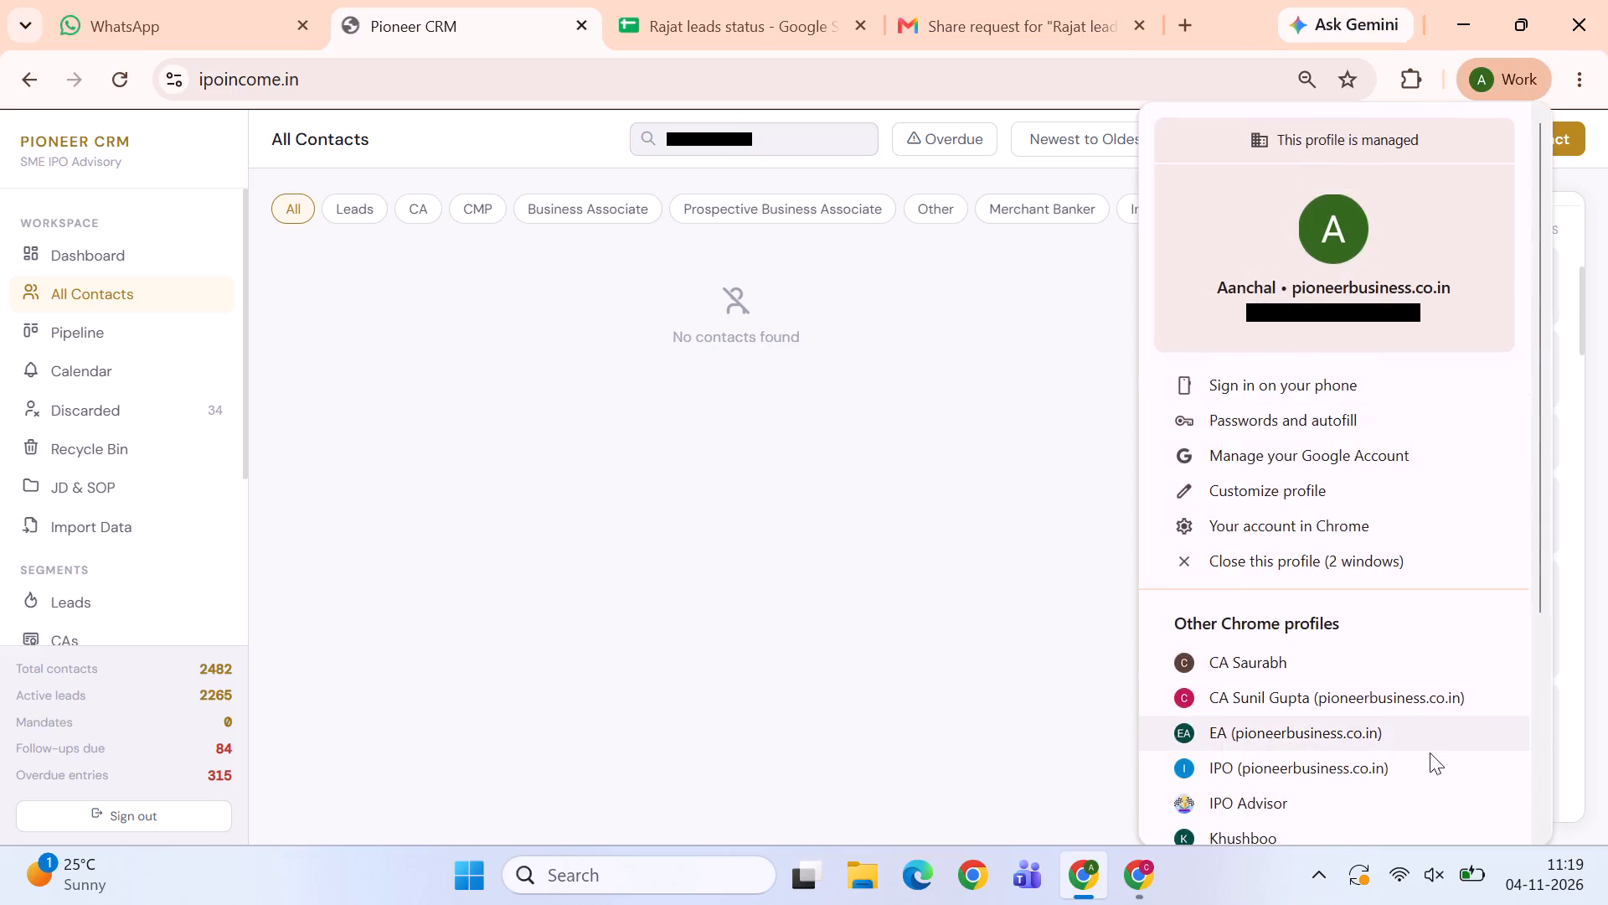
scroll(1430, 752, "down", 3)
left_click(1285, 485)
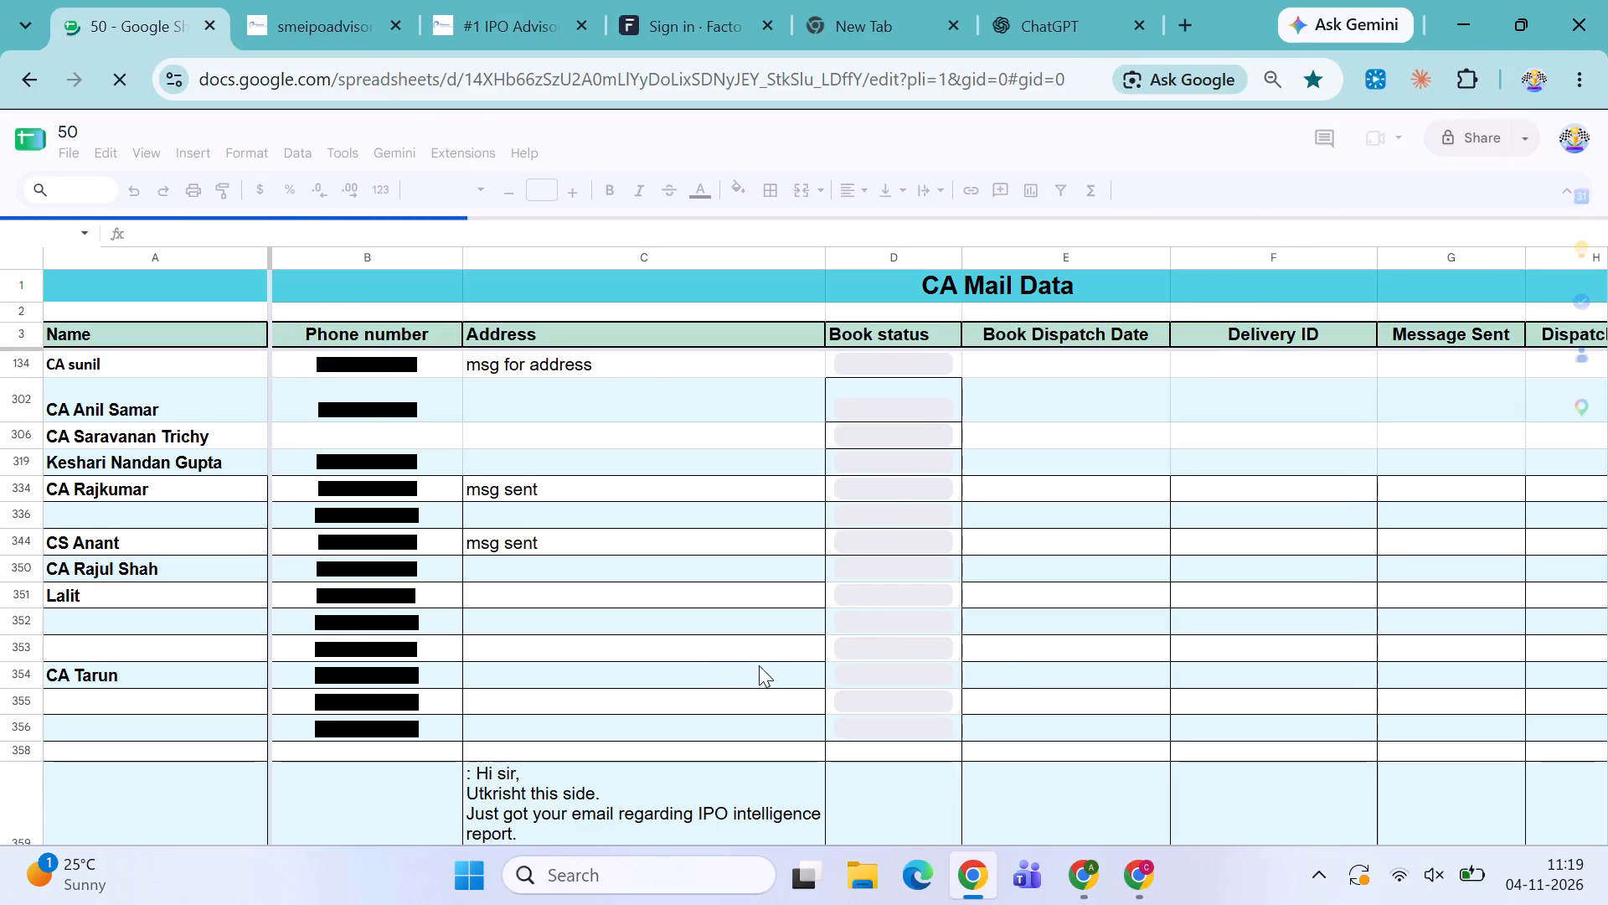
scroll(726, 655, "right", 2)
scroll(726, 655, "down", 4)
scroll(726, 655, "up", 5)
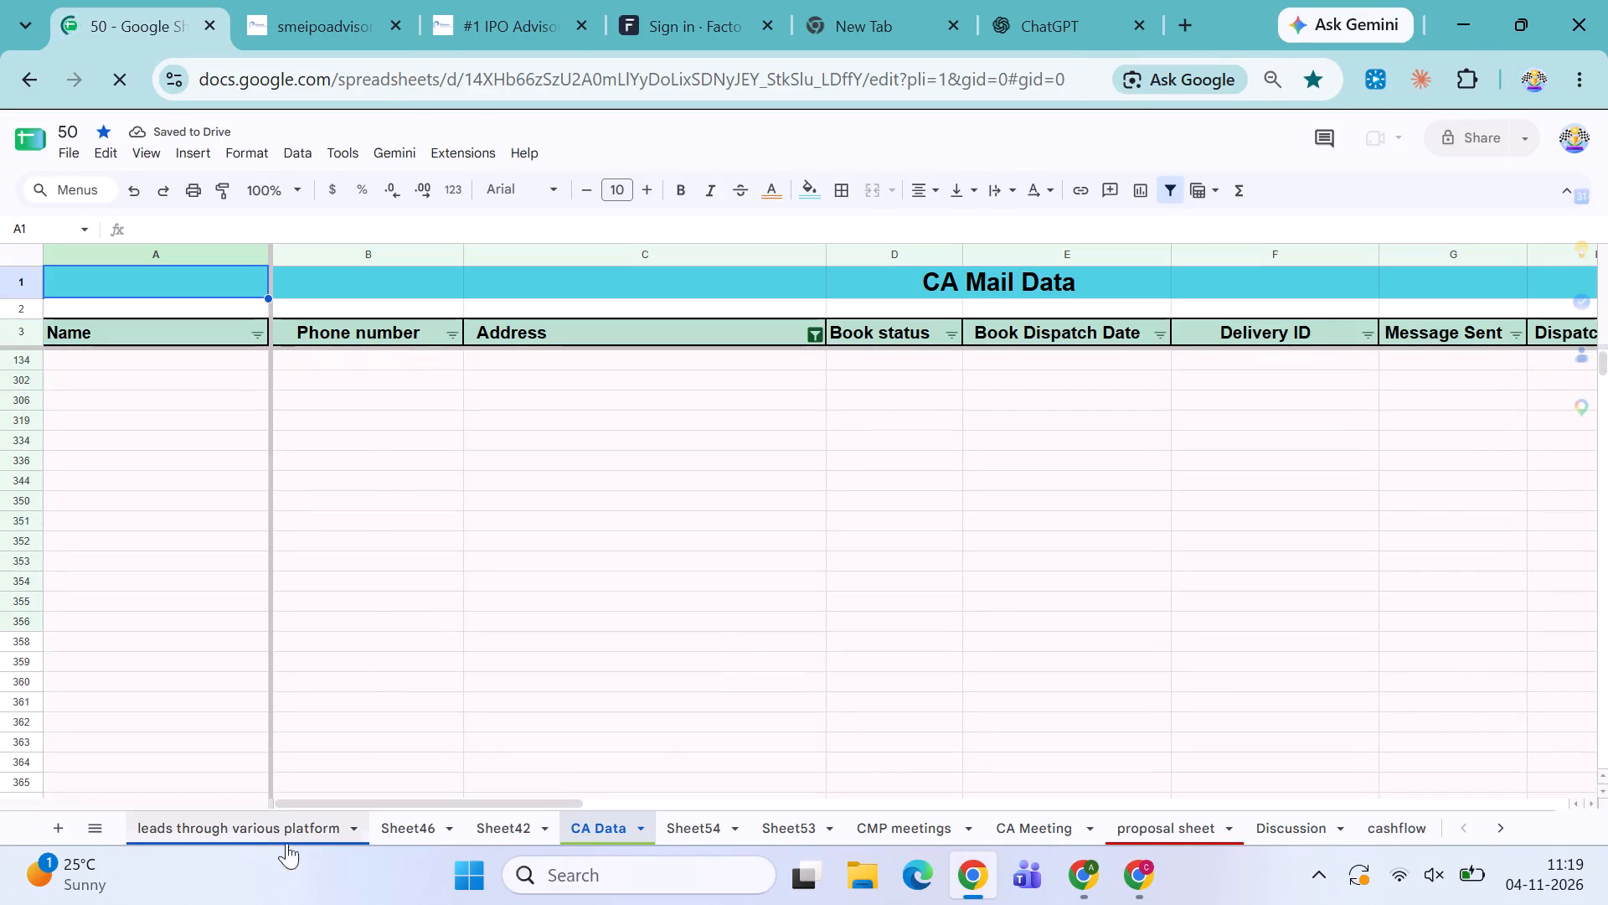
left_click(1175, 826)
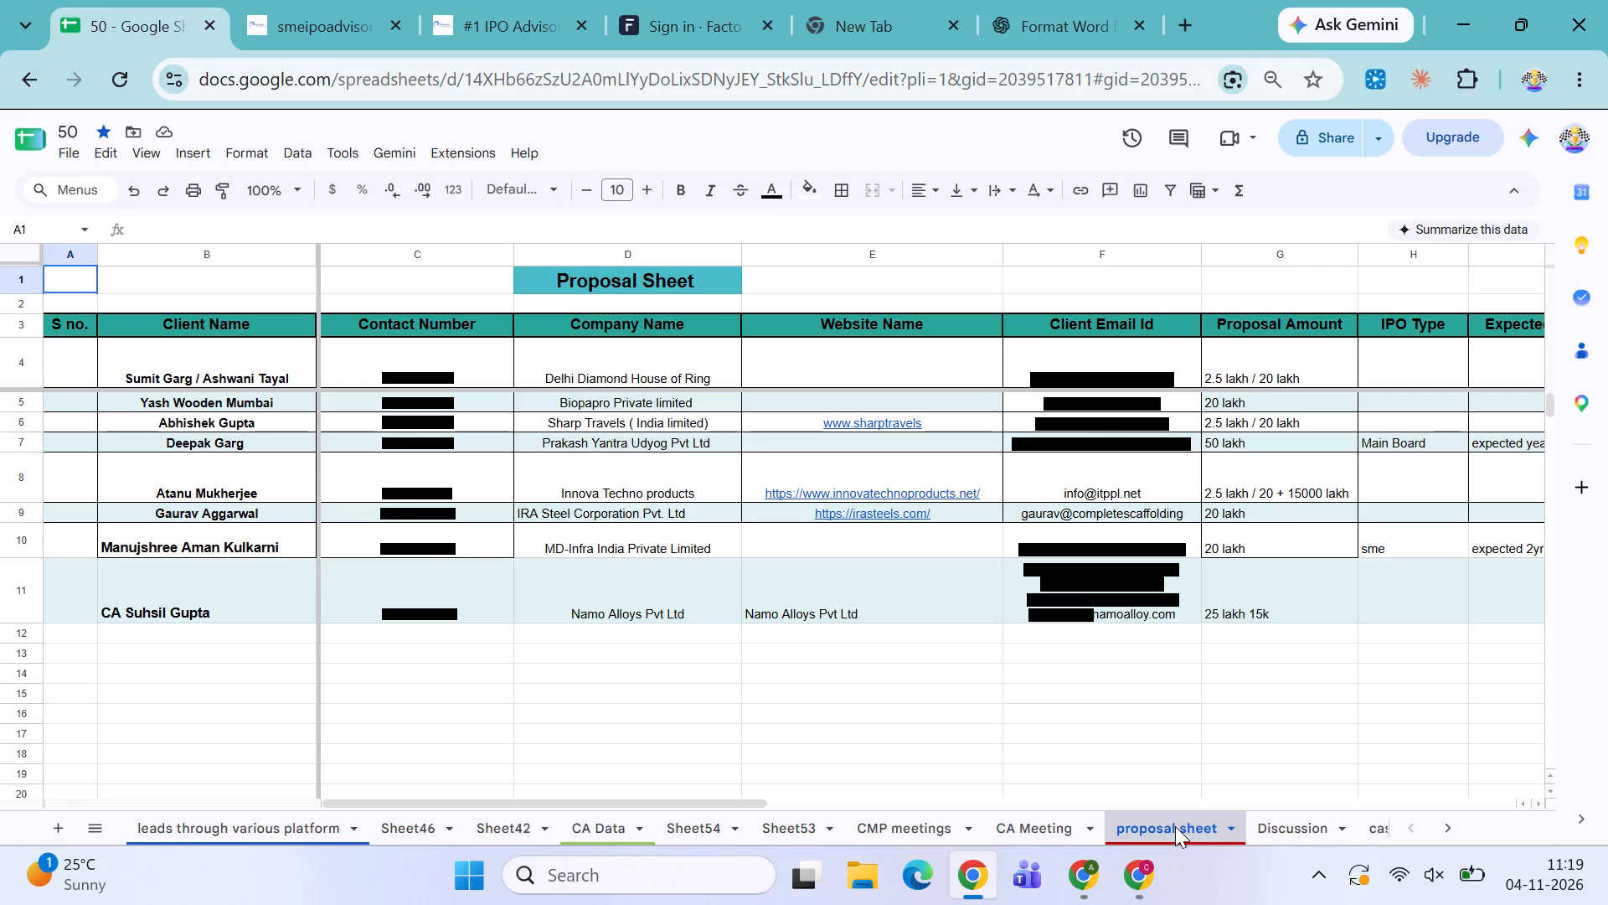
Examine the Client Name entries in the Proposal Sheet, from row 11 up to row 4, for the lead marked "proposal send".
scroll(1037, 670, "up", 1)
left_click(197, 619)
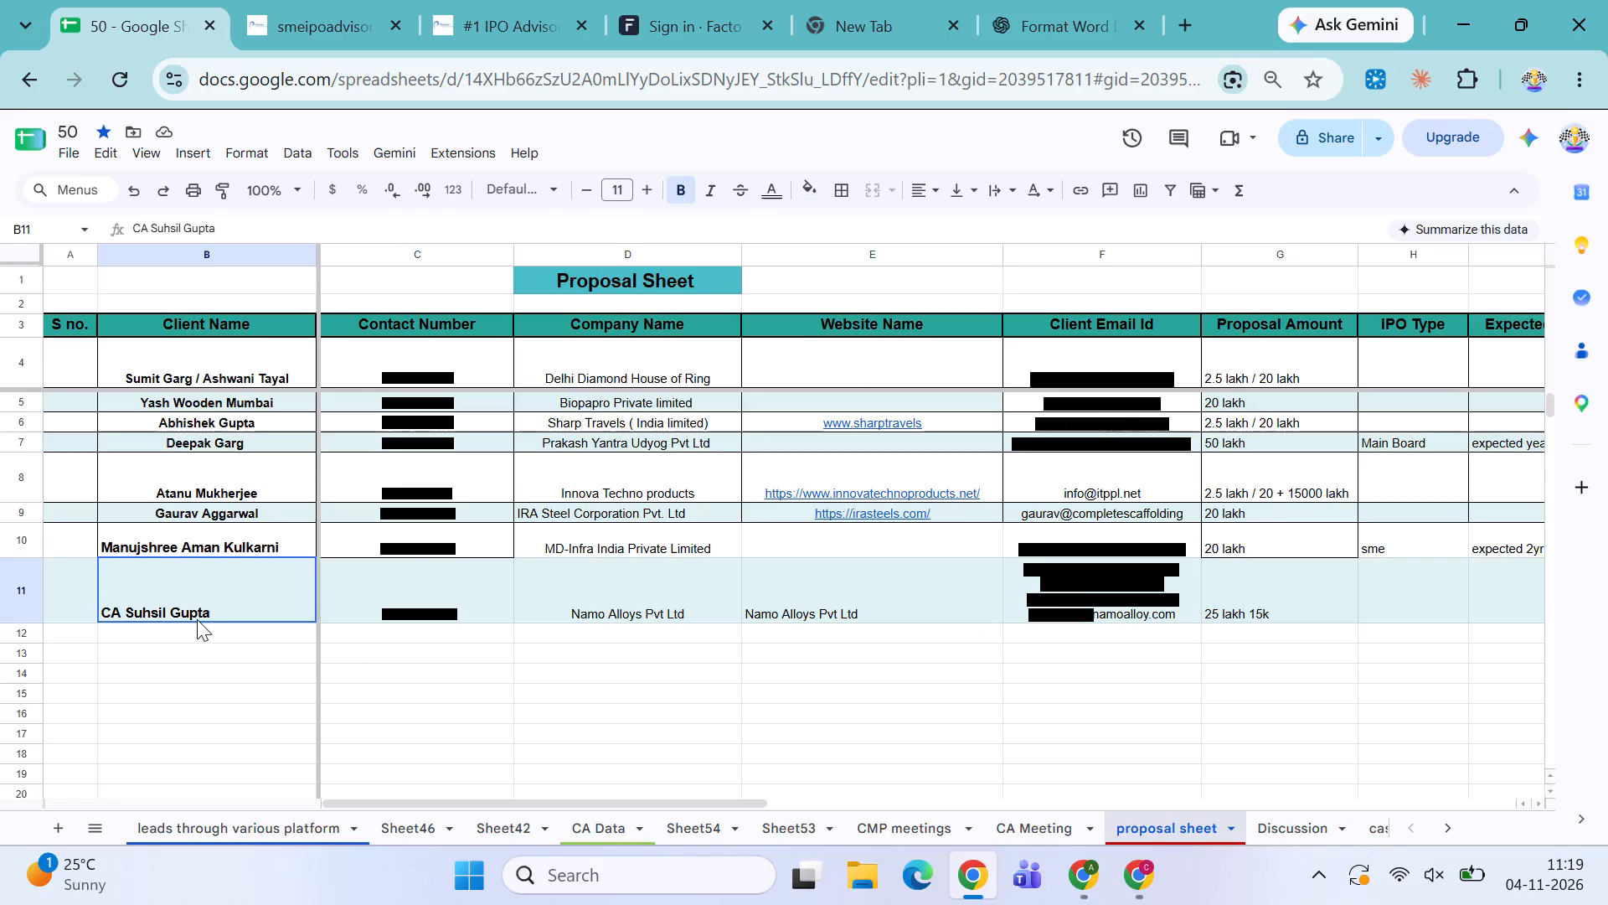
key("Up")
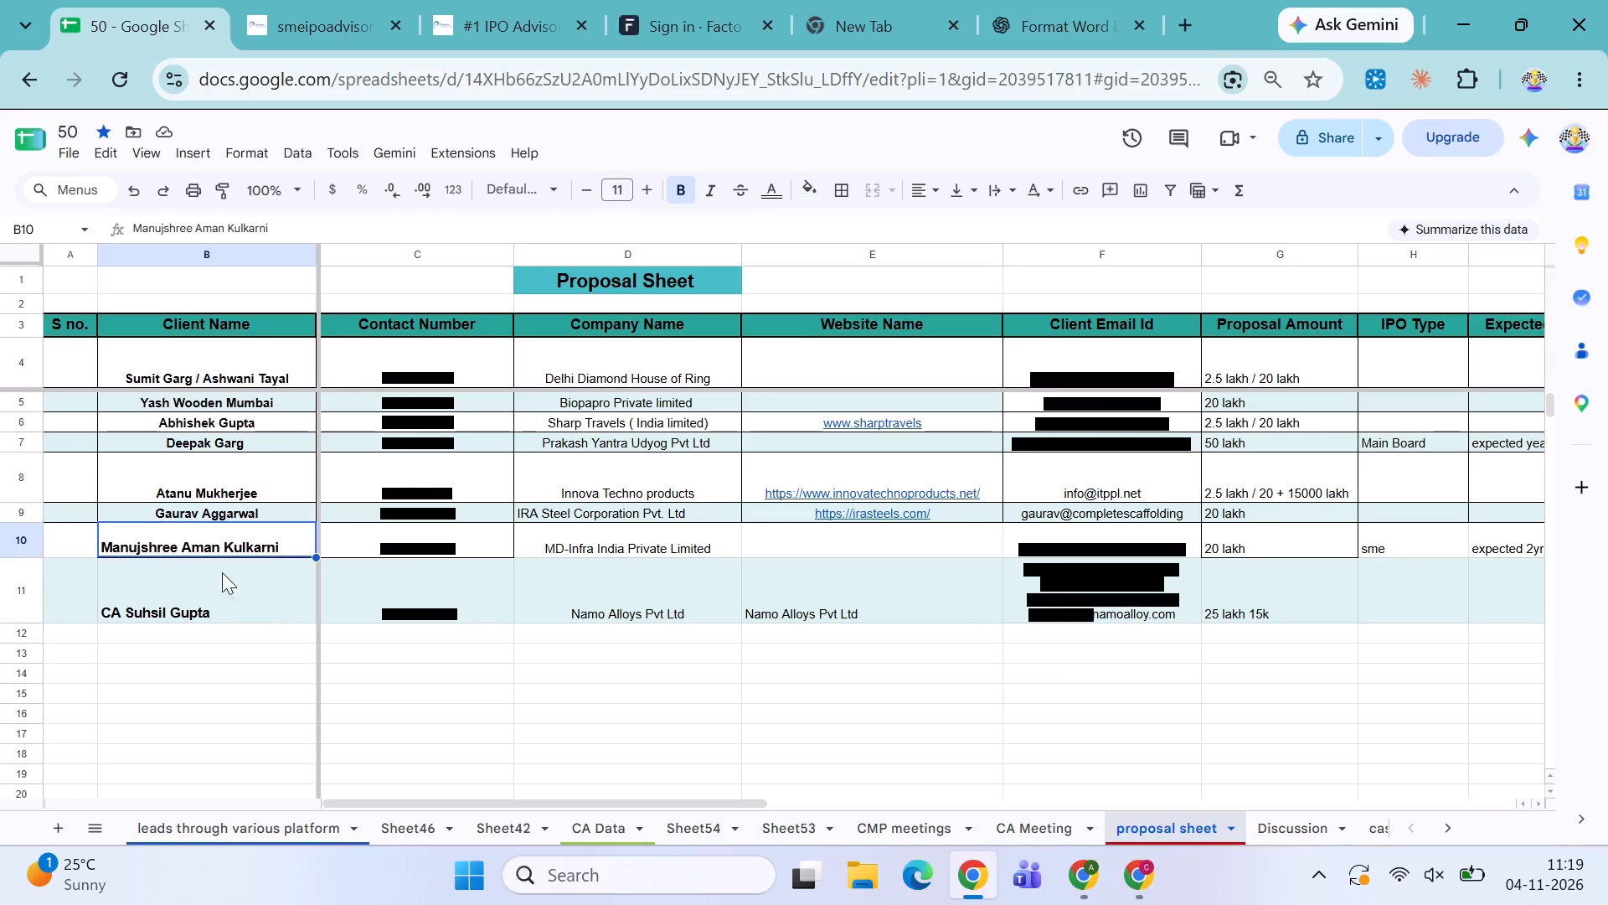
left_click(281, 515)
left_click(286, 451)
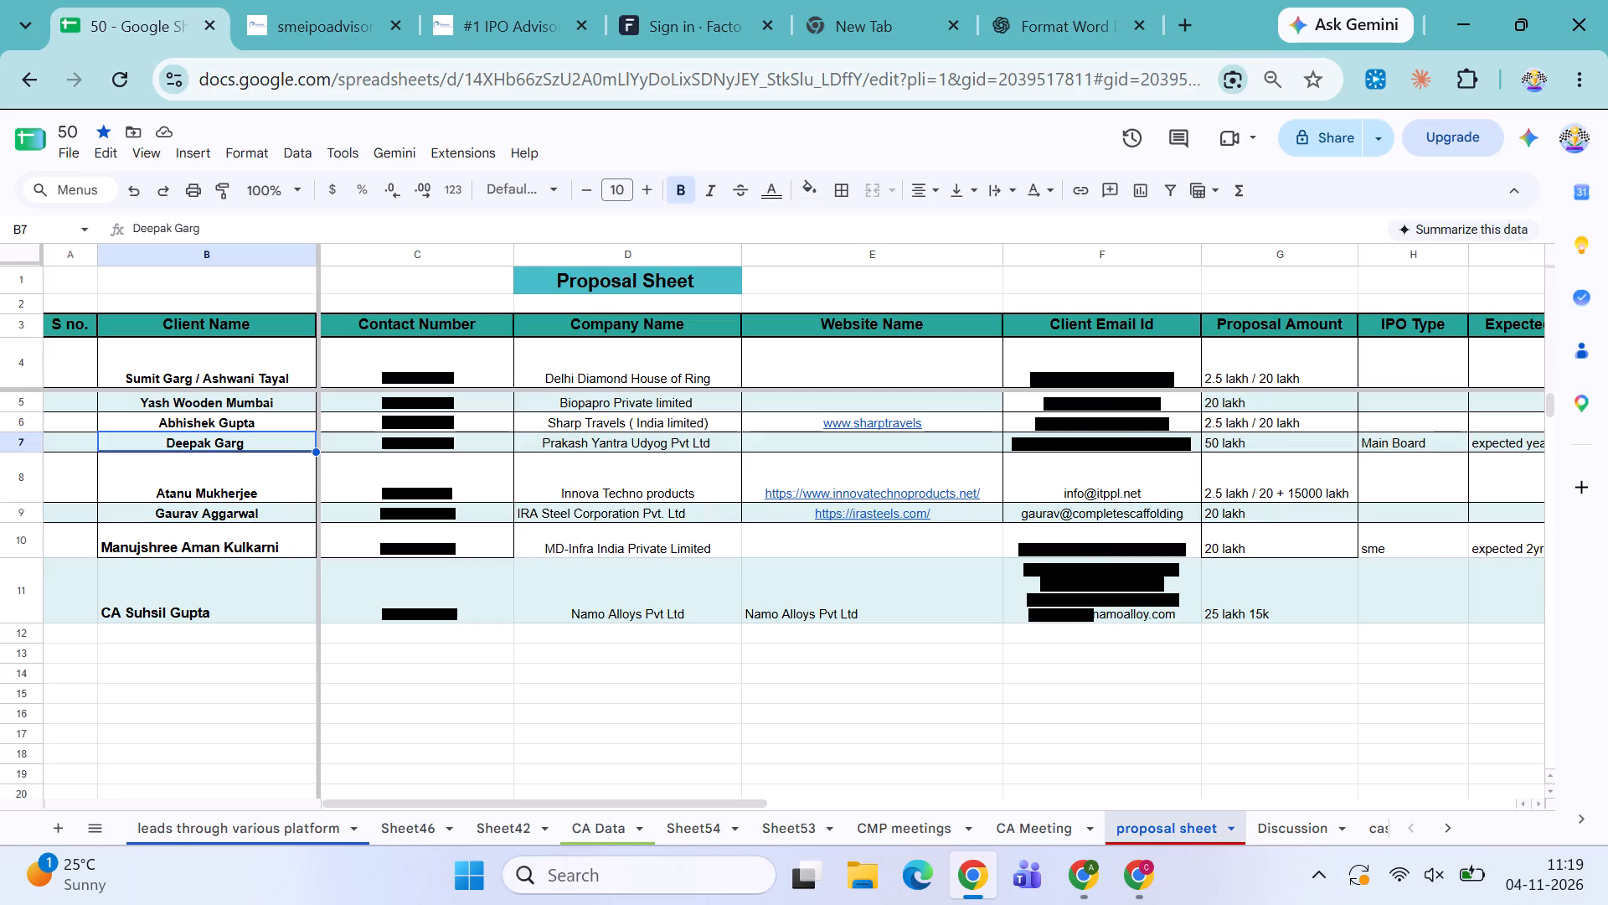
left_click(287, 442)
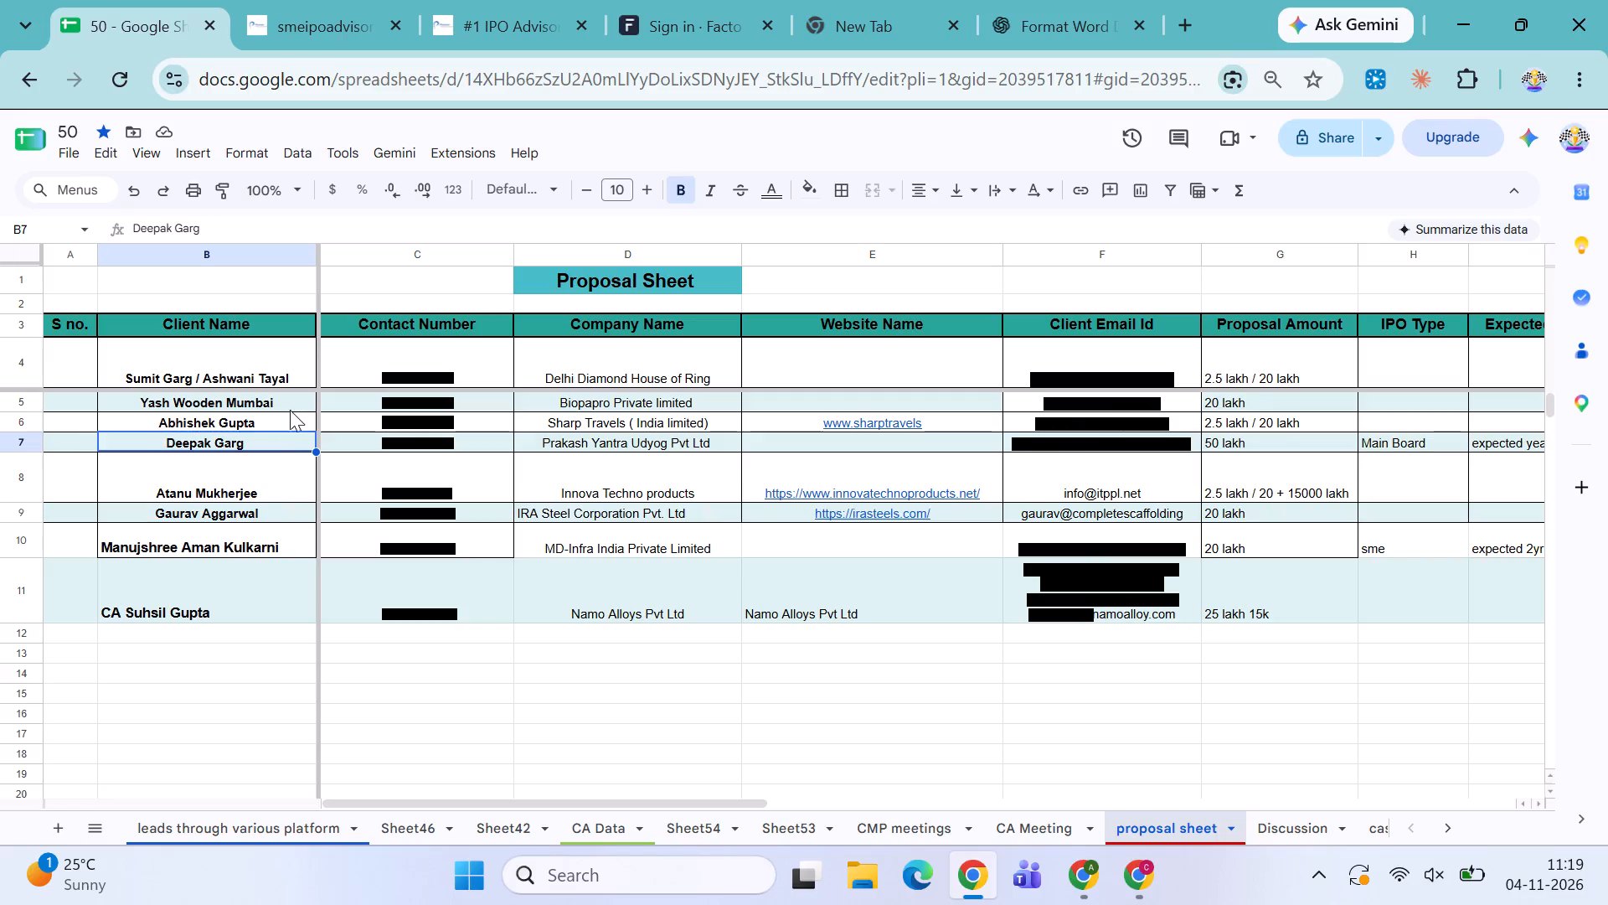
left_click(291, 408)
left_click(287, 361)
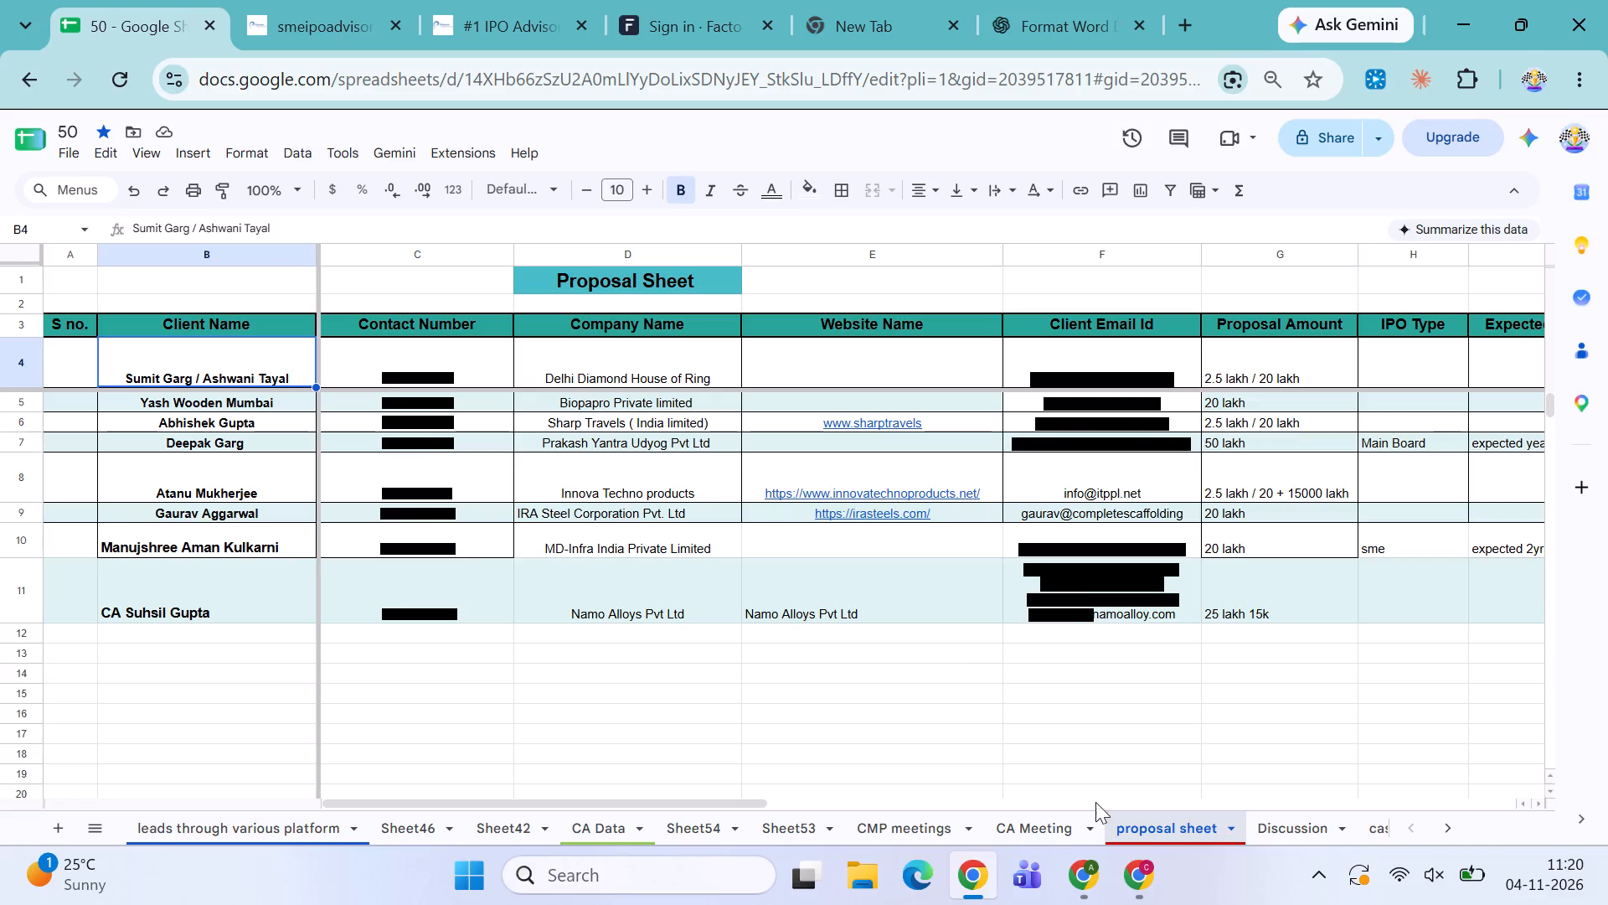
Return to the work profile's browser window and reopen the Rajat leads status spreadsheet.
left_click(1098, 844)
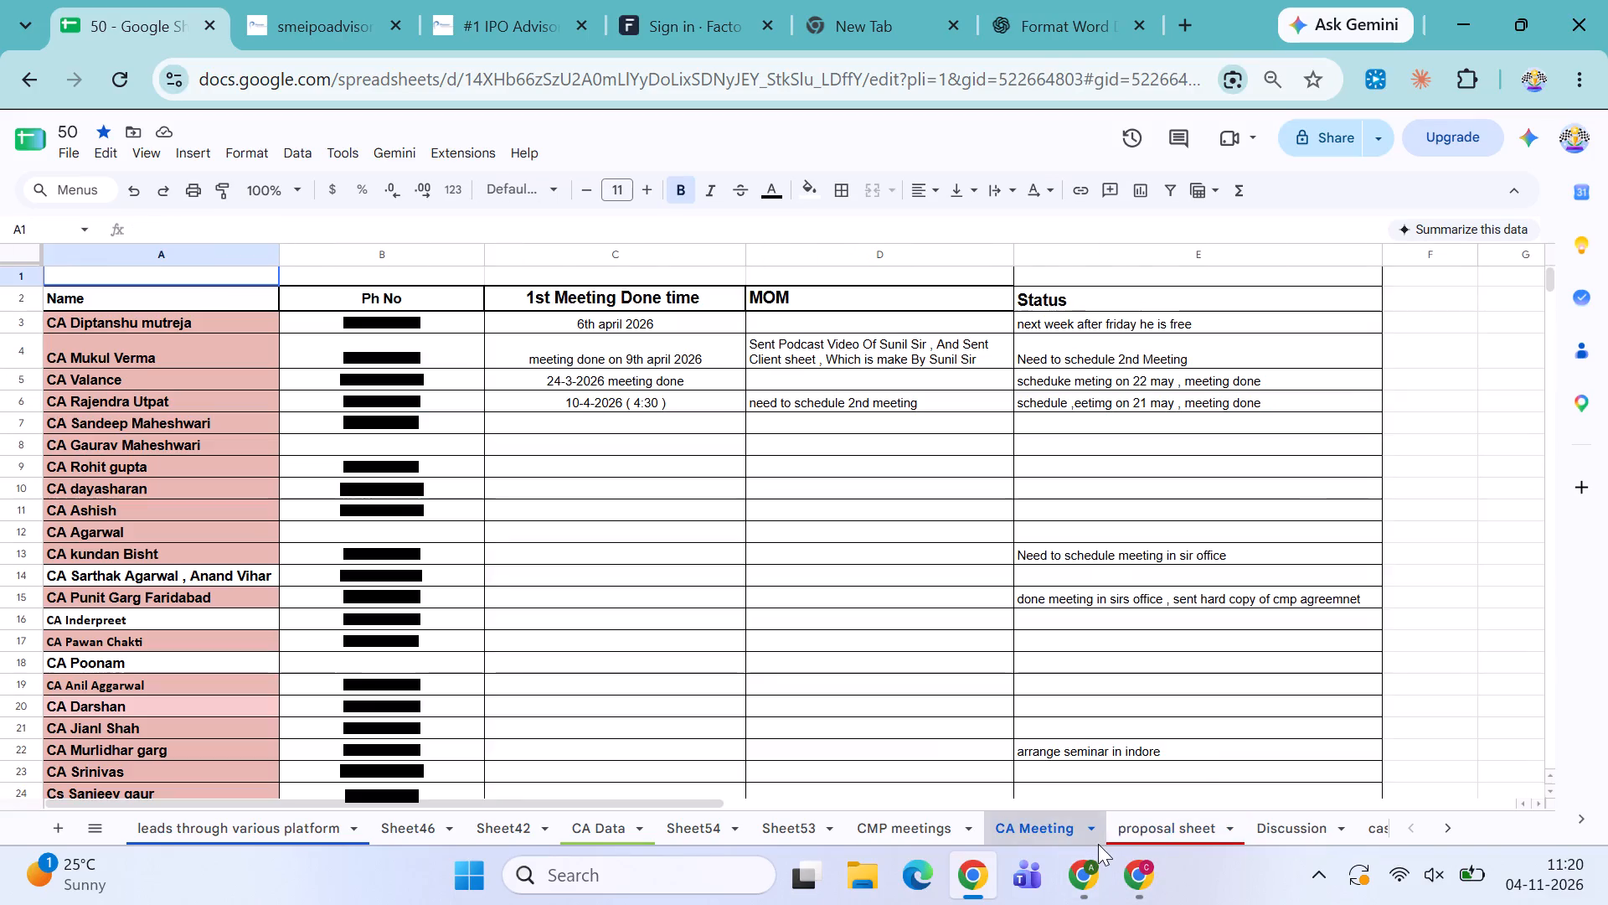
left_click(1083, 878)
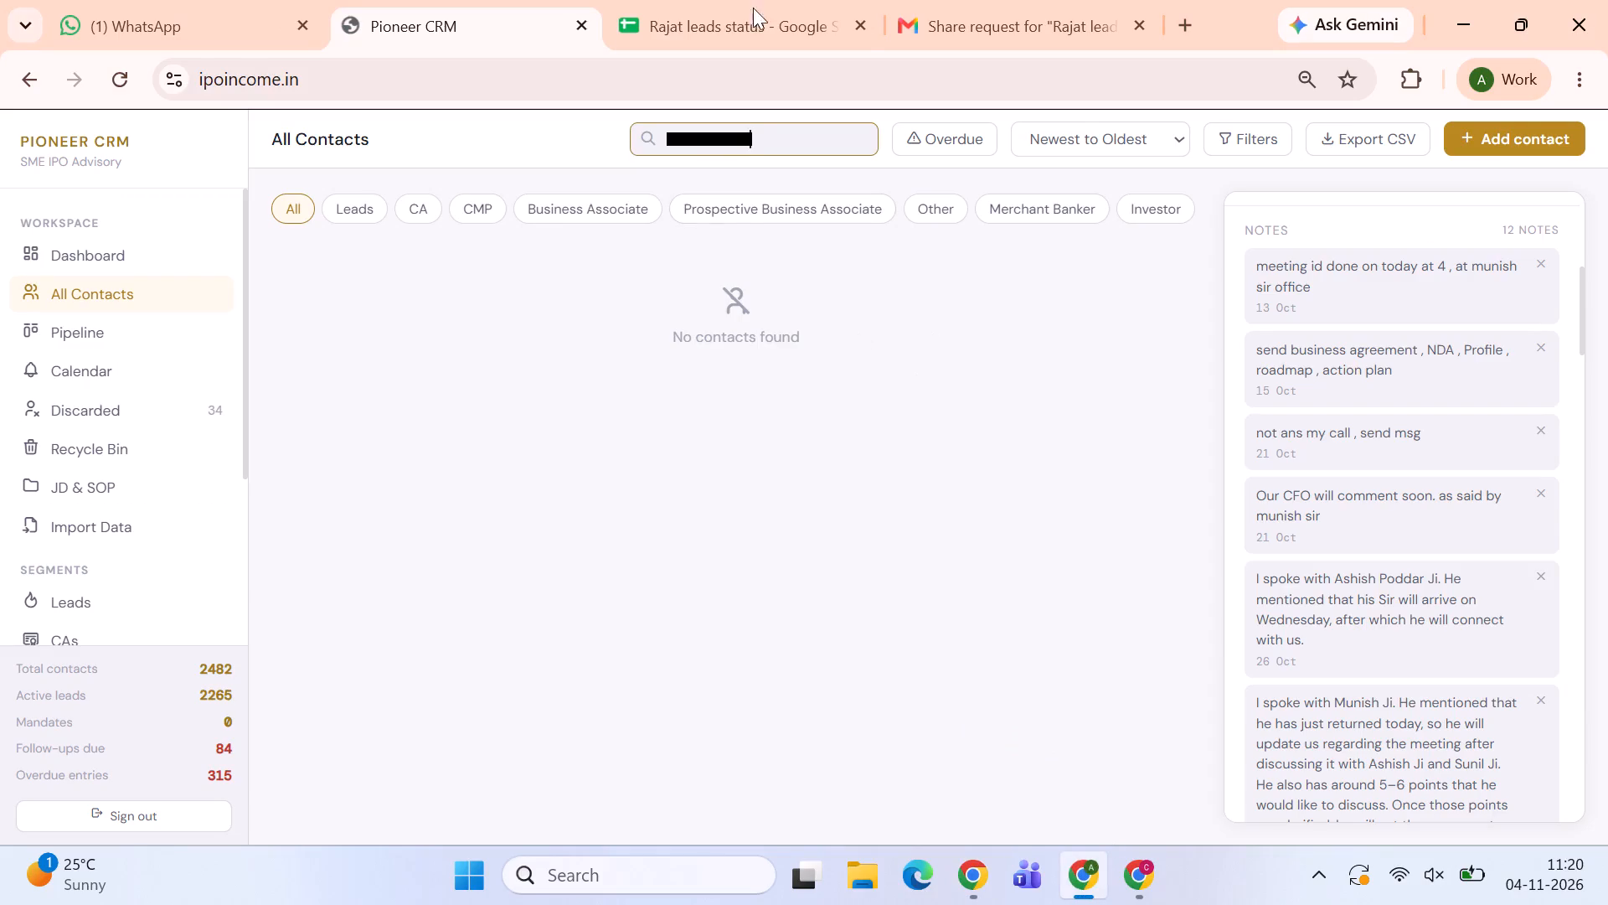
left_click(770, 0)
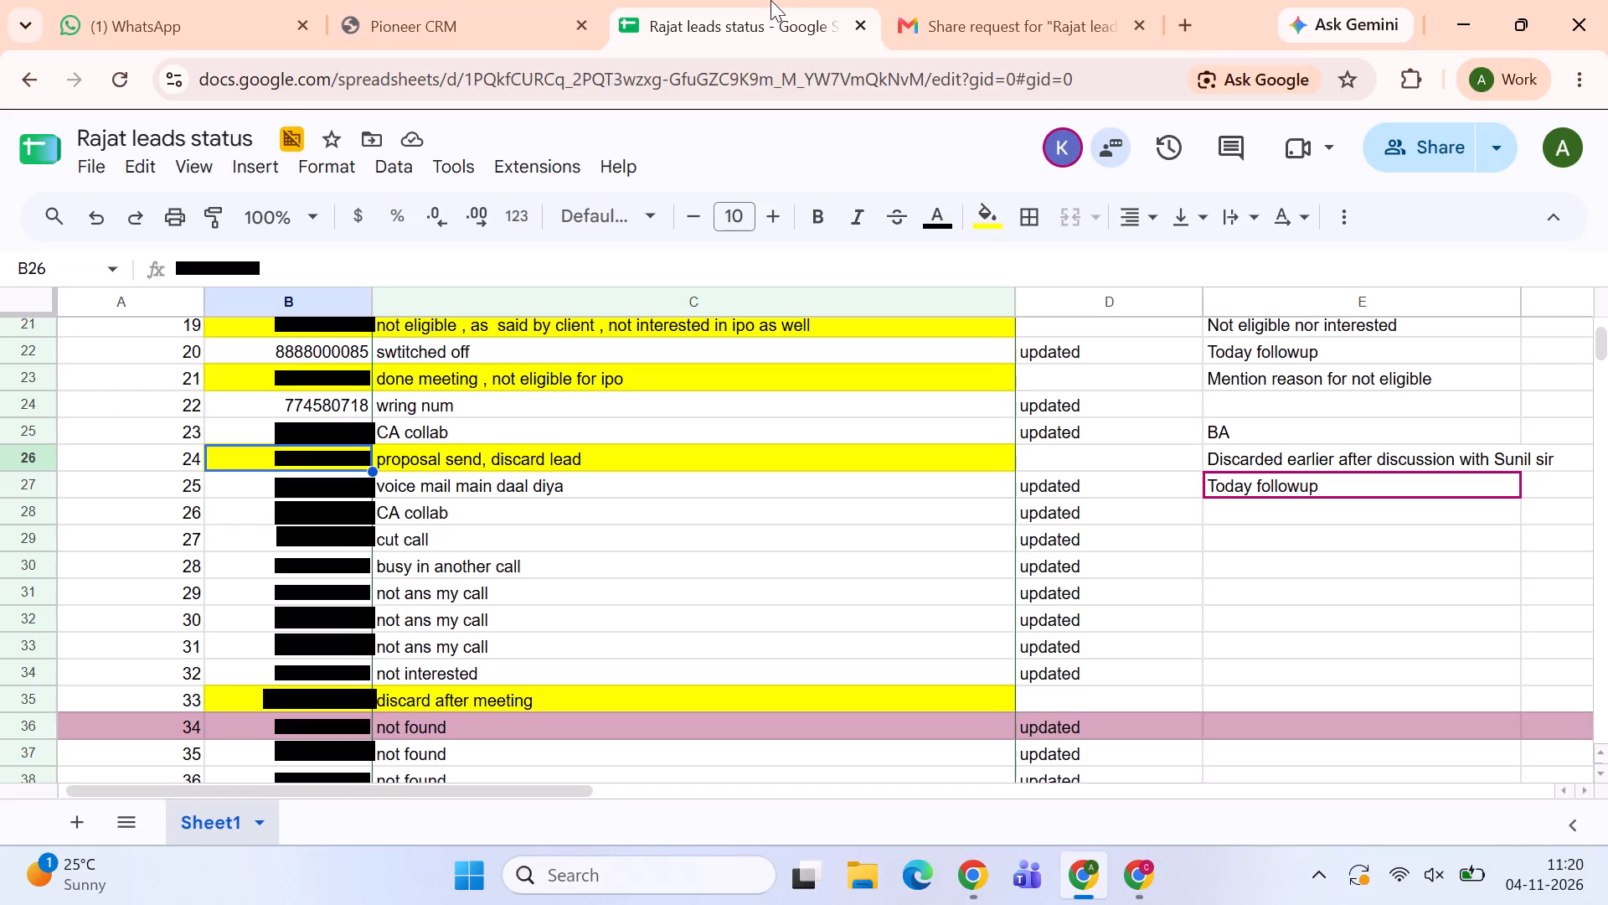
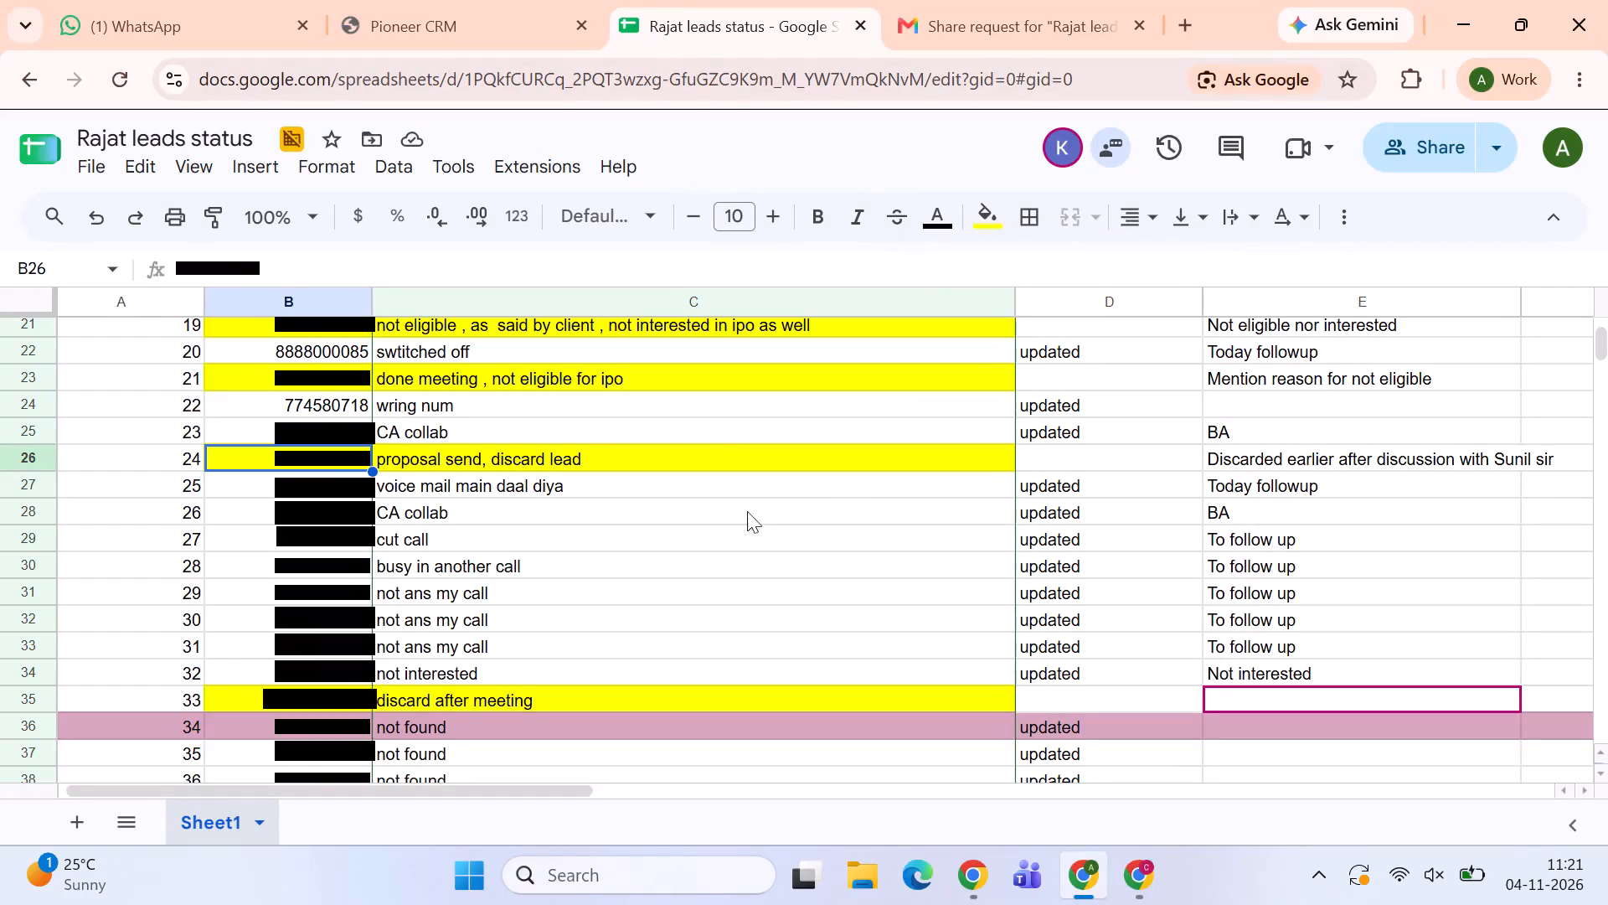
Examine the lead statuses below row 26, including the highlighted "discard after meeting" lead in row 35.
scroll(848, 523, "down", 1)
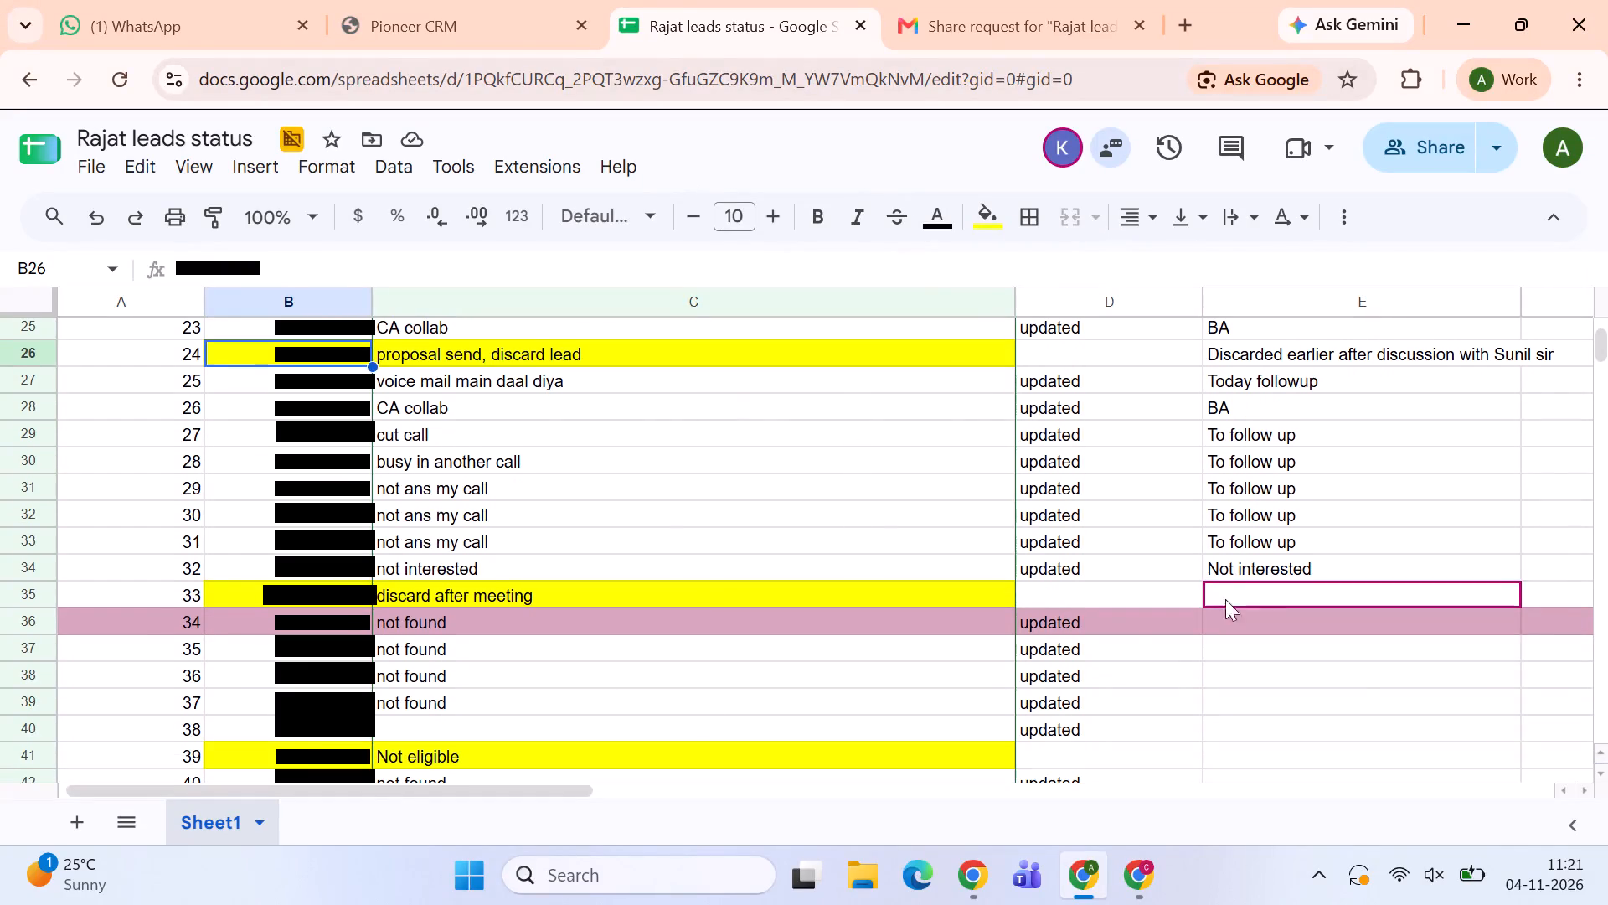
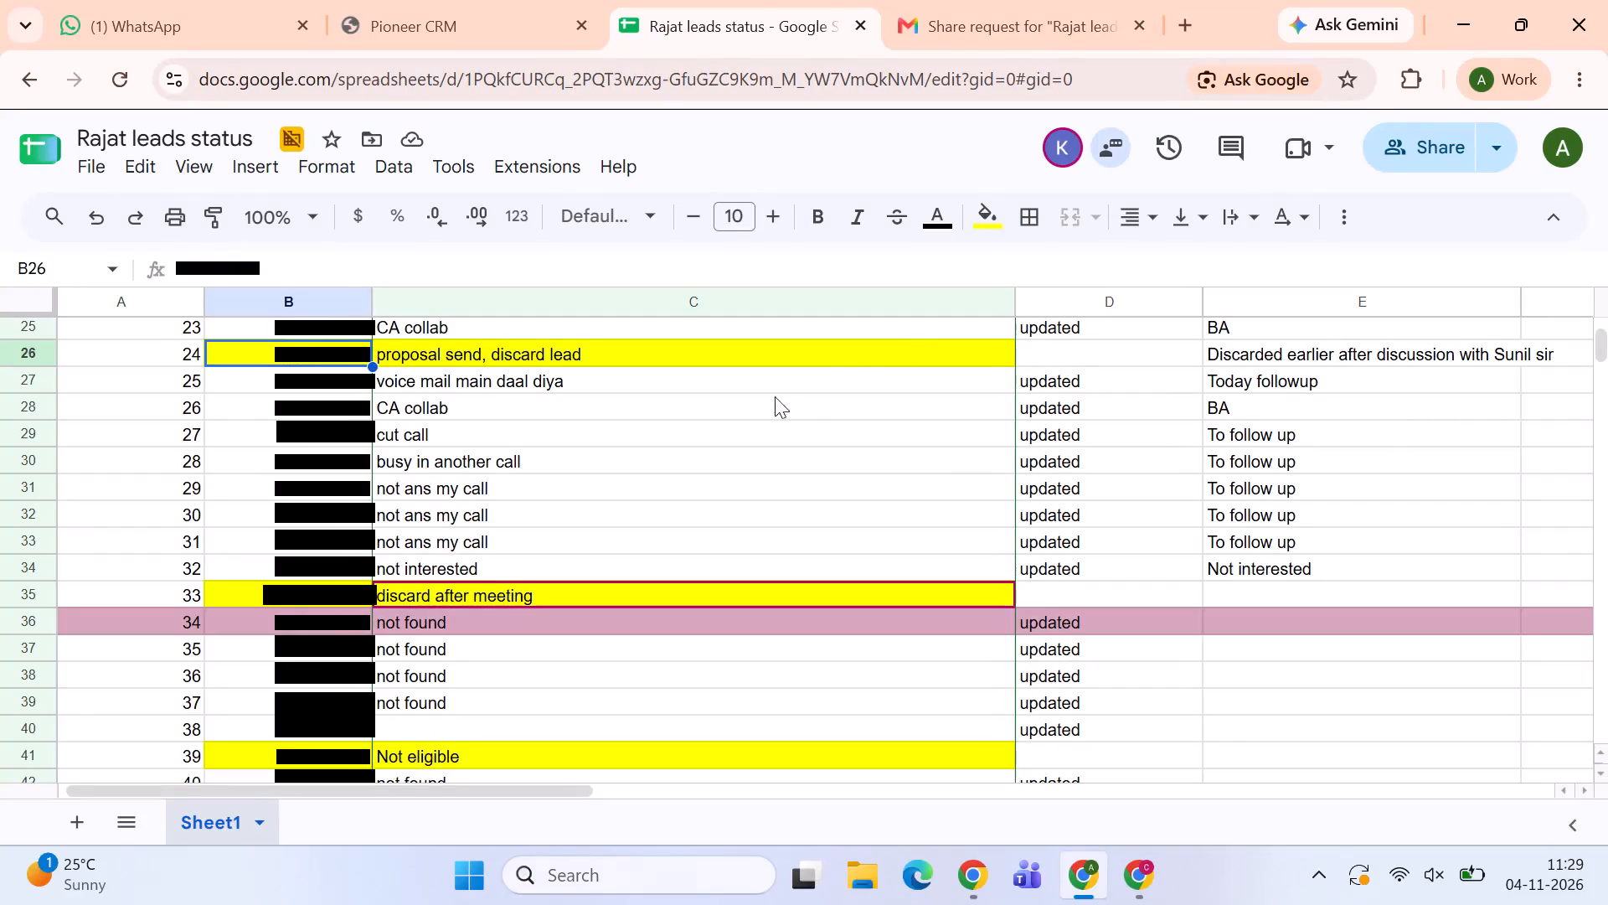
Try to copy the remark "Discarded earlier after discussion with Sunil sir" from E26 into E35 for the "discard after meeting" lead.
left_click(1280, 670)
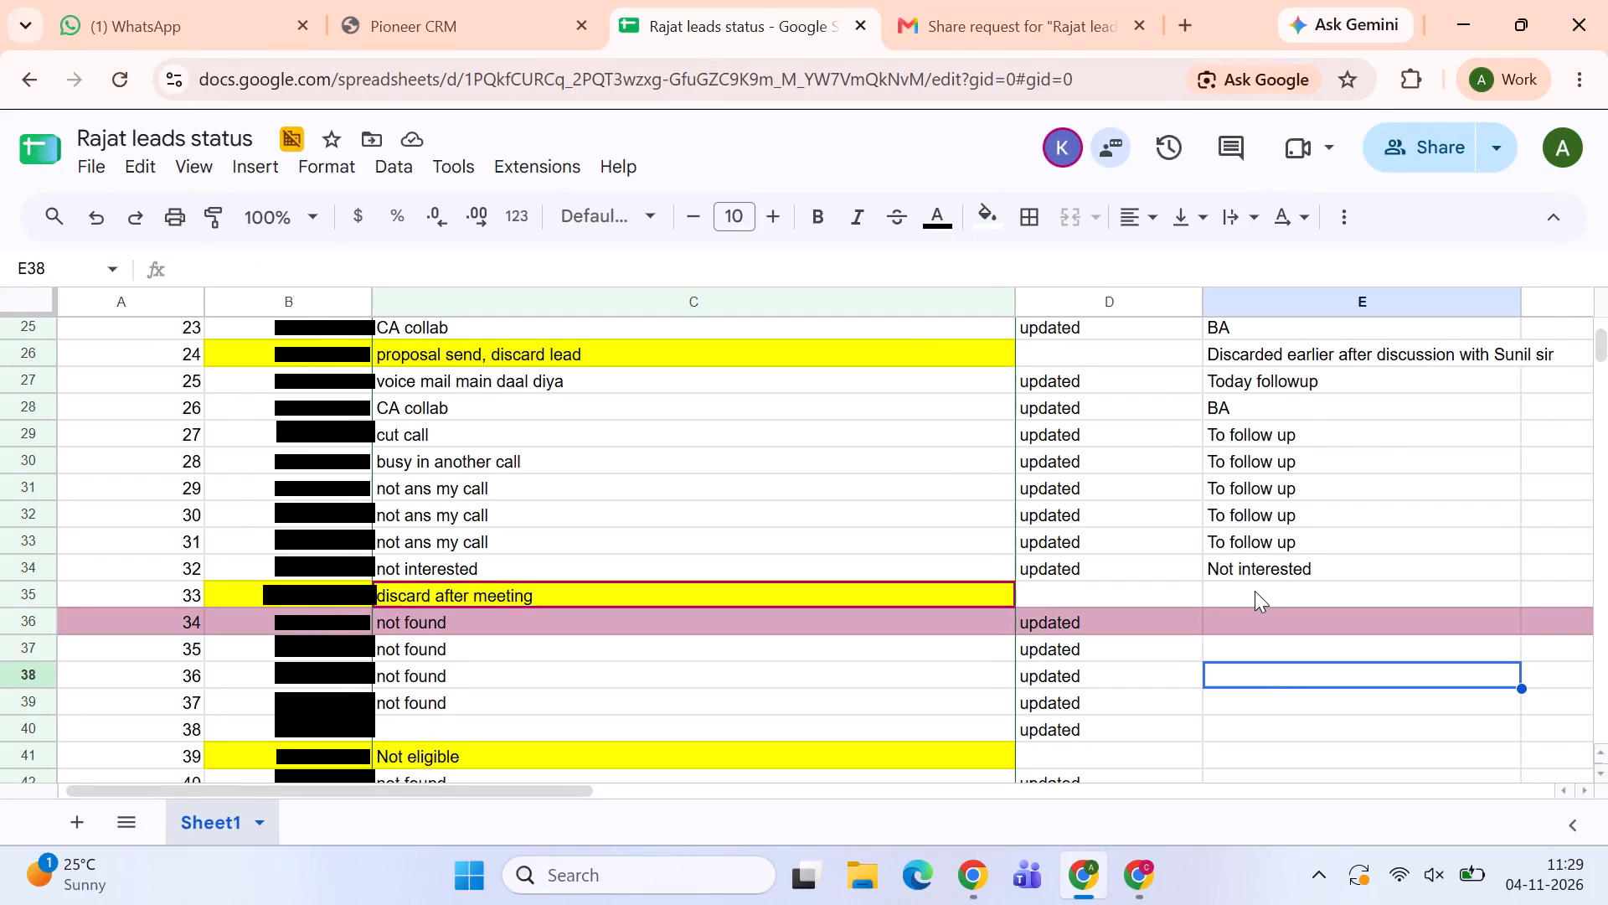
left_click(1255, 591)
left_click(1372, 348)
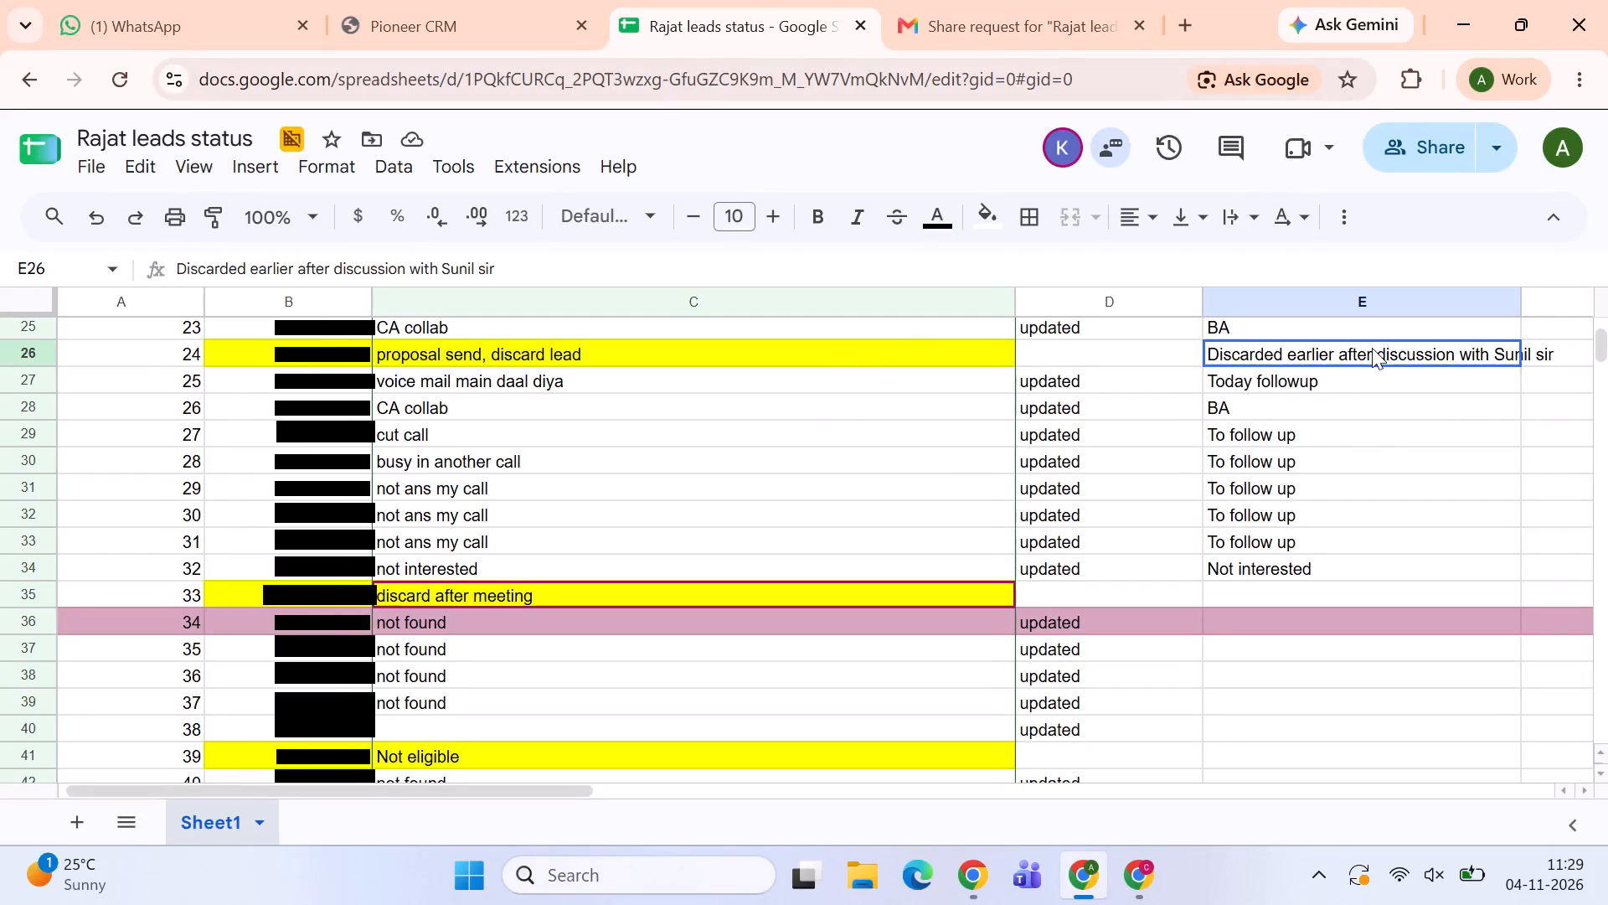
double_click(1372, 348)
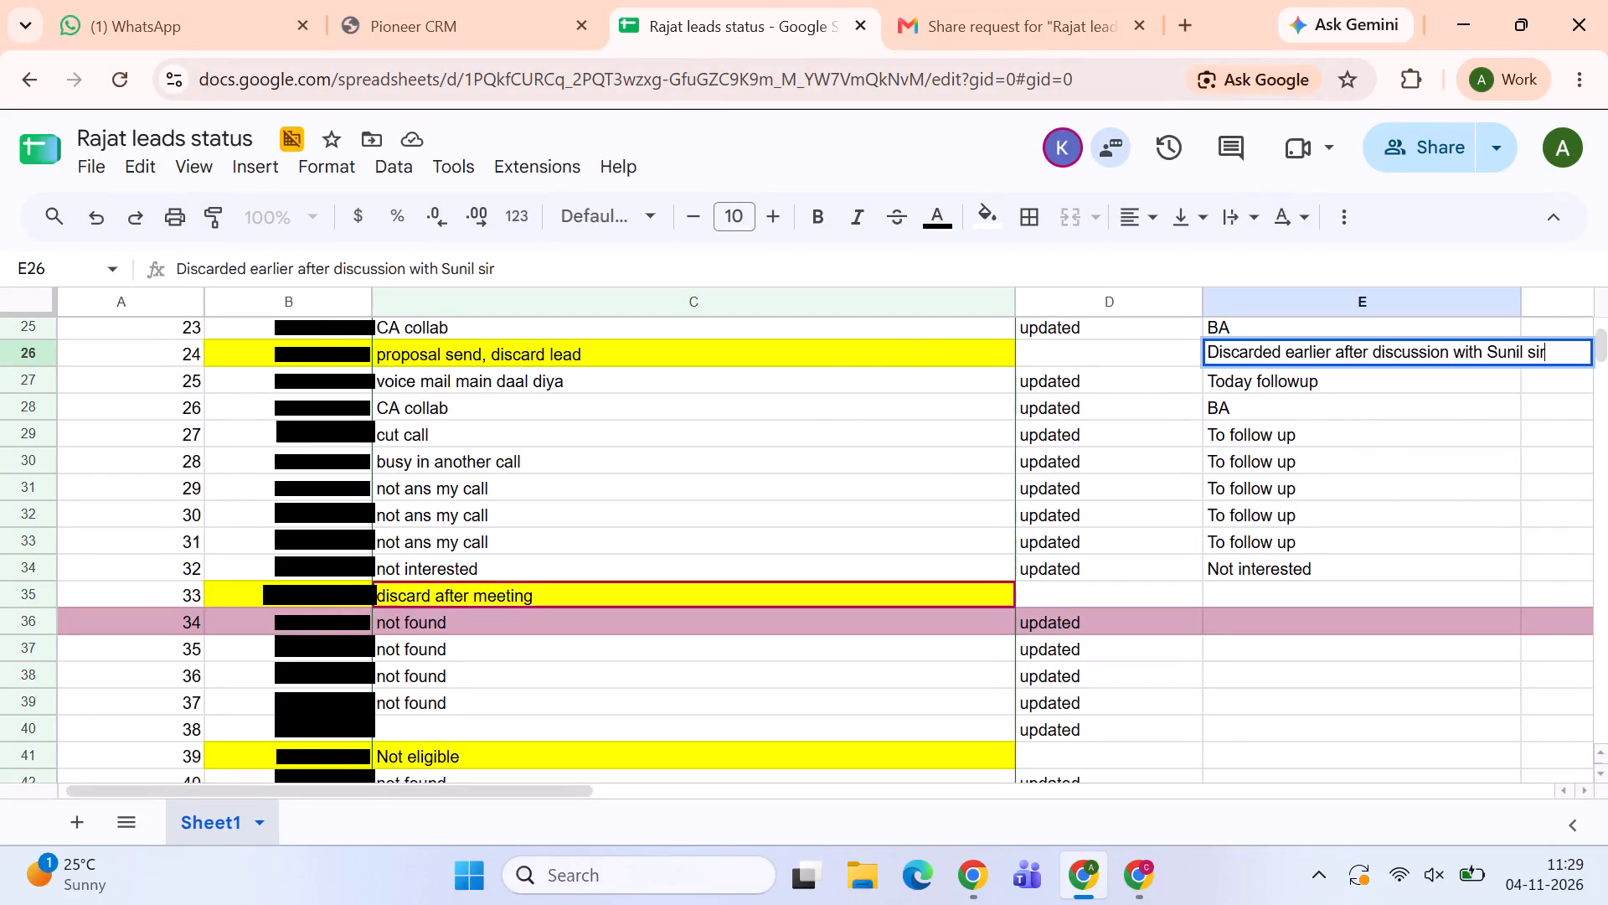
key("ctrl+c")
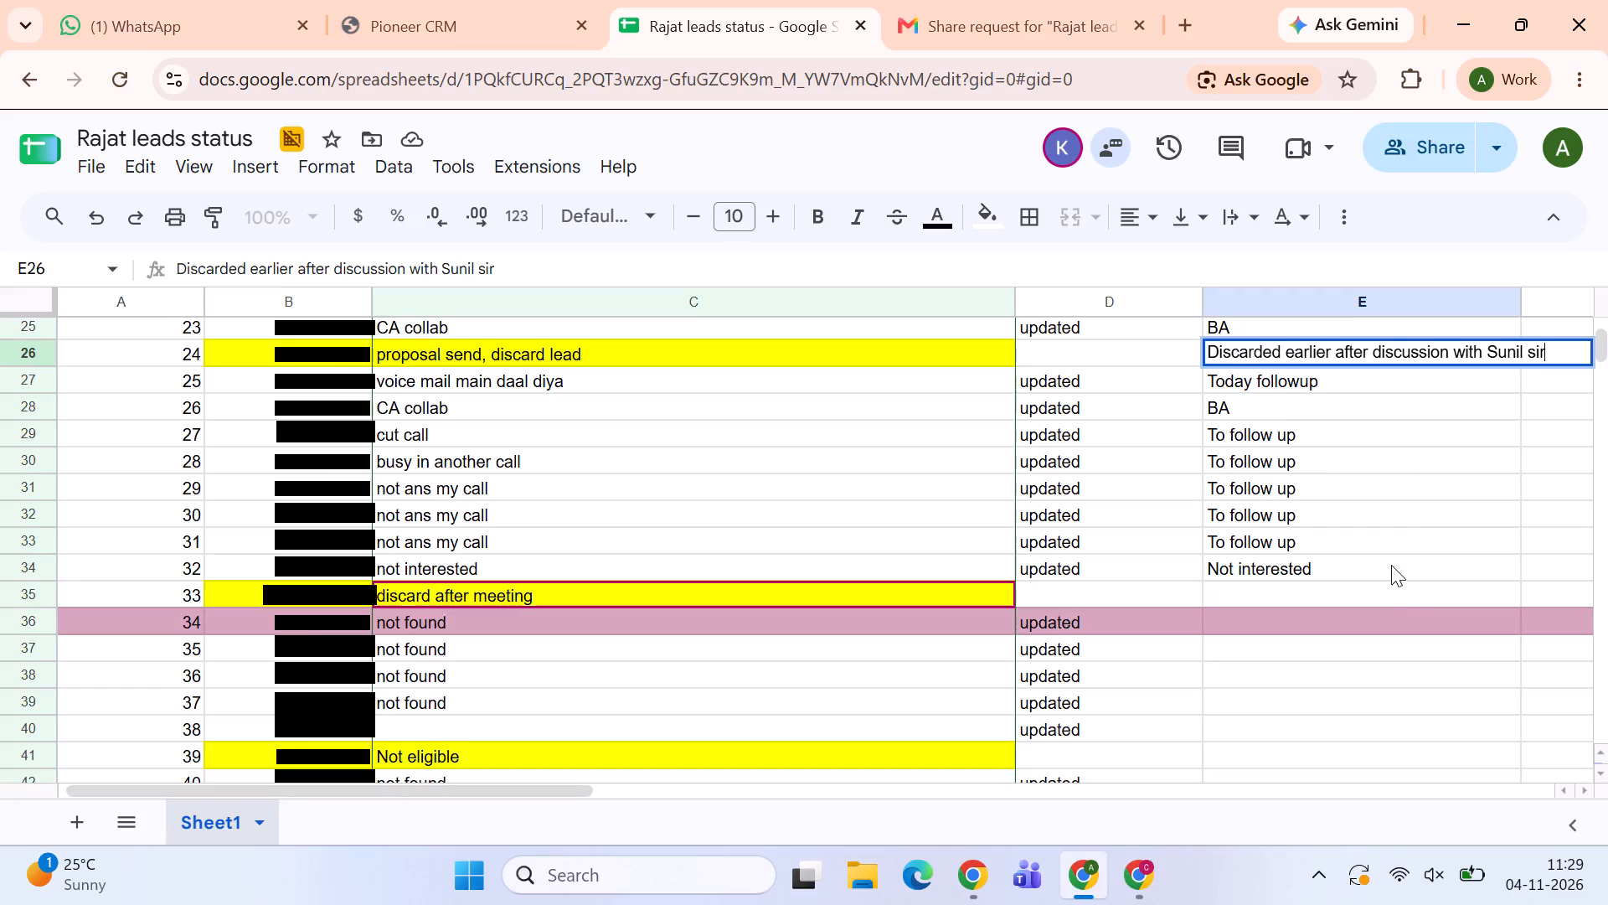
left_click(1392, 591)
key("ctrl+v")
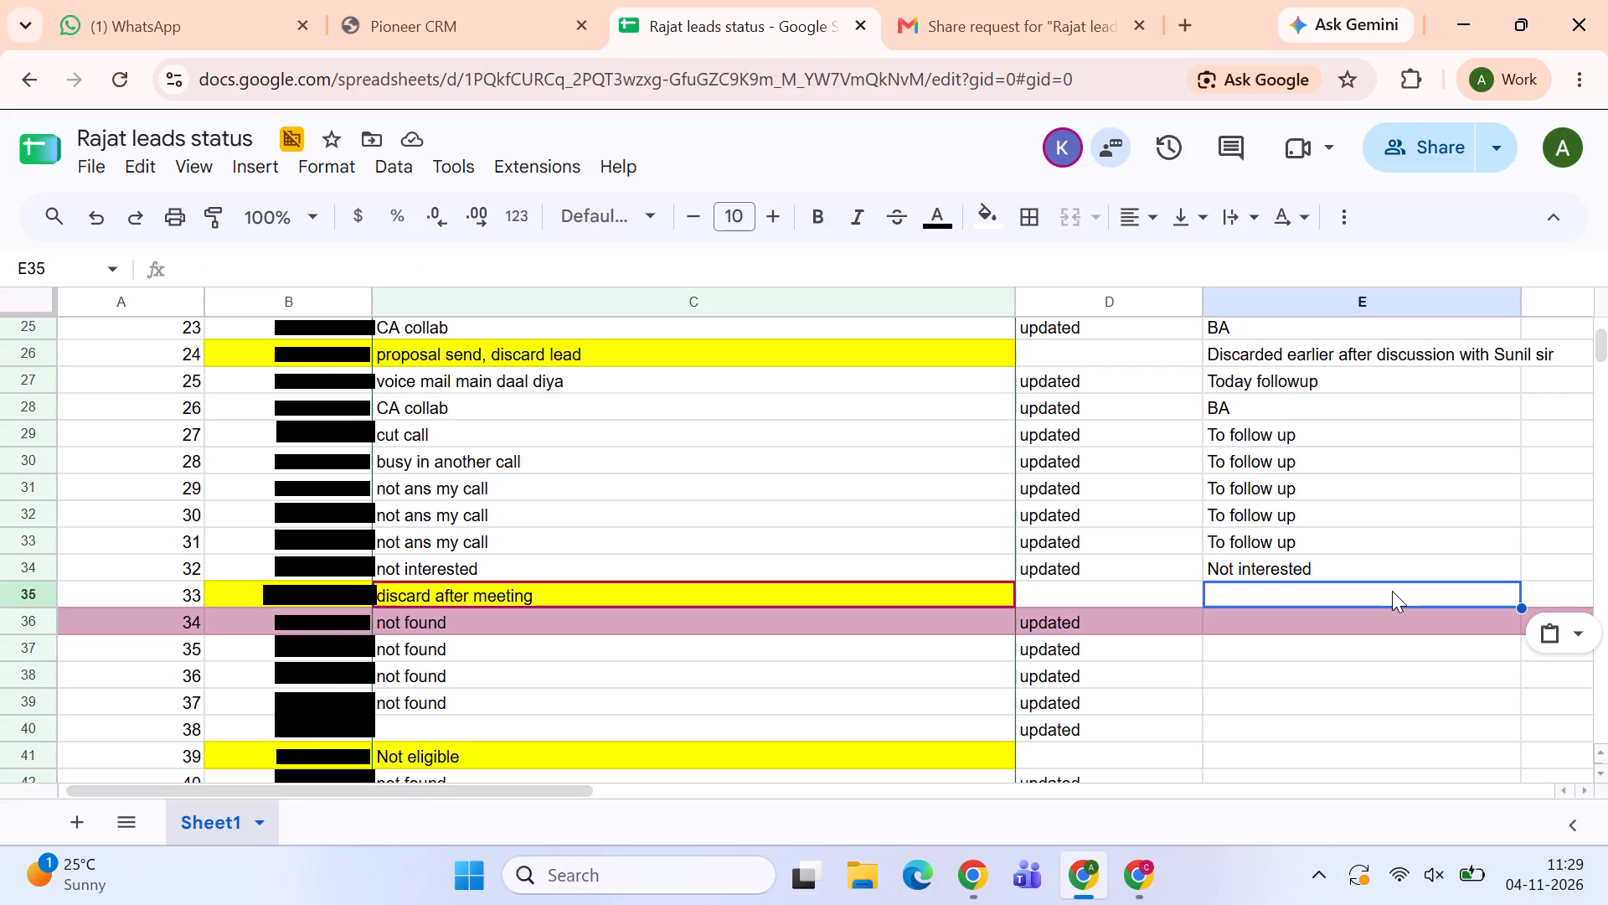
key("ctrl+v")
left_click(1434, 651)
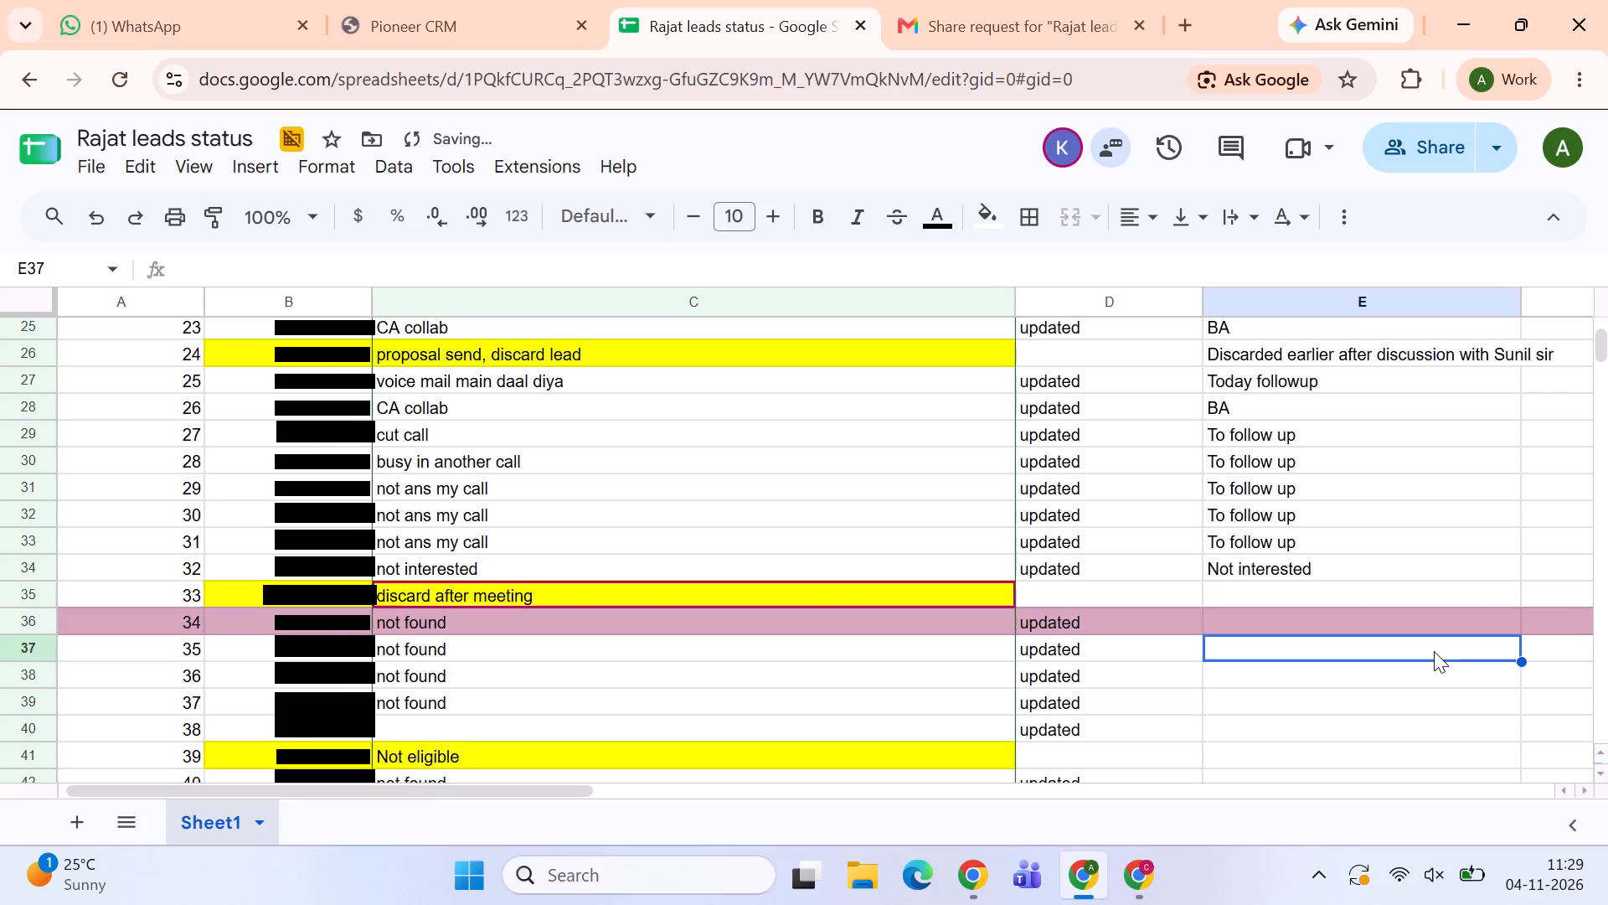
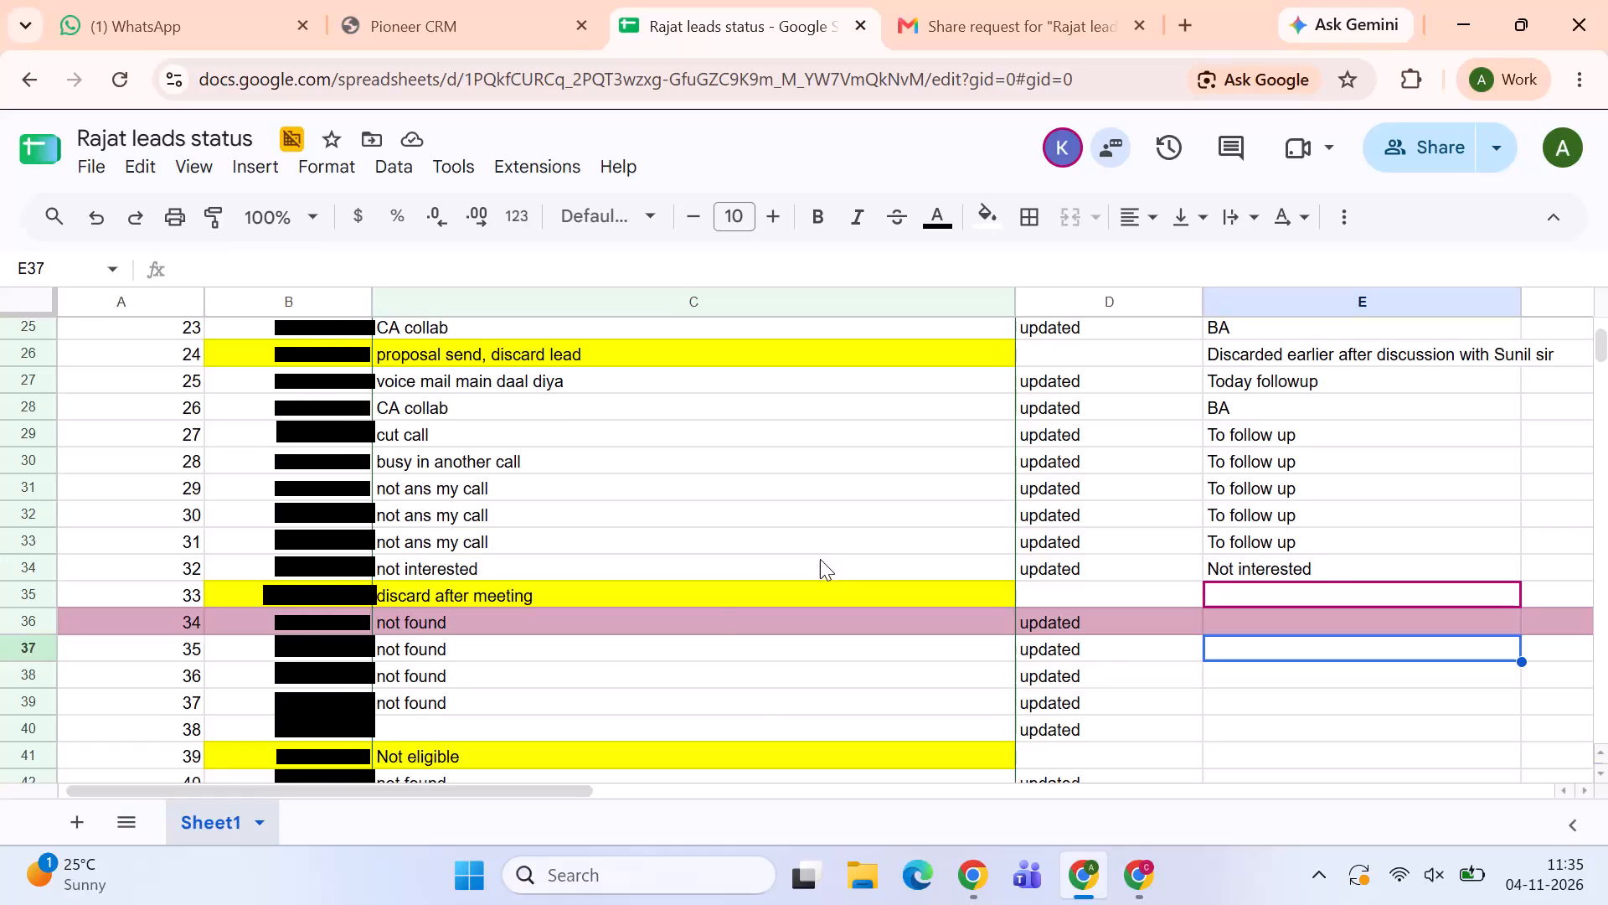
Enter the remark "dec 25 leads , discrad after do meeting with sunil sir" in E35 for the "discard after meeting" lead.
scroll(748, 706, "down", 2)
scroll(595, 649, "up", 1)
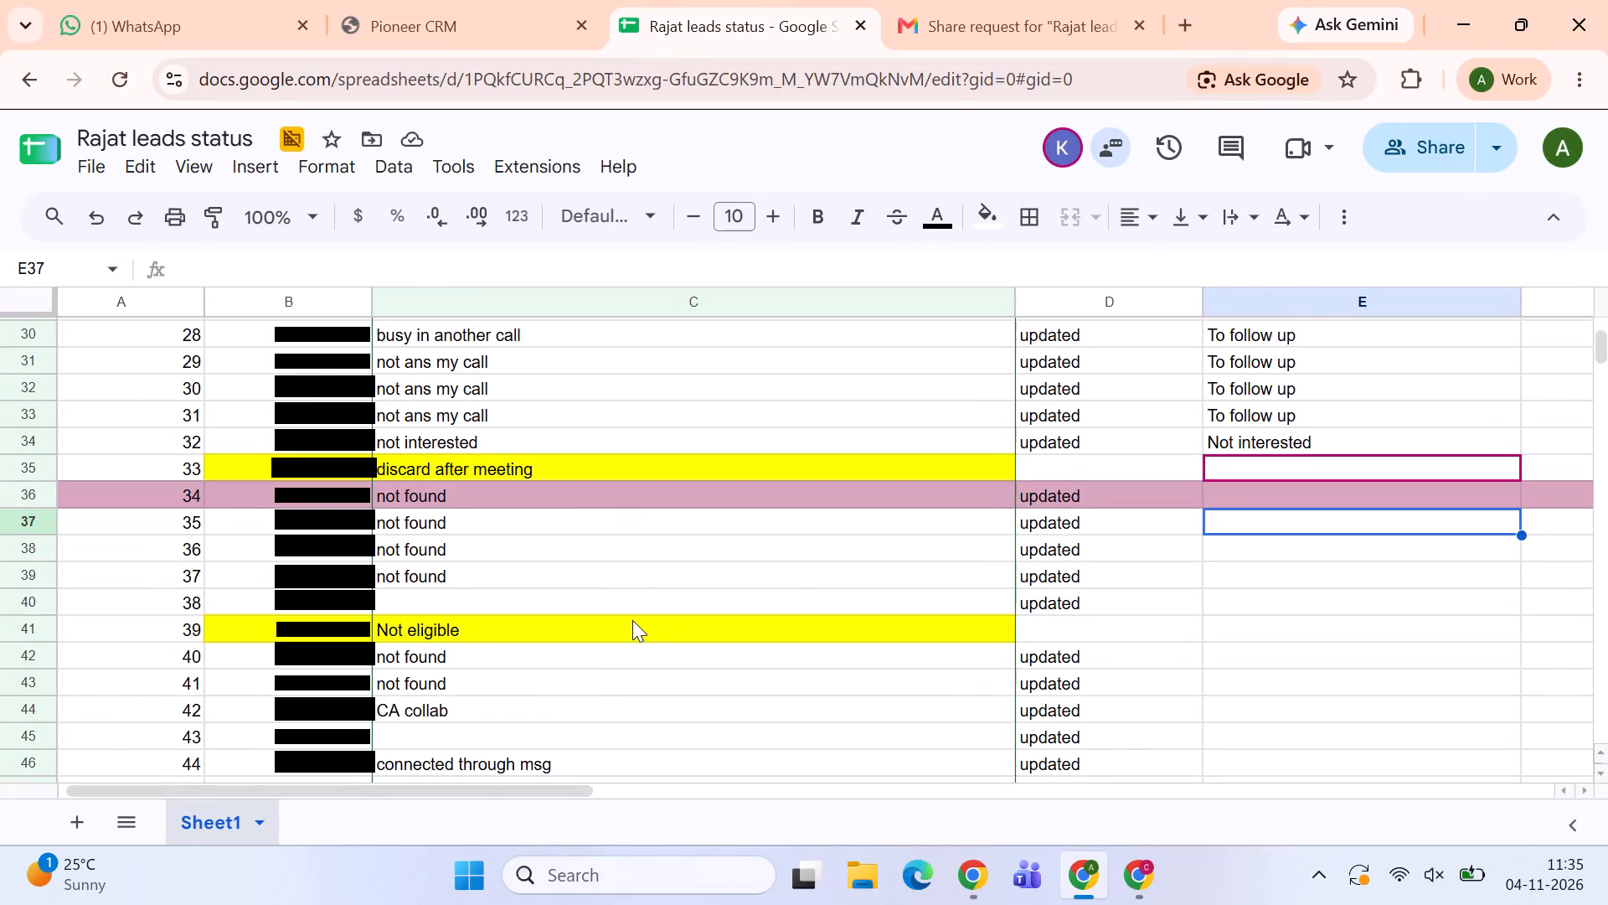
scroll(632, 620, "down", 1)
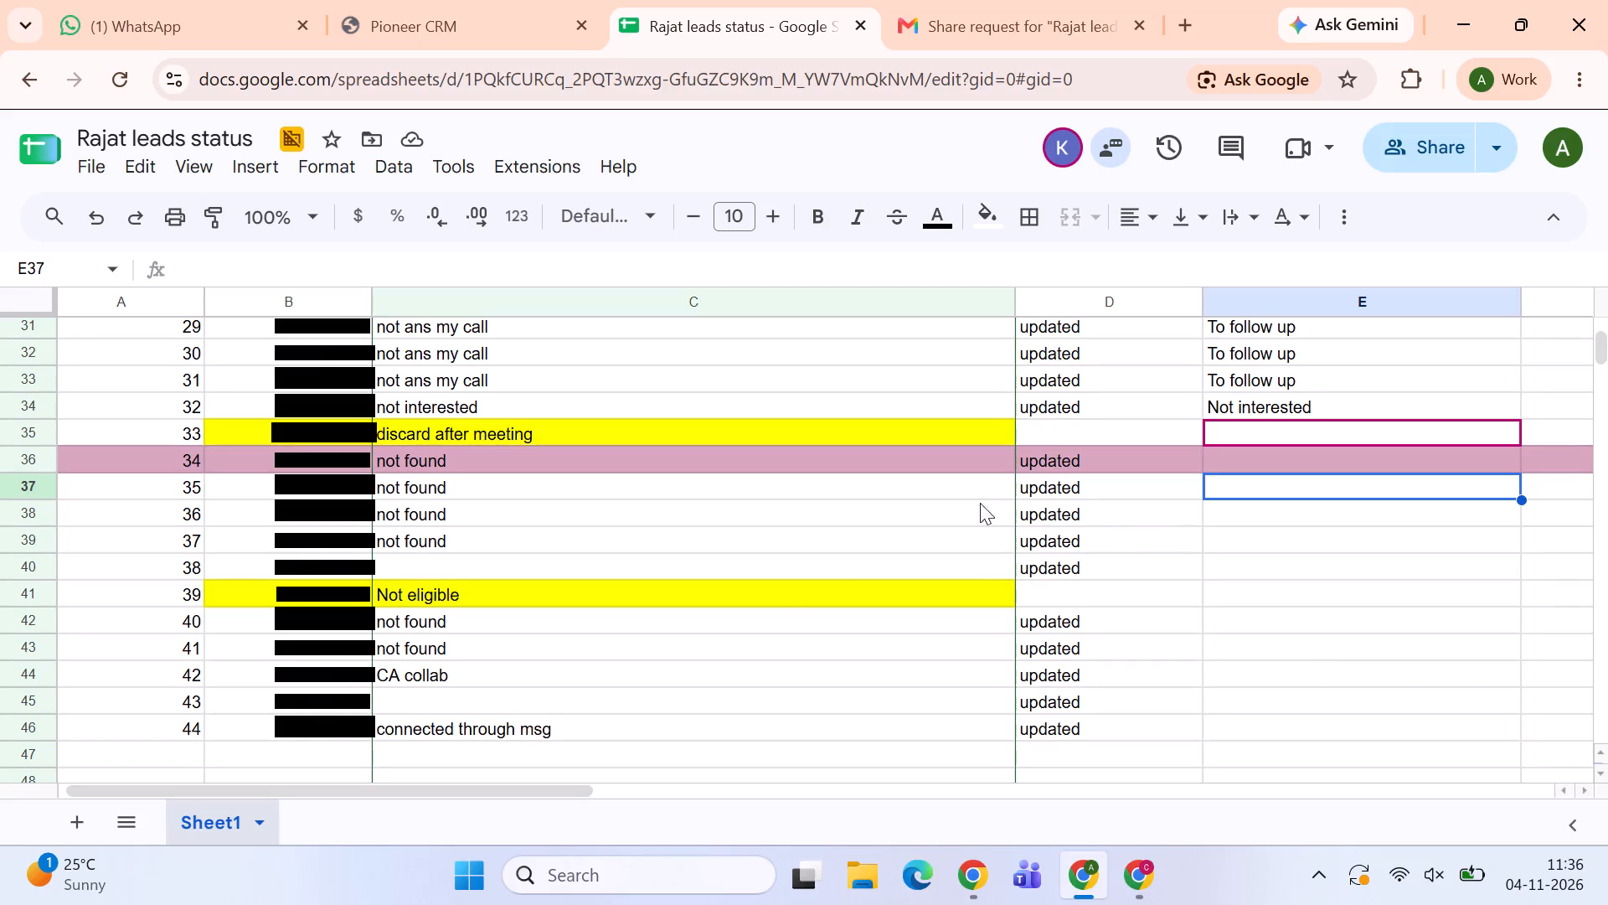
left_click(271, 429)
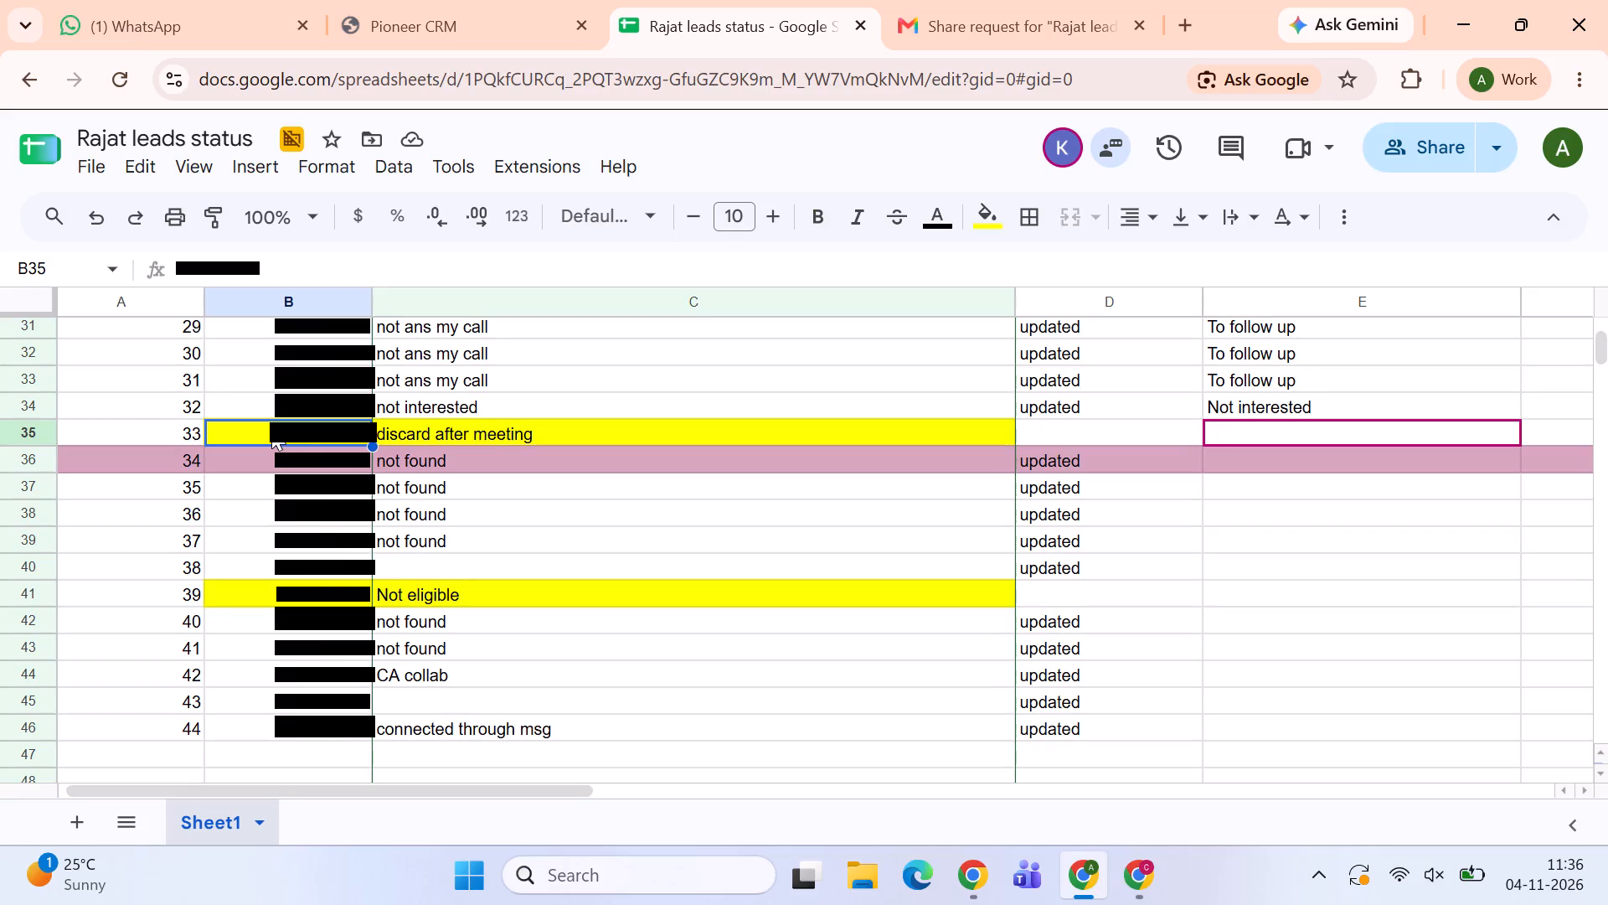
left_click(1268, 435)
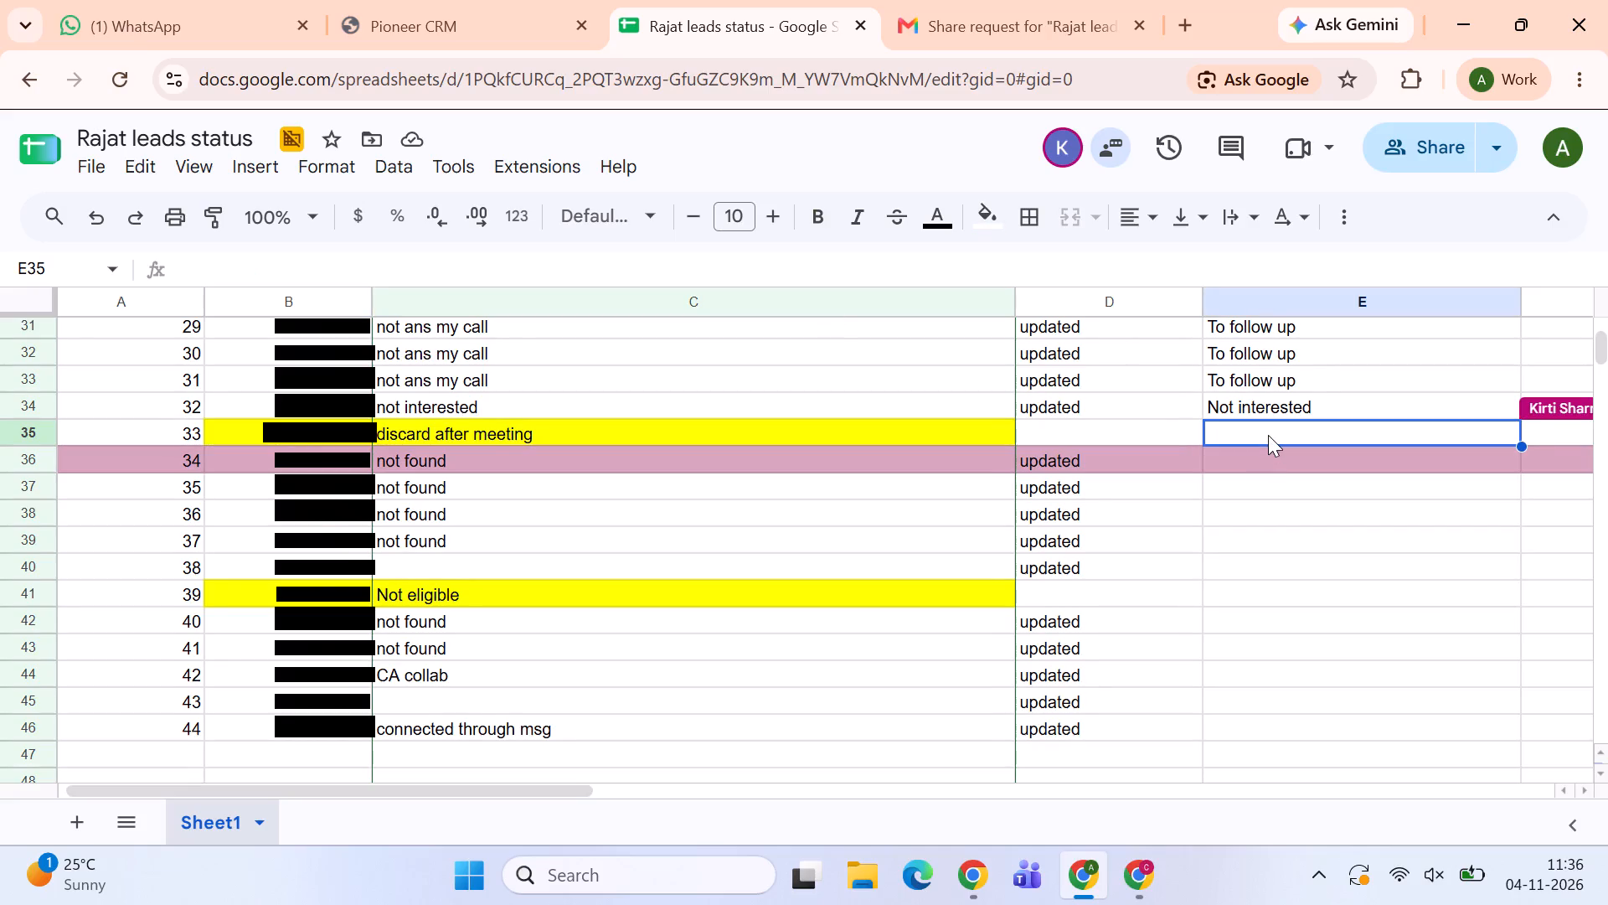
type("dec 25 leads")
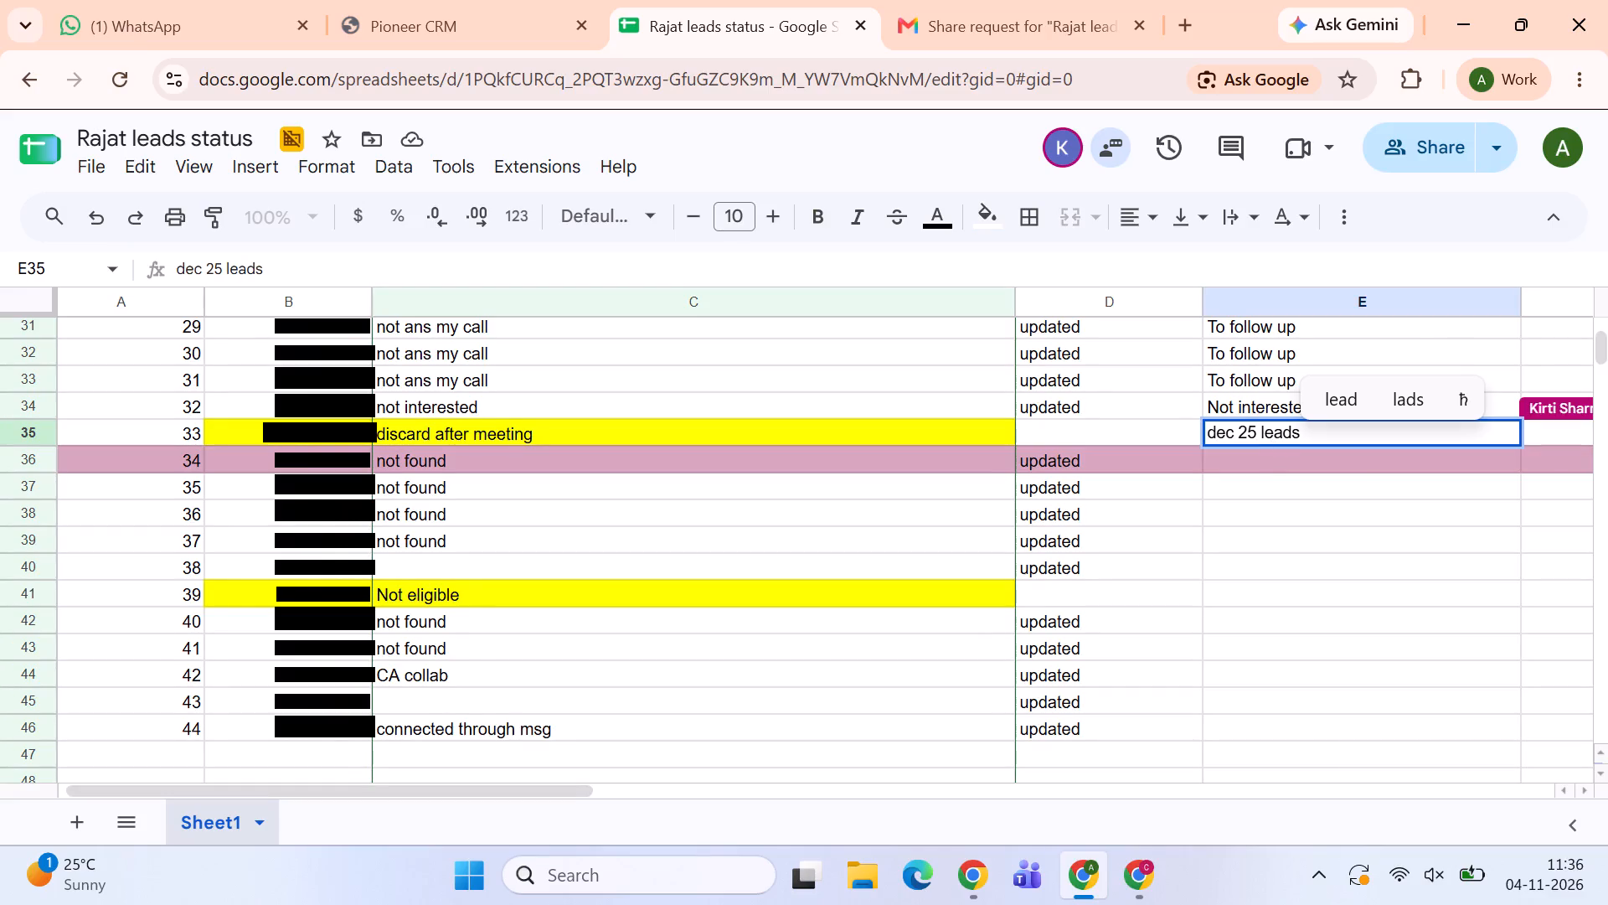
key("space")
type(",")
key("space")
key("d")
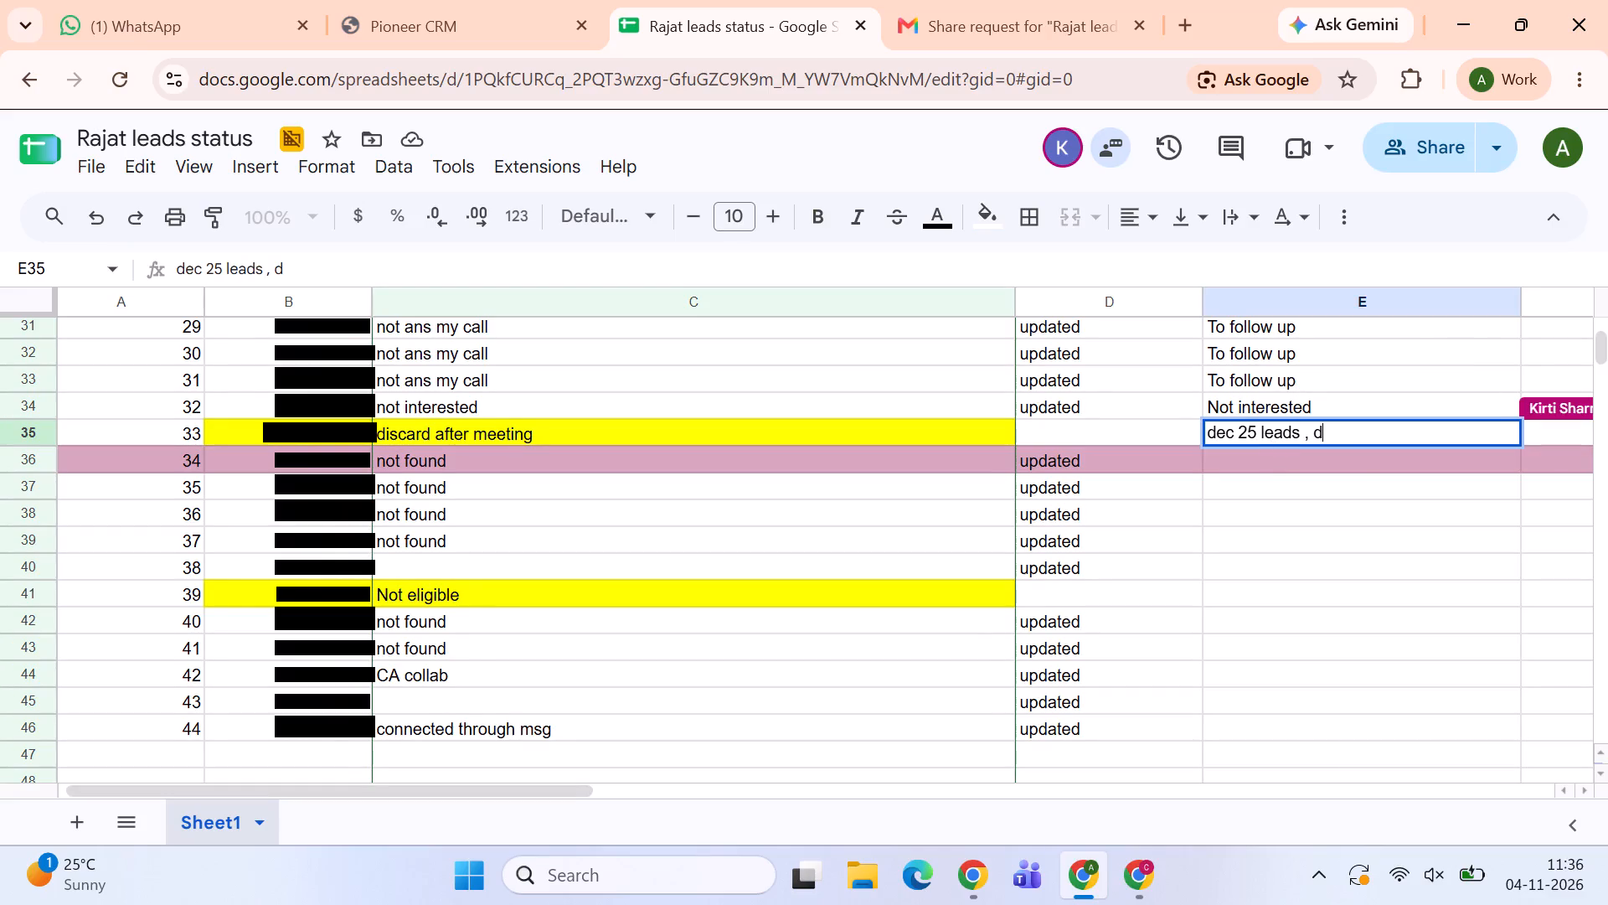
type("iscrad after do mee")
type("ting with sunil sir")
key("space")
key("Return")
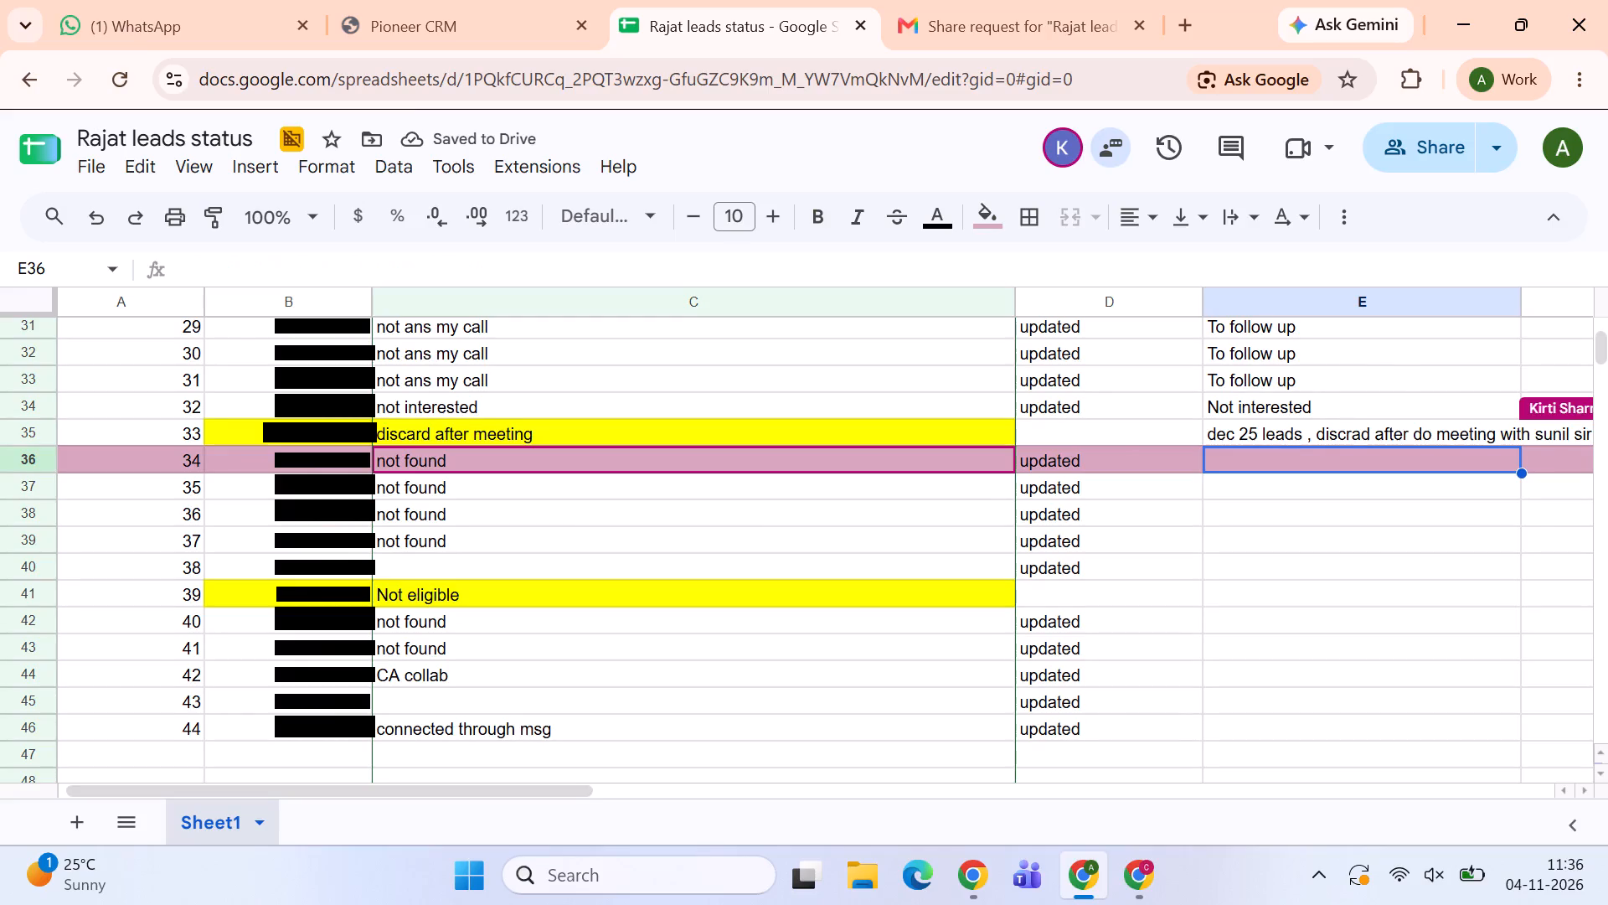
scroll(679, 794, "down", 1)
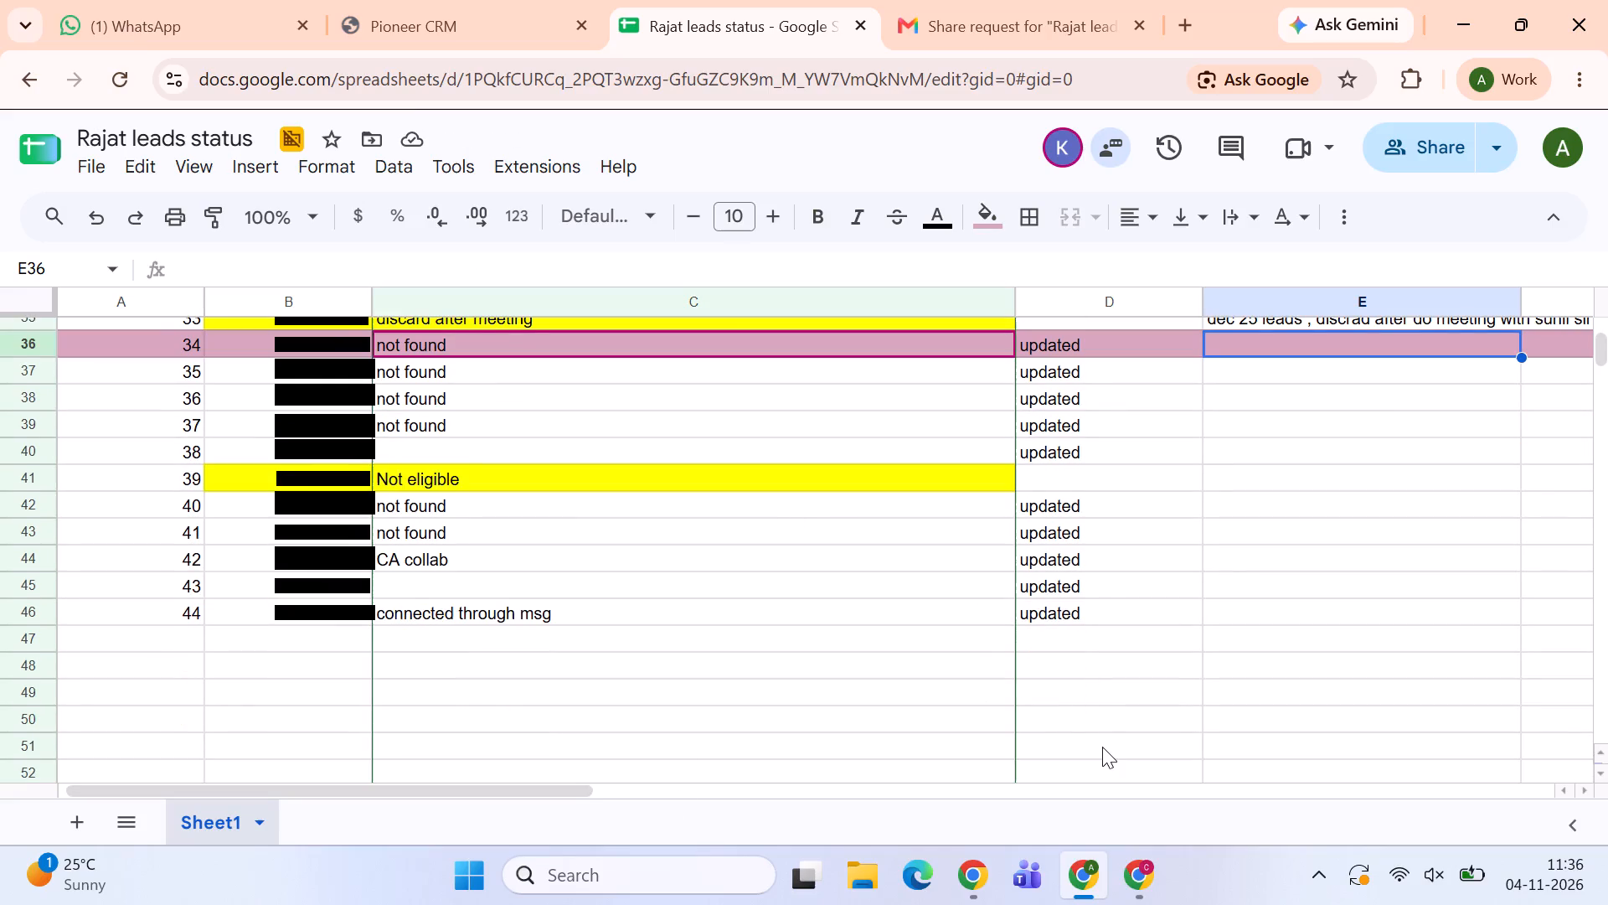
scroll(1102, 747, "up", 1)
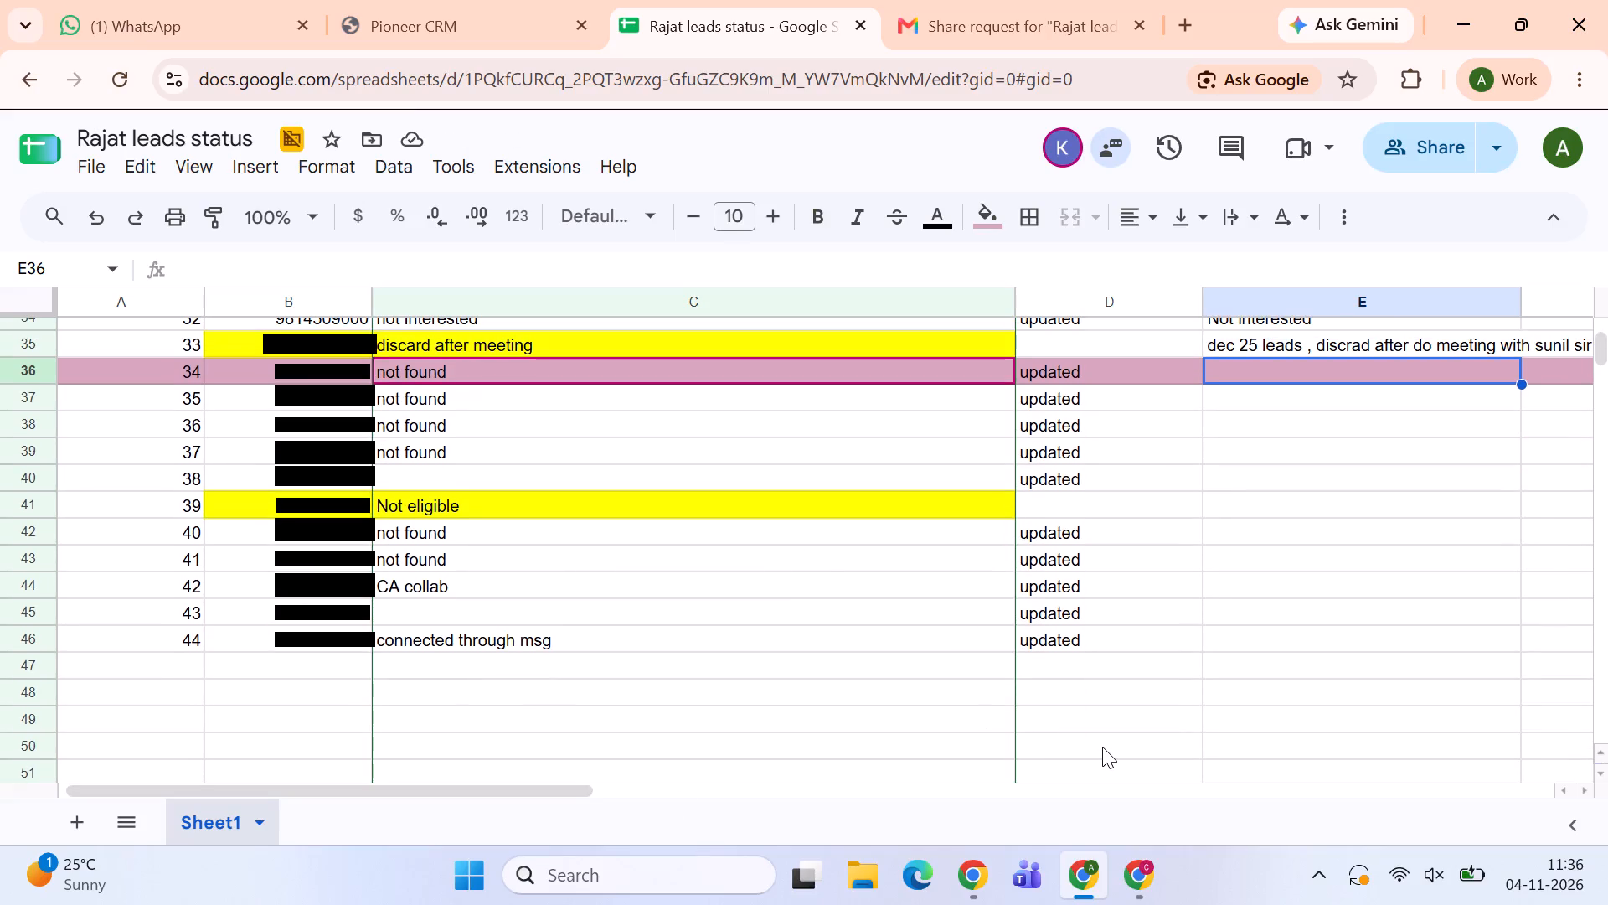
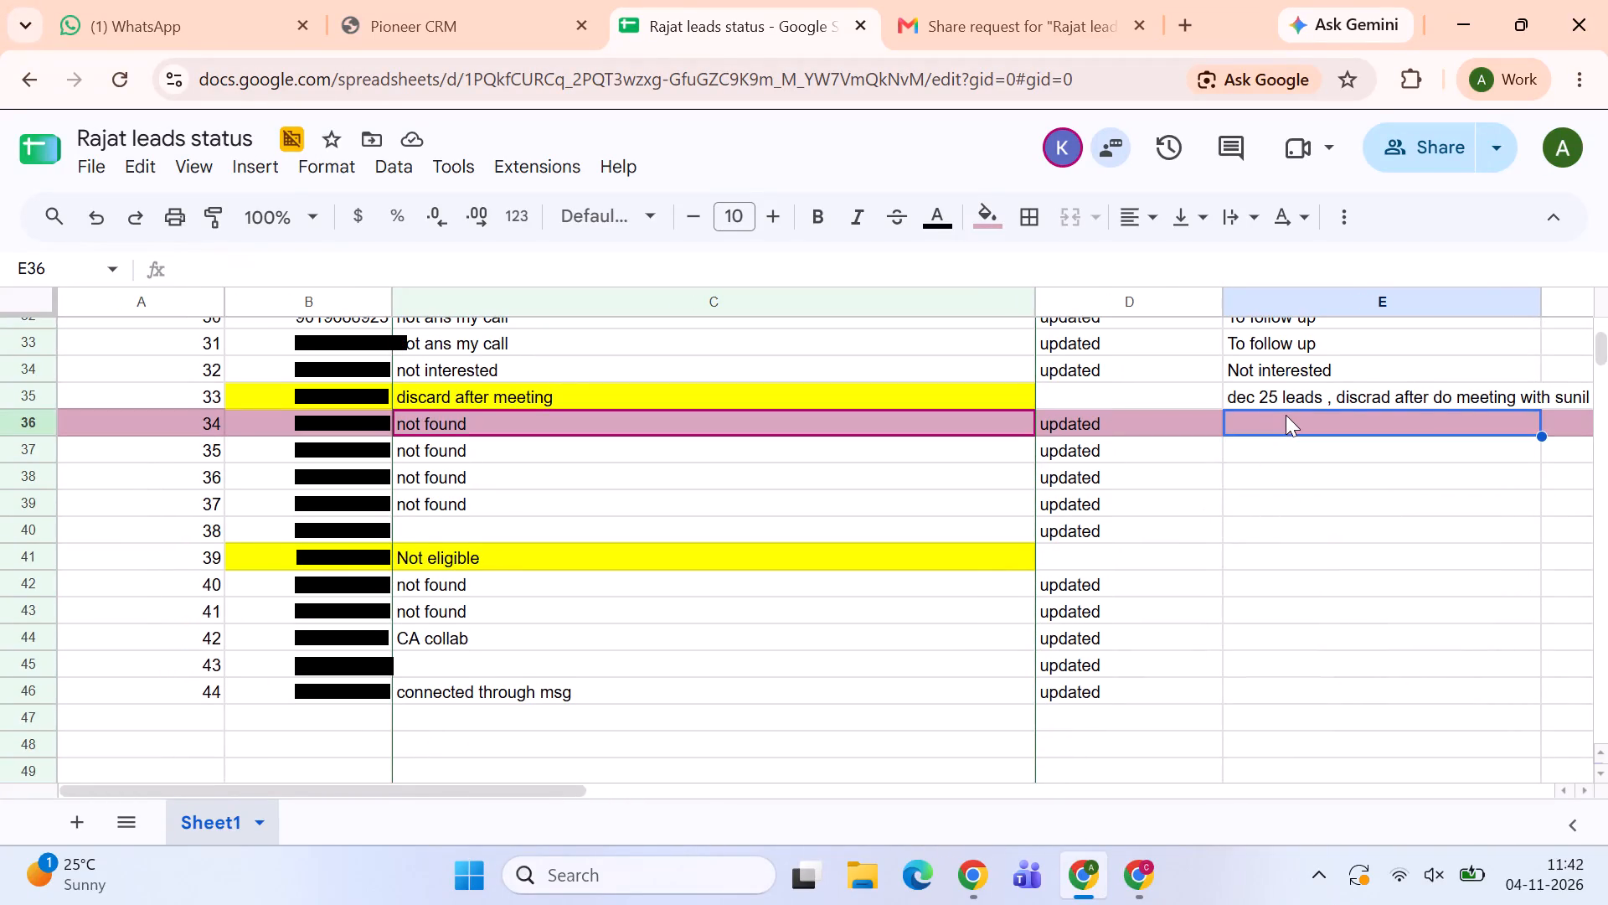
Paste the remark "To follow up" in column E for the "not found" leads in rows 37 to 39, 42 and 43.
key("Down")
key("ctrl+v")
key("Down")
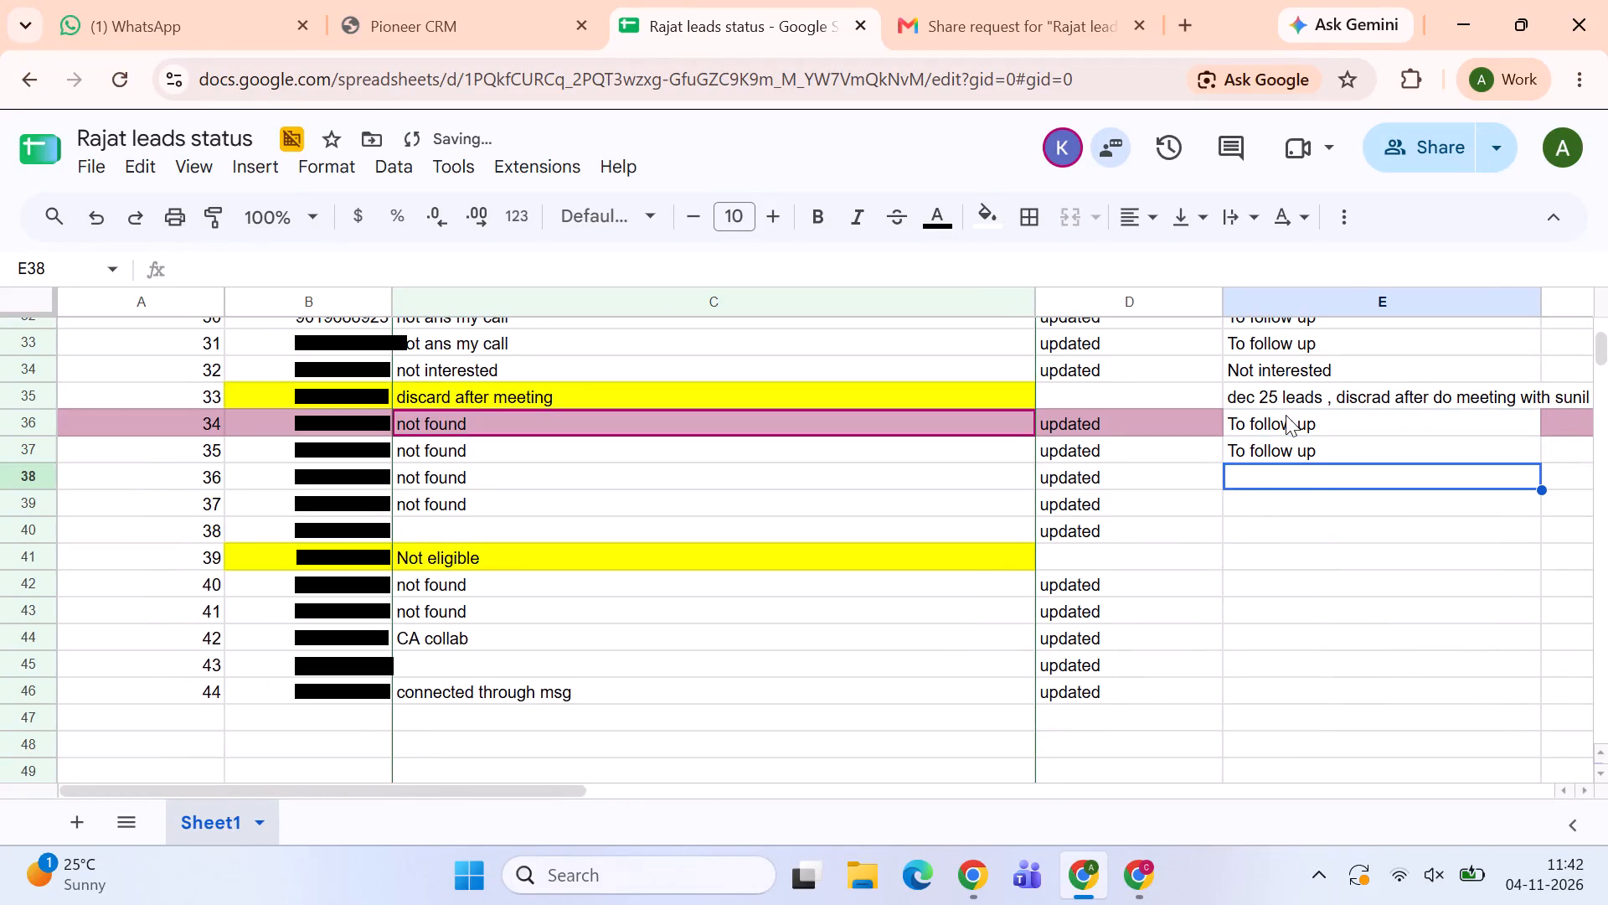
key("ctrl+v")
key("Down")
key("ctrl+v")
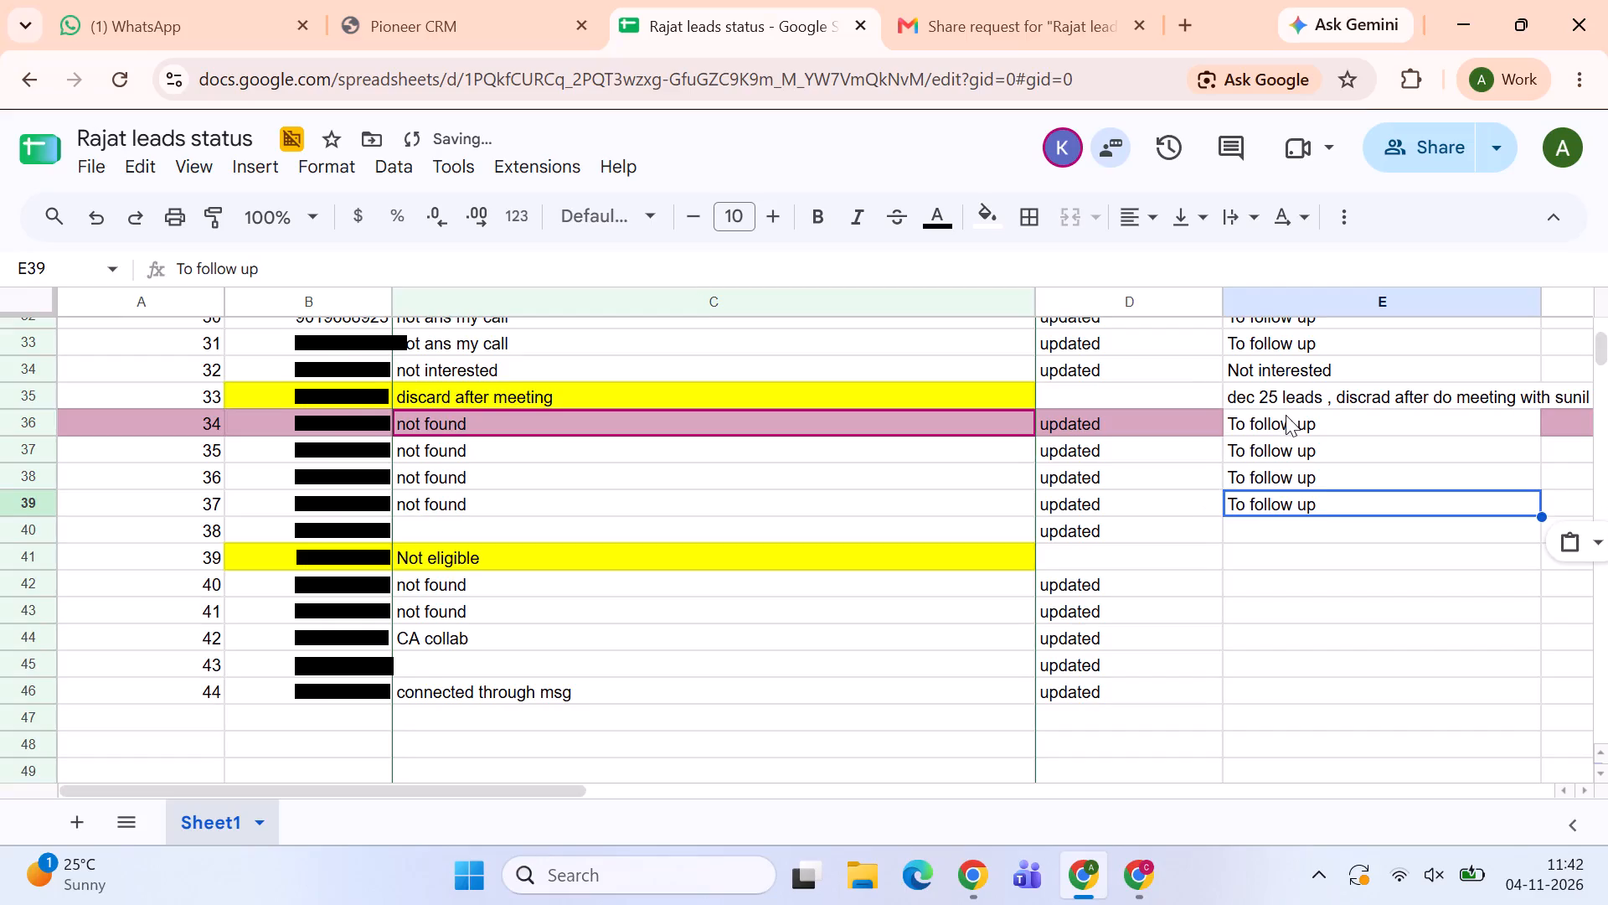
key("Down")
key("Down")
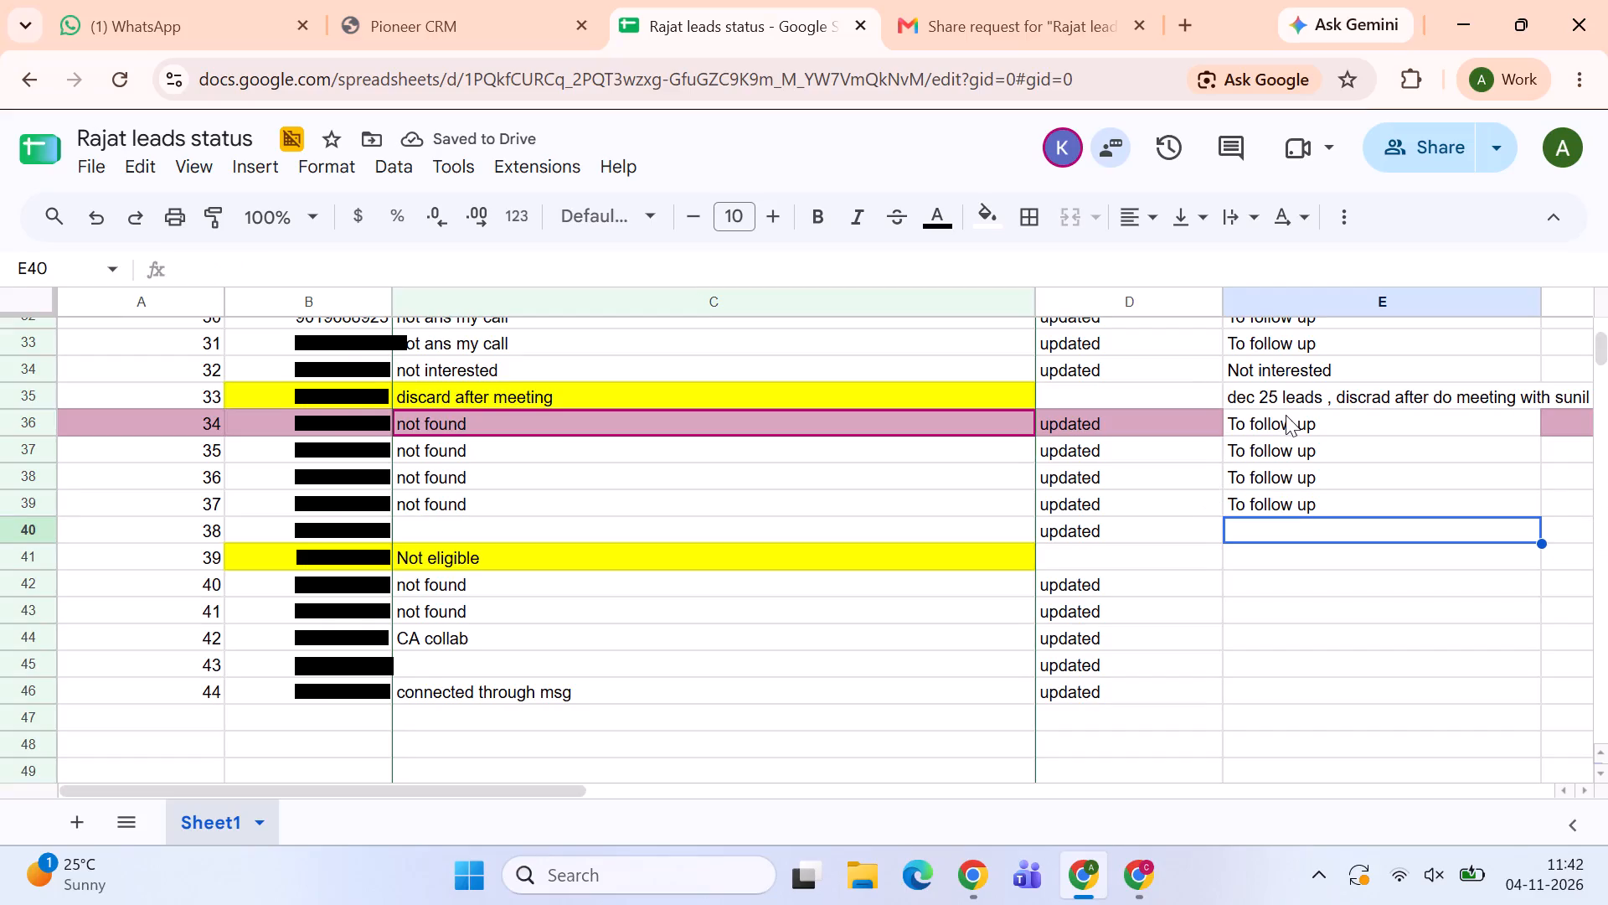
key("Down")
key("ctrl+v")
key("Down")
key("ctrl+v")
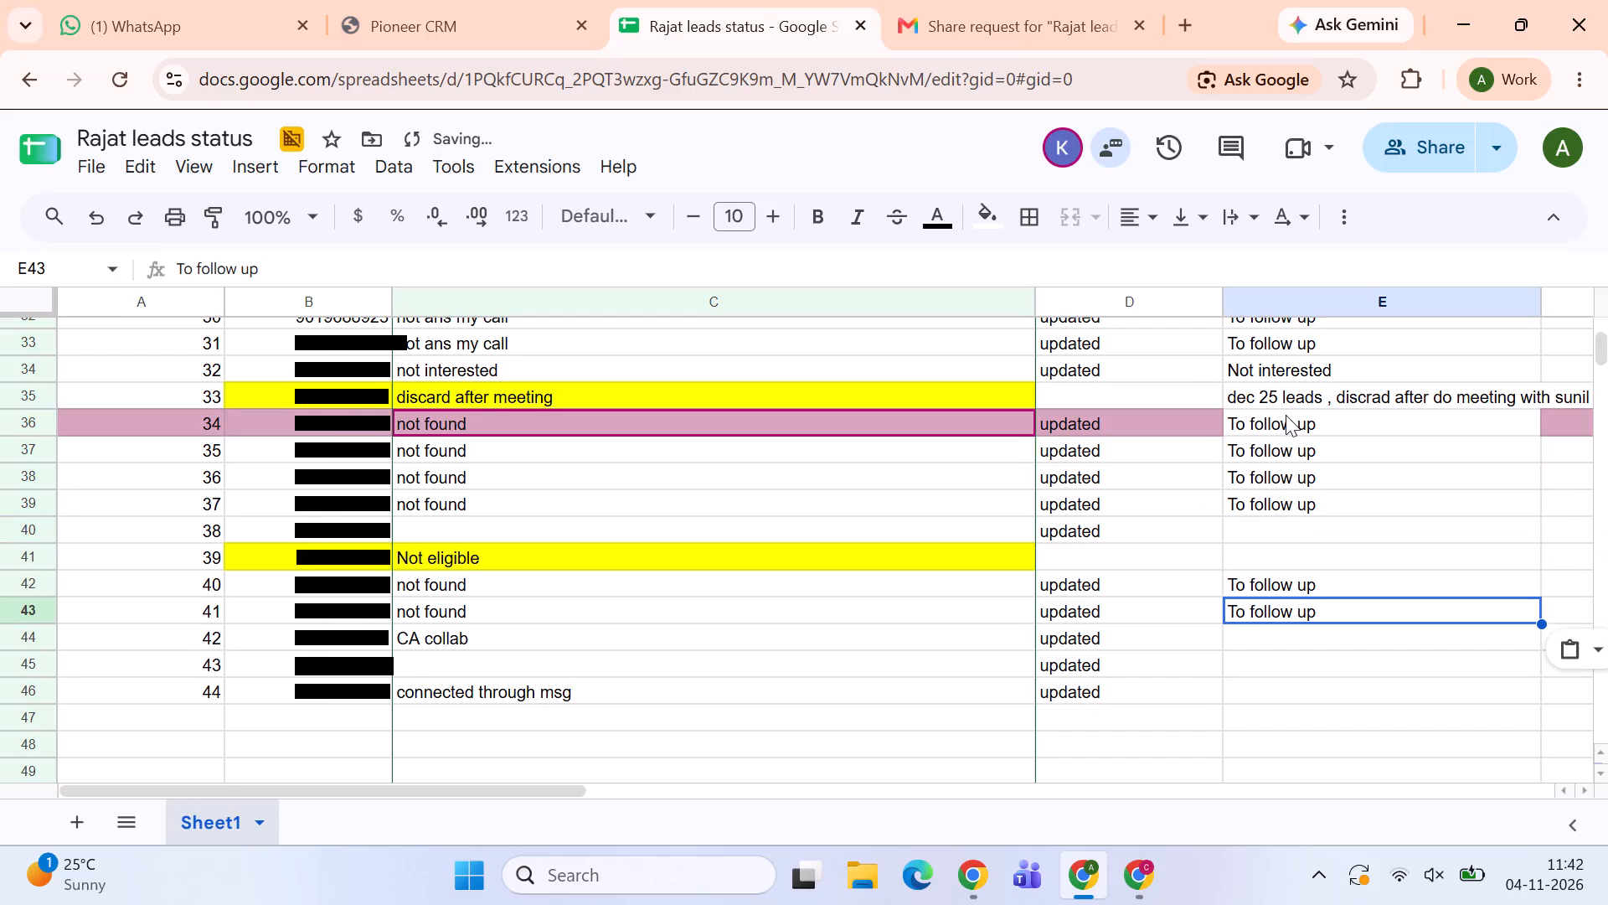
Enter the remark "BA" in E44 for the "CA collab" lead.
key("Down")
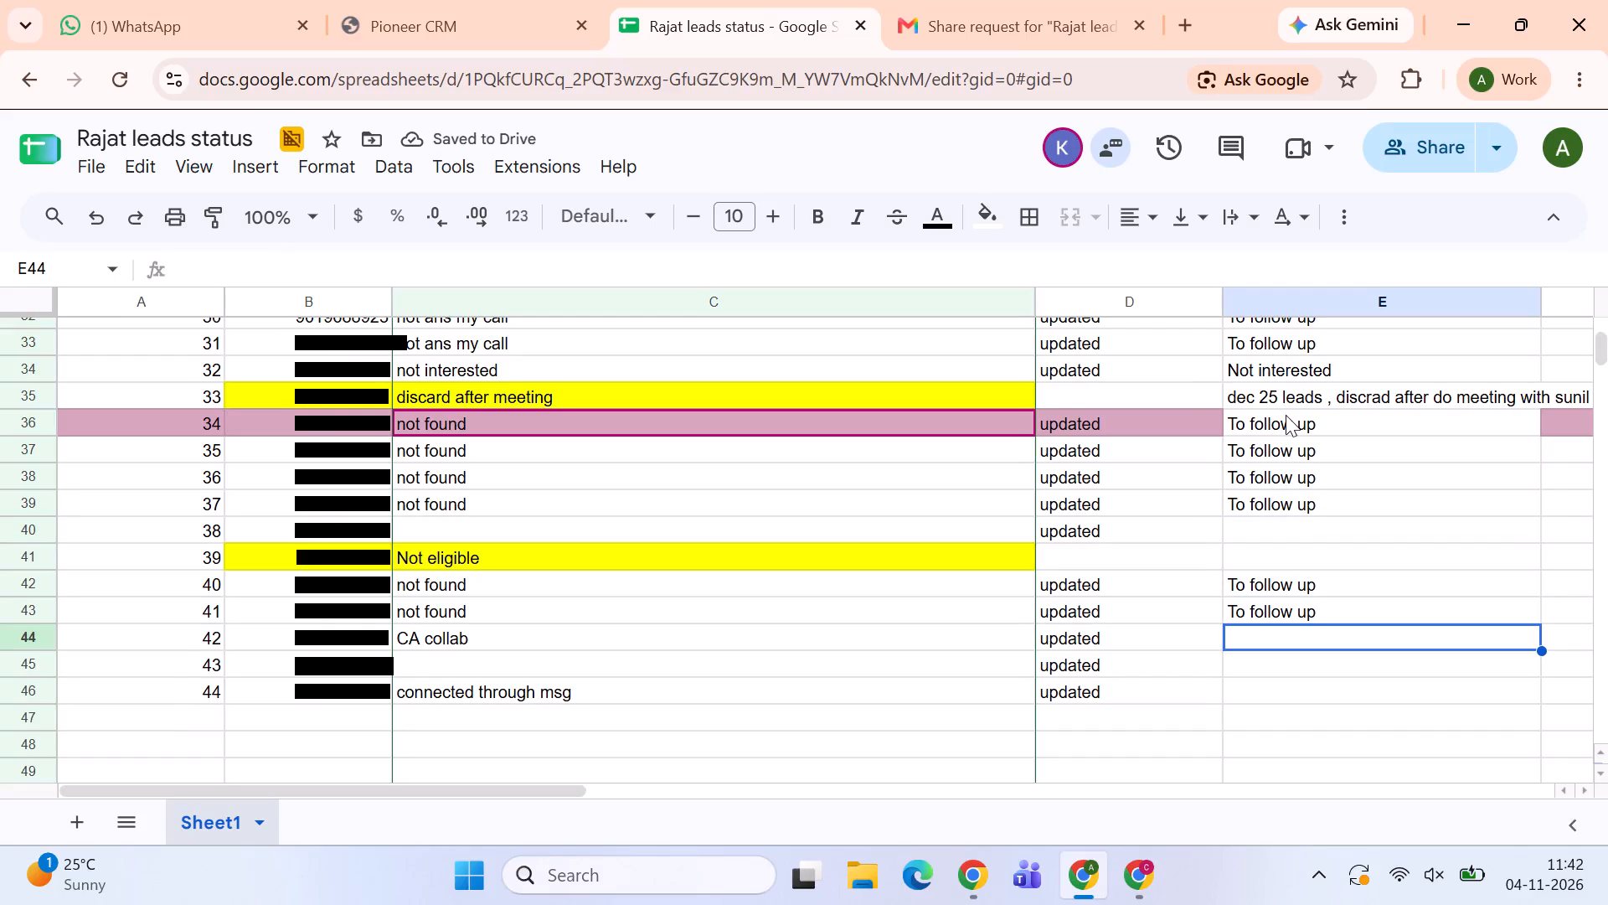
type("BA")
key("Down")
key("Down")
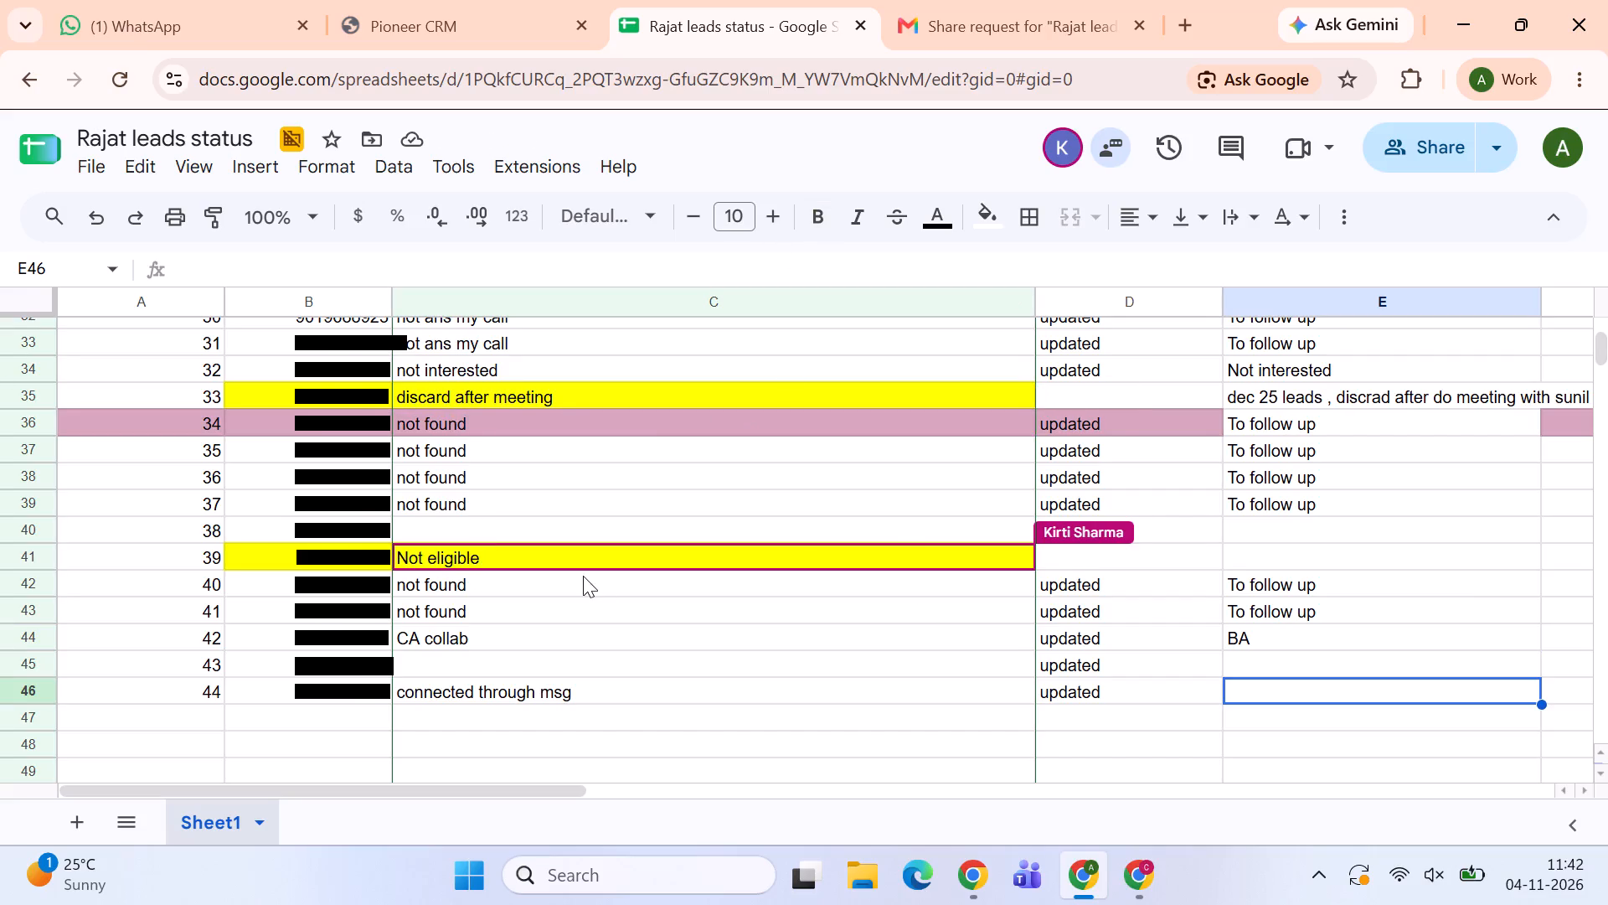
Look through the "leads through various platform" sheet in the 50 spreadsheet for the "Not eligible" lead, and return to the Rajat leads status sheet.
left_click(691, 629)
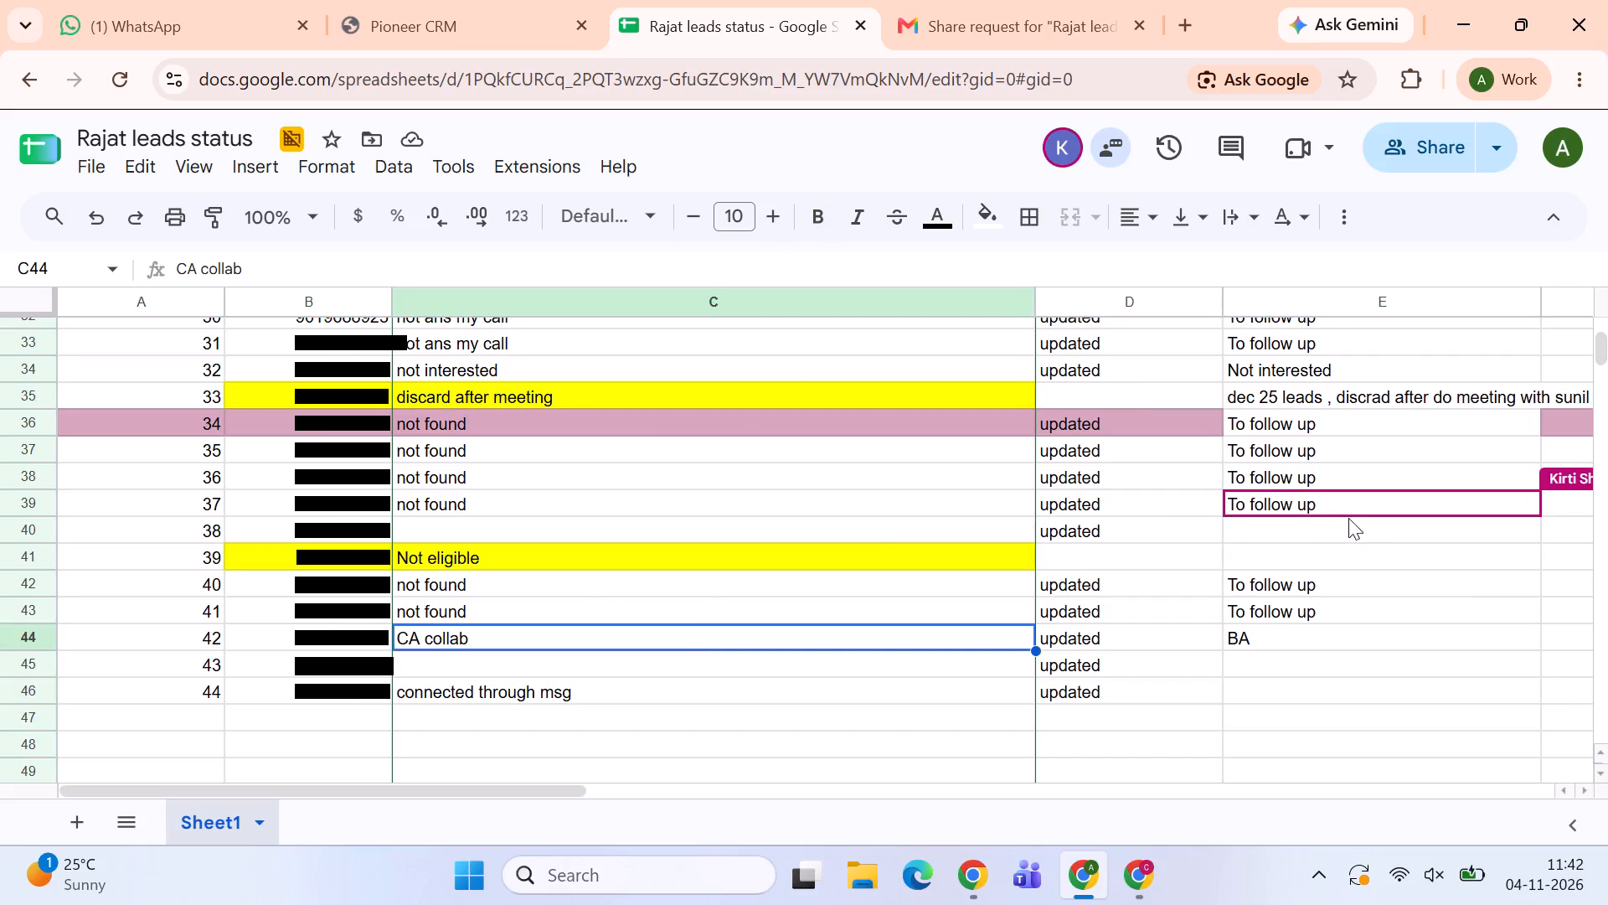
left_click(281, 565)
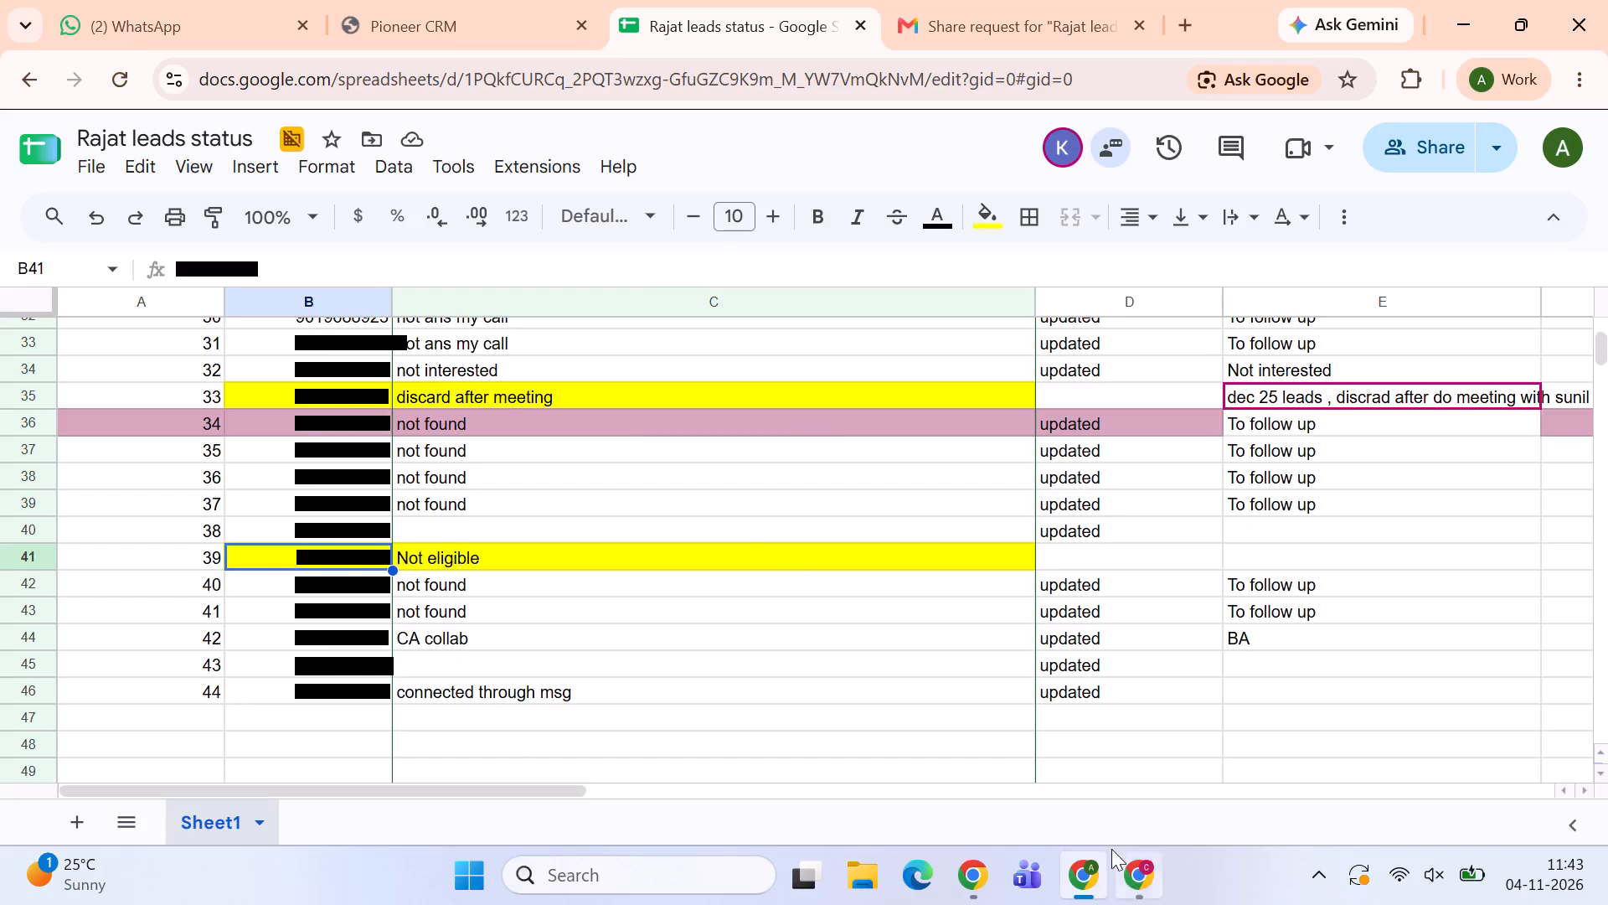
left_click(956, 871)
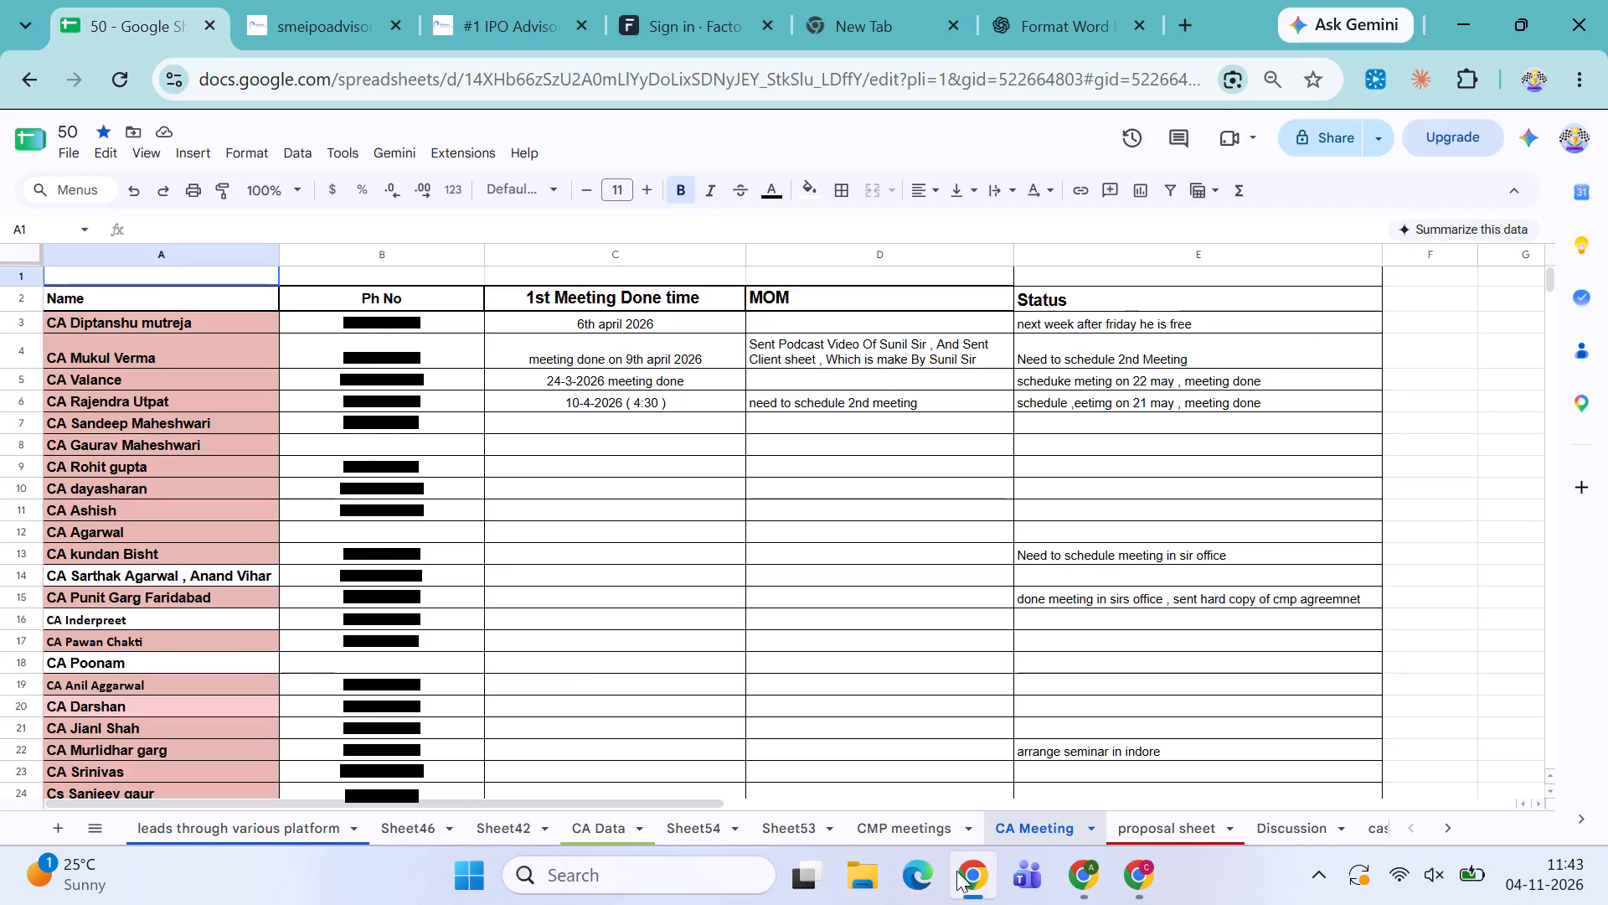
scroll(575, 820, "right", 4)
left_click(310, 824)
scroll(626, 659, "up", 1)
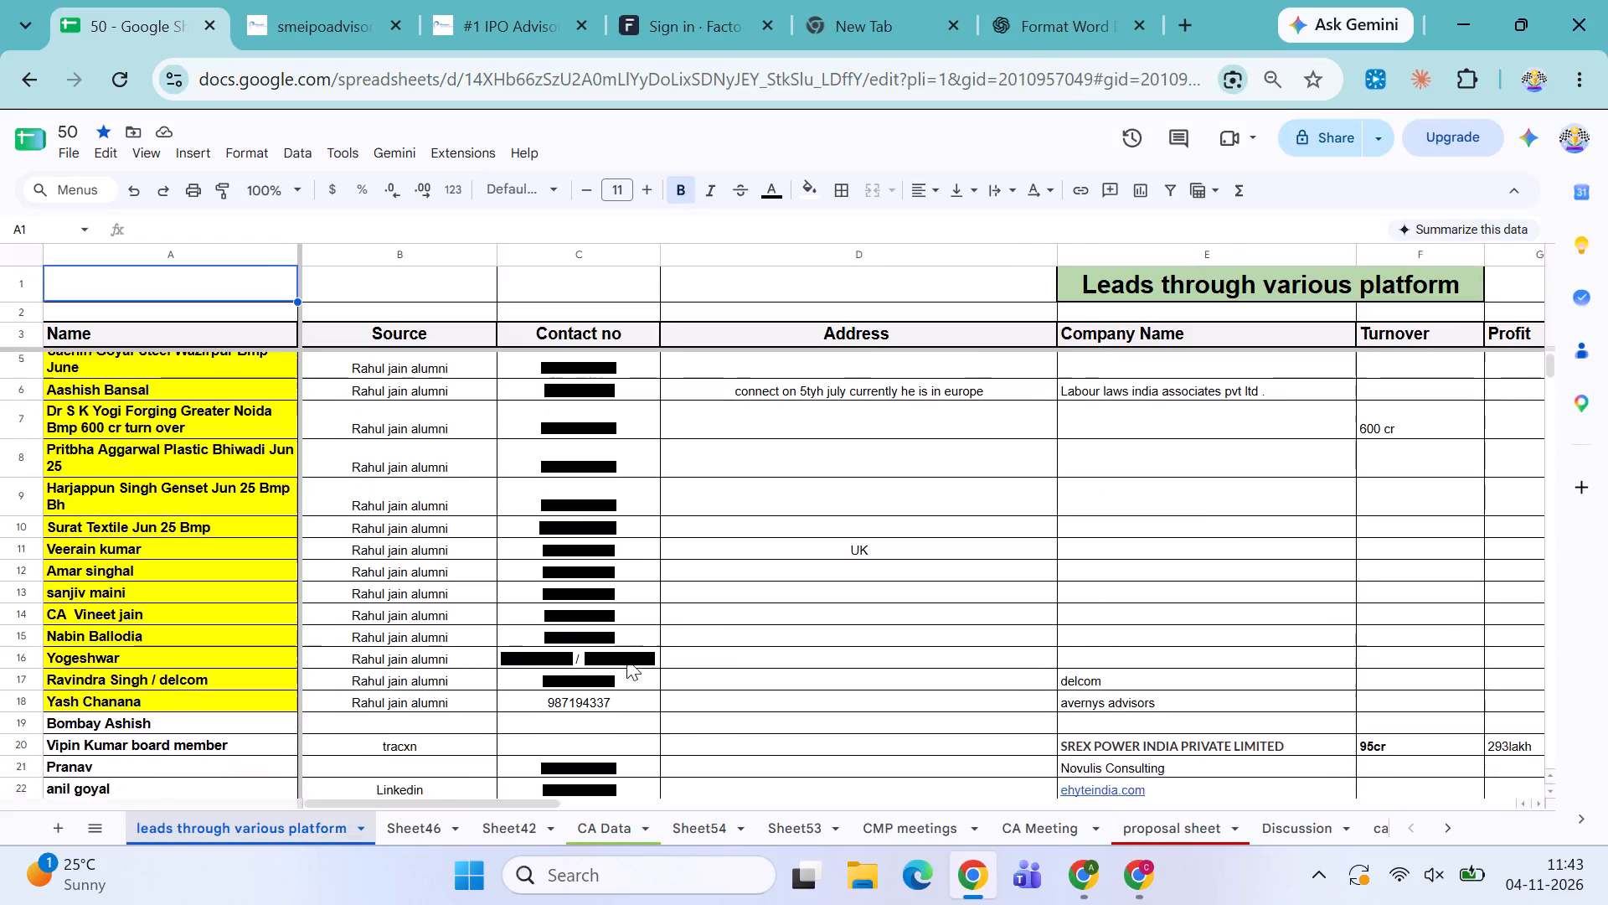
scroll(626, 659, "up", 1)
scroll(676, 649, "down", 3)
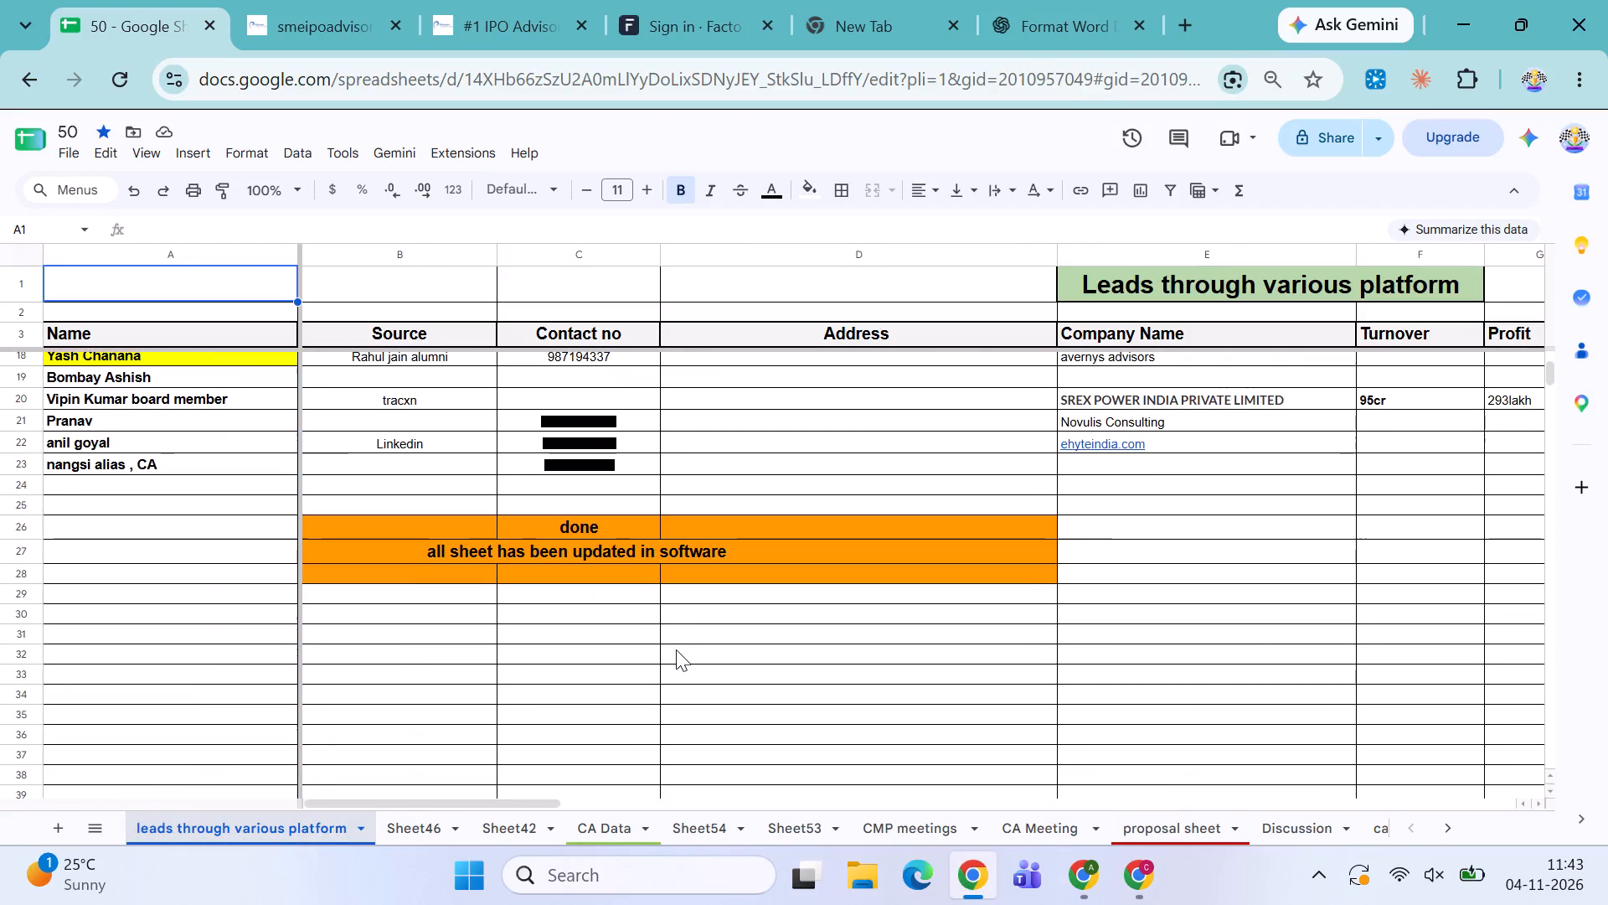
scroll(591, 494, "up", 4)
scroll(832, 612, "left", 11)
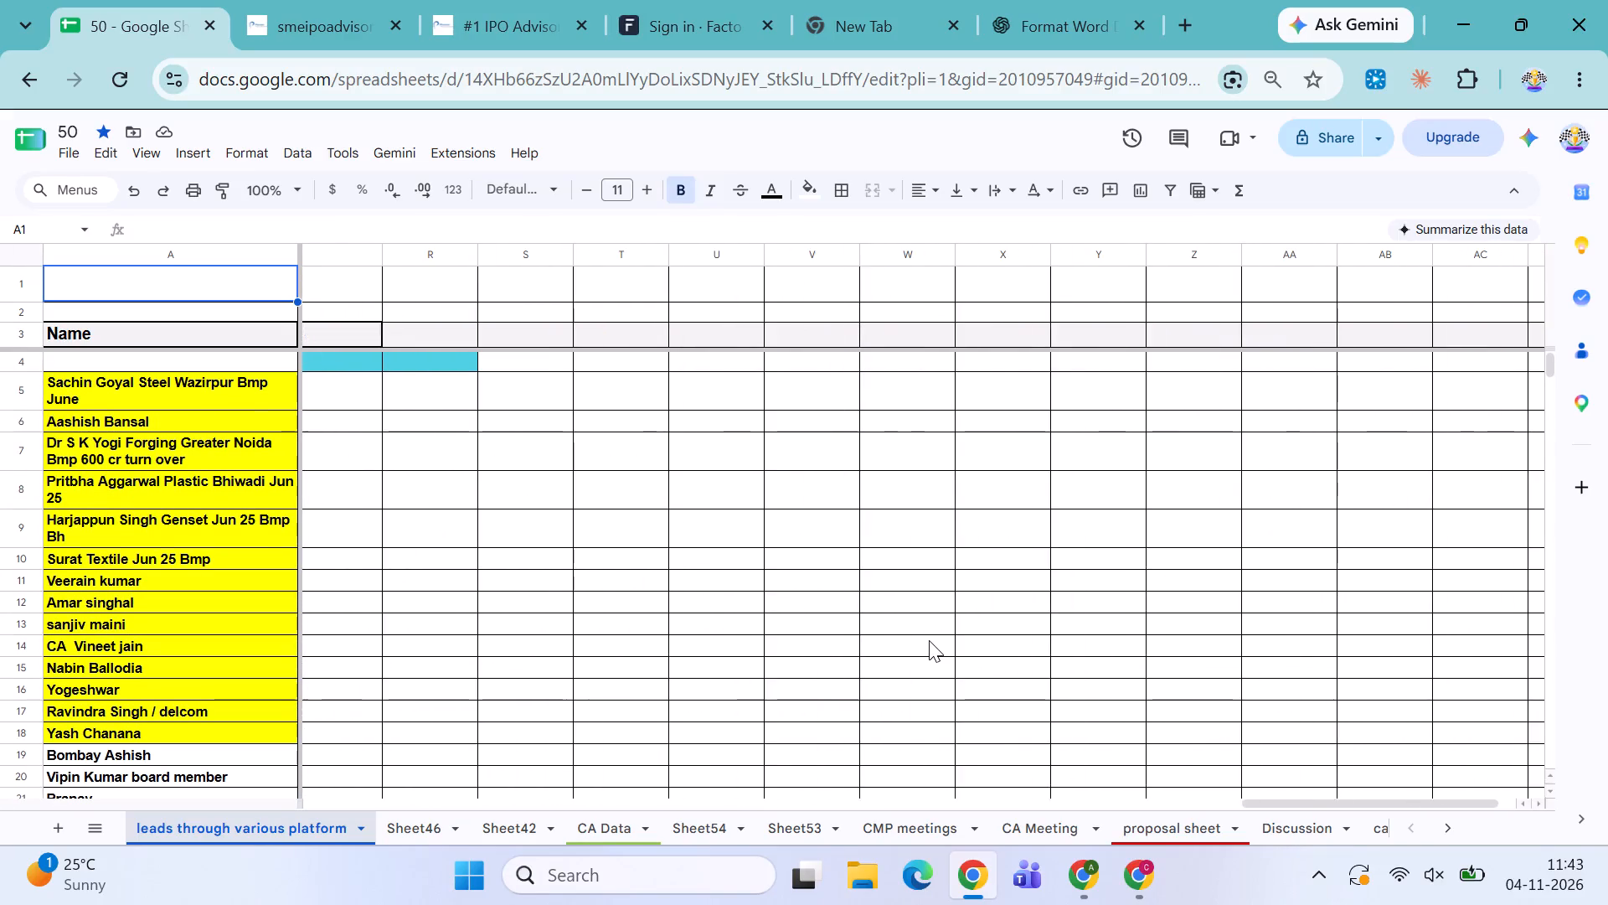
scroll(929, 640, "right", 12)
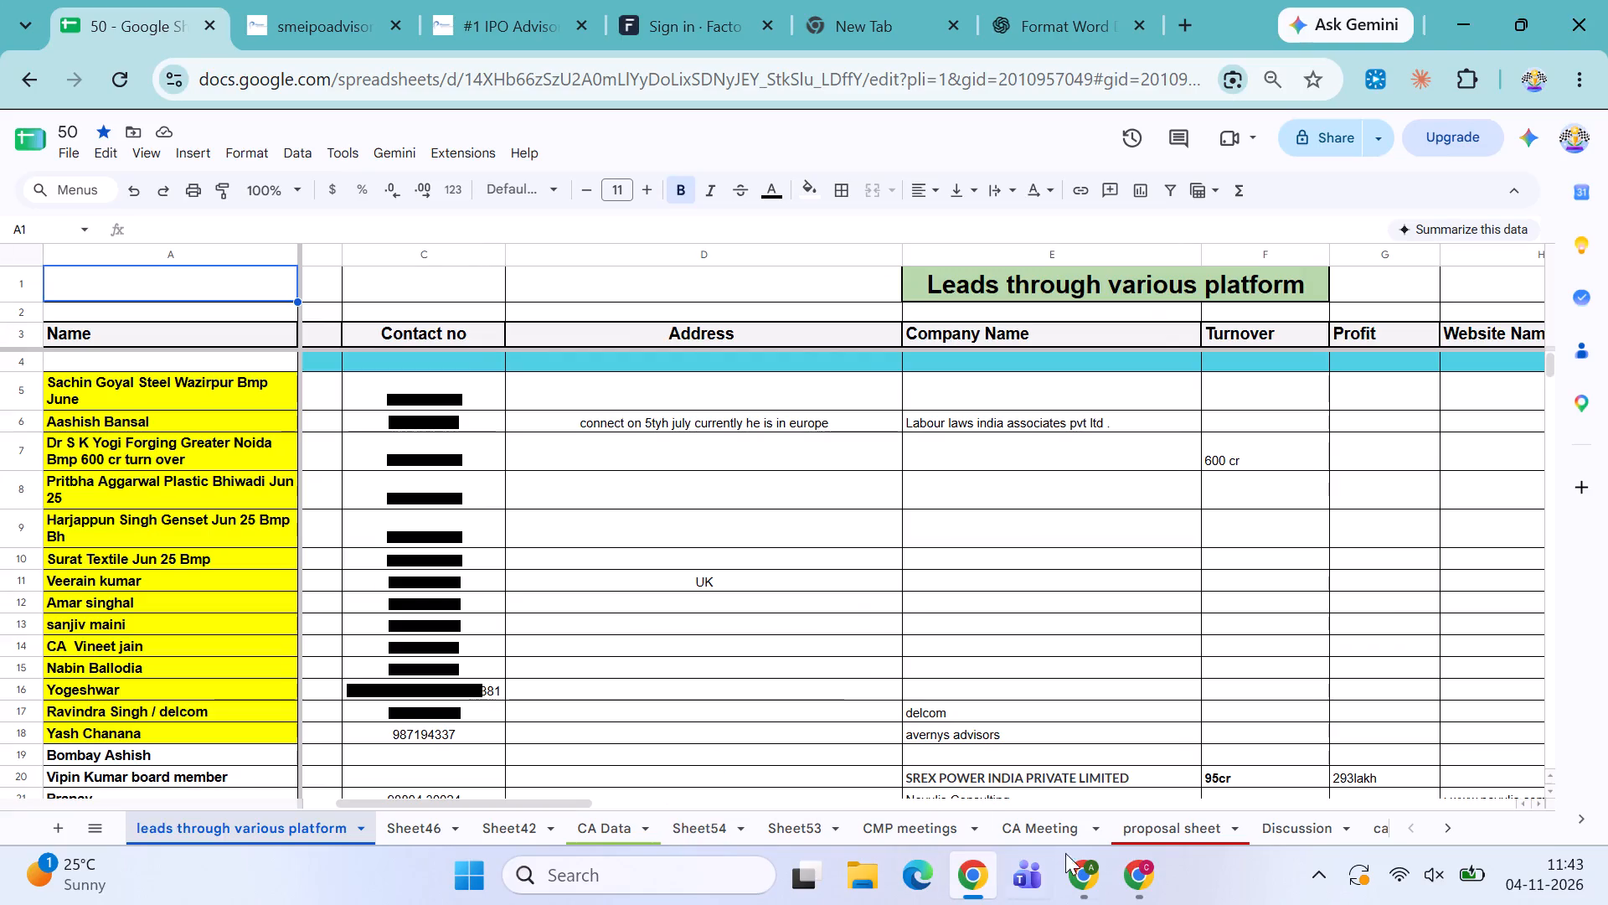
left_click(1081, 893)
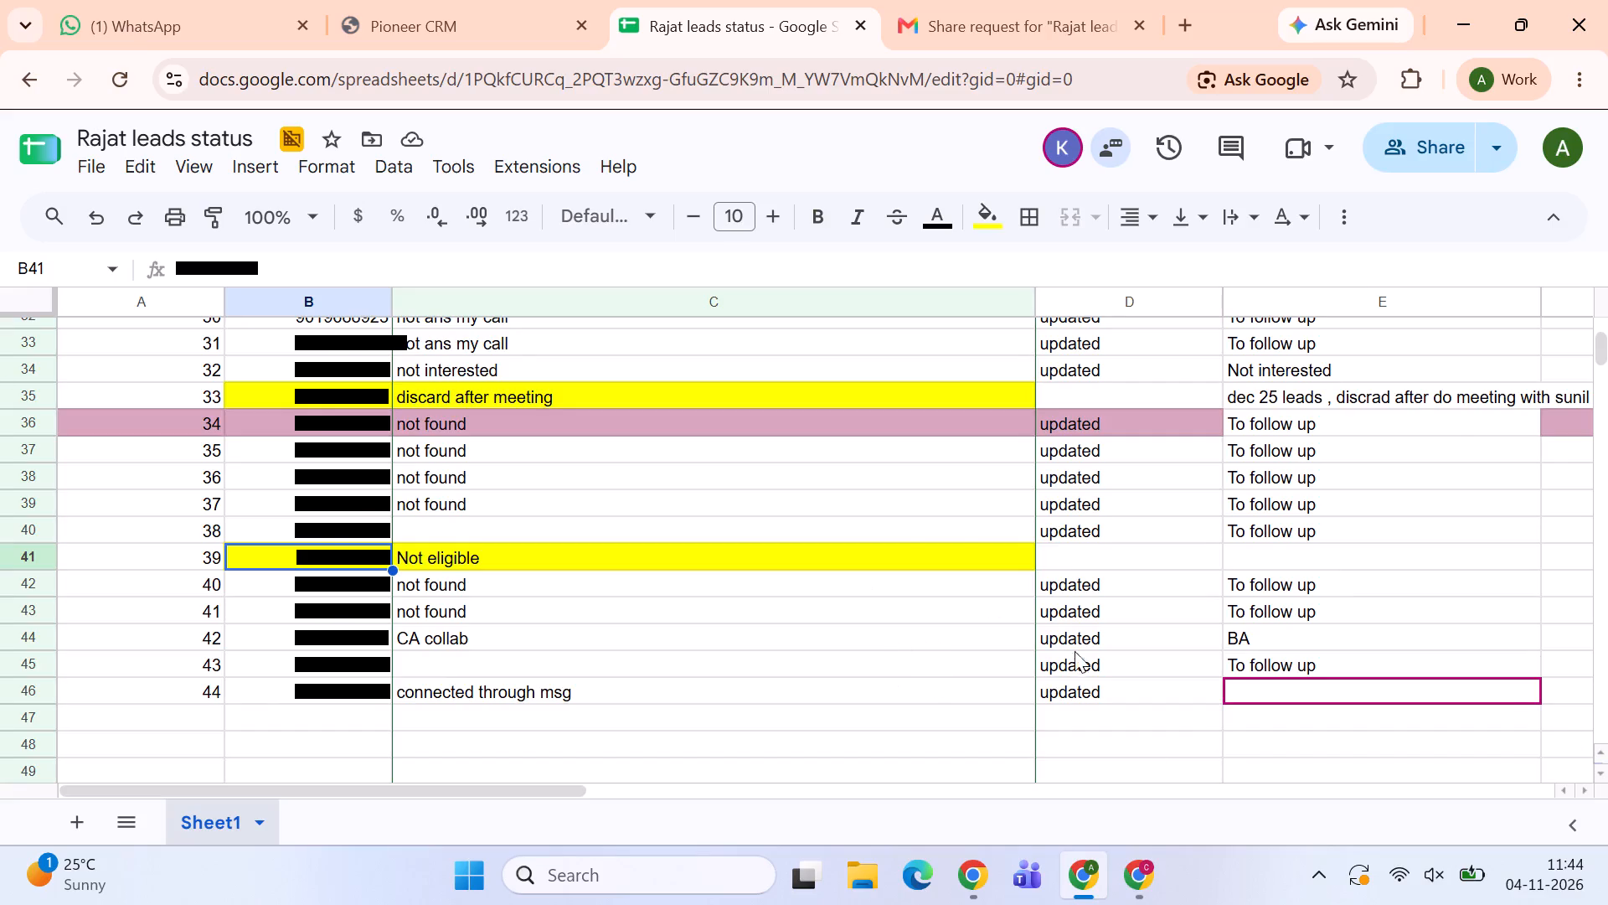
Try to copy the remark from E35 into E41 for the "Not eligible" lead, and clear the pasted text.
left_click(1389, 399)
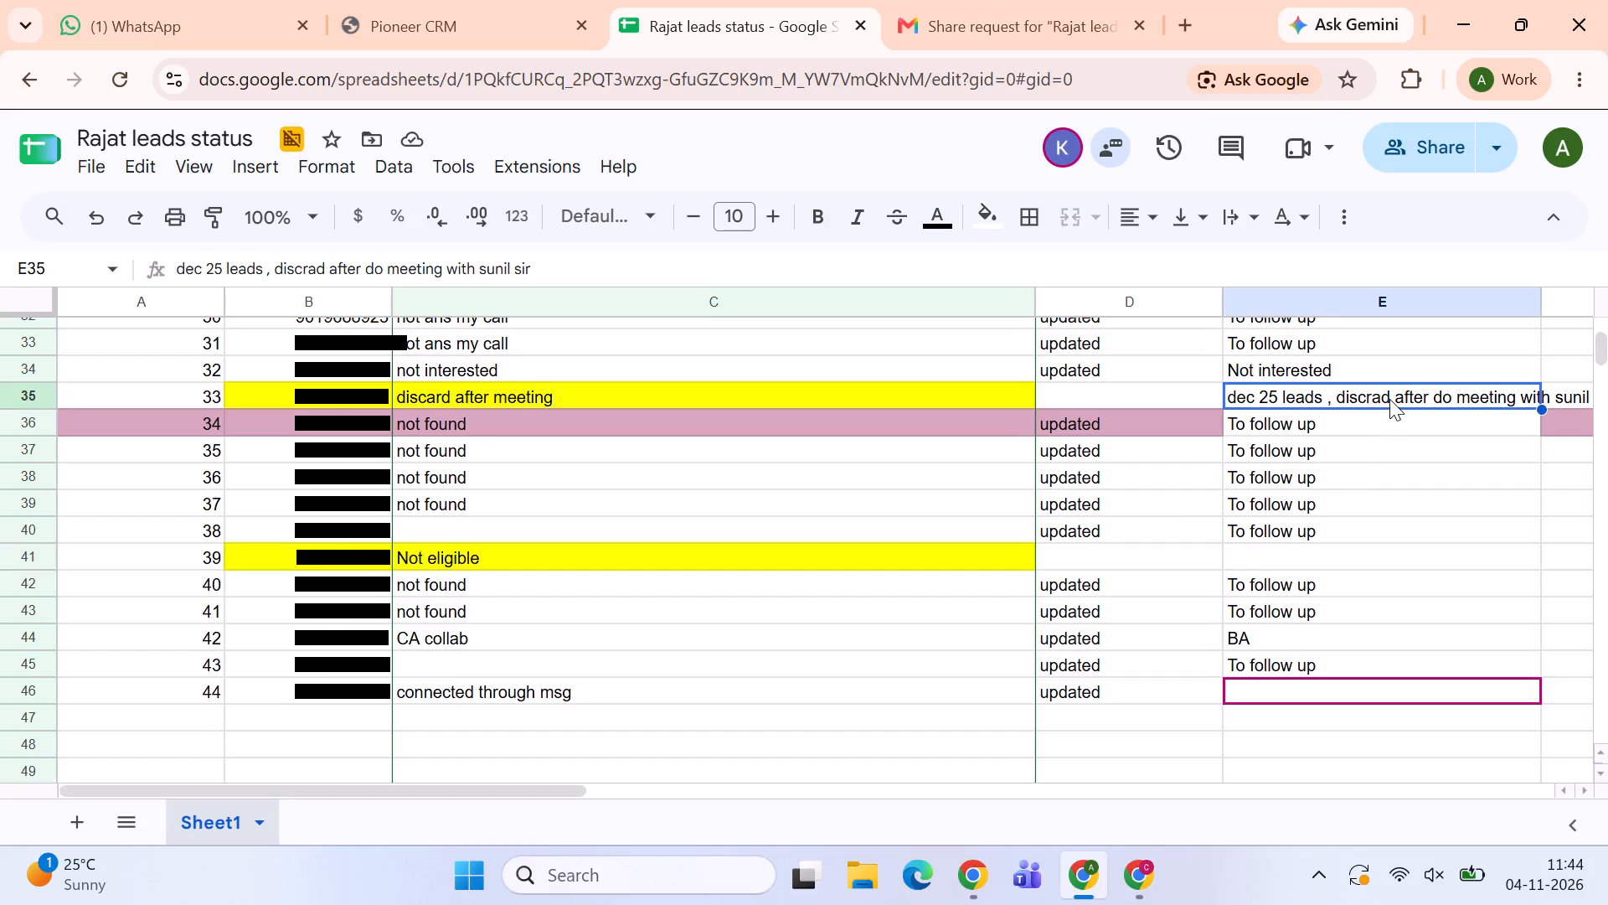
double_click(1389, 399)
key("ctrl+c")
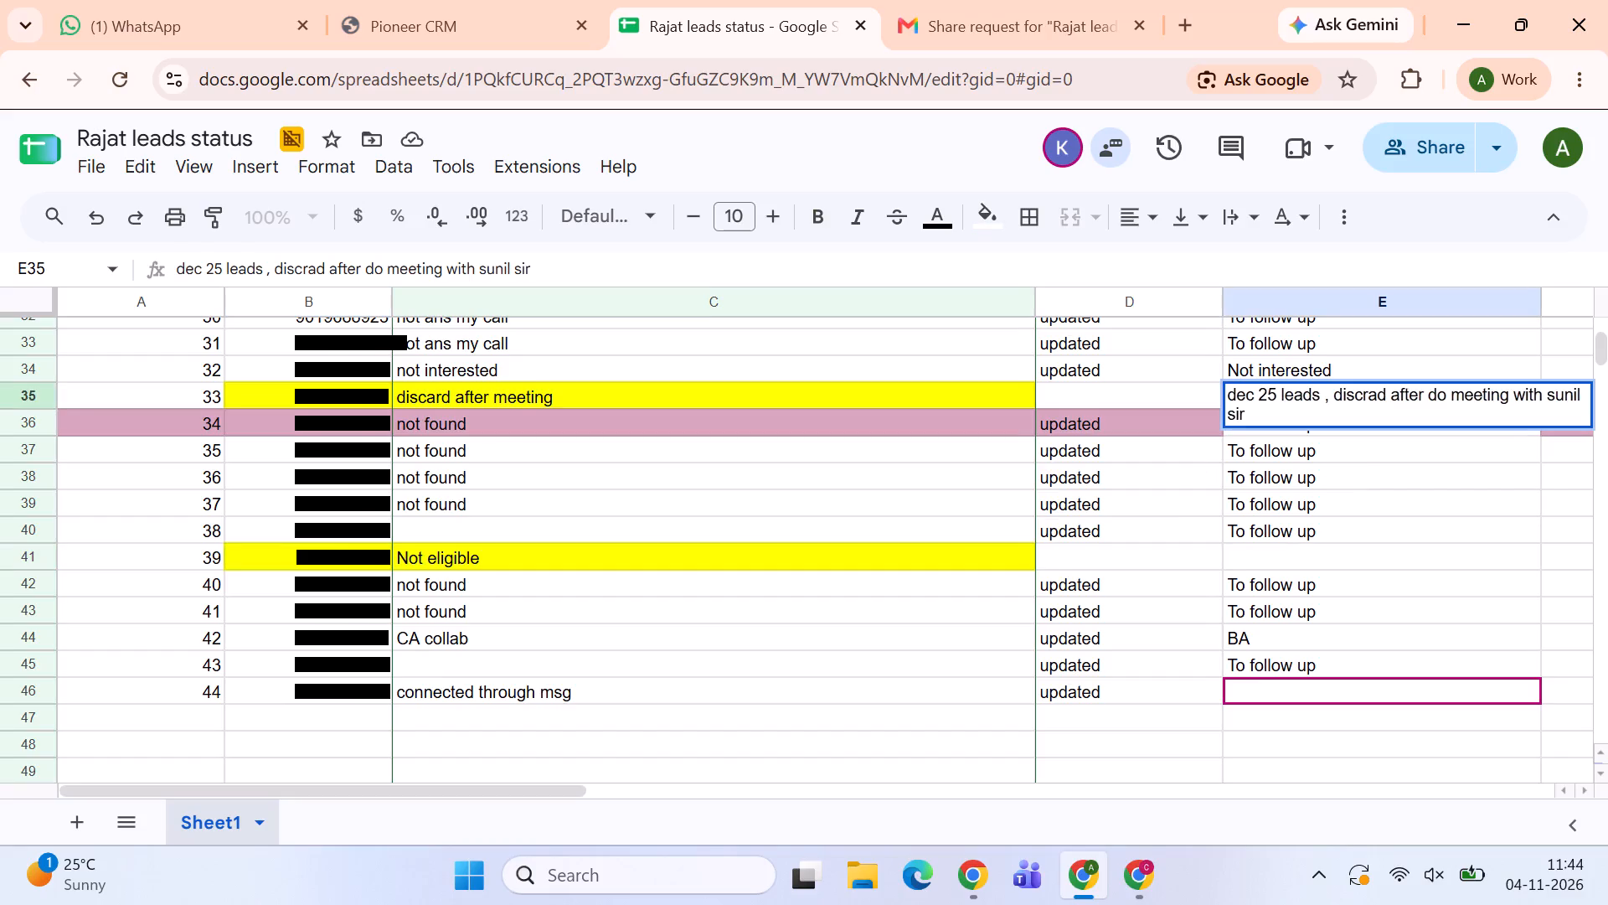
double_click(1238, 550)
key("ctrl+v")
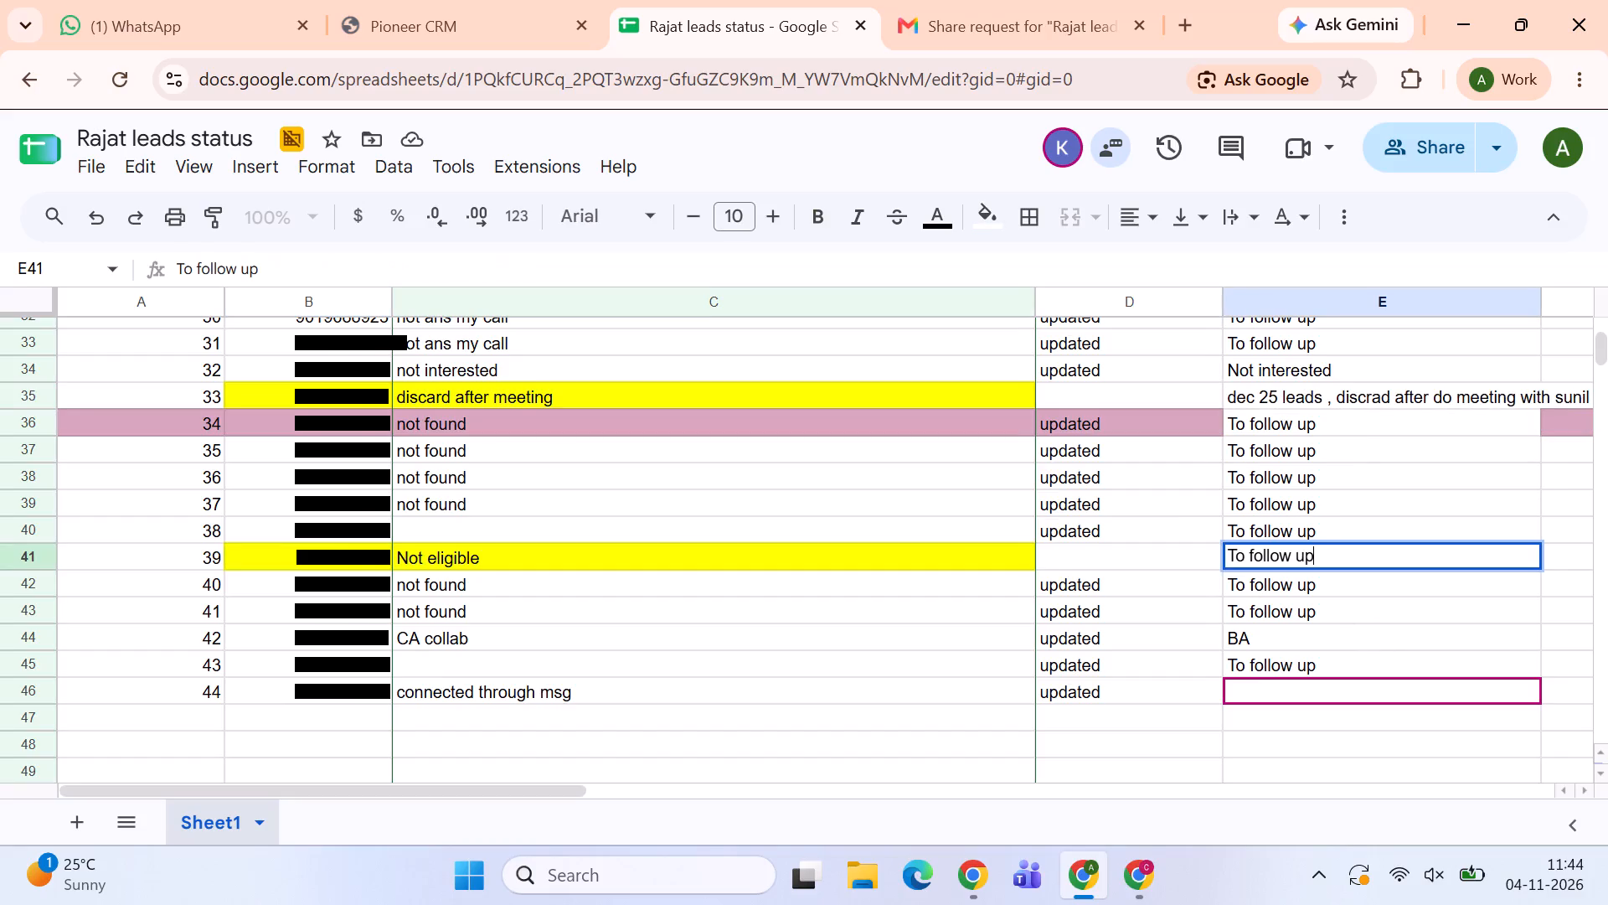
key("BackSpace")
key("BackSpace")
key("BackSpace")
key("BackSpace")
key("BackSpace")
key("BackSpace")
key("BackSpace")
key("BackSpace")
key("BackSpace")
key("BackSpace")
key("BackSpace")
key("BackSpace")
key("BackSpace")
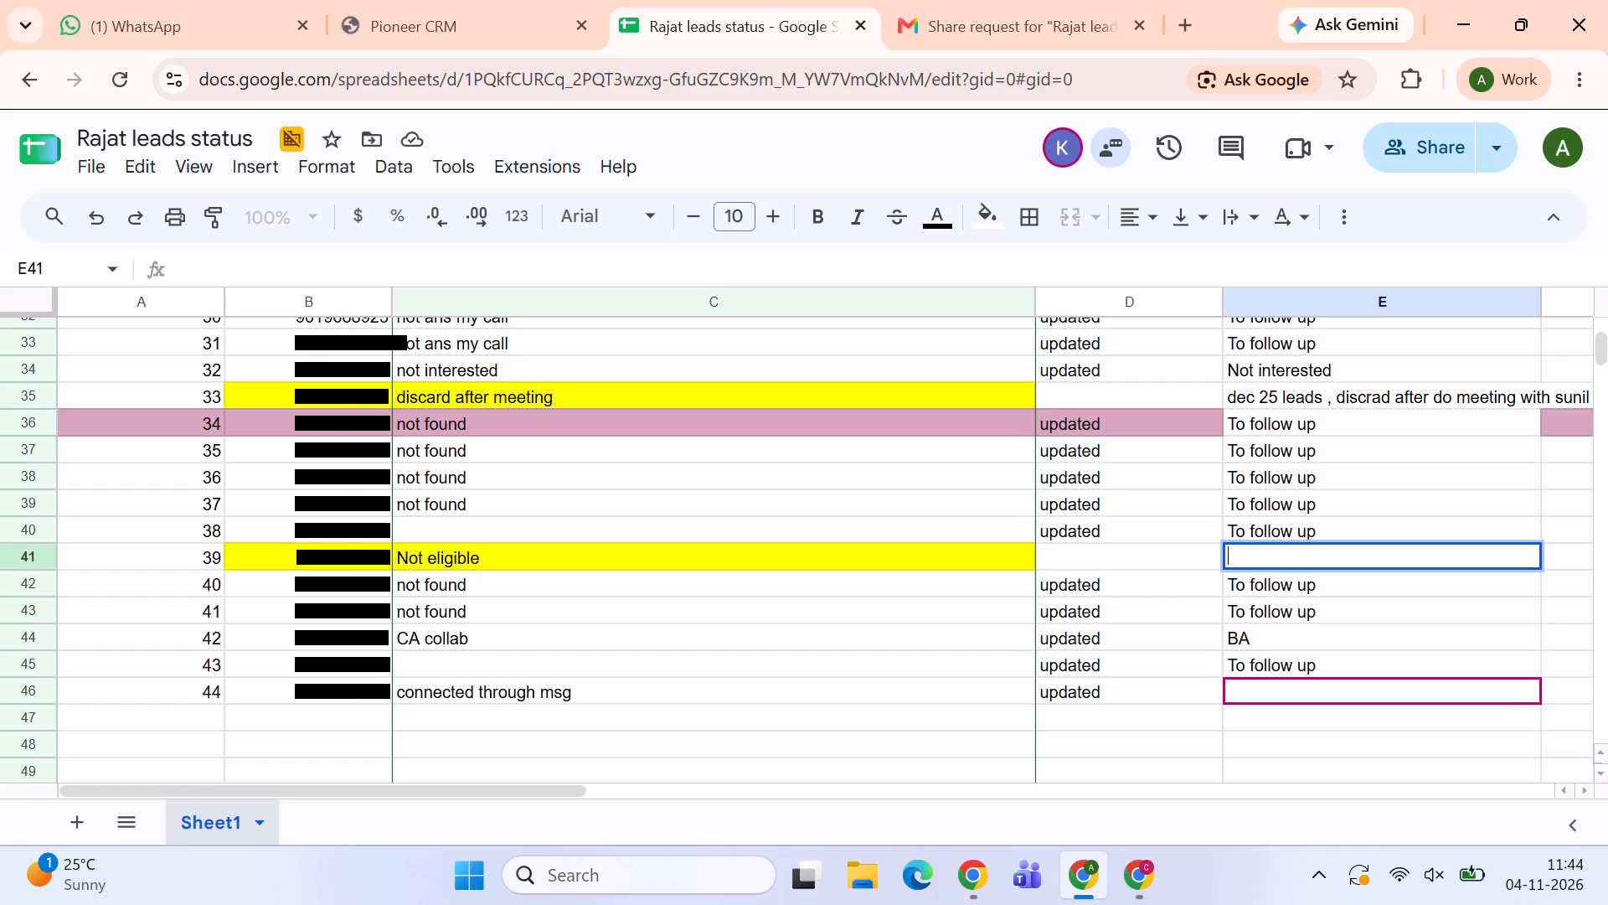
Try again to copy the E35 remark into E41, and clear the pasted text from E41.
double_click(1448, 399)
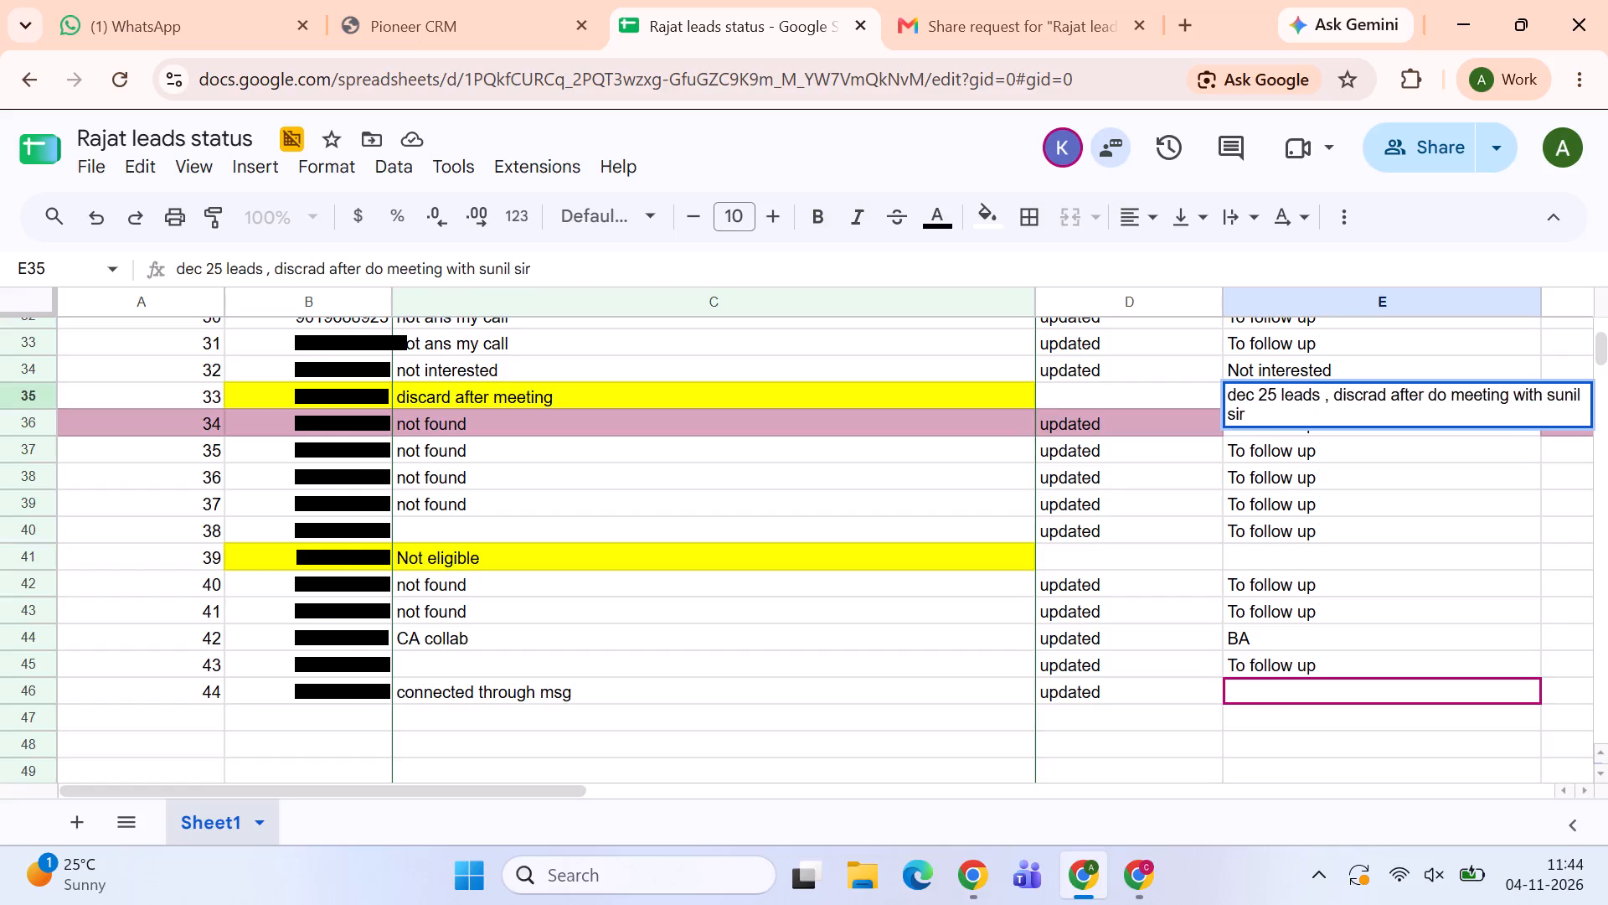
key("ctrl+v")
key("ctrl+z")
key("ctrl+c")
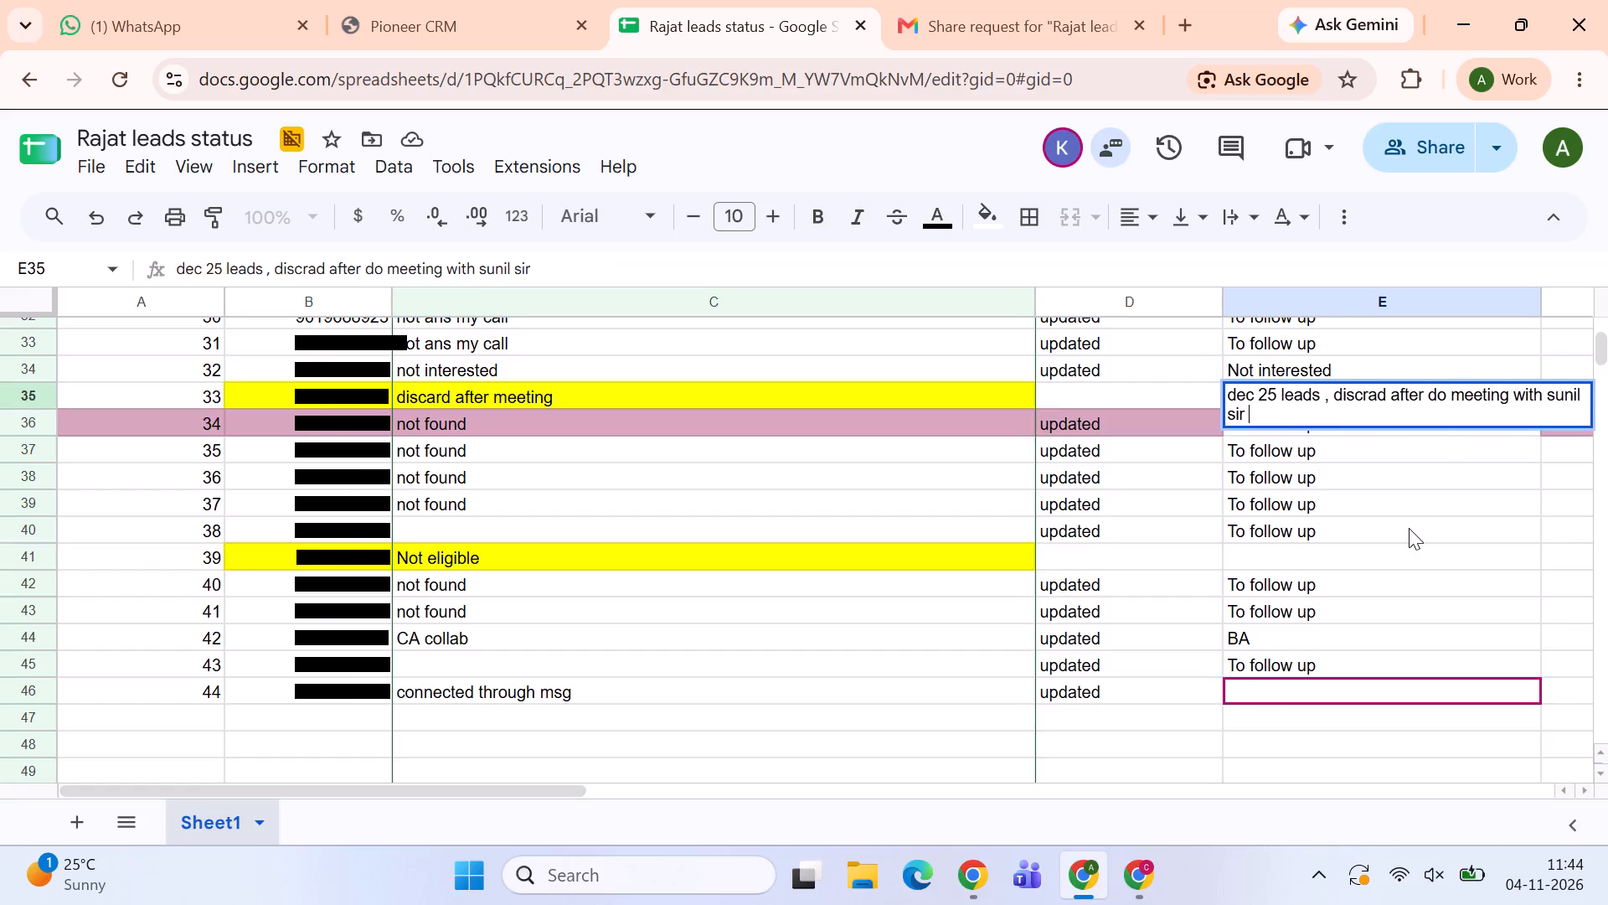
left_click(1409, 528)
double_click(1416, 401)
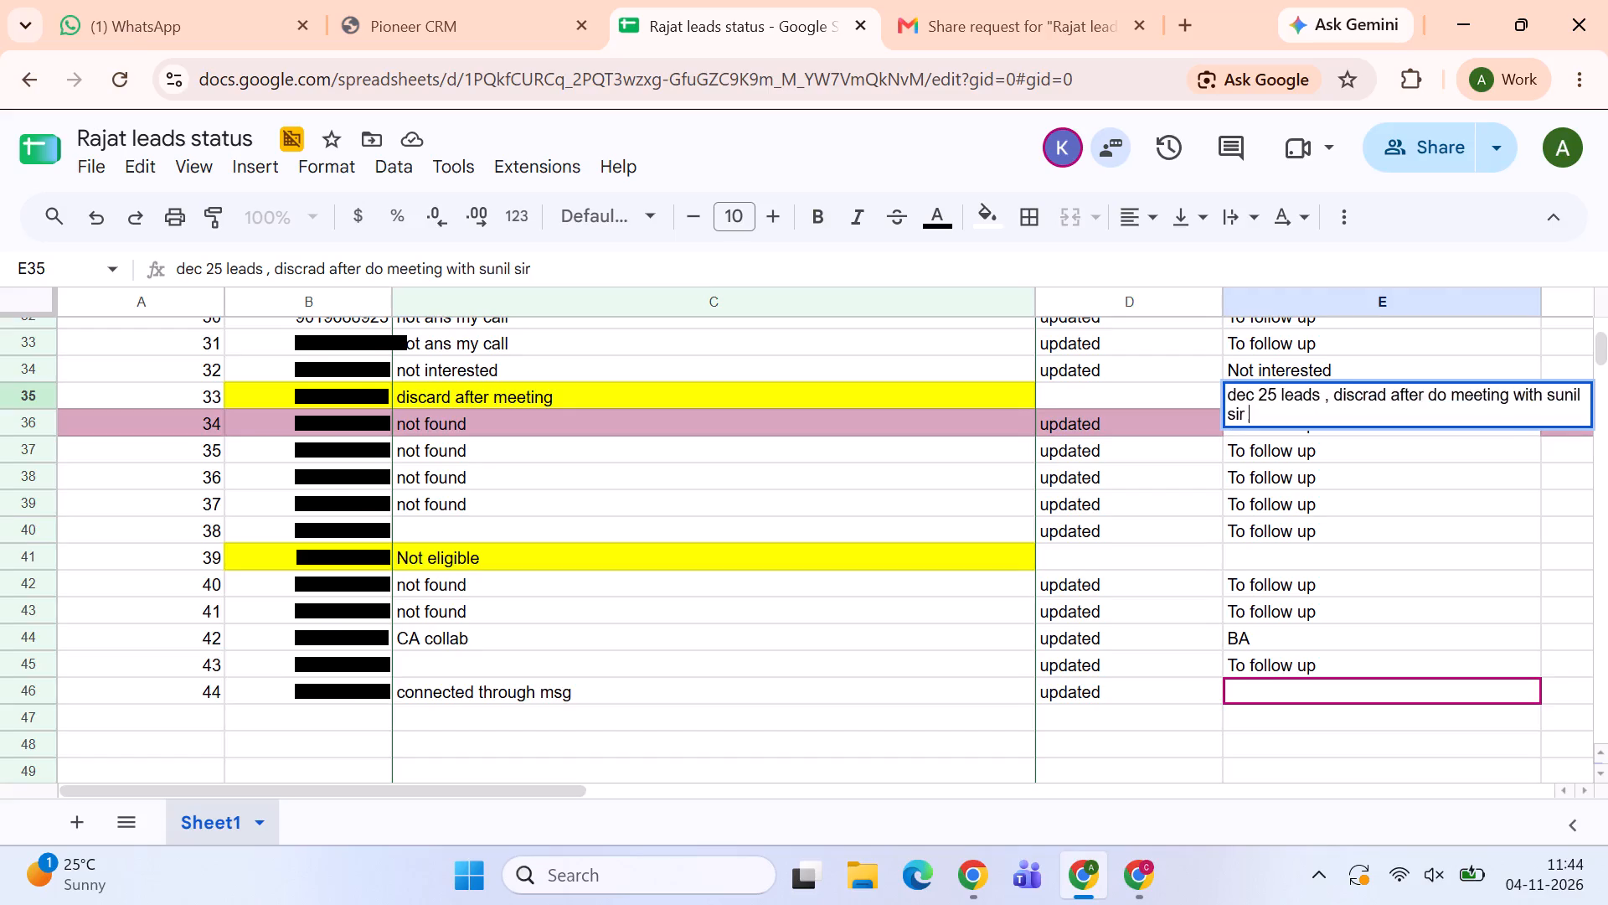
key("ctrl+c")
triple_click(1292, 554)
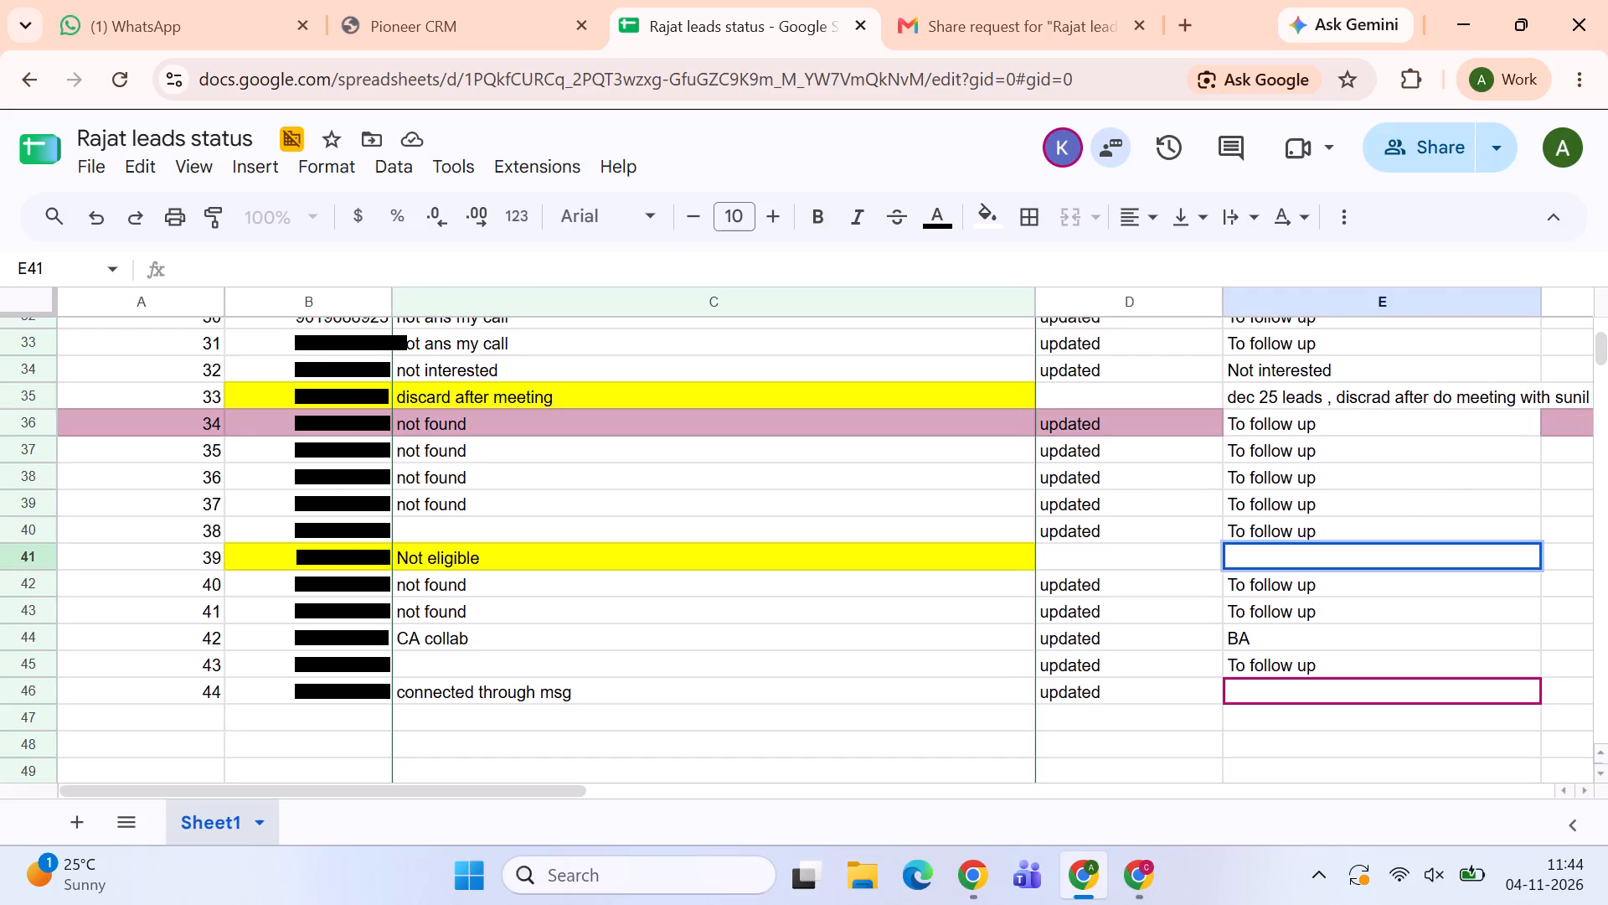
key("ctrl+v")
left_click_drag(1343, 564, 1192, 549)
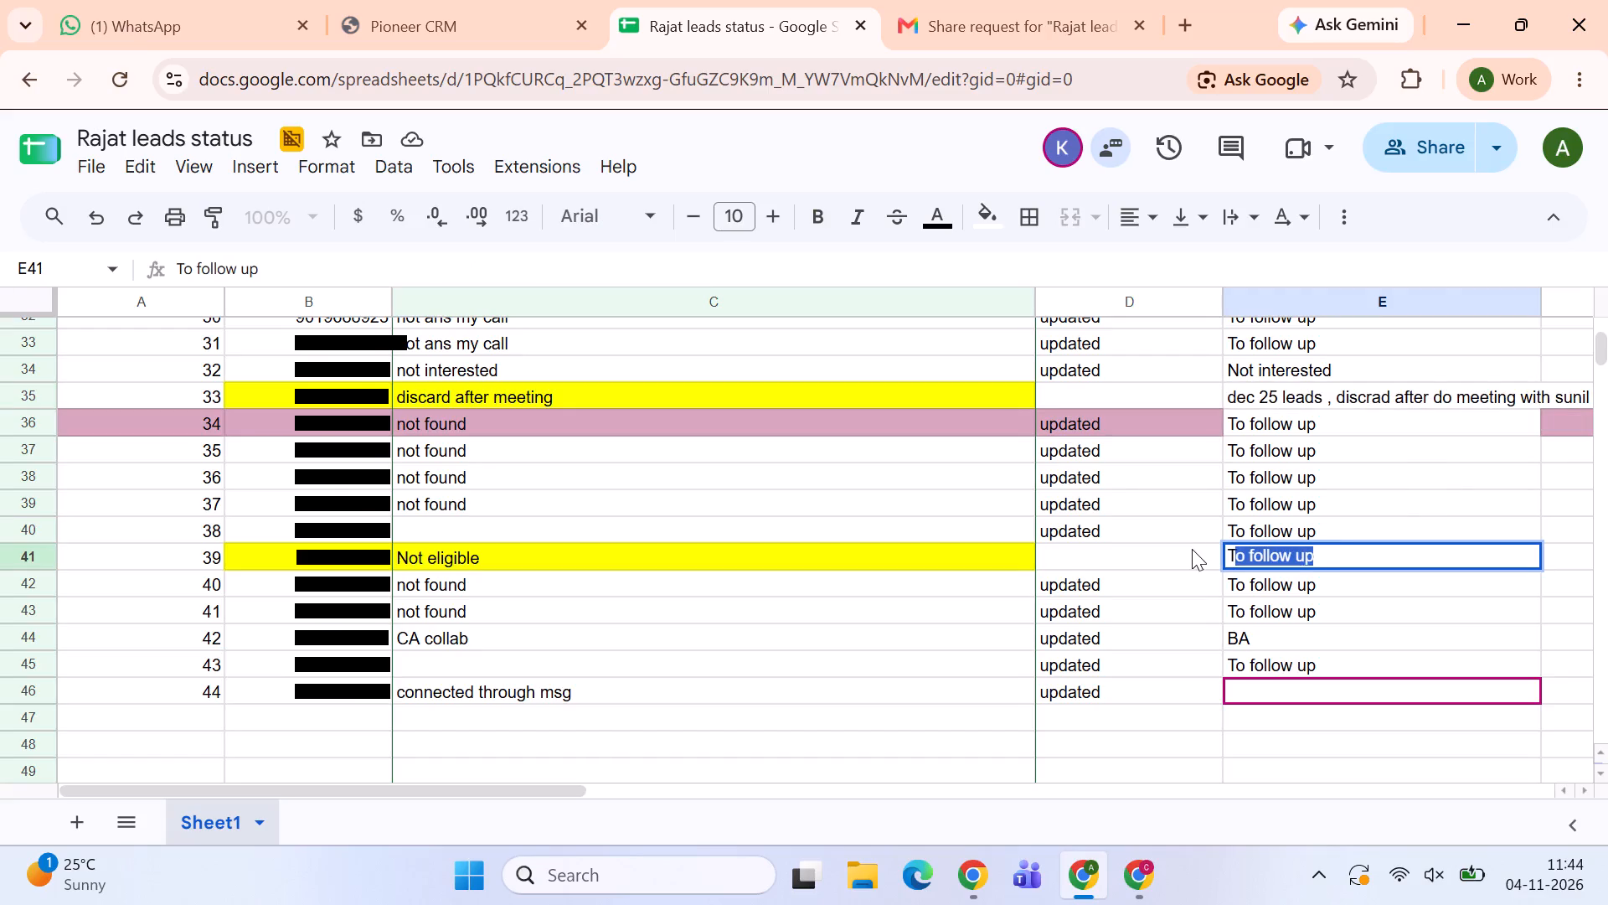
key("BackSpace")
Copy the full remark "dec 25 leads , discrad after do meeting with sunil sir" from E35 into E41 for the "Not eligible" lead.
triple_click(1392, 401)
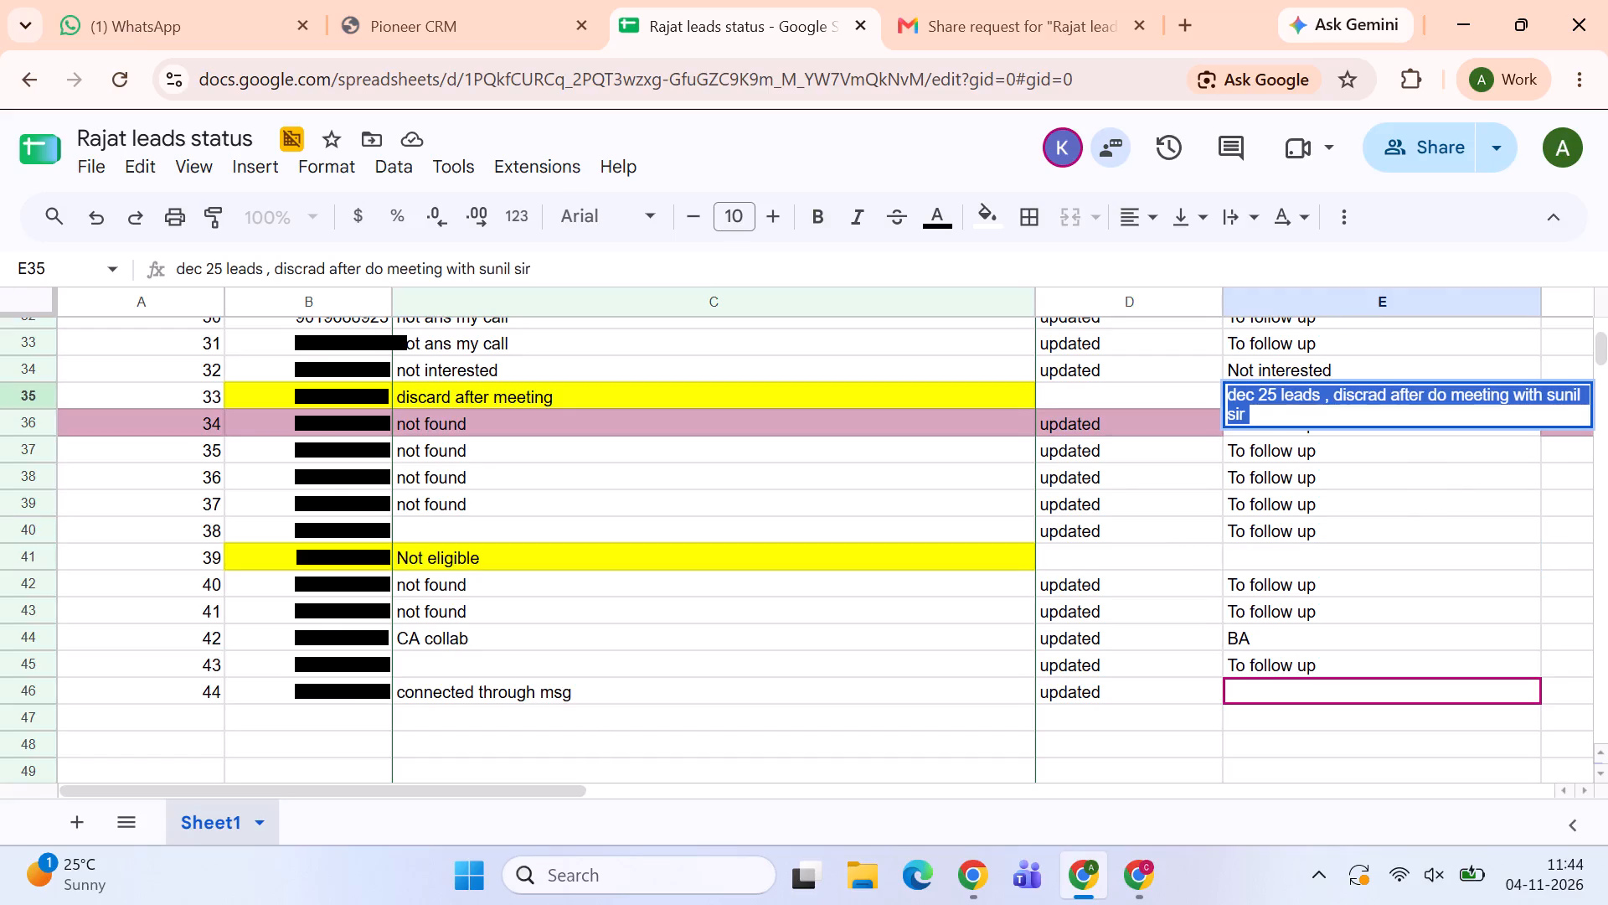
key("ctrl+c")
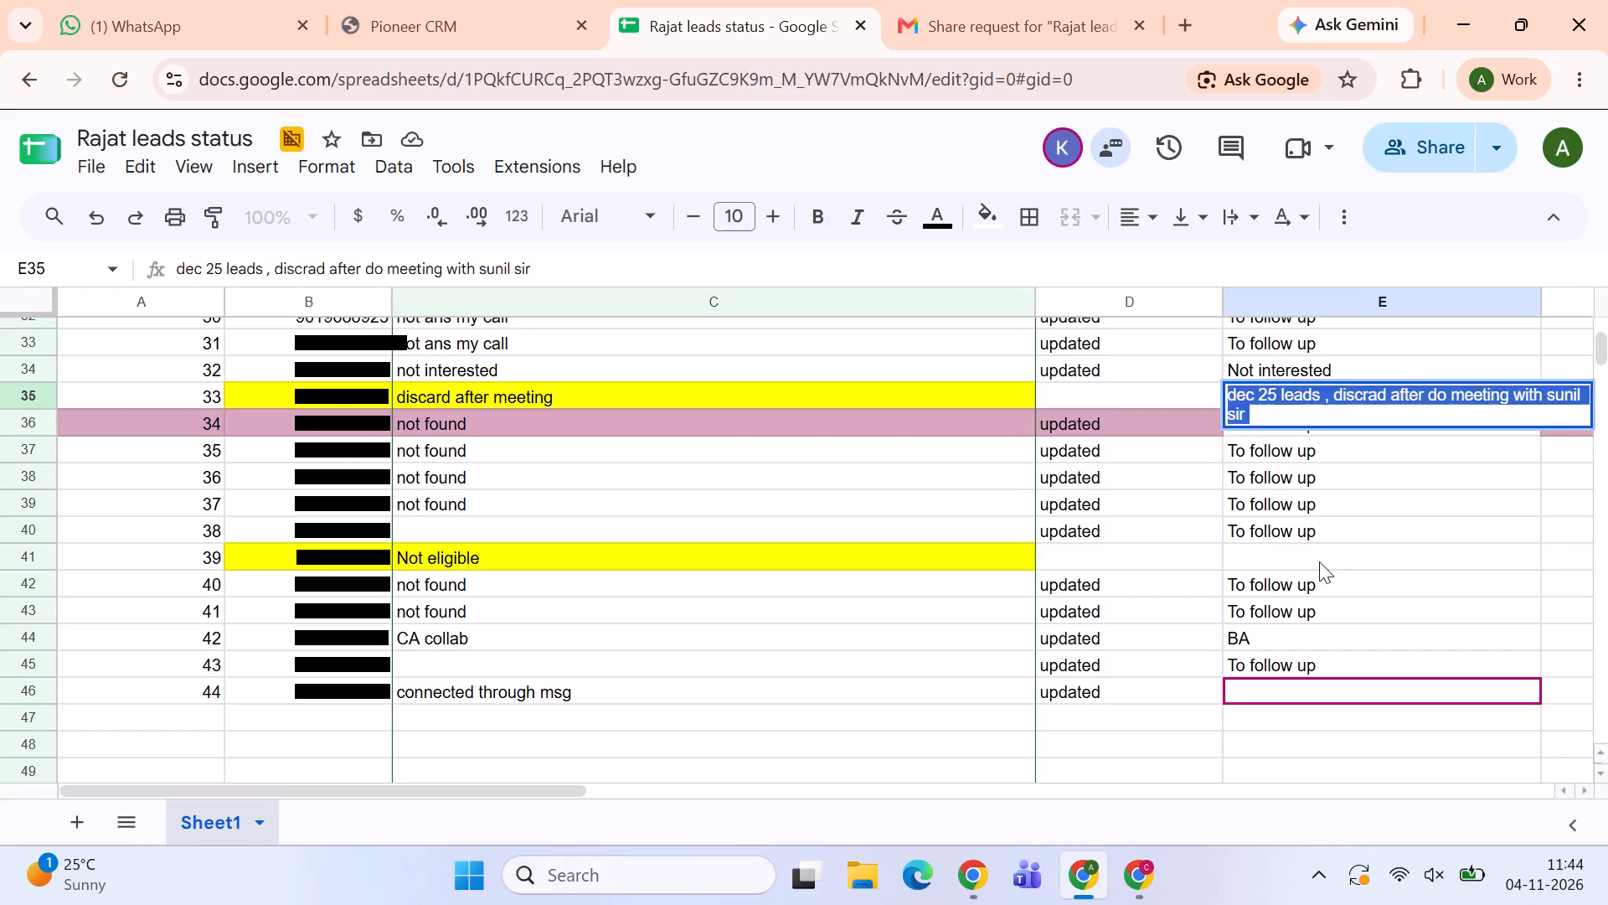
double_click(1319, 561)
key("ctrl+v")
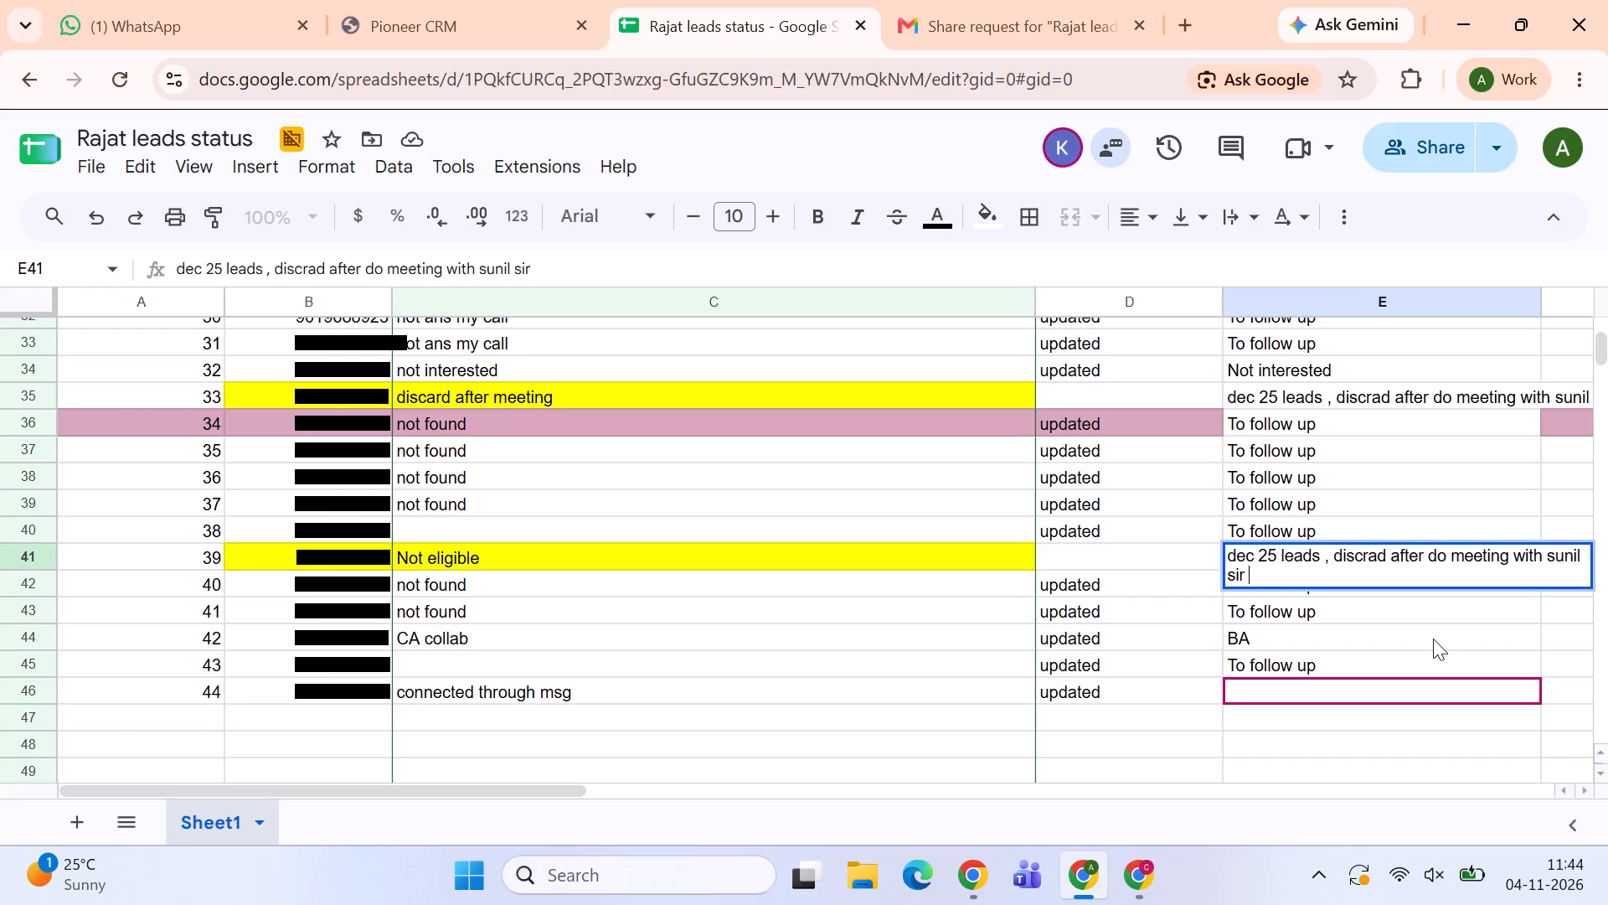
left_click(1433, 639)
key("Return")
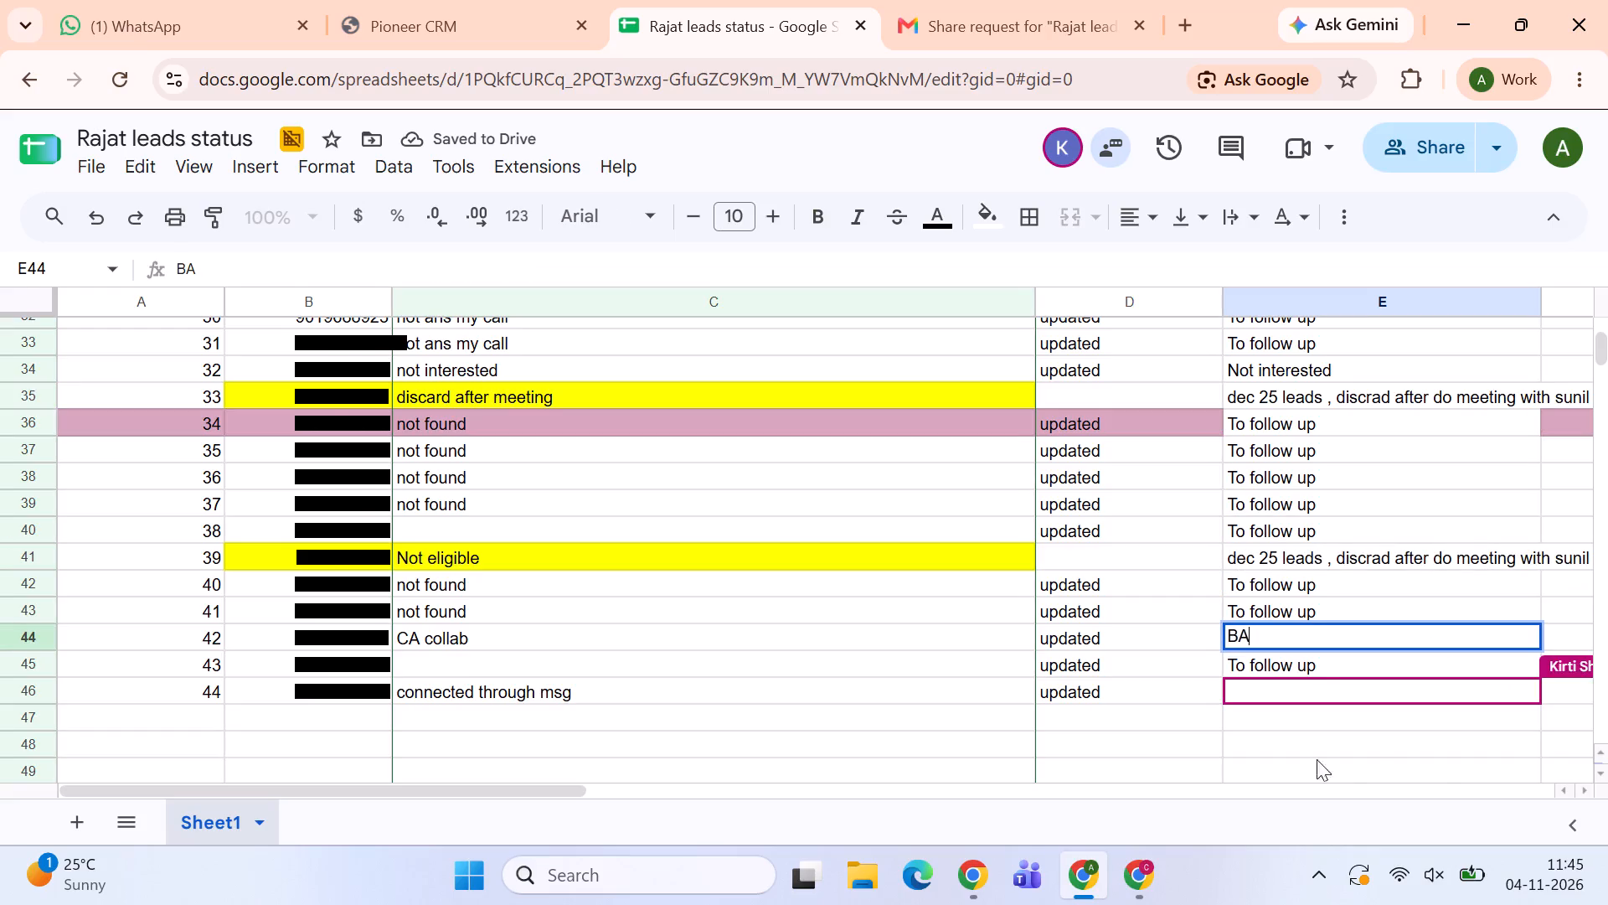
Copy the "To follow up" remark from E45 into E46 for the "connected through msg" lead.
left_click(1368, 757)
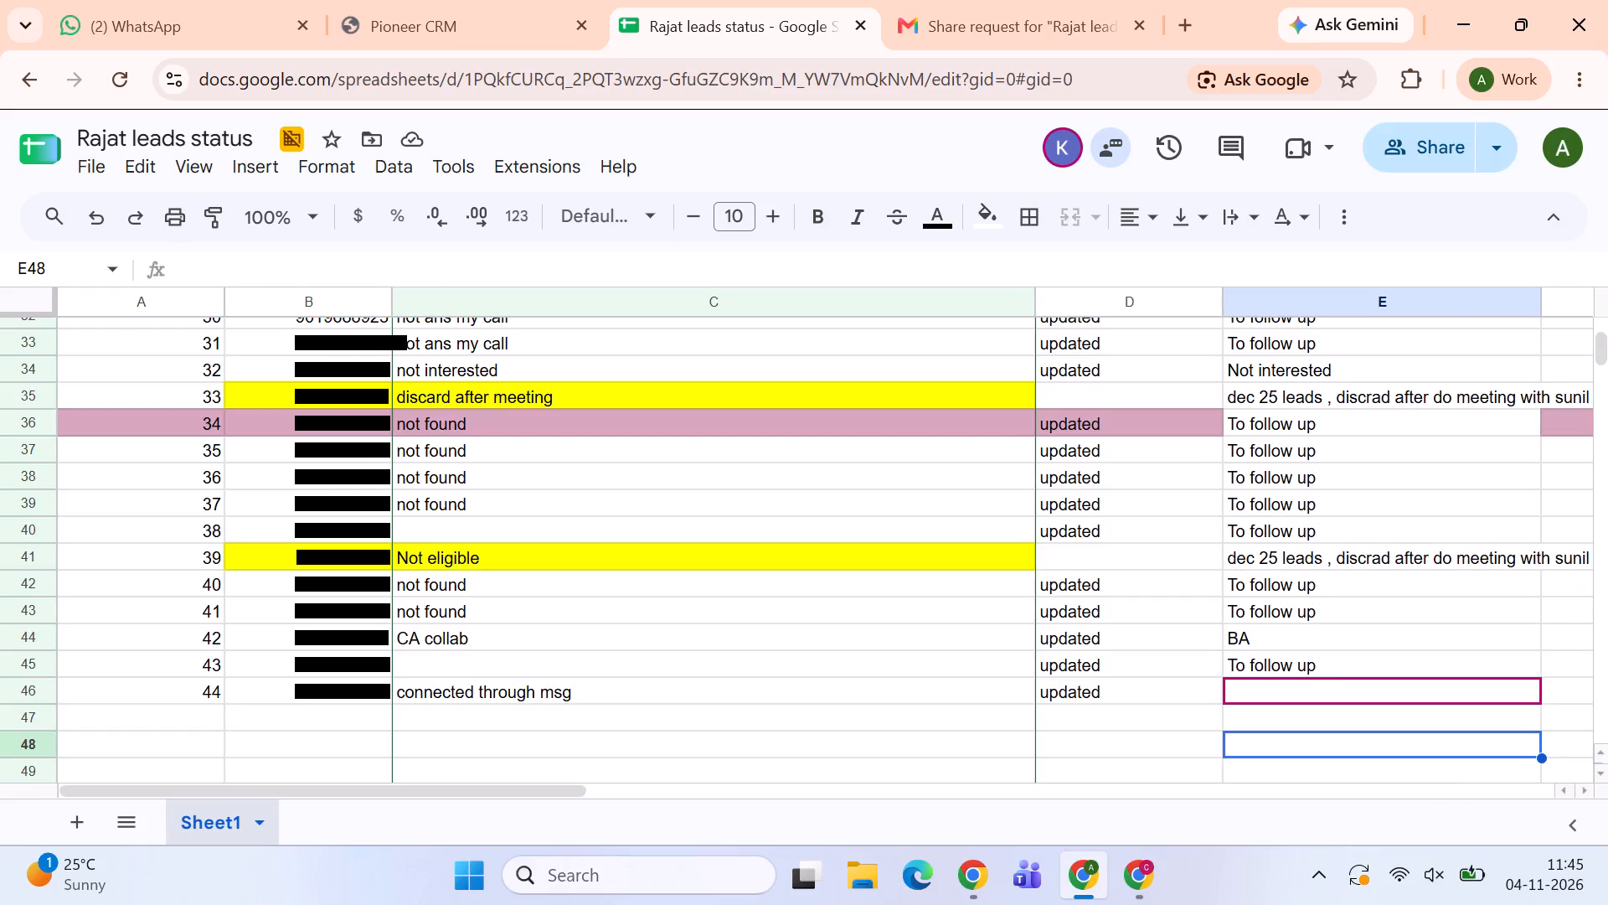
key("Up")
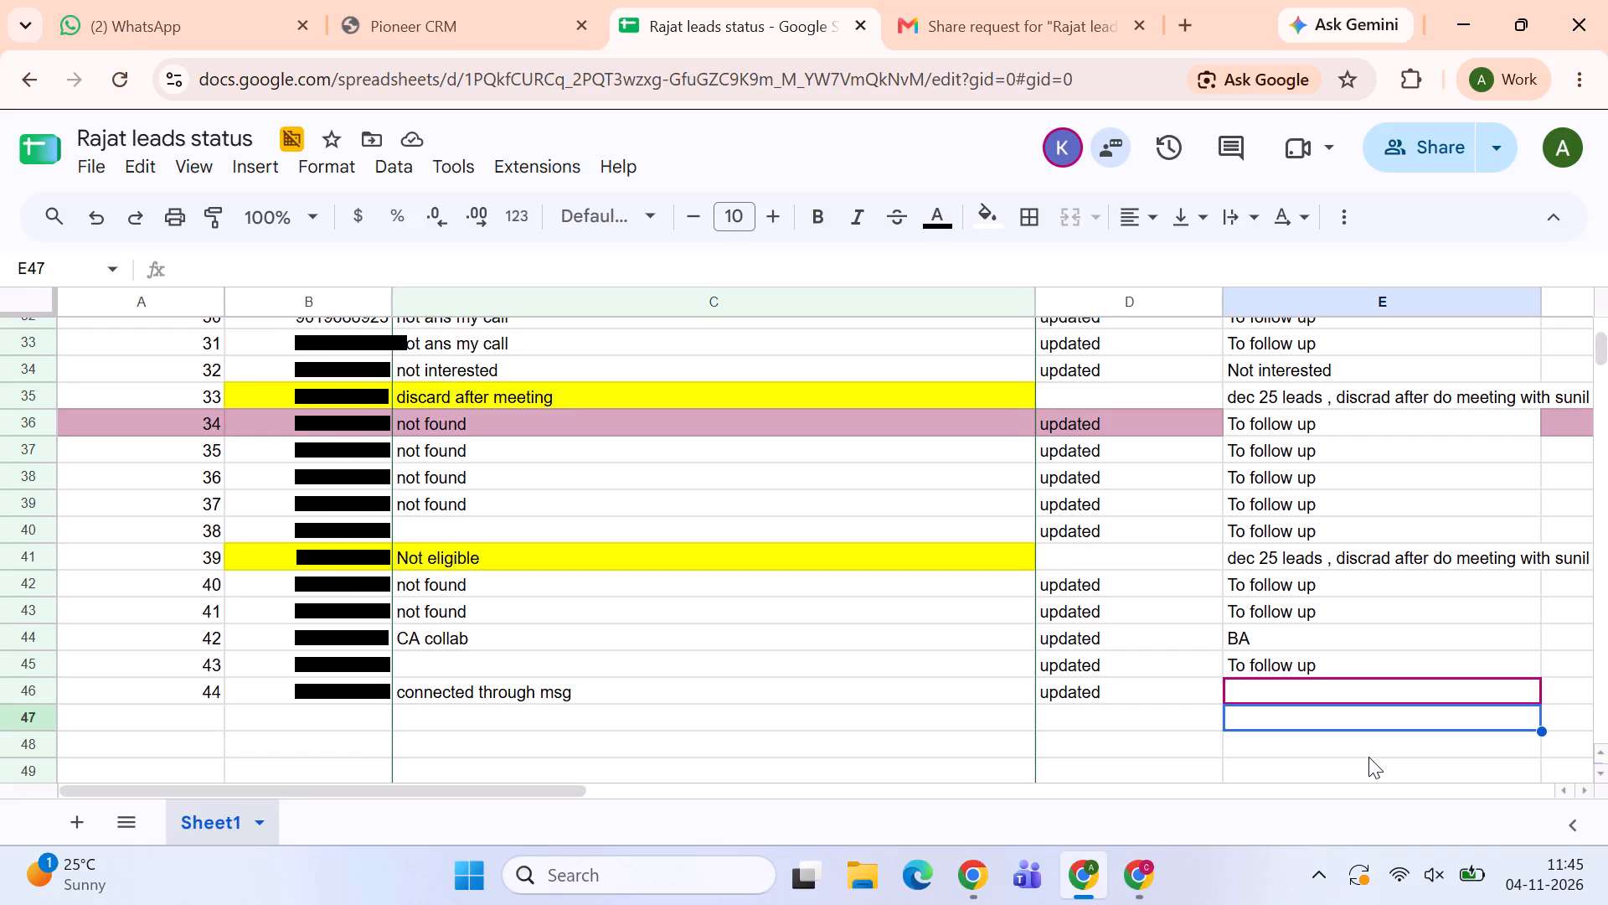
key("Up")
key("Up")
key("ctrl+c")
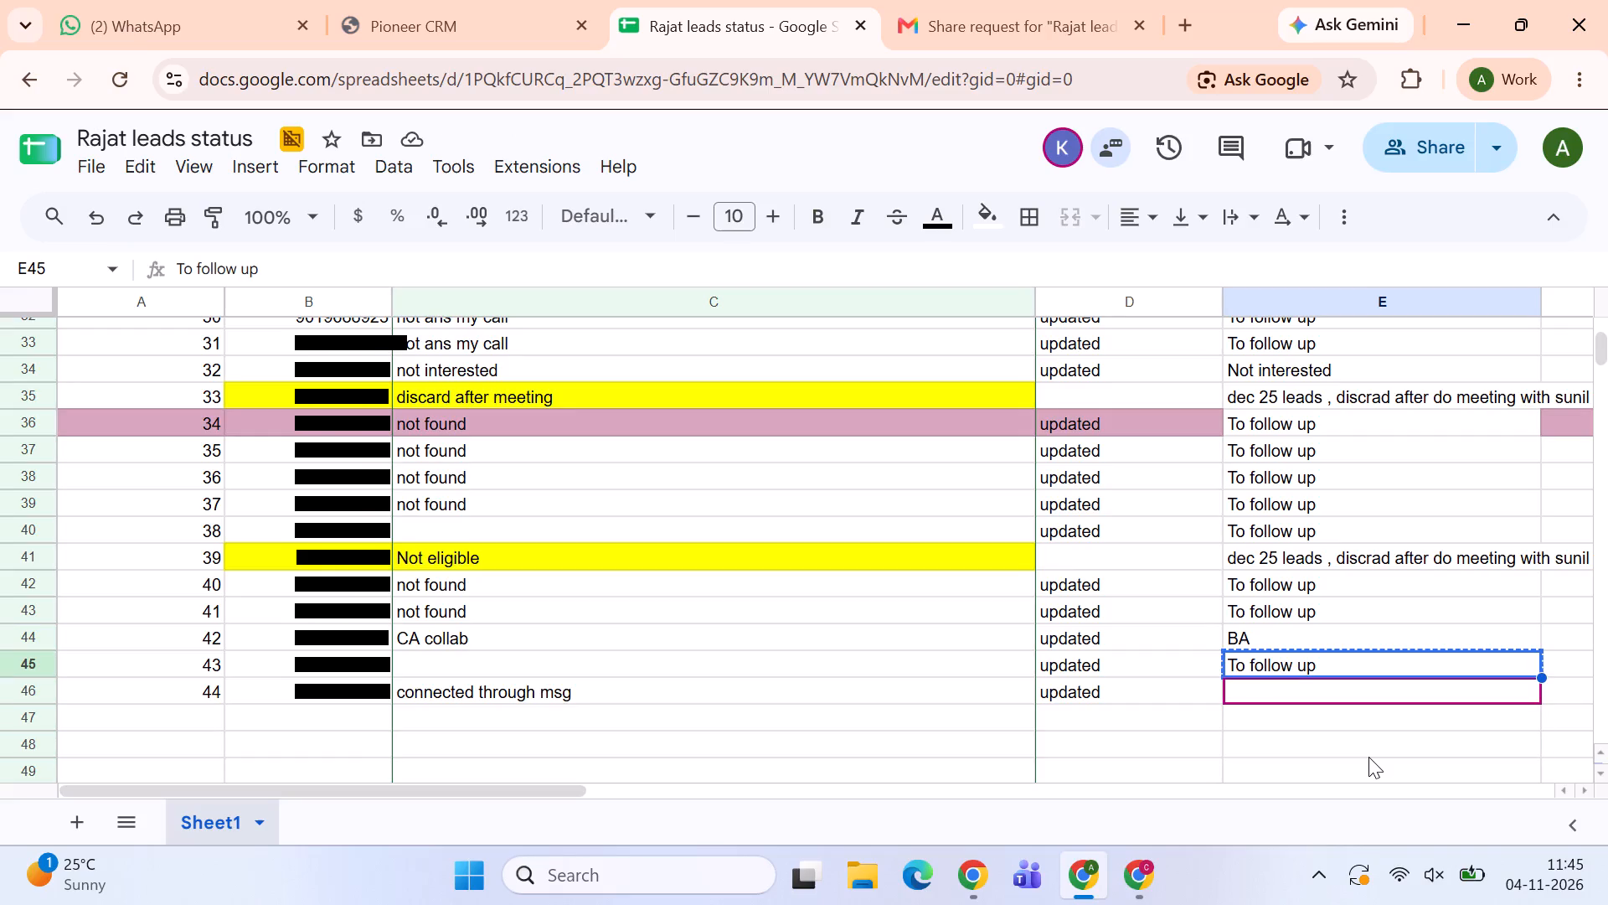
key("Down")
key("ctrl+v")
left_click(1254, 758)
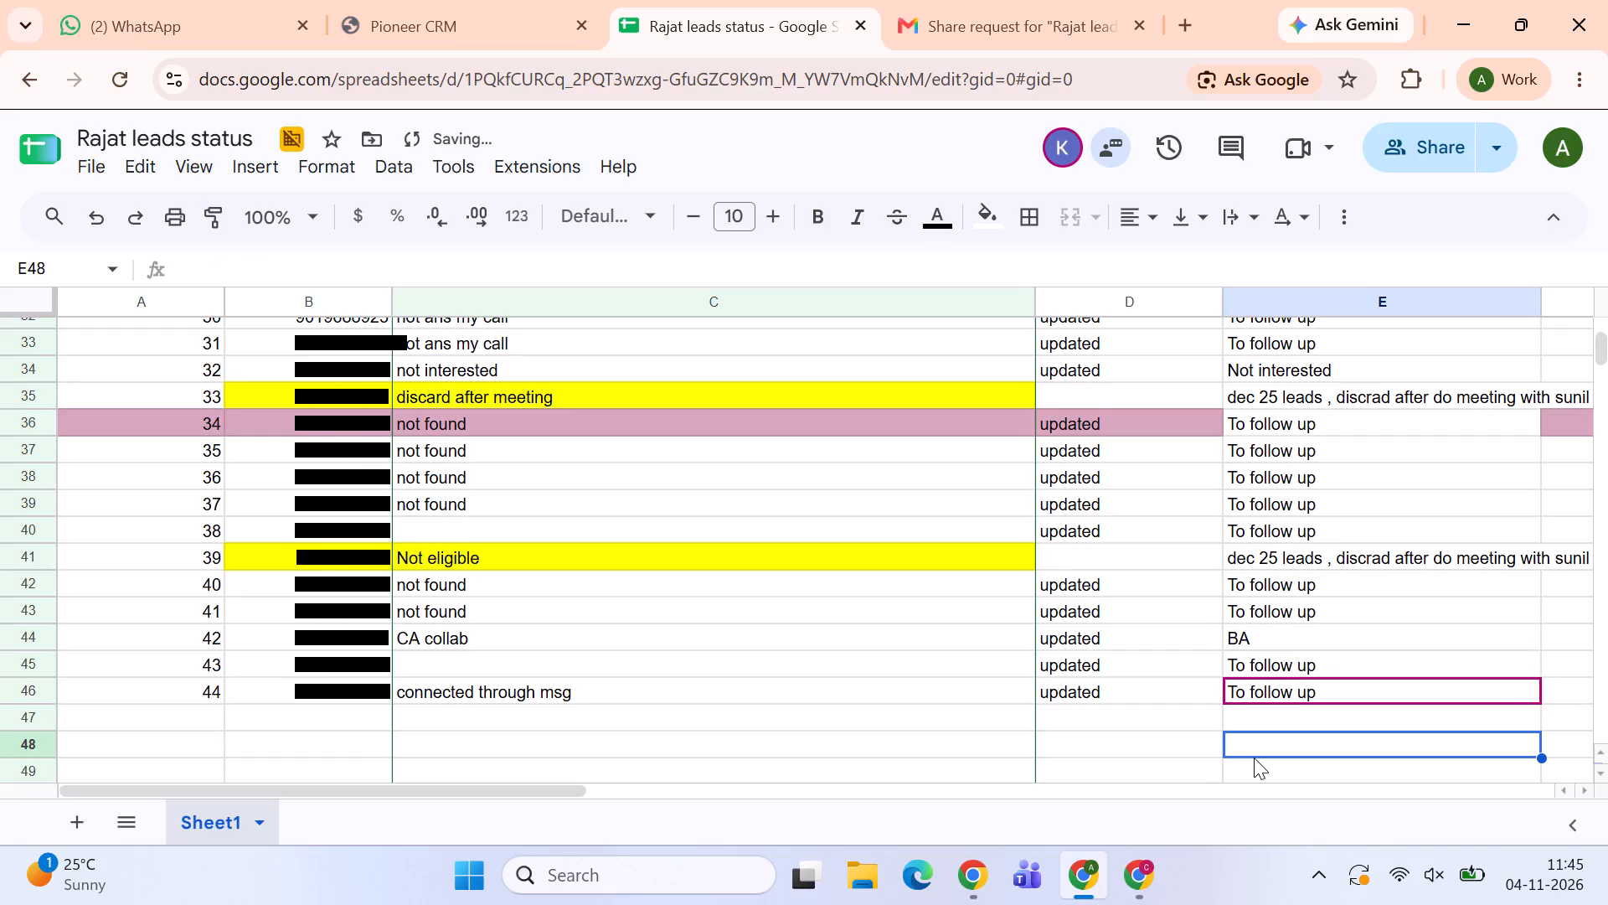
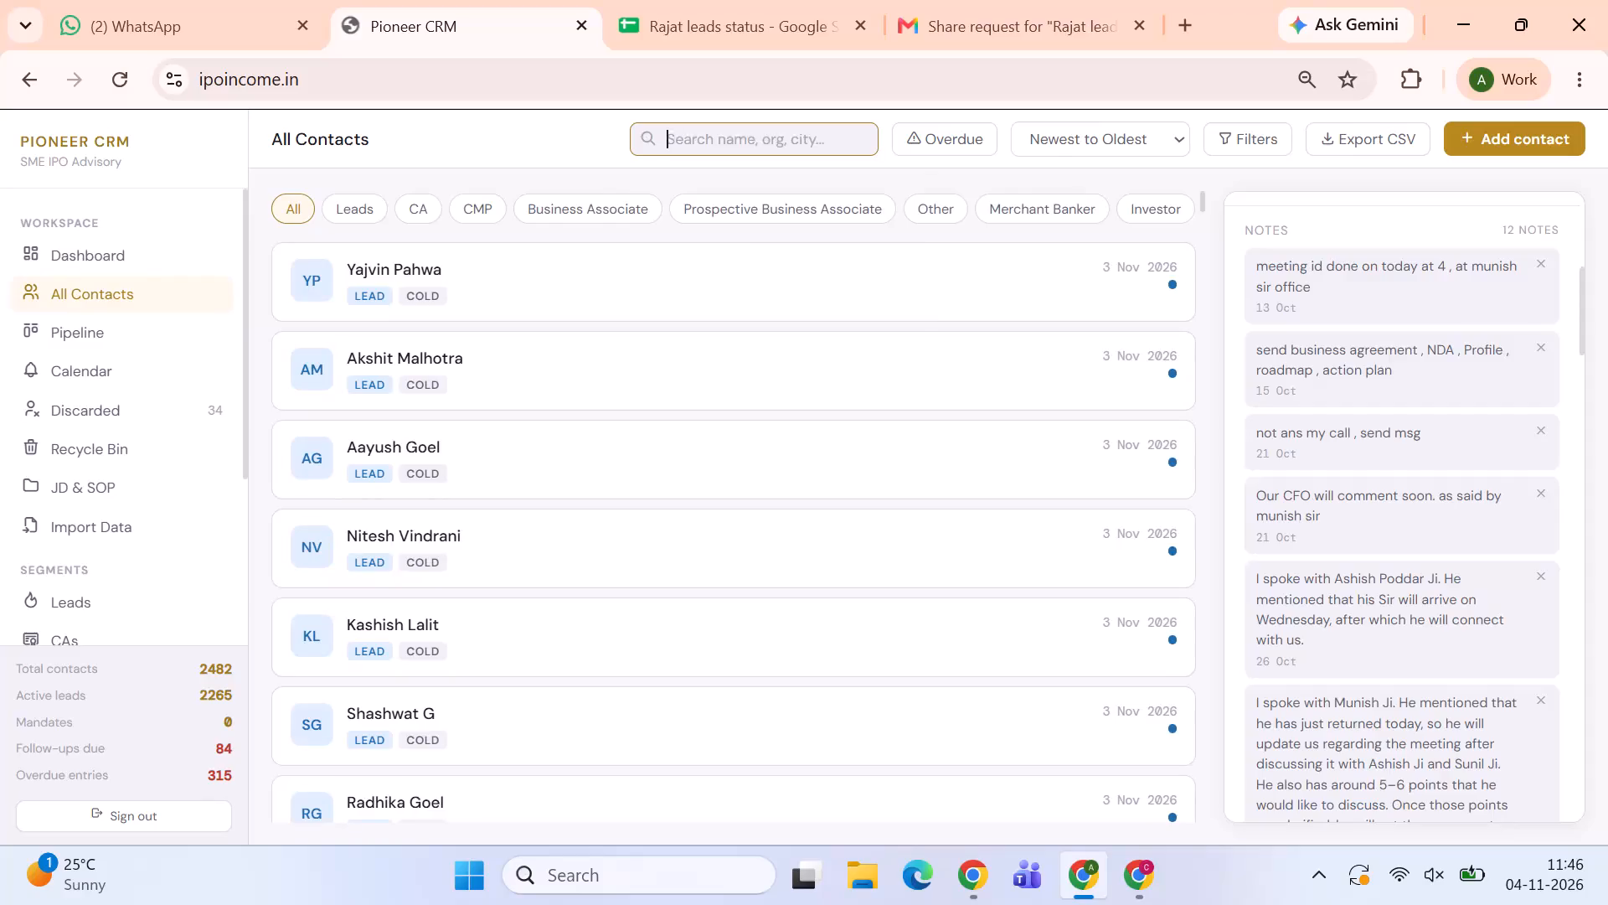
type("rnav")
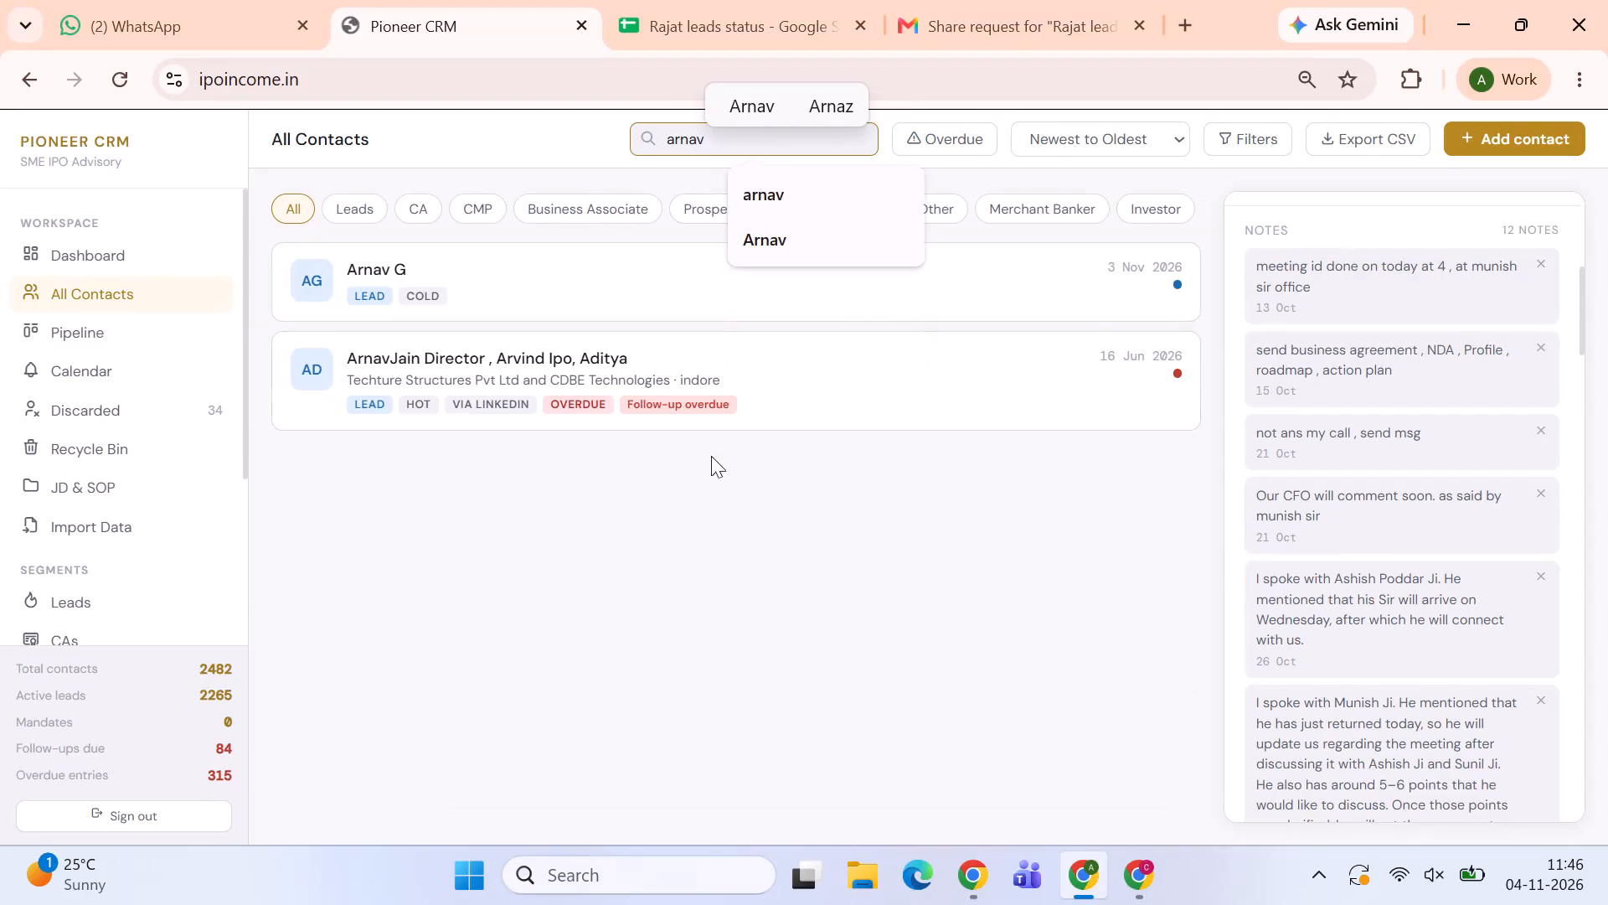
left_click(849, 395)
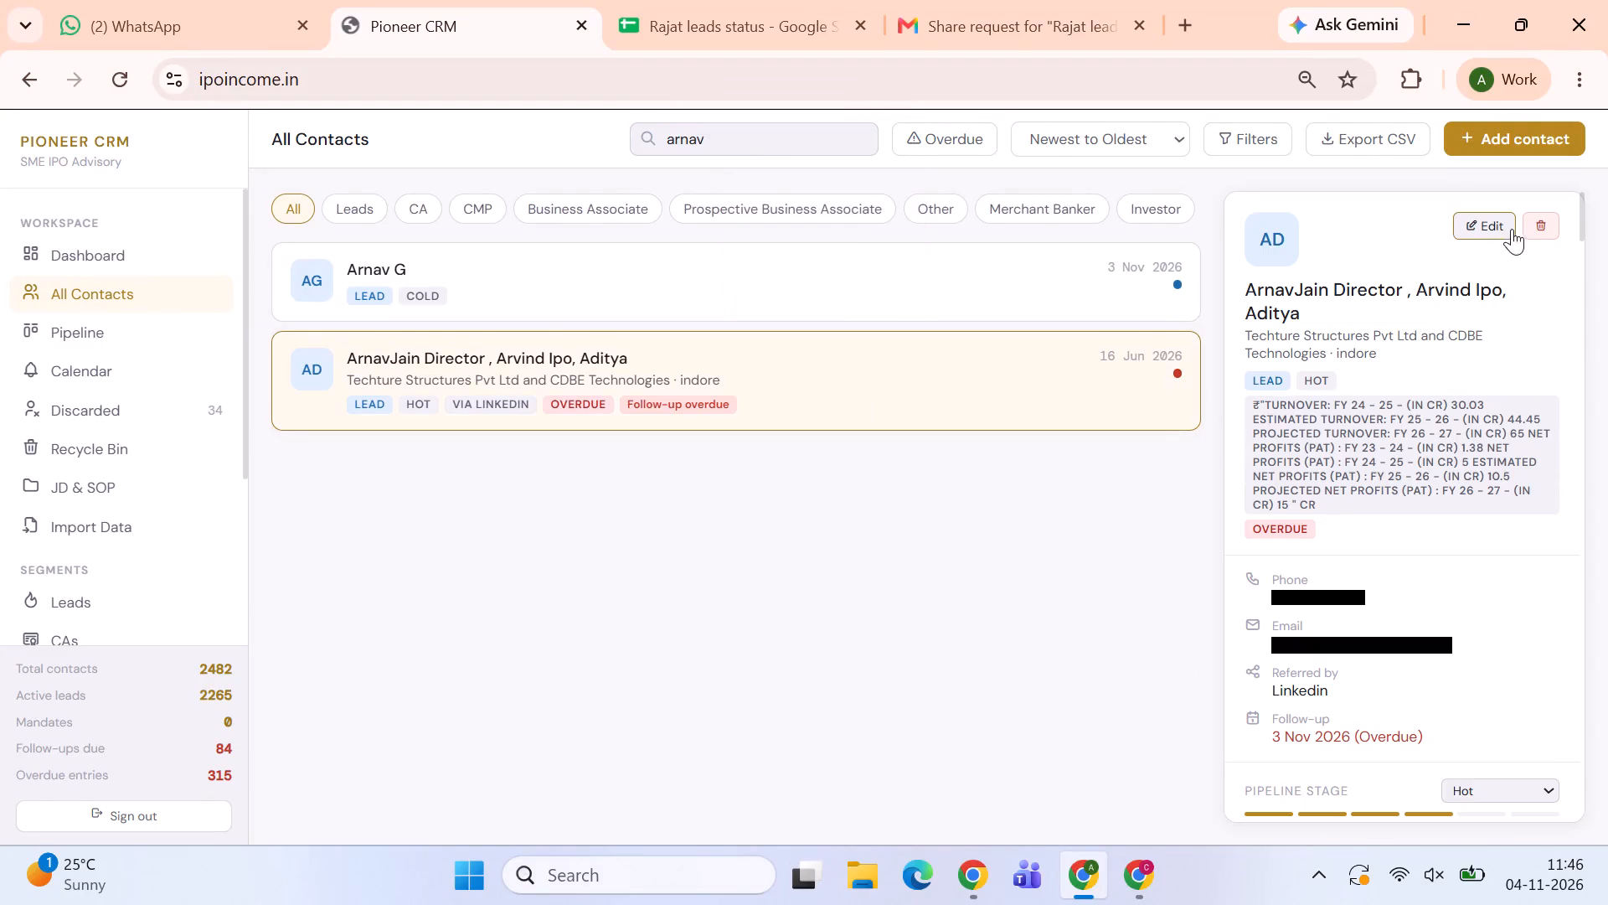
left_click(1477, 215)
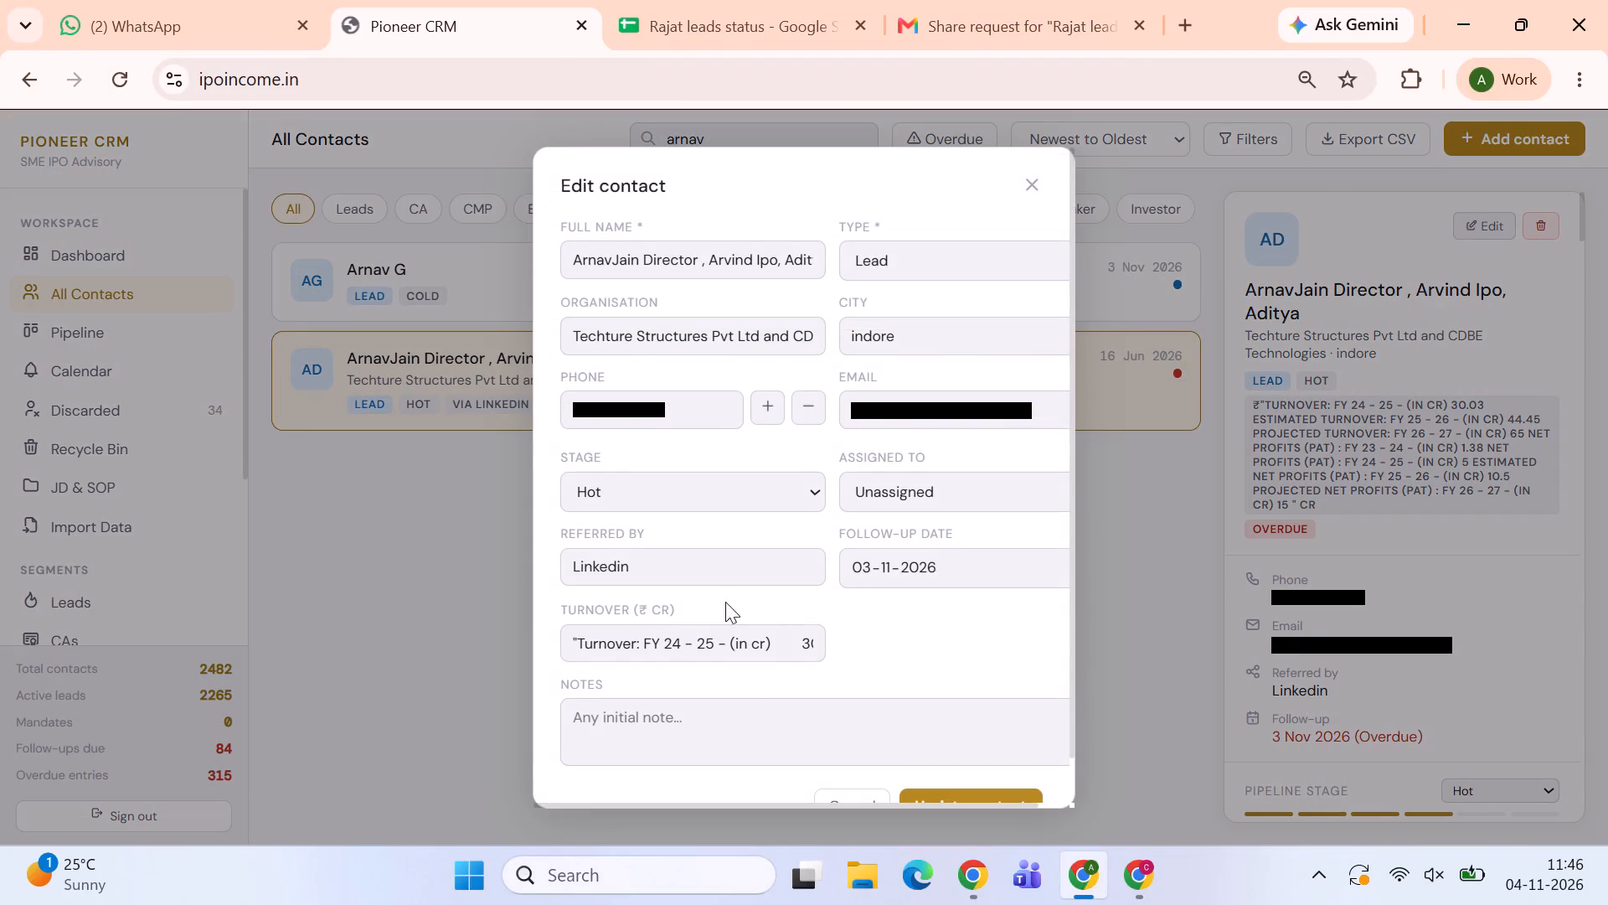
left_click(789, 481)
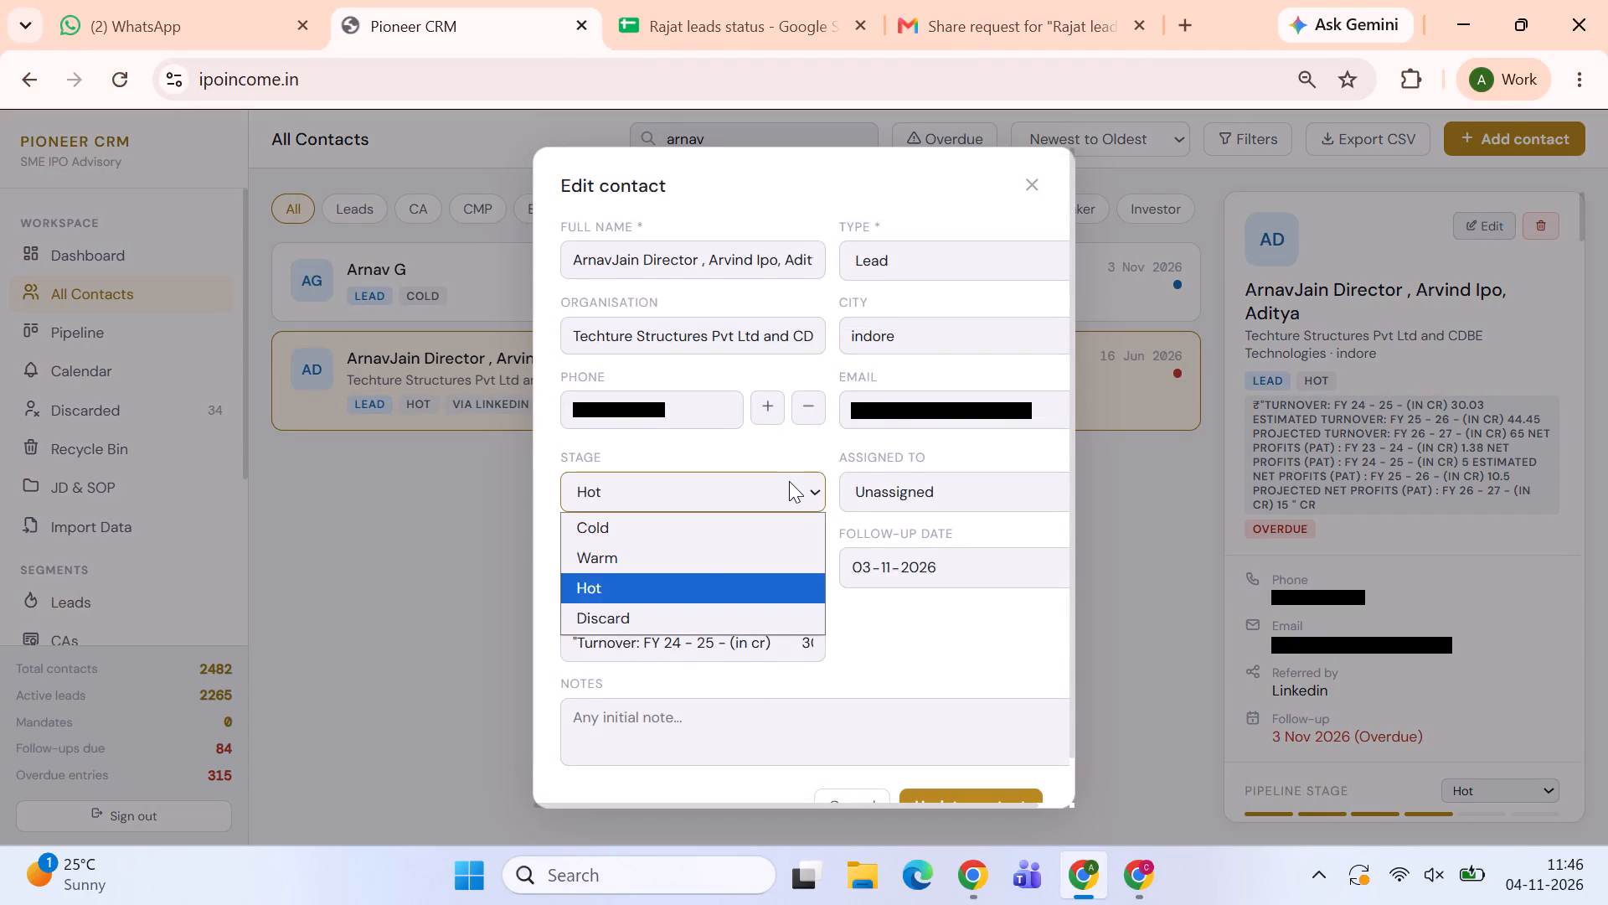
left_click(684, 560)
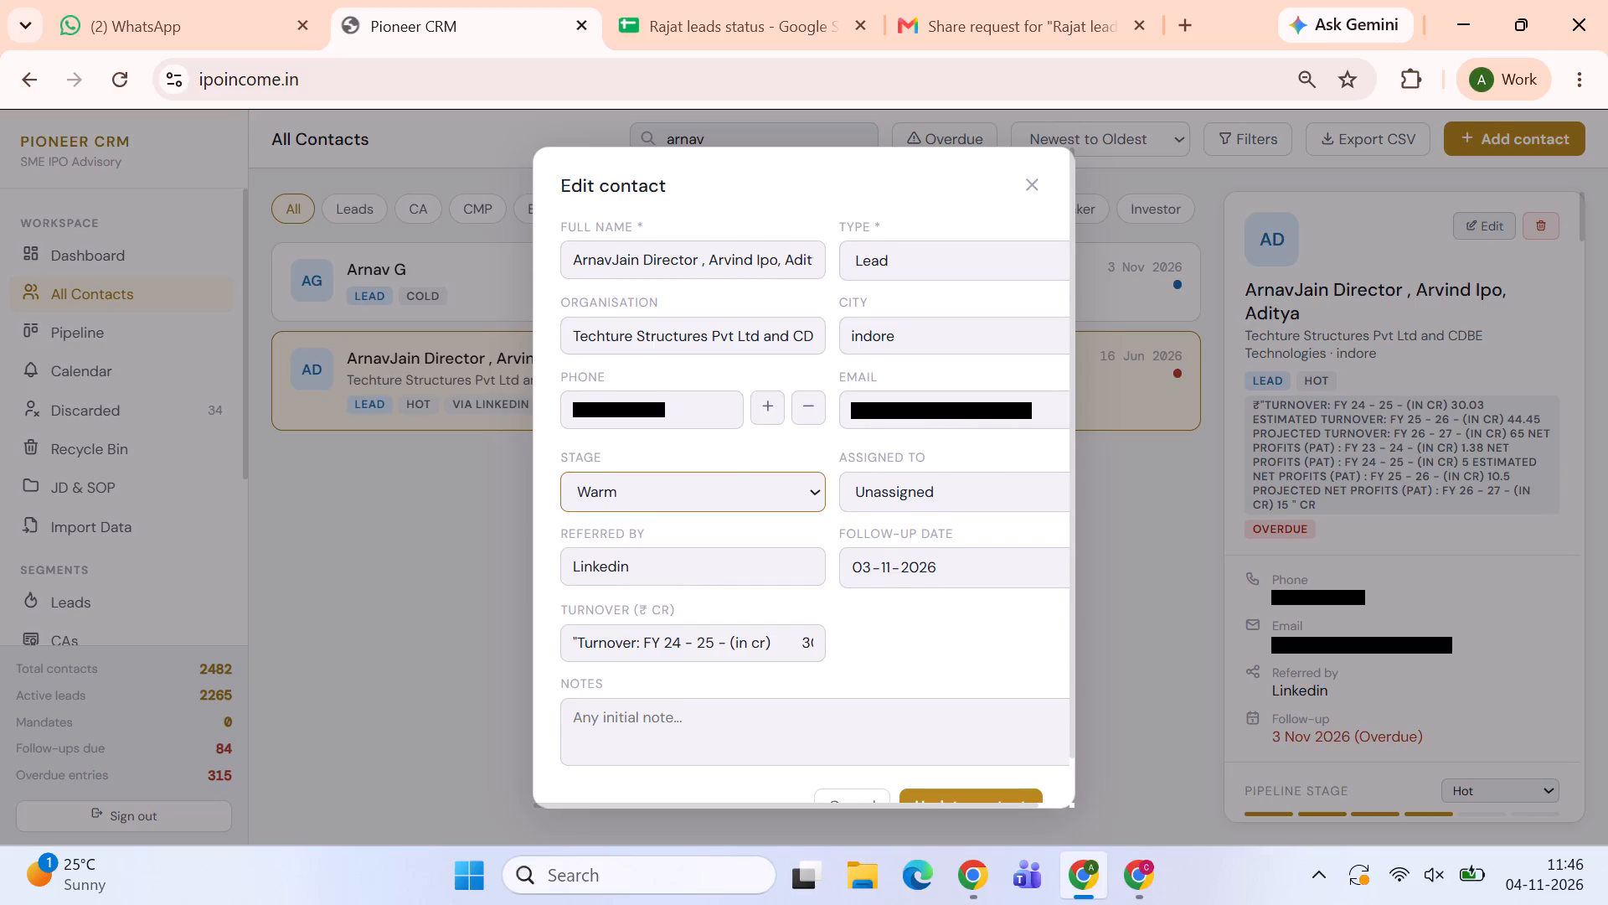
scroll(956, 761, "down", 2)
left_click(961, 755)
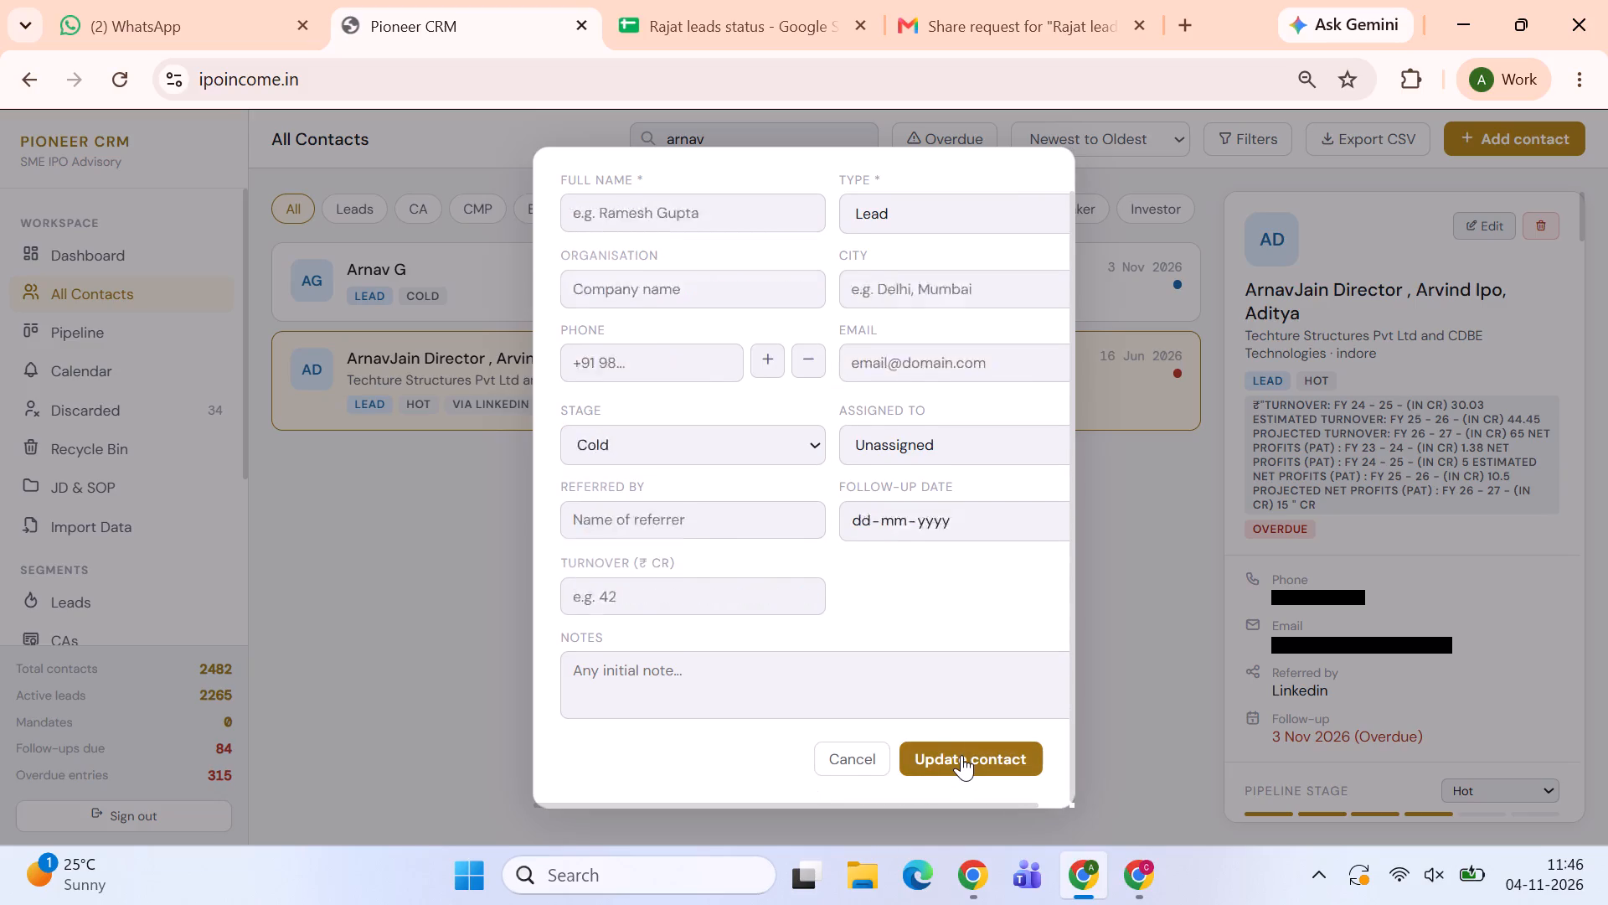
left_click(738, 136)
key("BackSpace")
key("BackSpace")
key("BackSpace")
key("BackSpace")
key("BackSpace")
key("BackSpace")
key("BackSpace")
key("BackSpace")
key("BackSpace")
key("BackSpace")
key("BackSpace")
key("BackSpace")
key("BackSpace")
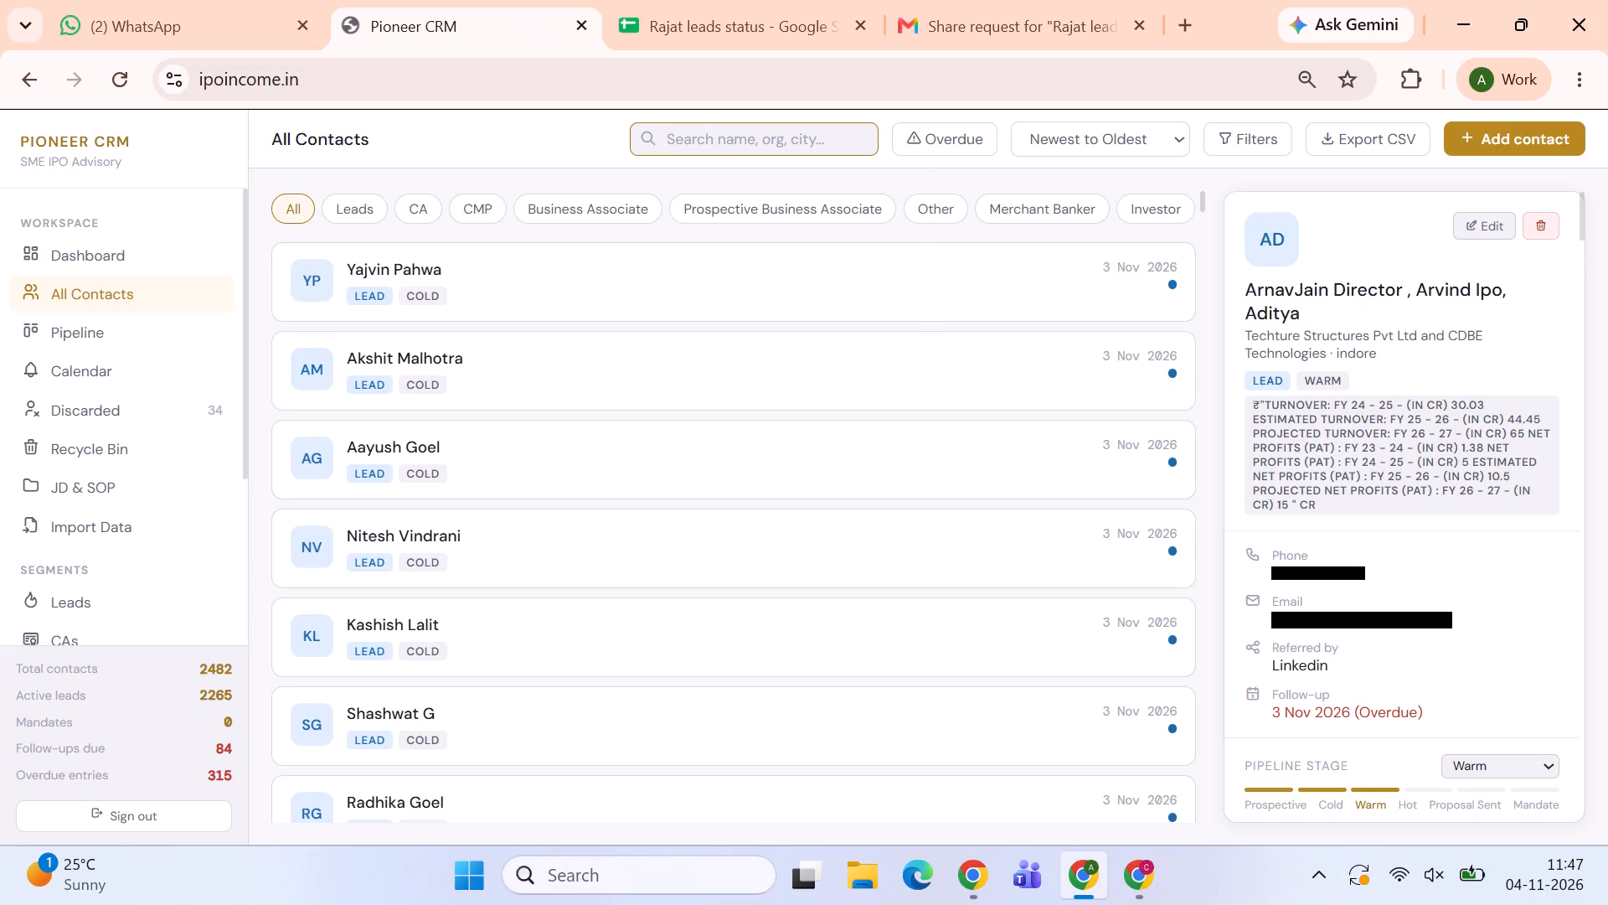
left_click(703, 132)
type("pankaj")
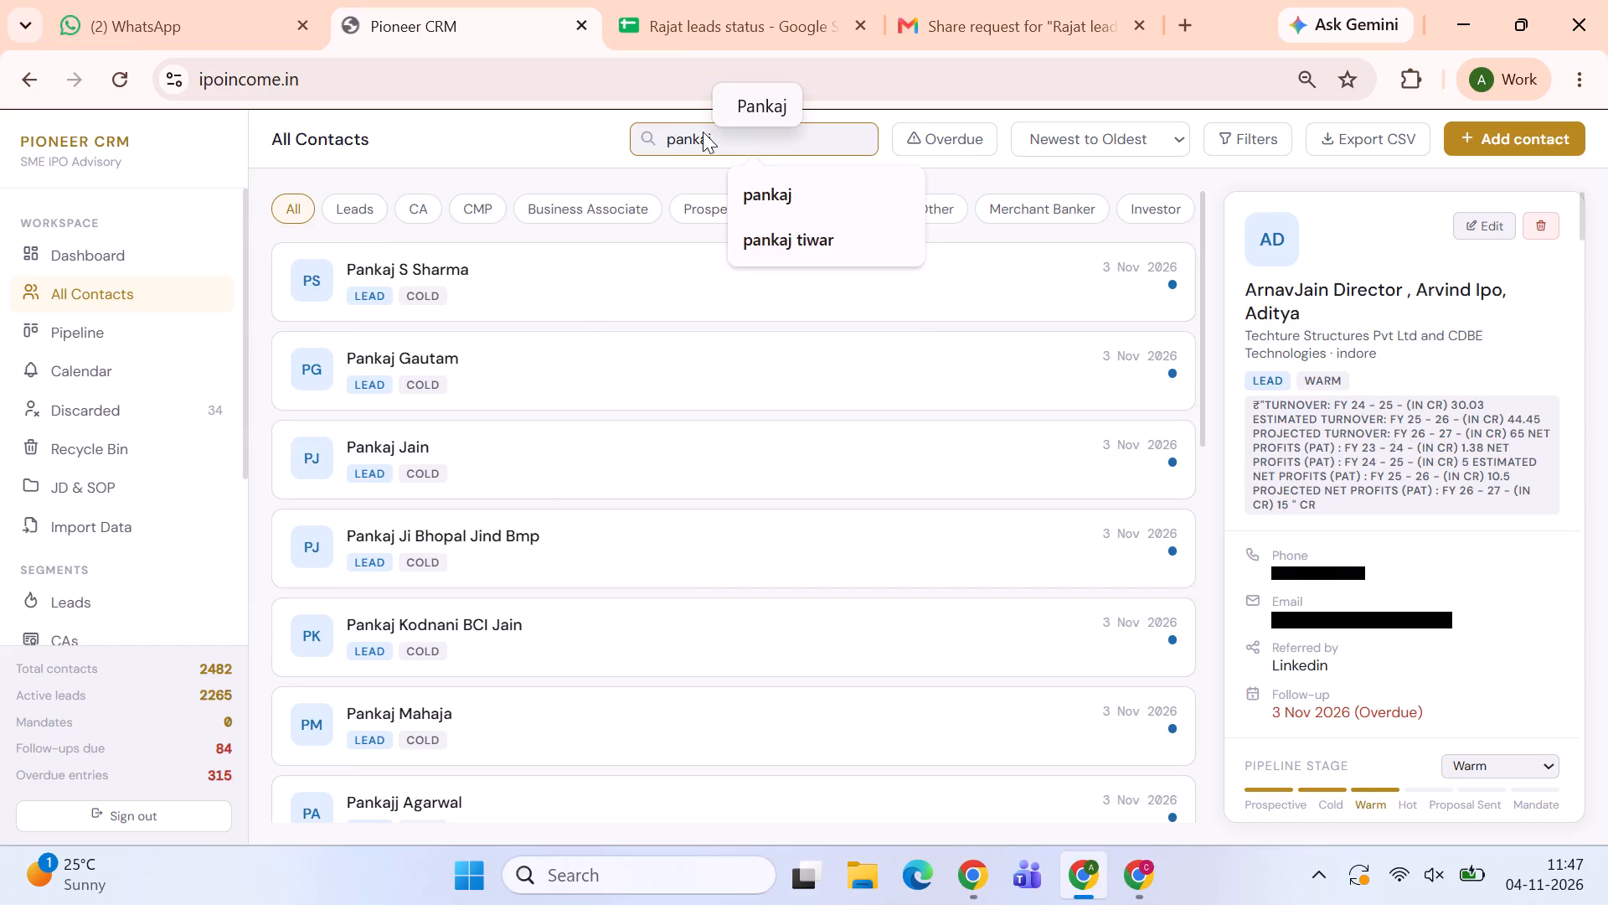
scroll(690, 581, "down", 5)
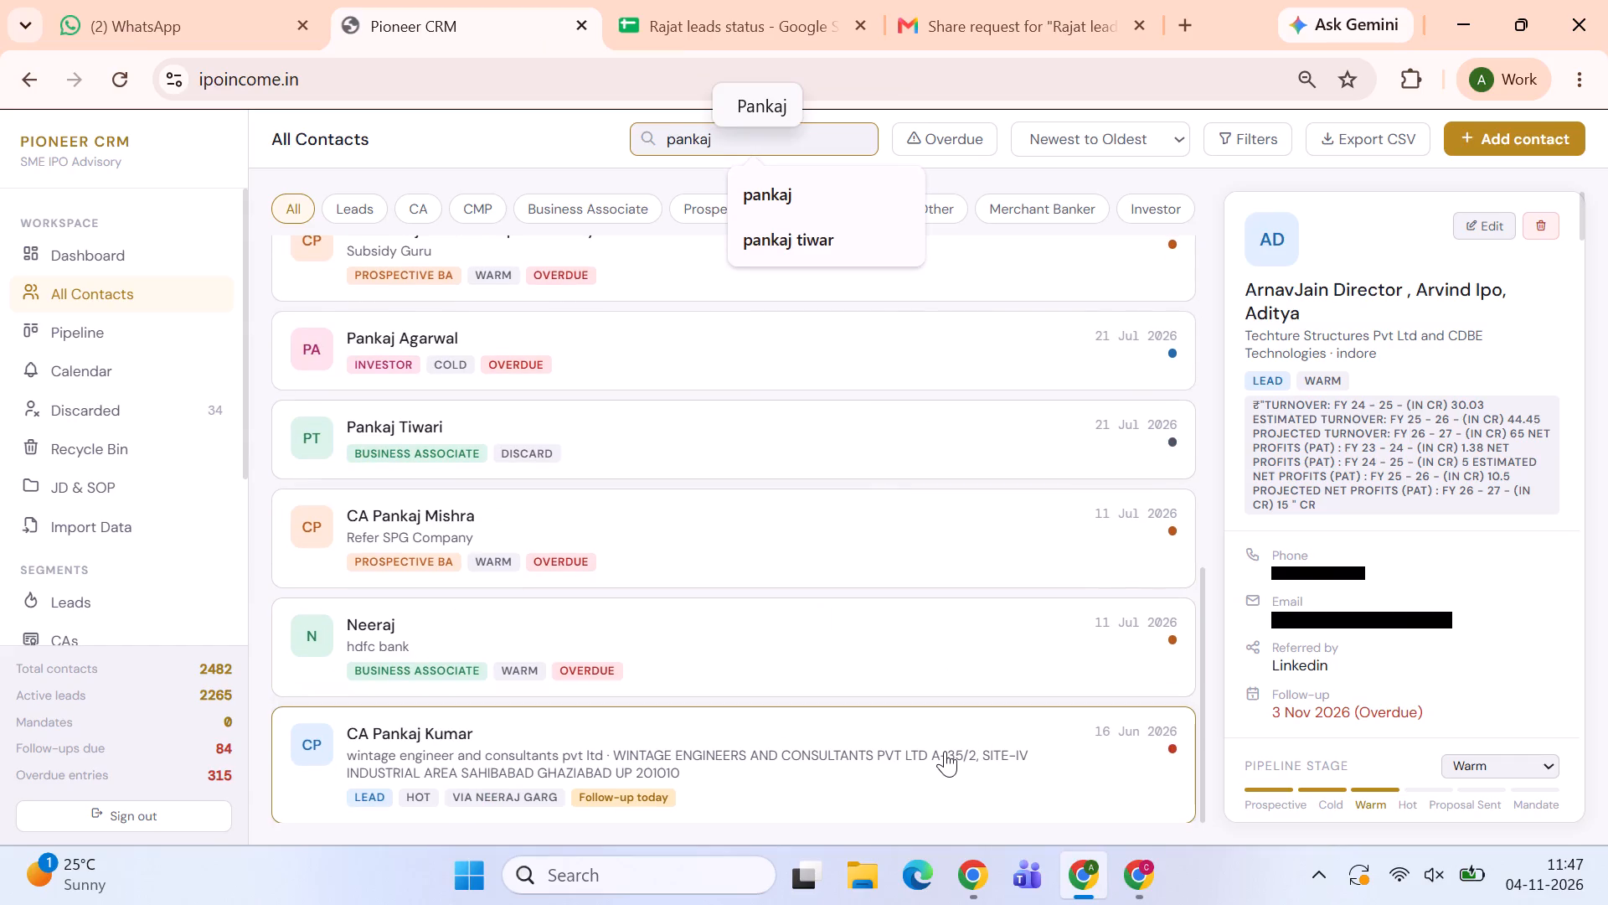
left_click(945, 751)
scroll(1394, 686, "down", 7)
scroll(1394, 686, "up", 1)
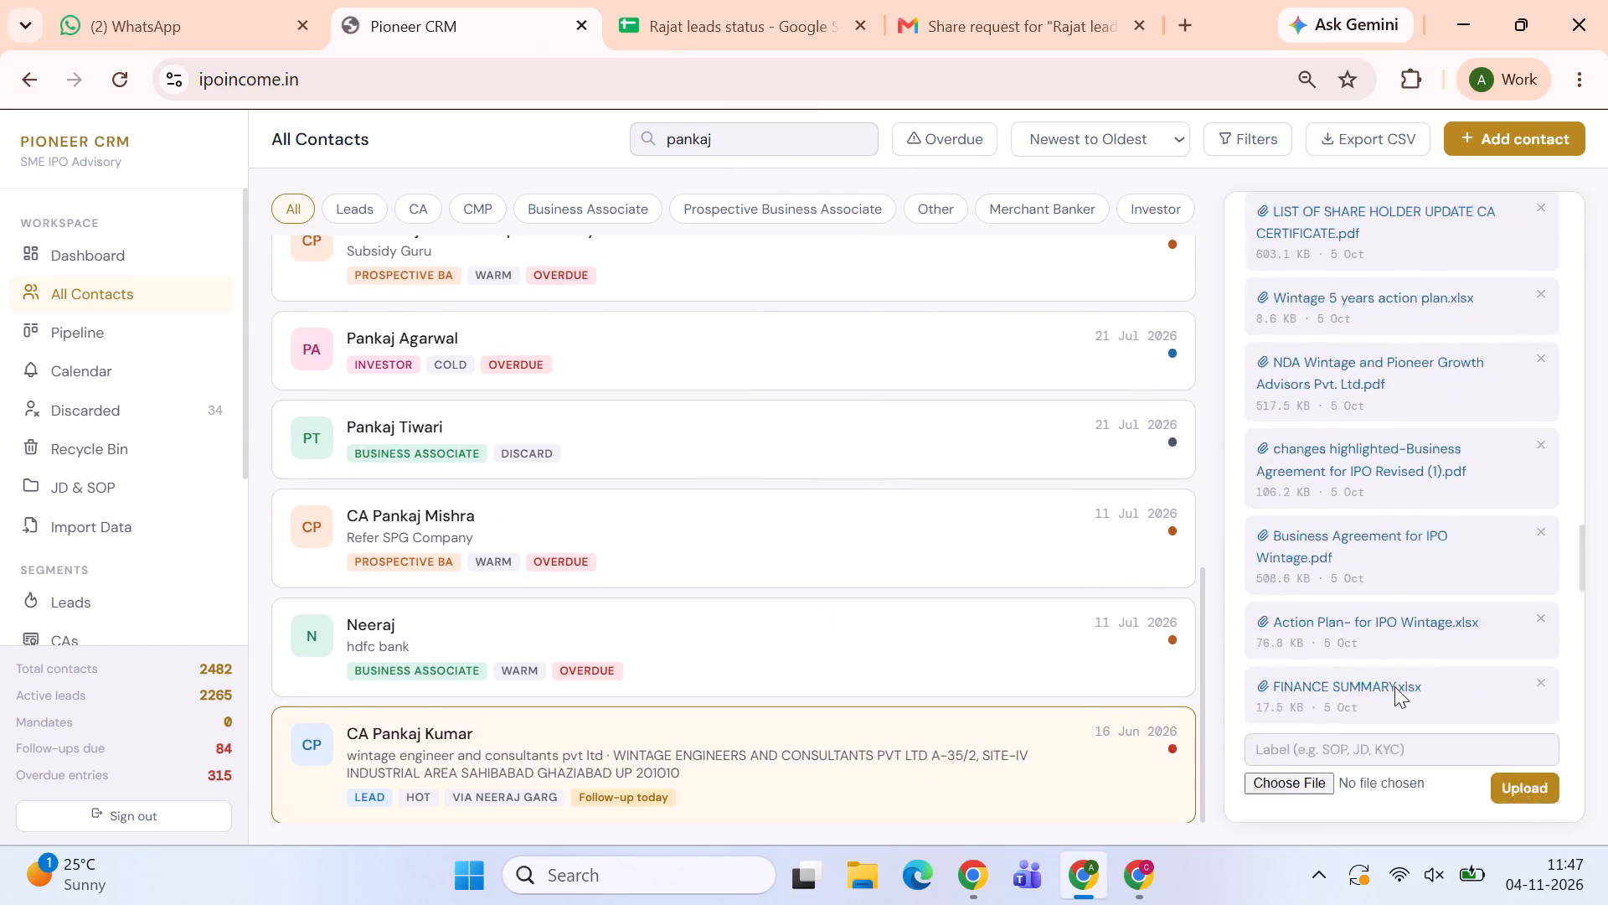
scroll(1394, 686, "up", 4)
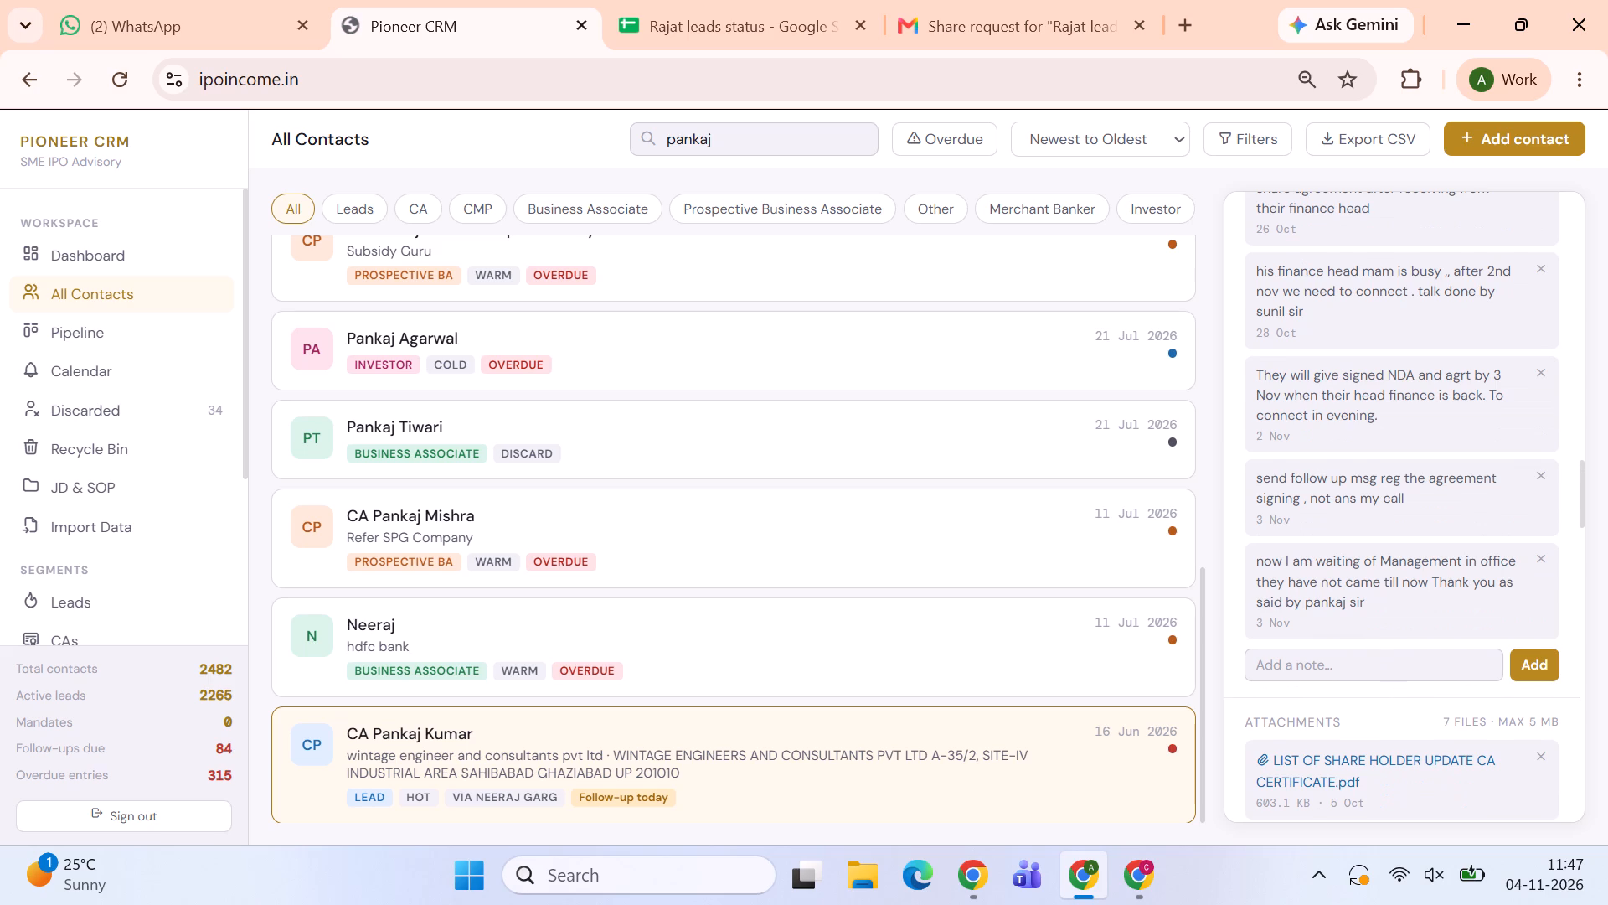
Add the note "to follow up on 5-6 nov" to the wintage engineer and consultants lead.
left_click(1324, 641)
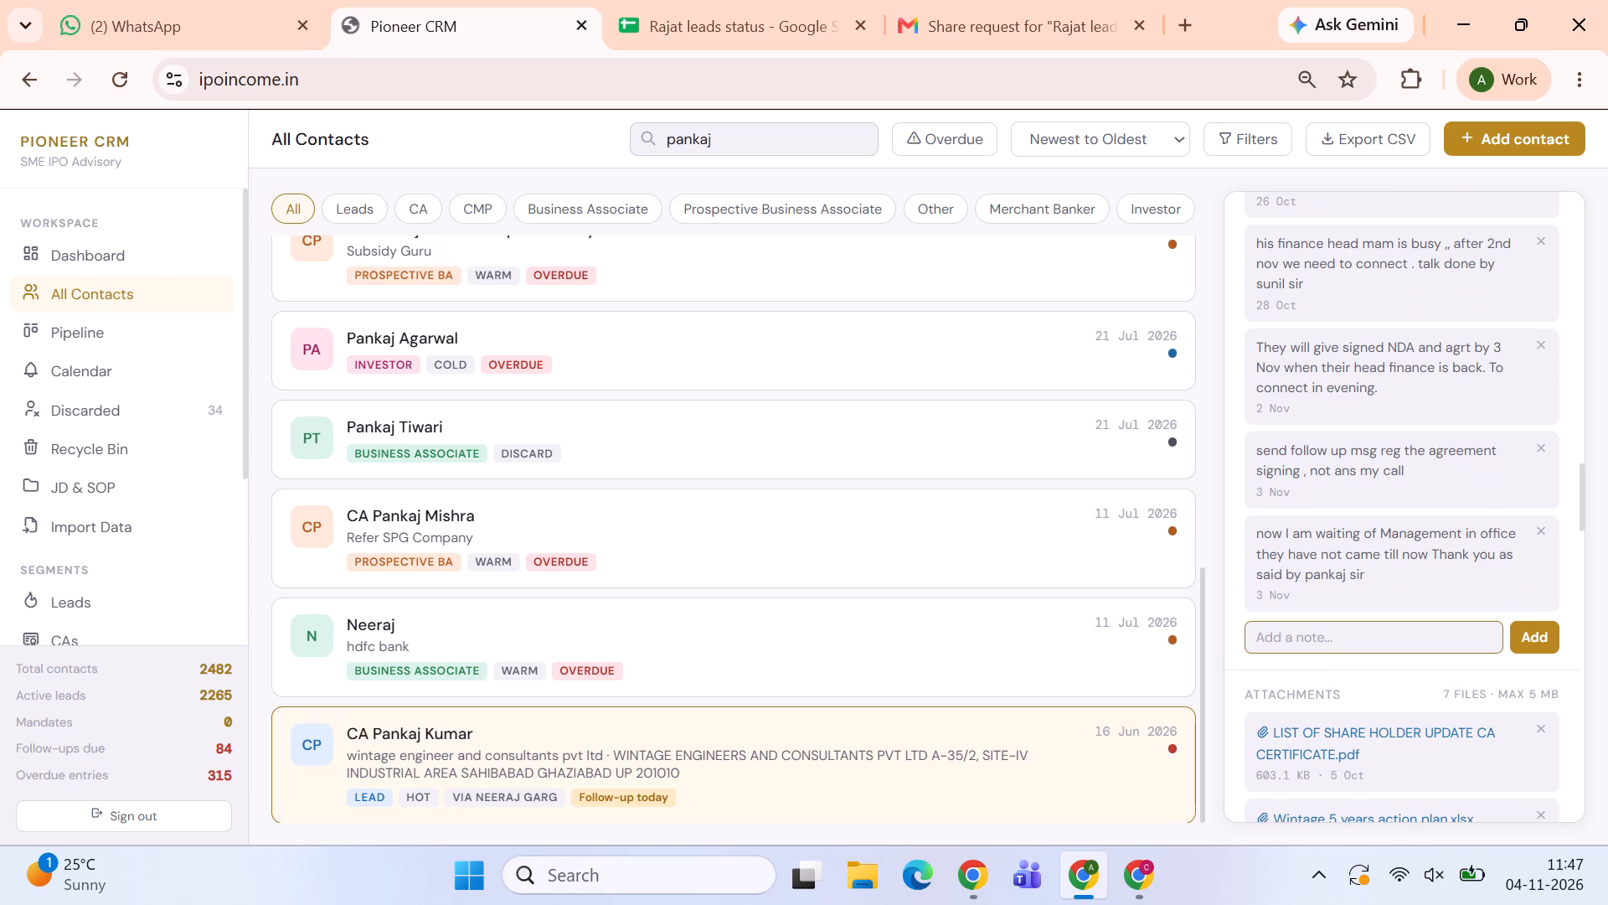
type("to follow")
key("space")
type("up on 5-6 nov")
key("space")
key("Return")
left_click(1539, 638)
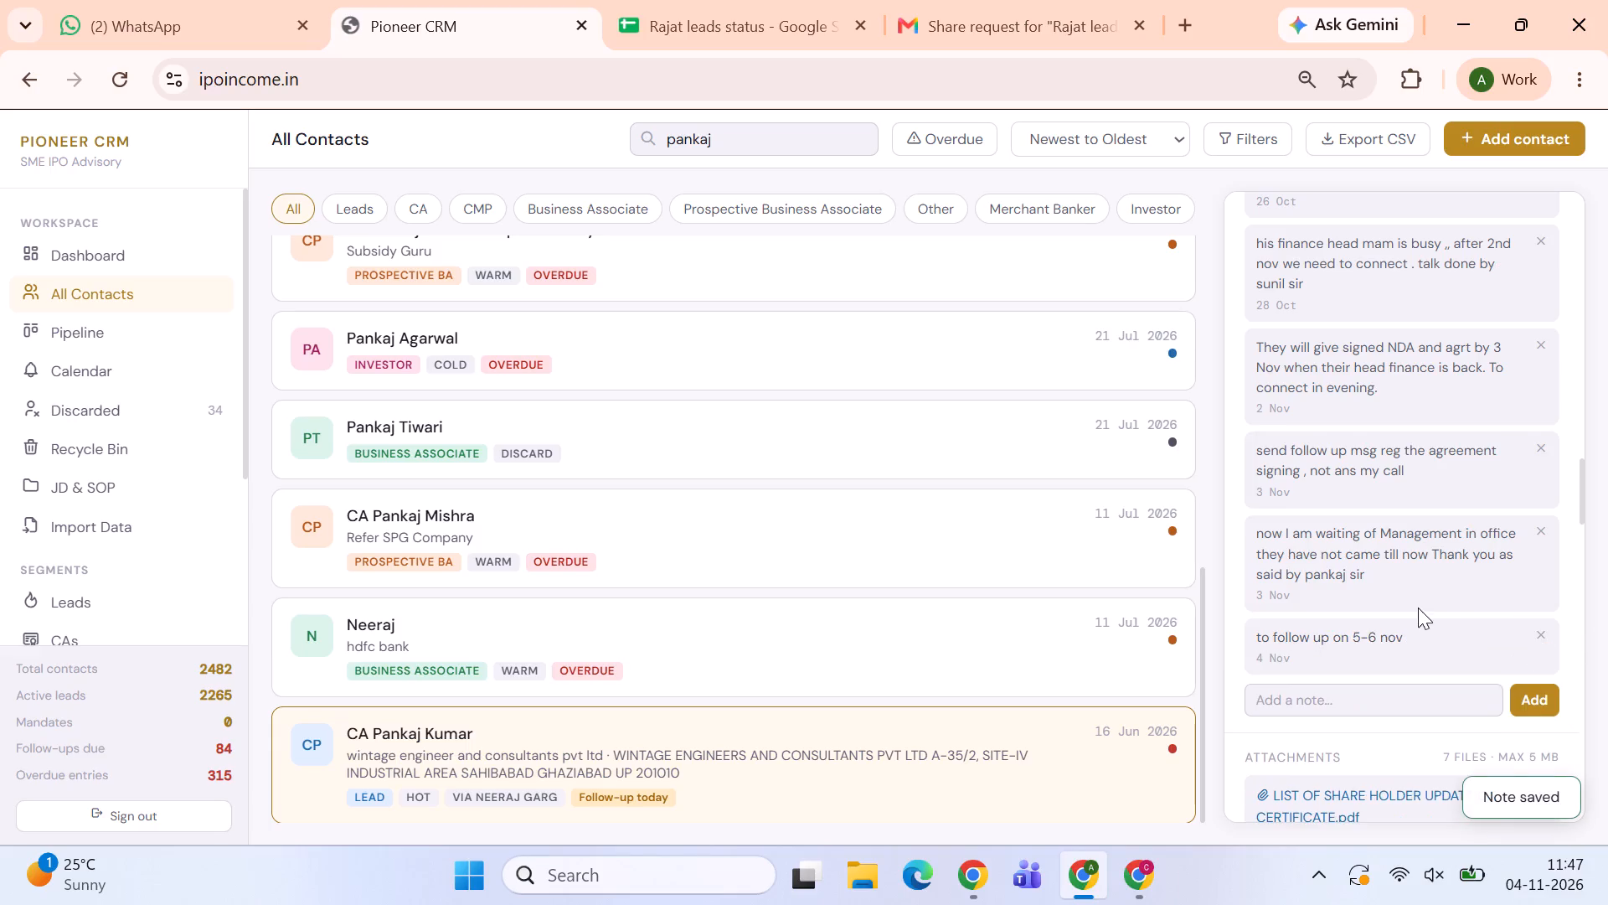
Edit the wintage engineer and consultants lead and set its follow-up date to 06-11-2026.
scroll(1418, 608, "up", 6)
scroll(1478, 339, "up", 5)
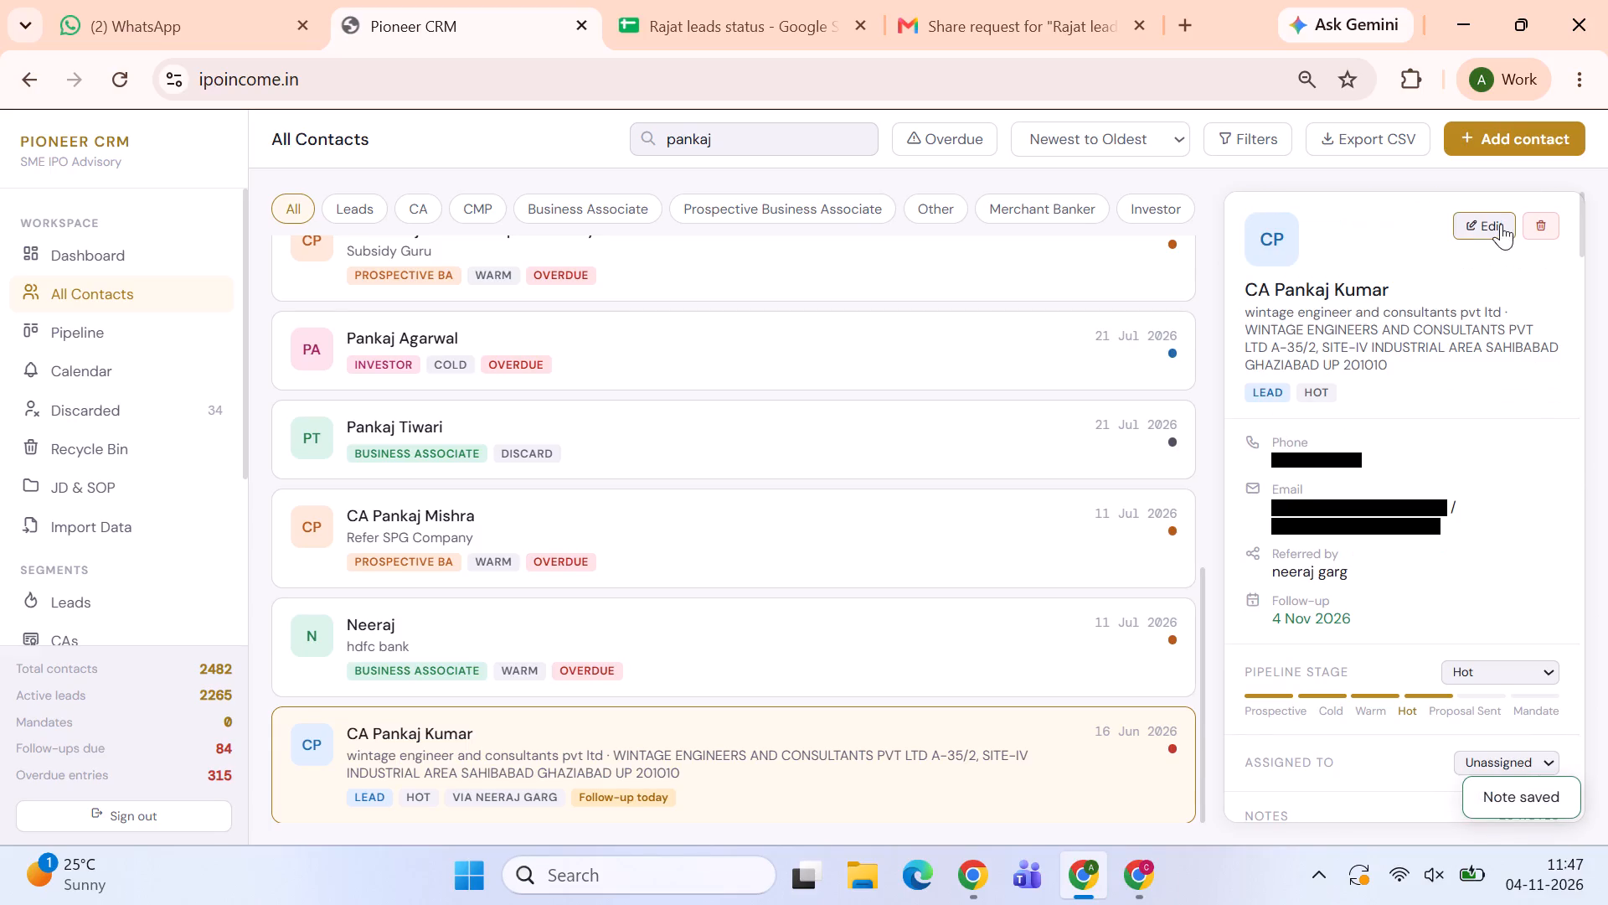
left_click(1501, 224)
scroll(963, 509, "left", 1)
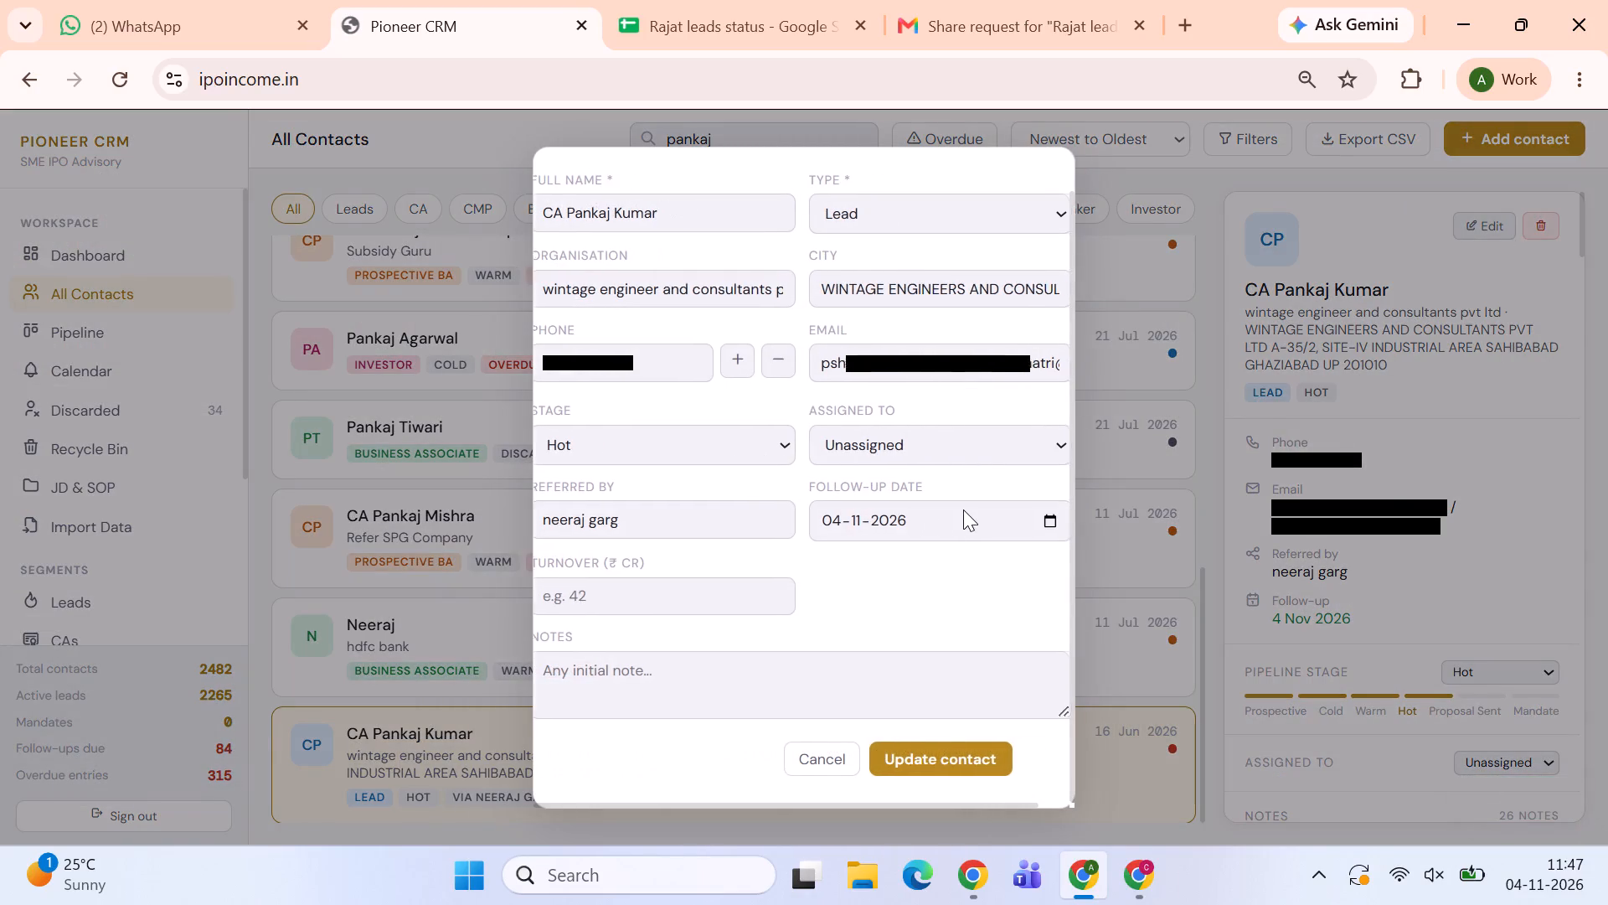
scroll(963, 509, "left", 2)
left_click(1046, 519)
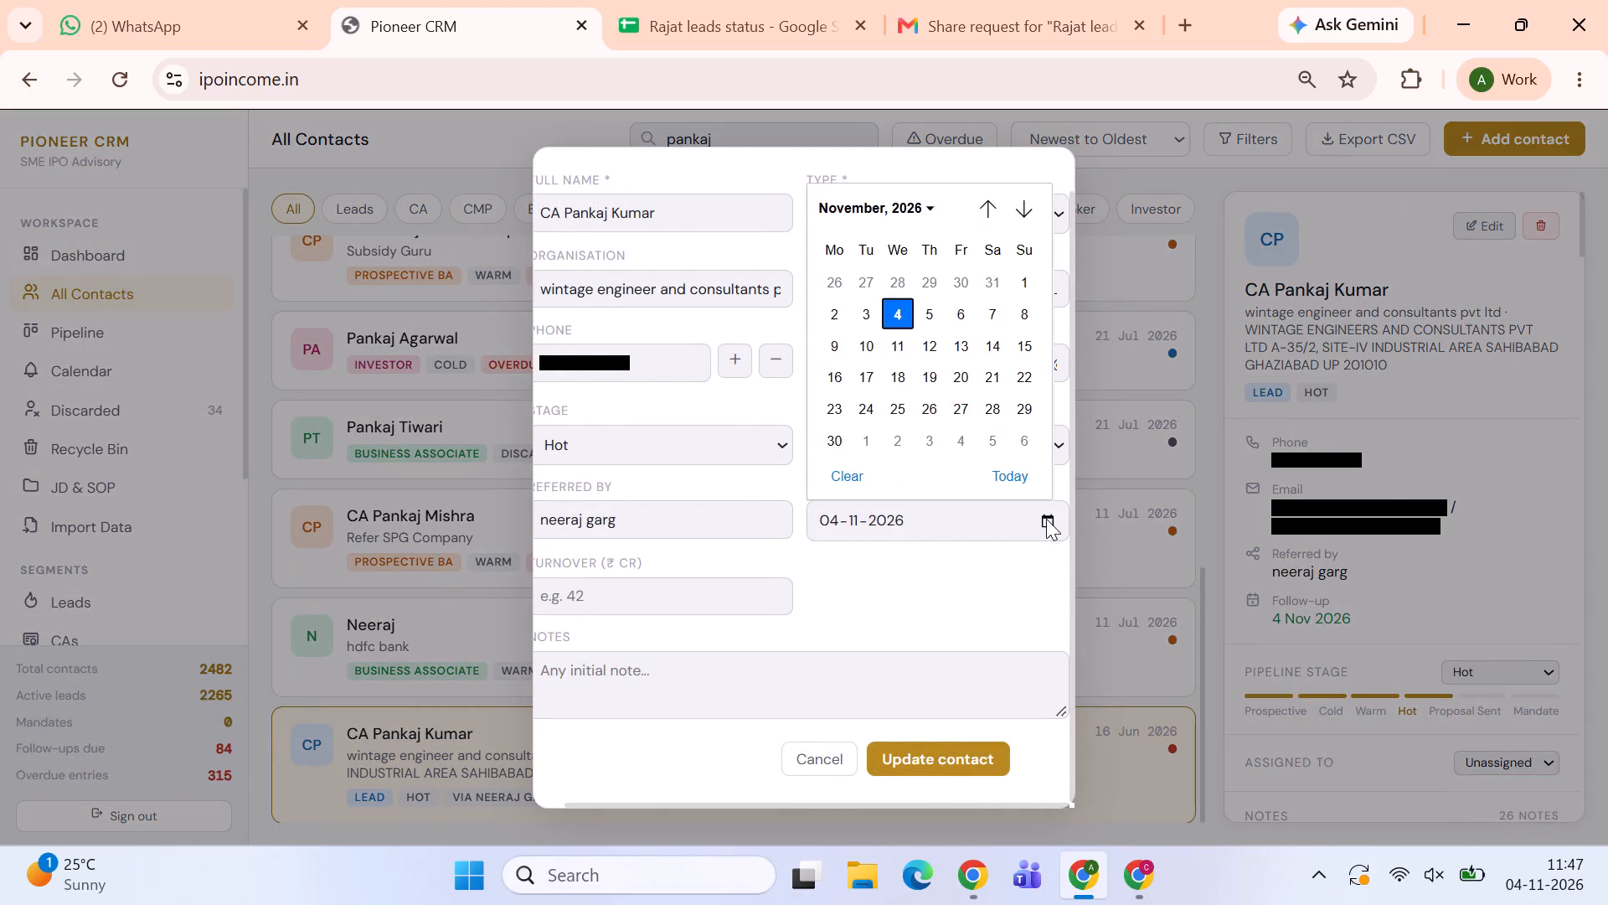
left_click(961, 320)
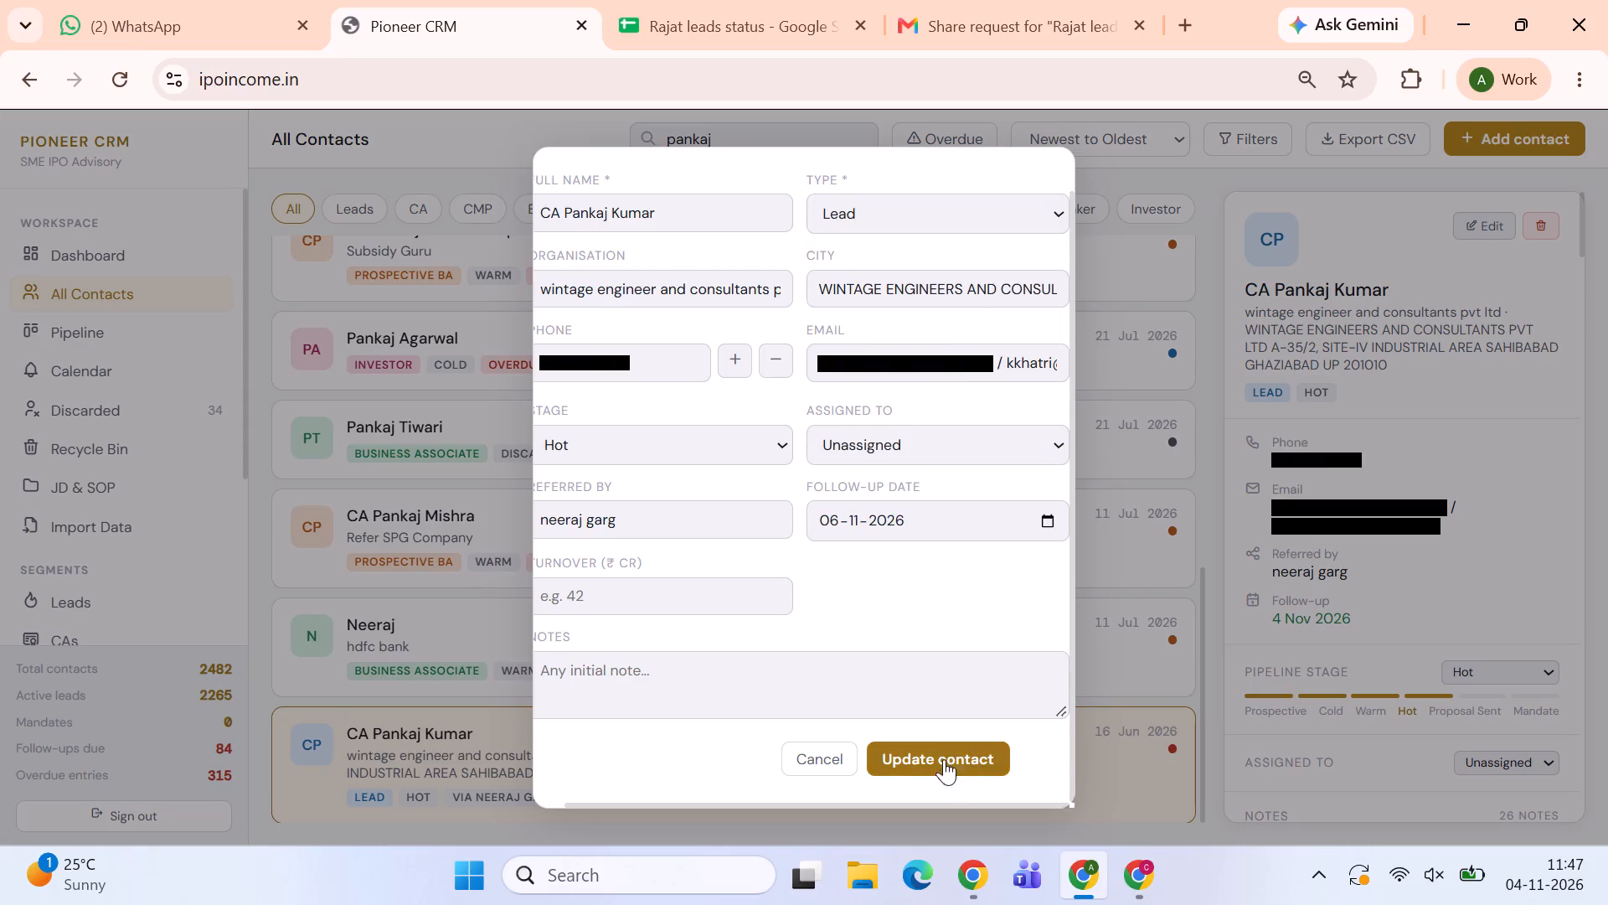
Save the follow-up date change on the wintage engineer and consultants lead.
left_click(944, 752)
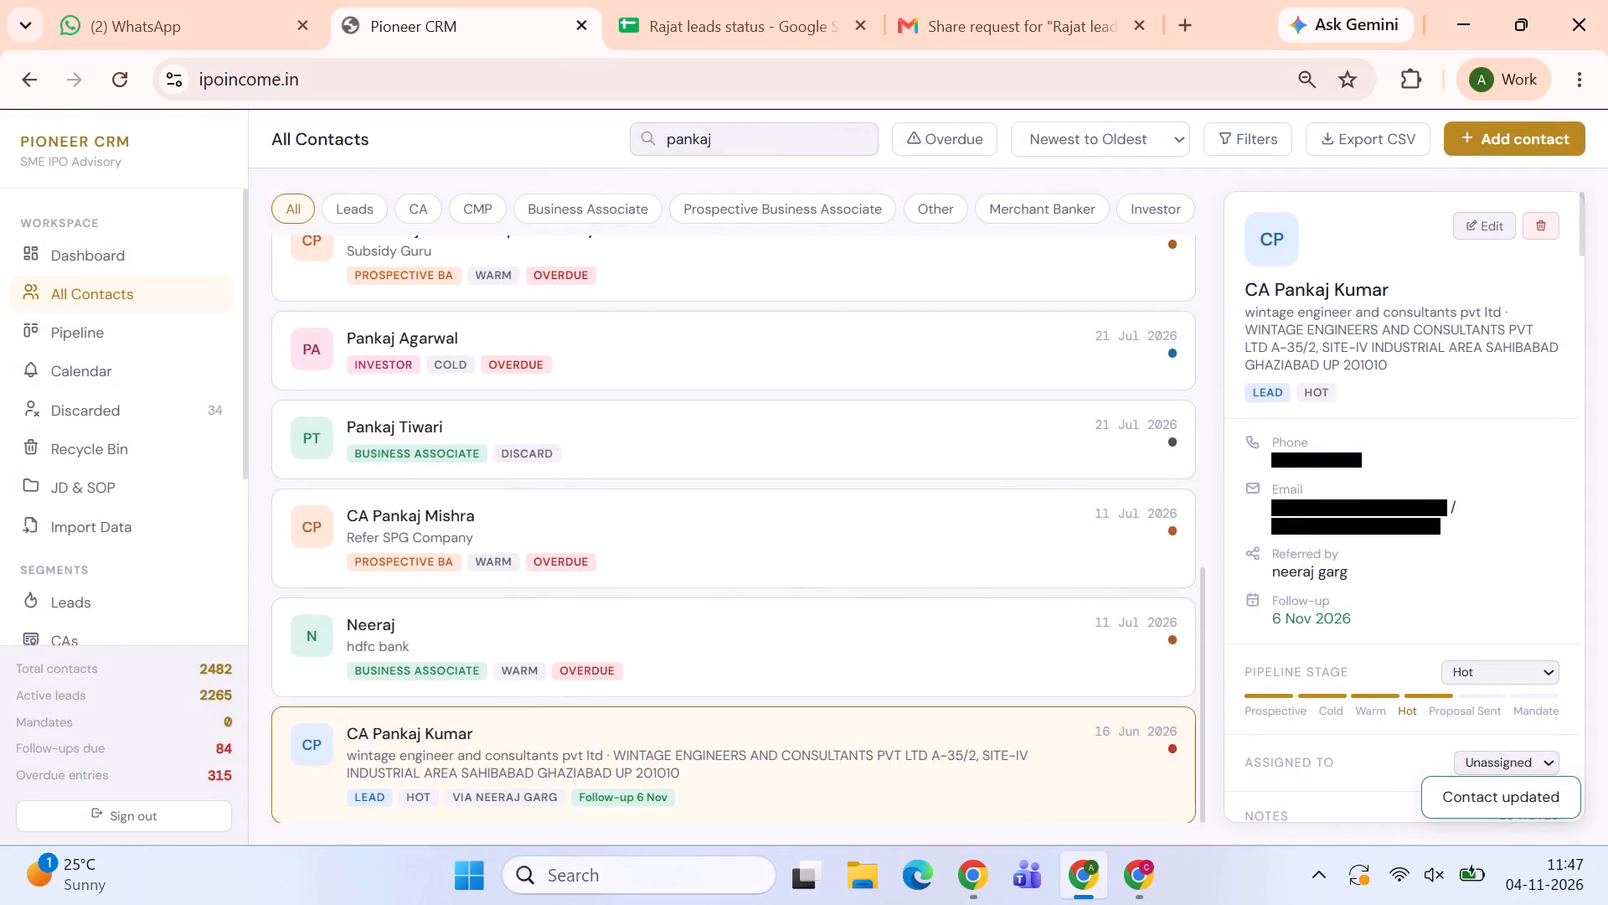
Clear the "pankaj" search from the All Contacts list.
left_click(785, 139)
key("BackSpace")
key("BackSpace")
key("BackSpace")
key("BackSpace")
key("BackSpace")
key("BackSpace")
key("BackSpace")
key("BackSpace")
key("BackSpace")
key("BackSpace")
key("BackSpace")
key("BackSpace")
key("BackSpace")
key("BackSpace")
key("BackSpace")
key("BackSpace")
key("BackSpace")
key("BackSpace")
key("BackSpace")
key("BackSpace")
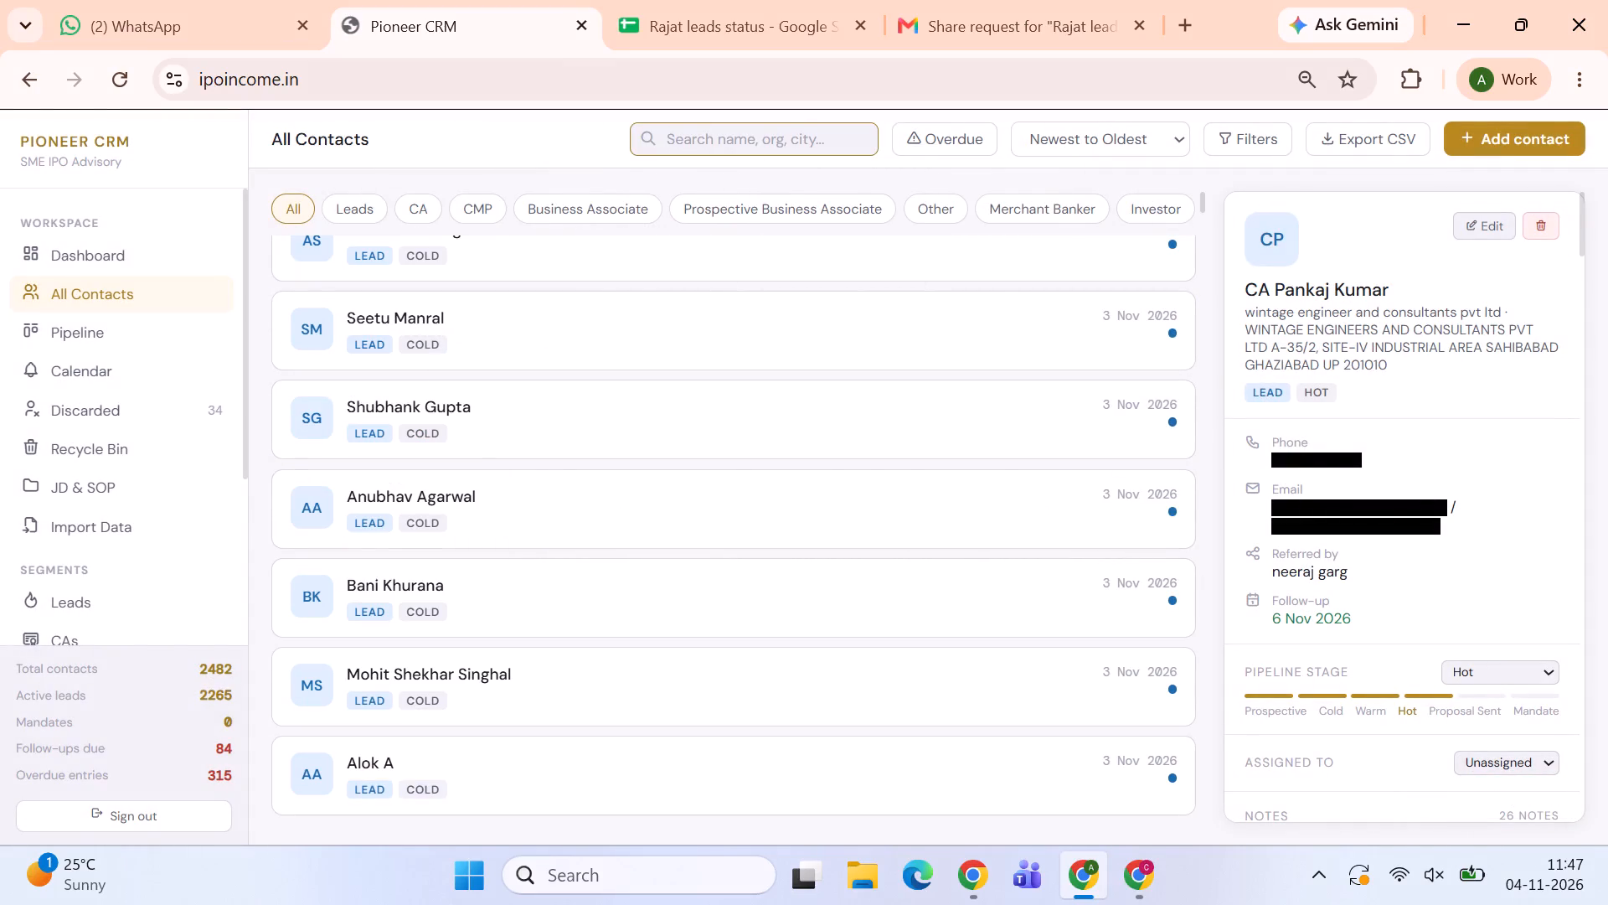
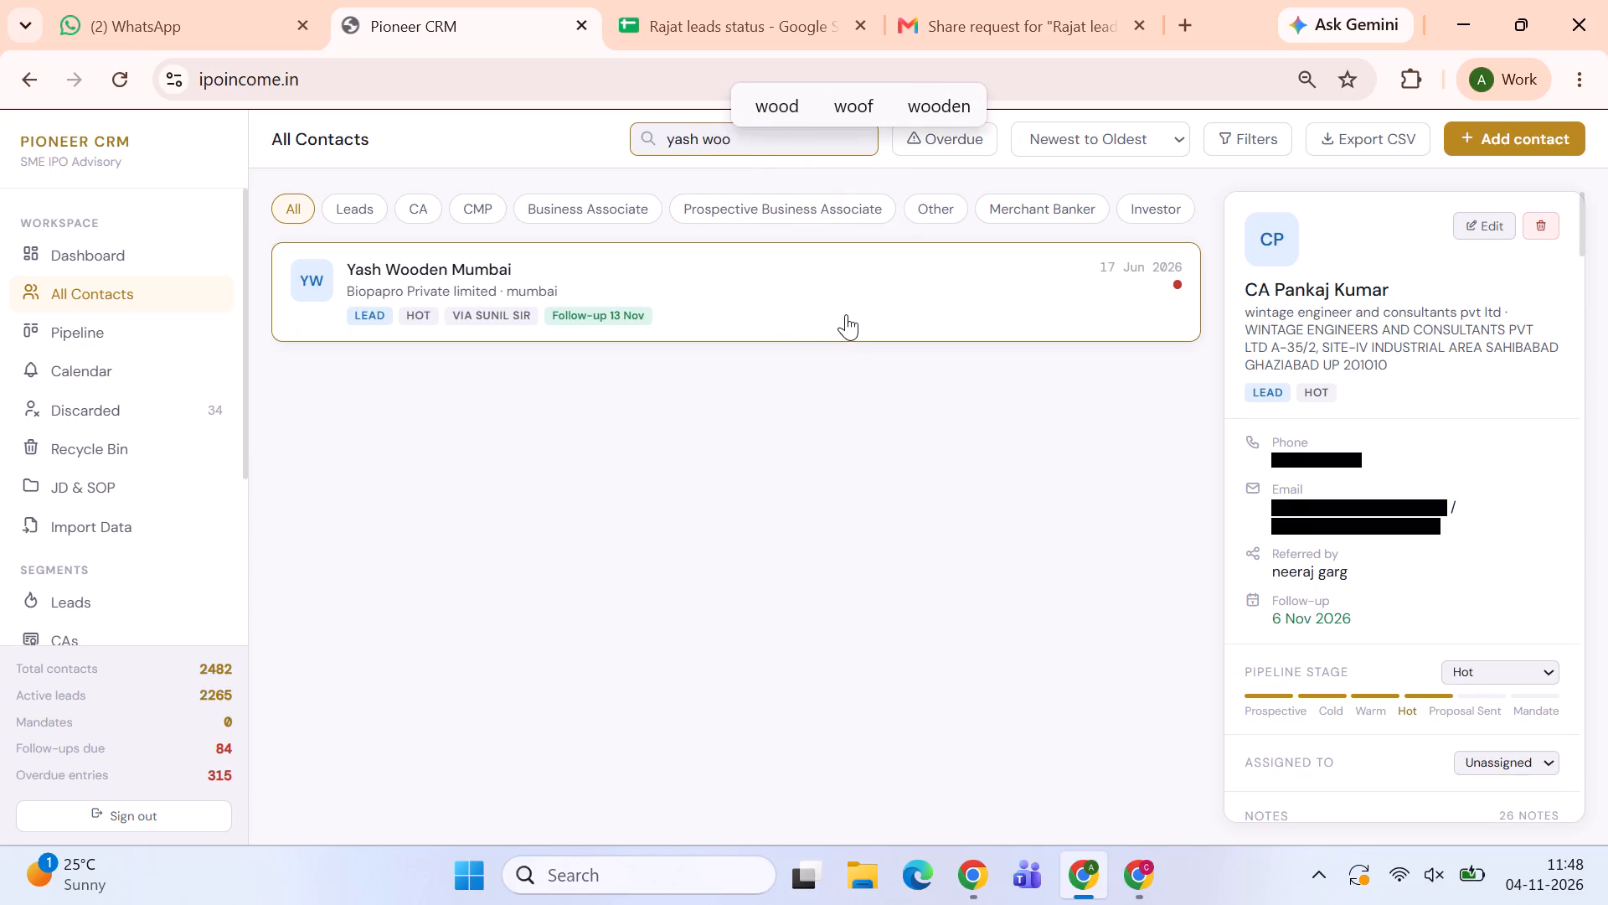
Open the Biopapro Private limited lead in Mumbai and review its follow-up notes history.
left_click(846, 314)
scroll(1411, 585, "down", 4)
scroll(1411, 585, "up", 3)
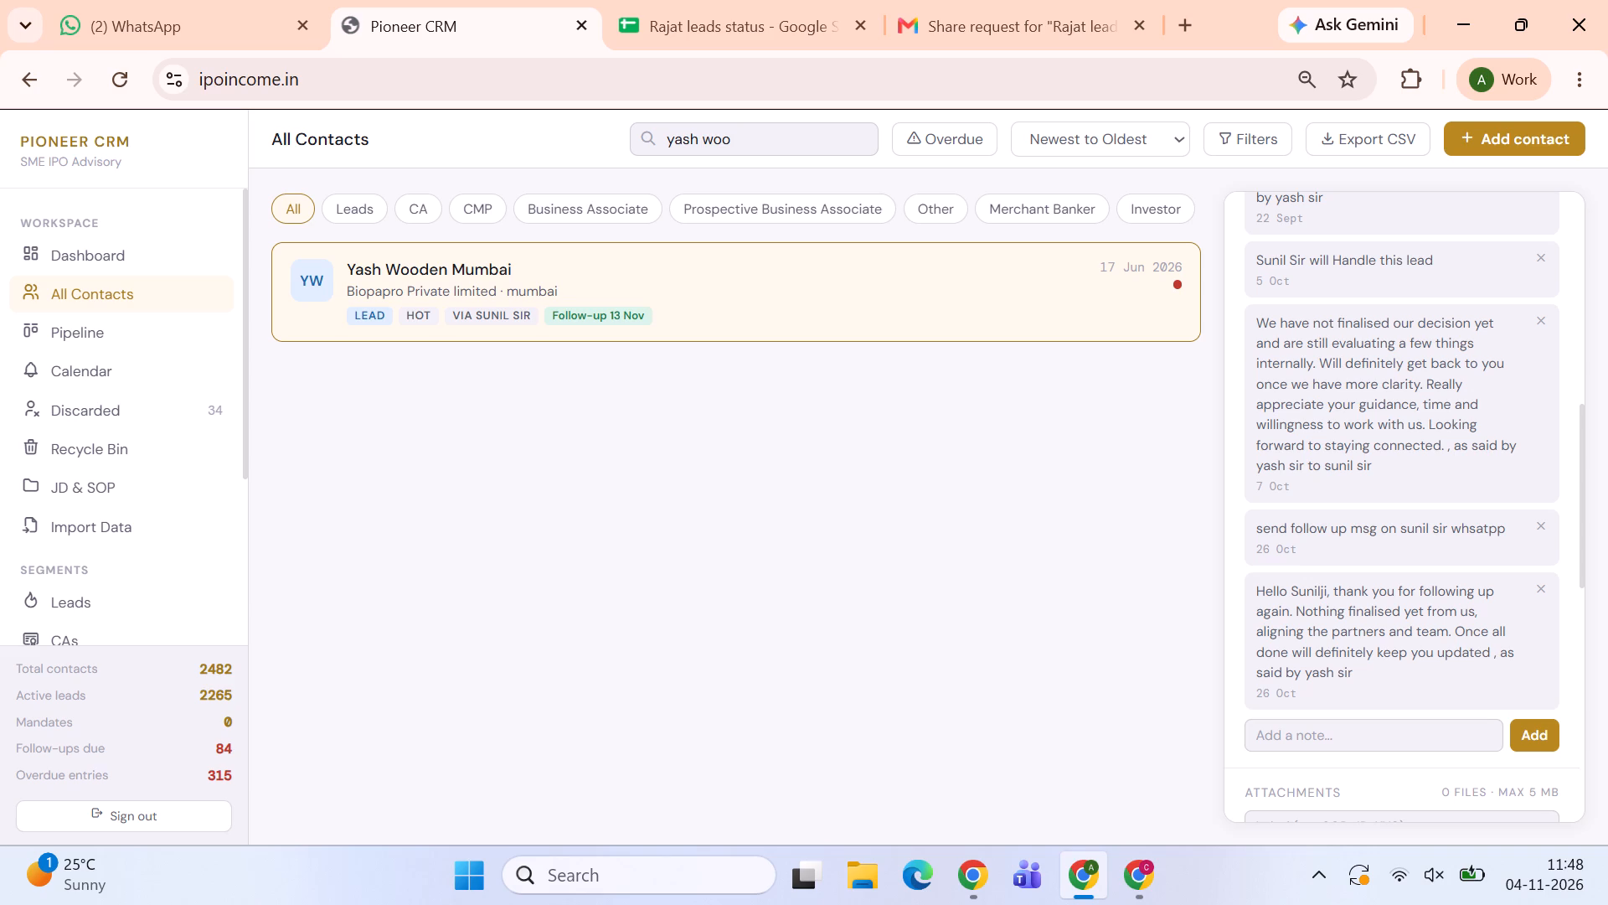
Replace the contact search with "manju" and review the latest notes of the MD-Infra India Private Limited lead.
left_click(803, 147)
key("BackSpace")
key("BackSpace")
key("BackSpace")
key("BackSpace")
key("BackSpace")
key("BackSpace")
key("BackSpace")
key("BackSpace")
key("BackSpace")
key("BackSpace")
key("BackSpace")
key("BackSpace")
key("BackSpace")
key("BackSpace")
key("BackSpace")
key("BackSpace")
key("BackSpace")
key("BackSpace")
key("BackSpace")
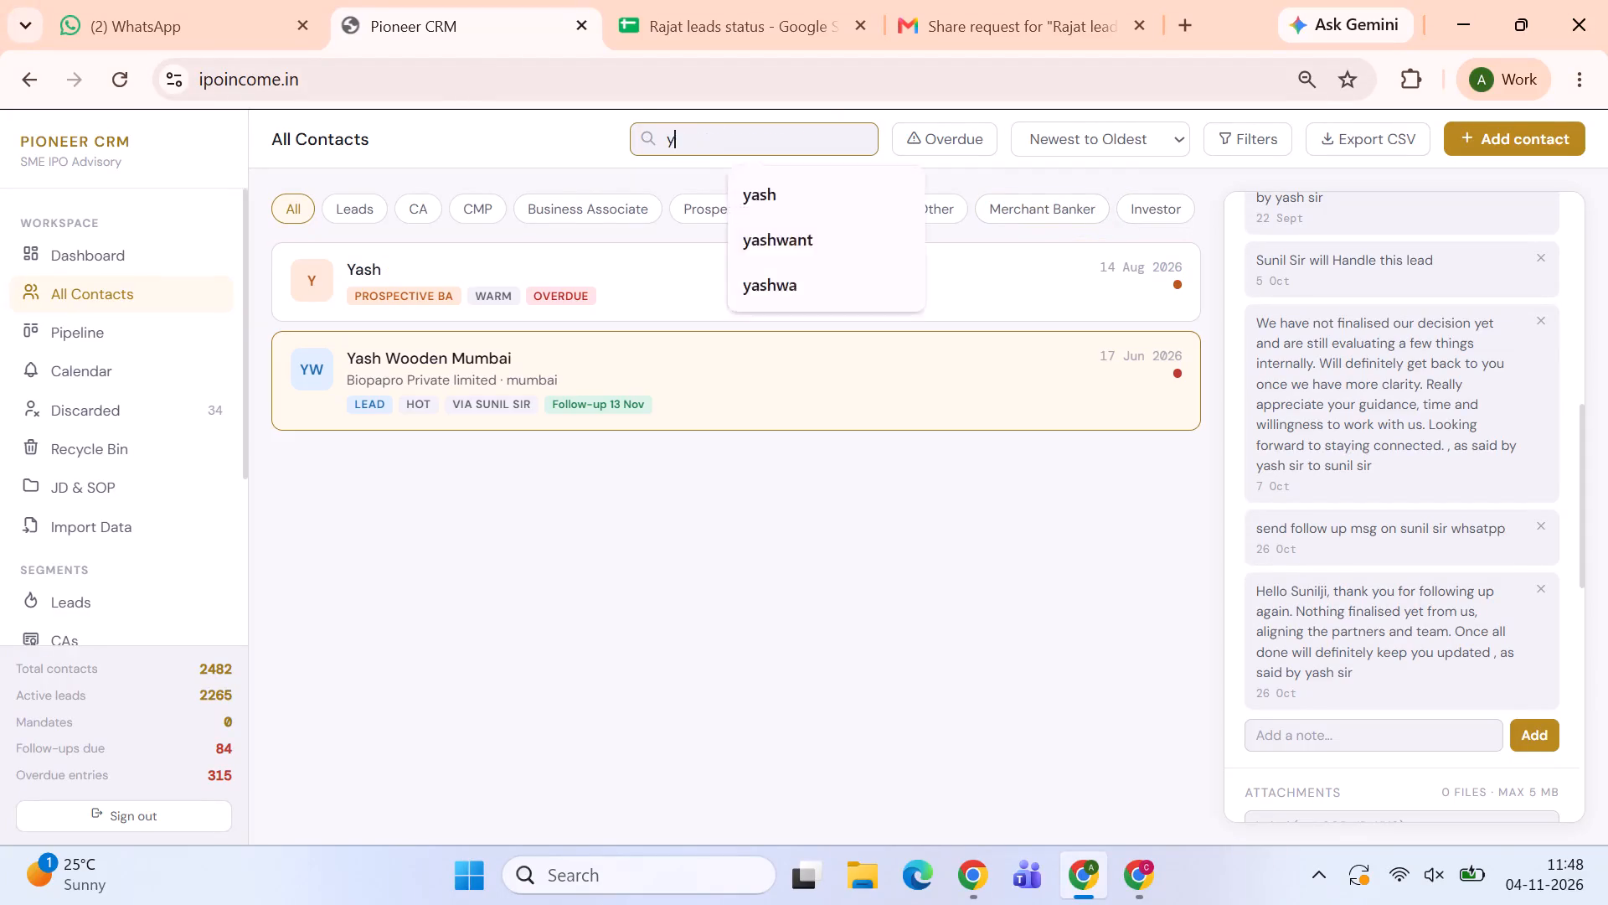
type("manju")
left_click(563, 277)
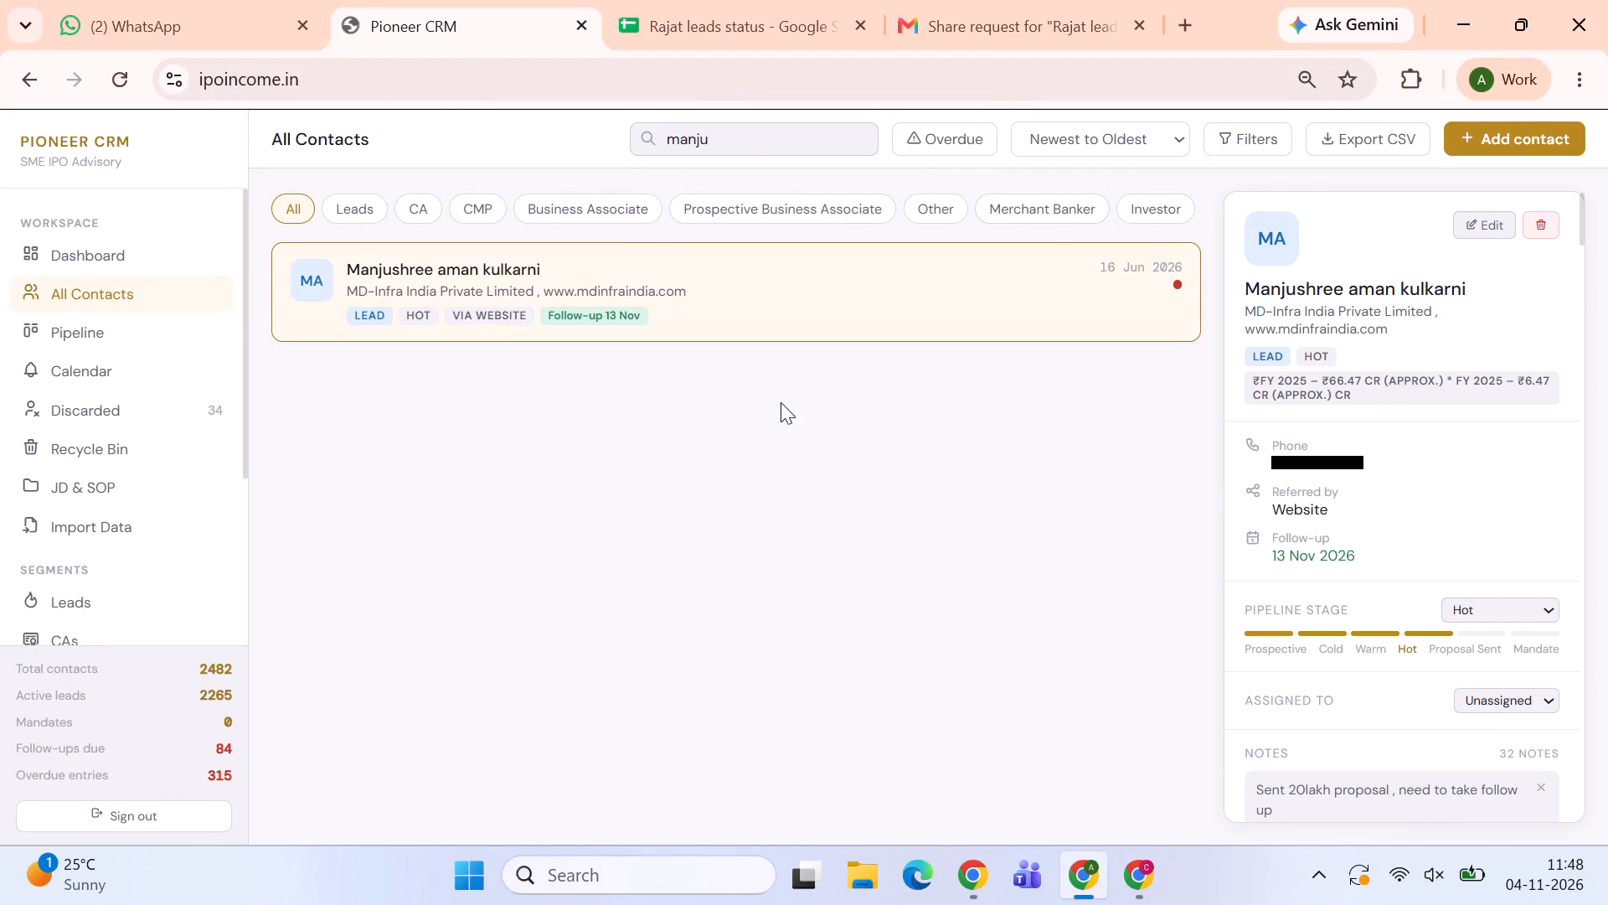
scroll(1343, 487, "down", 9)
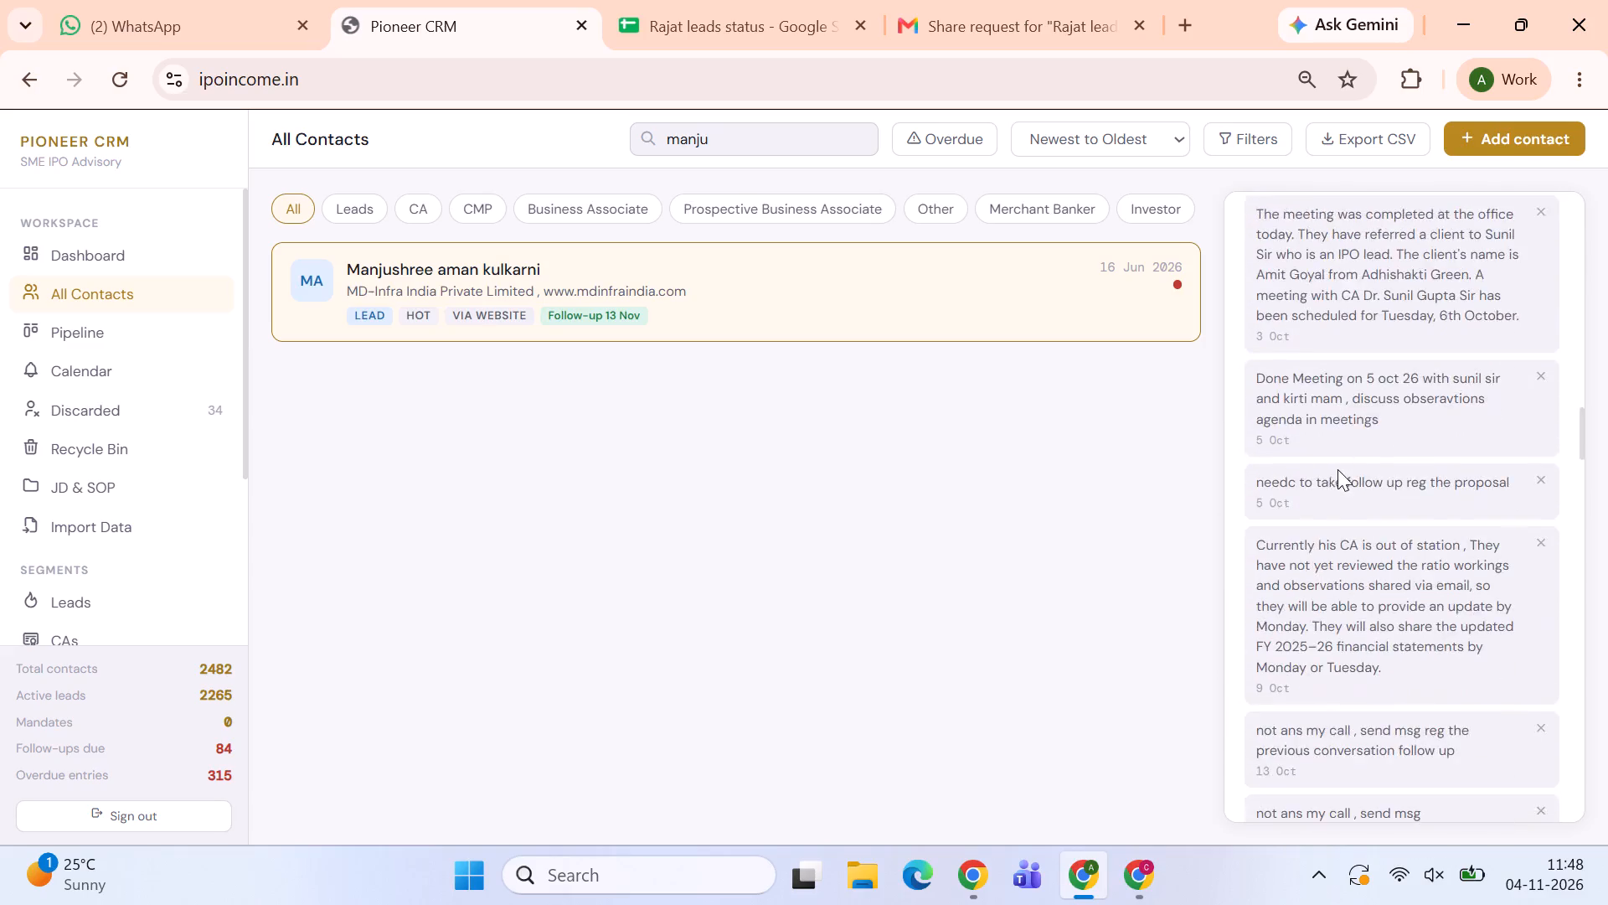
scroll(1337, 469, "down", 3)
scroll(1337, 469, "up", 3)
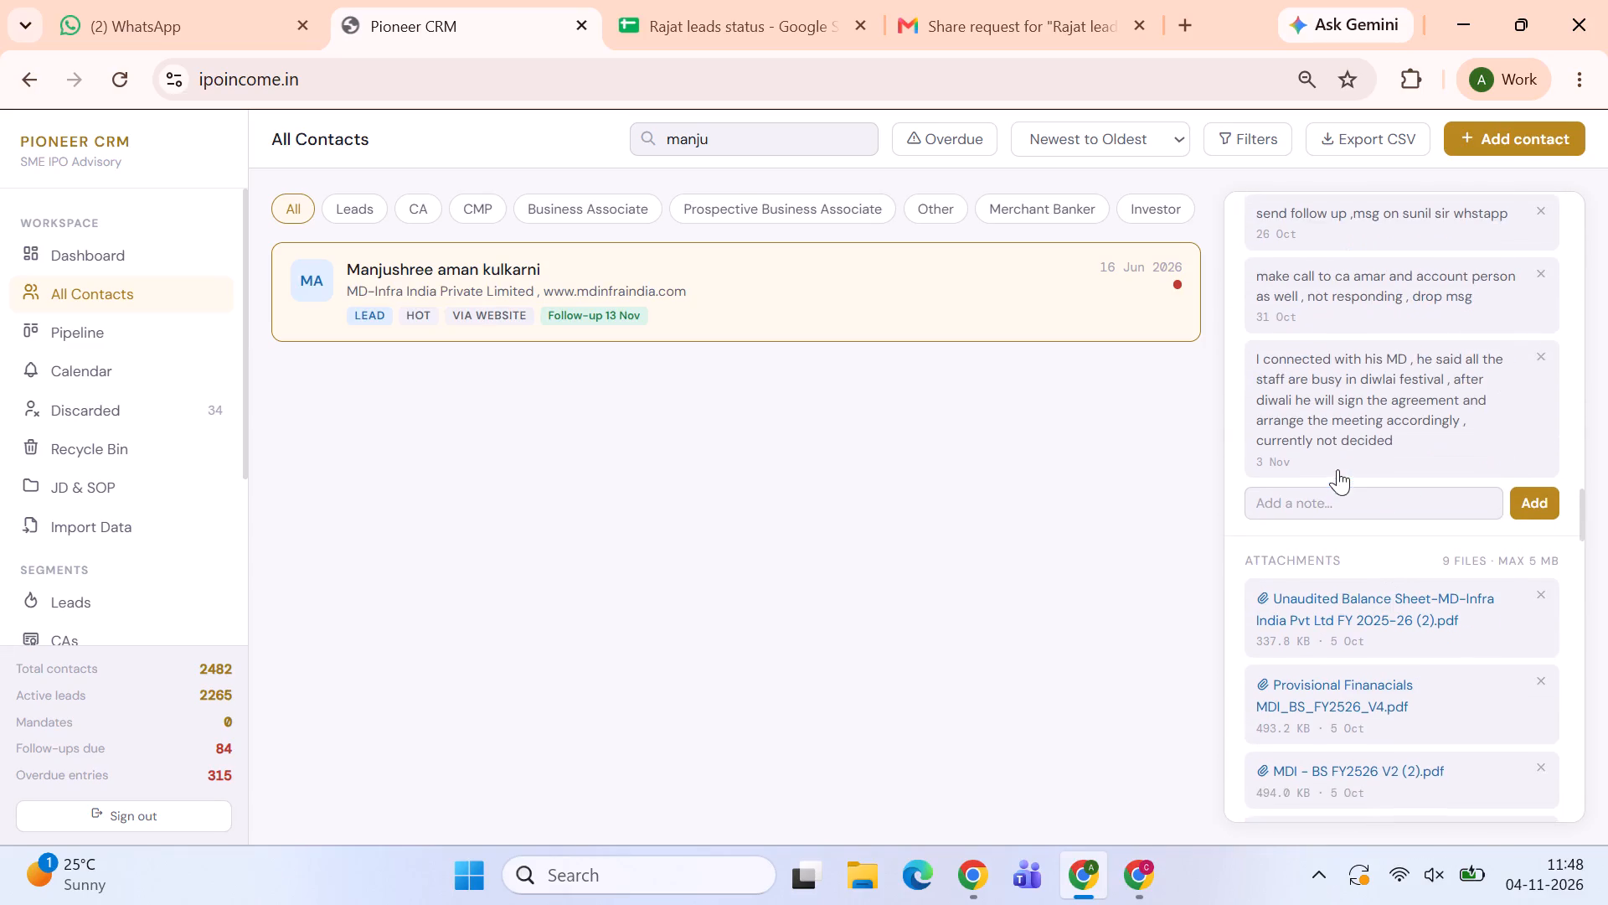
scroll(1337, 469, "up", 1)
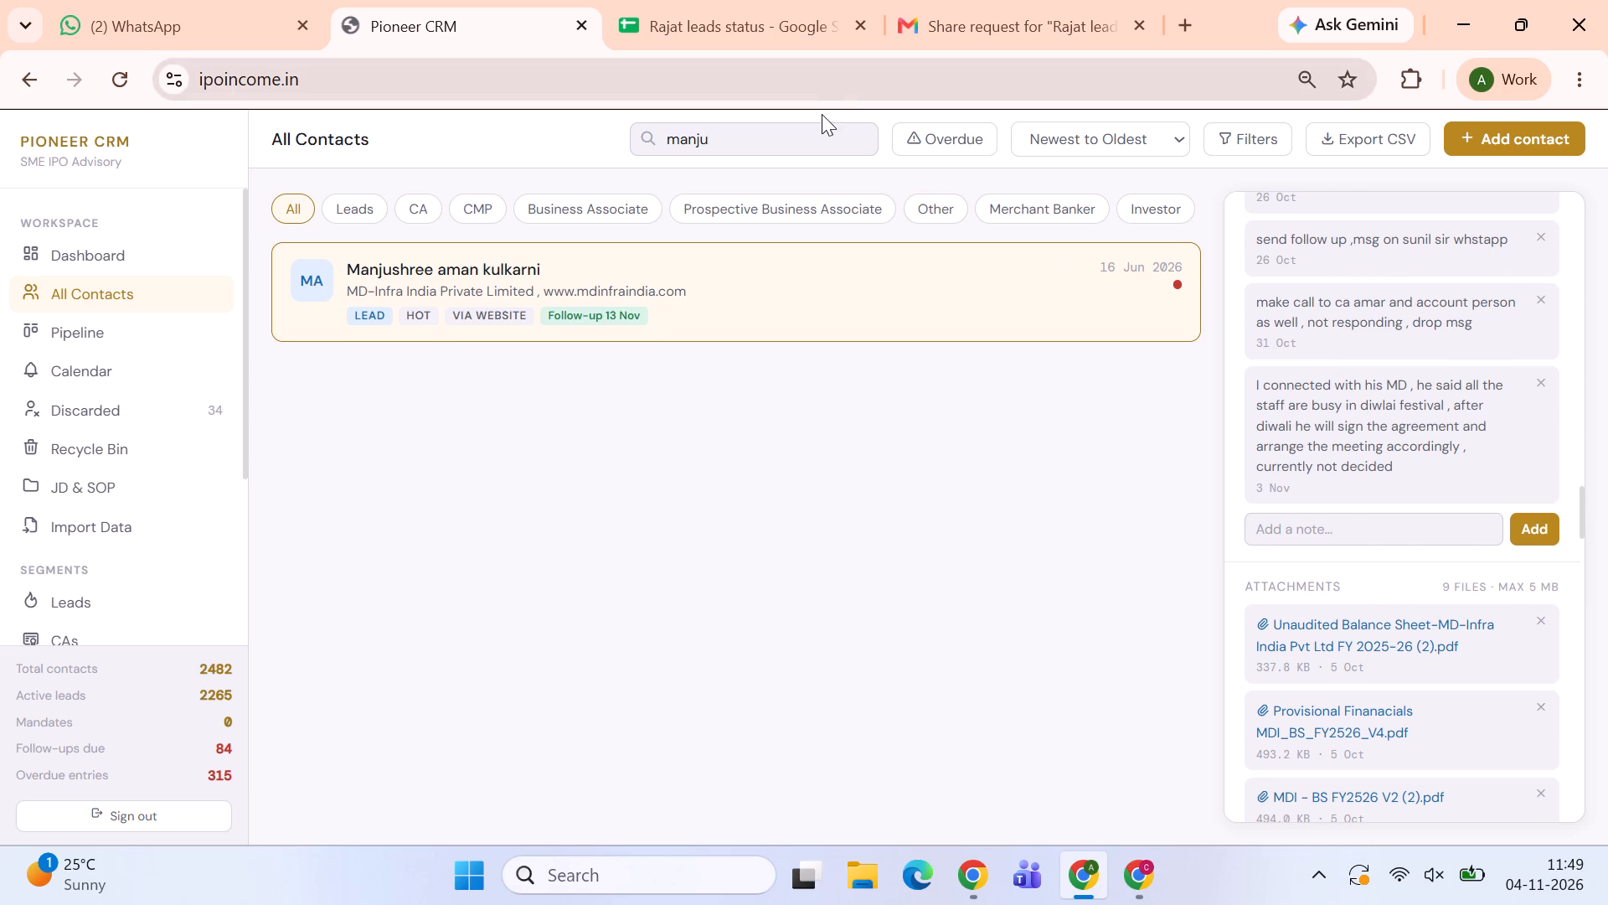
Replace the contact search with "arnav" and review the latest notes of the Techture Structures Pvt Ltd lead.
left_click(770, 143)
key("BackSpace")
key("BackSpace")
key("BackSpace")
key("BackSpace")
key("BackSpace")
key("BackSpace")
key("BackSpace")
key("BackSpace")
key("BackSpace")
key("BackSpace")
key("BackSpace")
key("BackSpace")
key("BackSpace")
key("BackSpace")
key("BackSpace")
key("BackSpace")
key("BackSpace")
key("BackSpace")
key("BackSpace")
key("BackSpace")
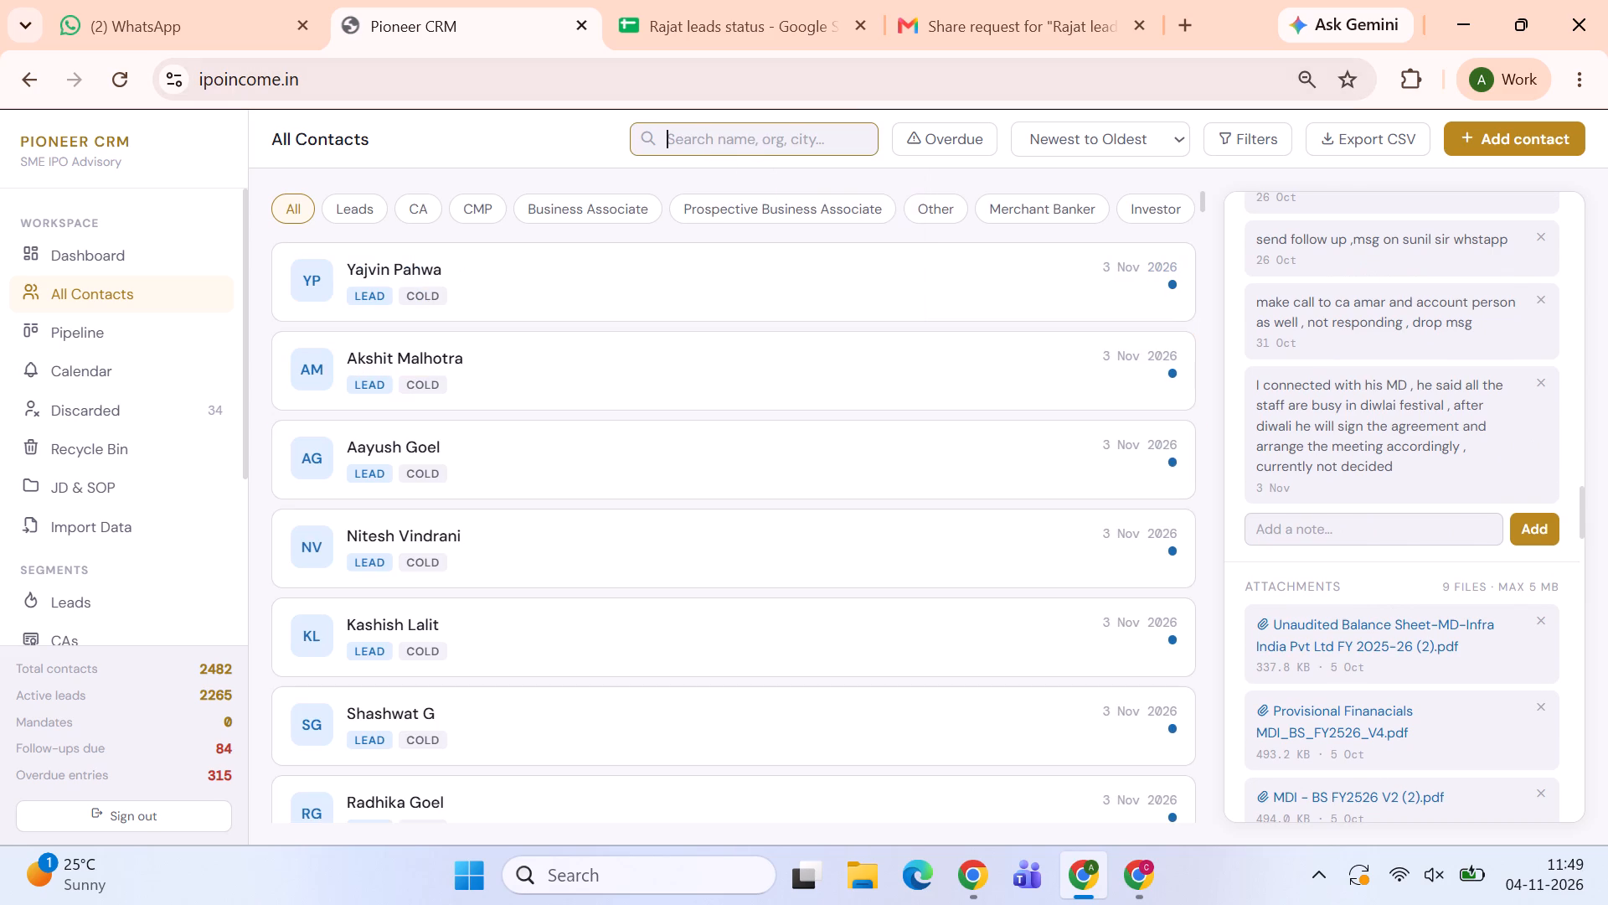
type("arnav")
left_click(855, 365)
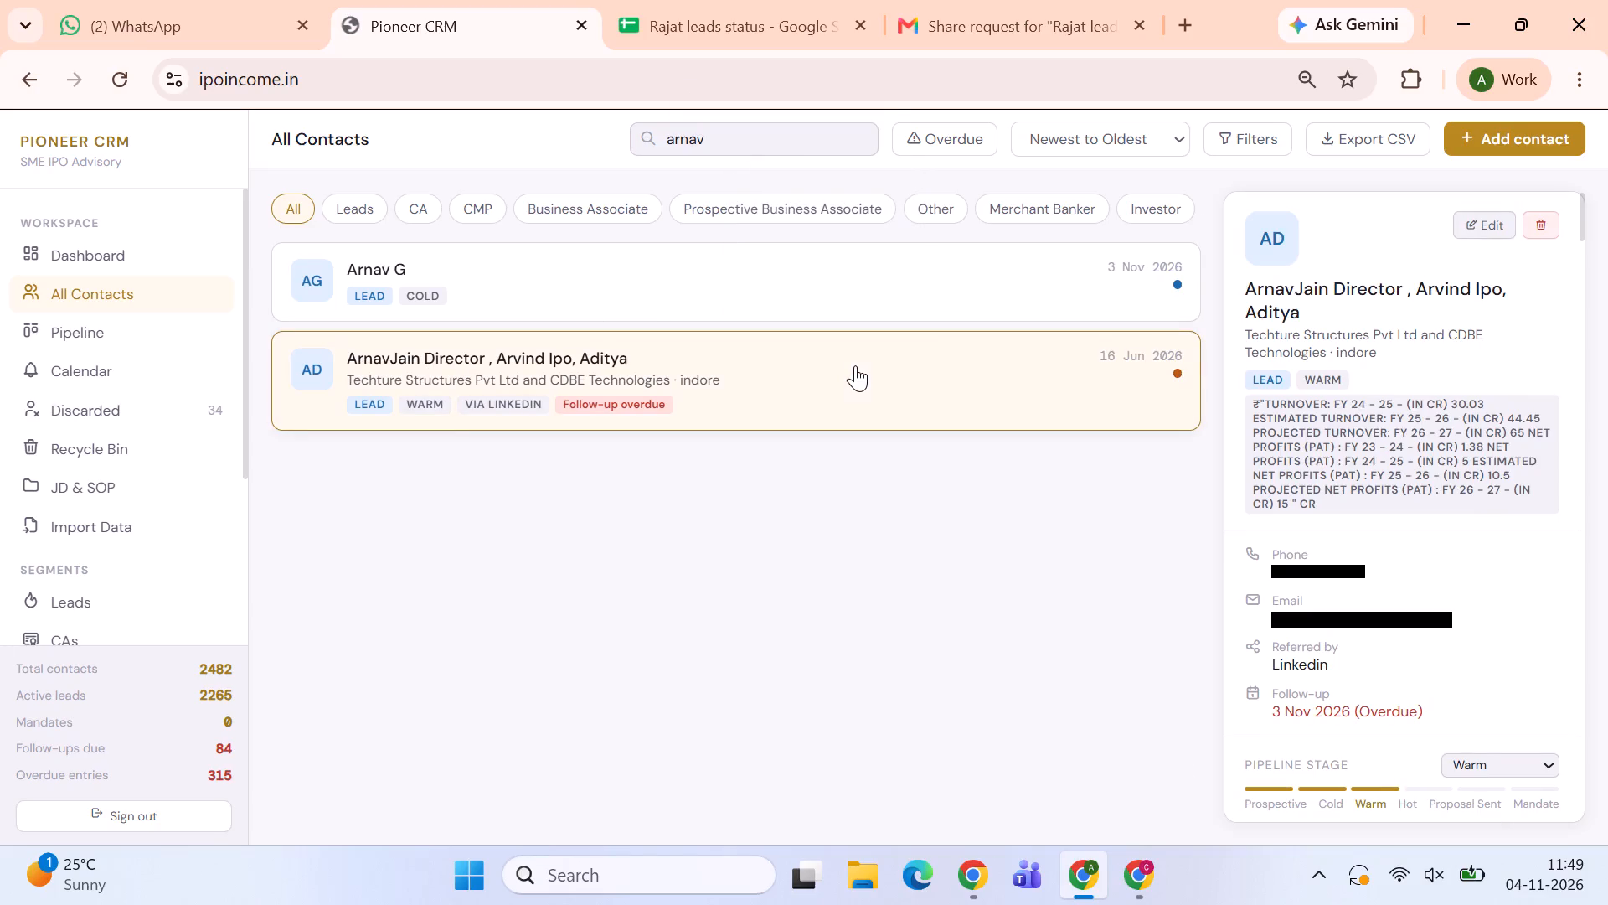
scroll(1389, 540, "down", 3)
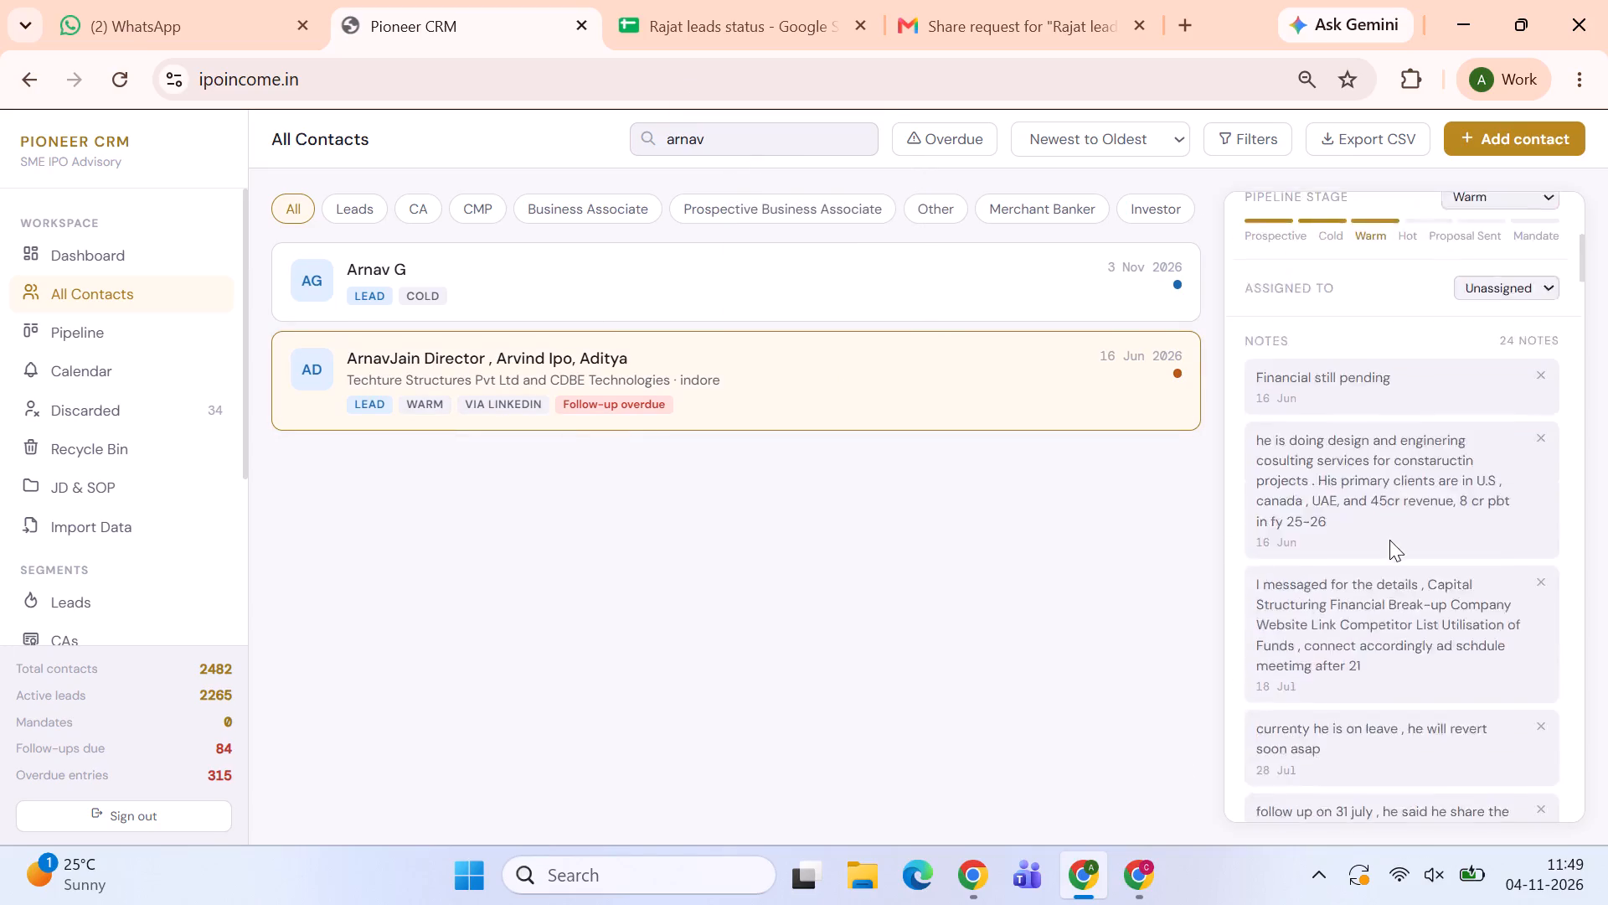
scroll(1389, 540, "down", 10)
scroll(1389, 540, "up", 3)
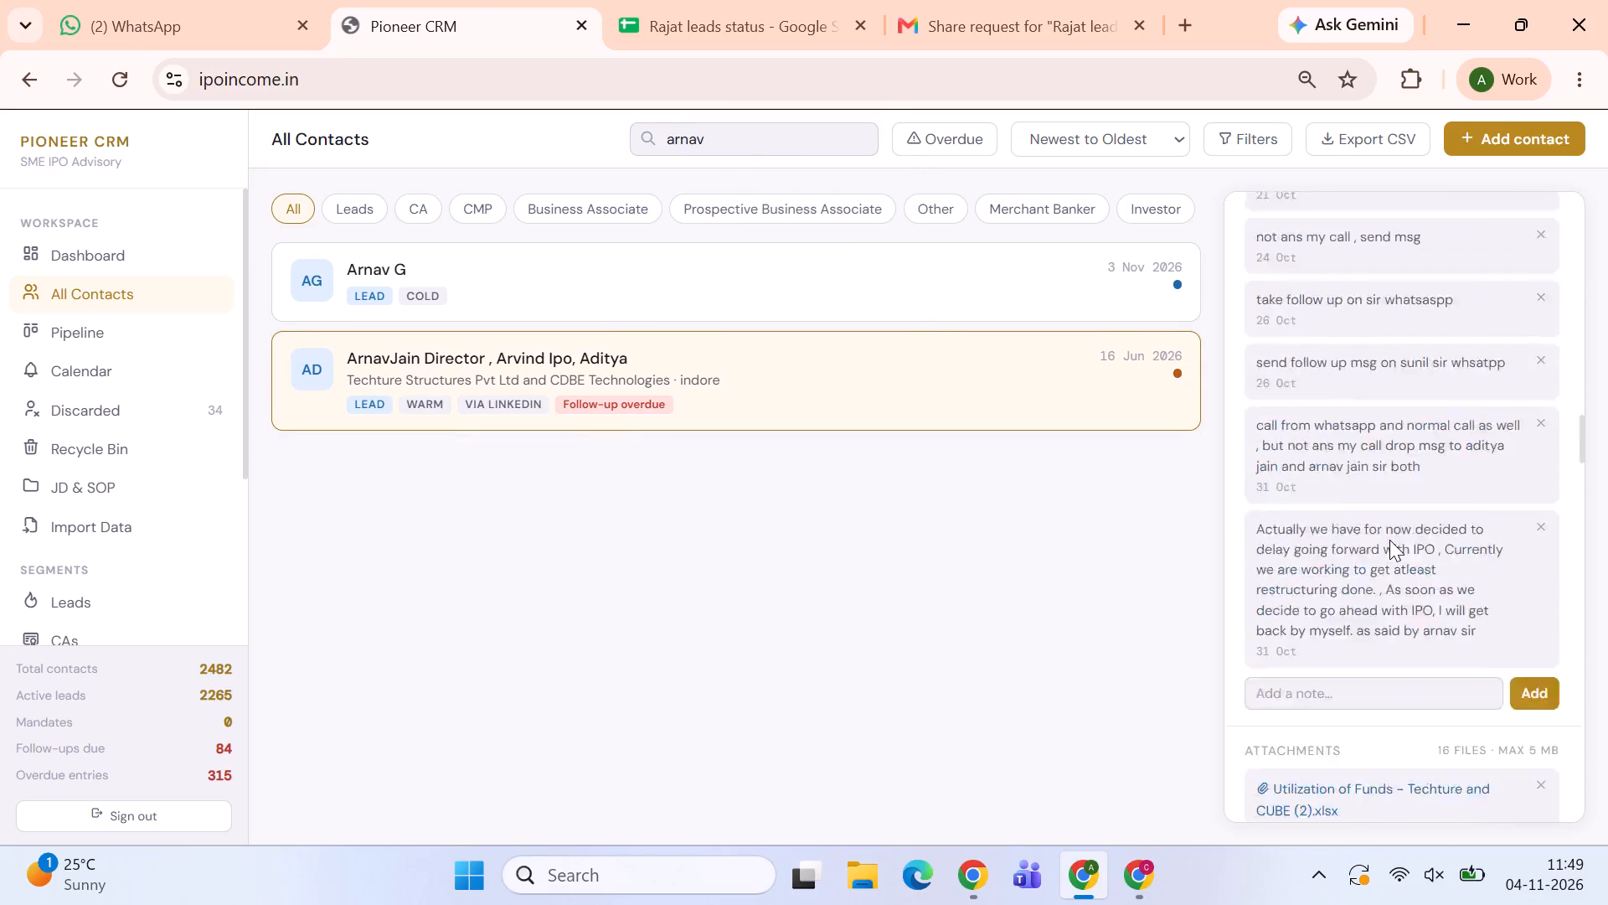
scroll(1389, 540, "up", 4)
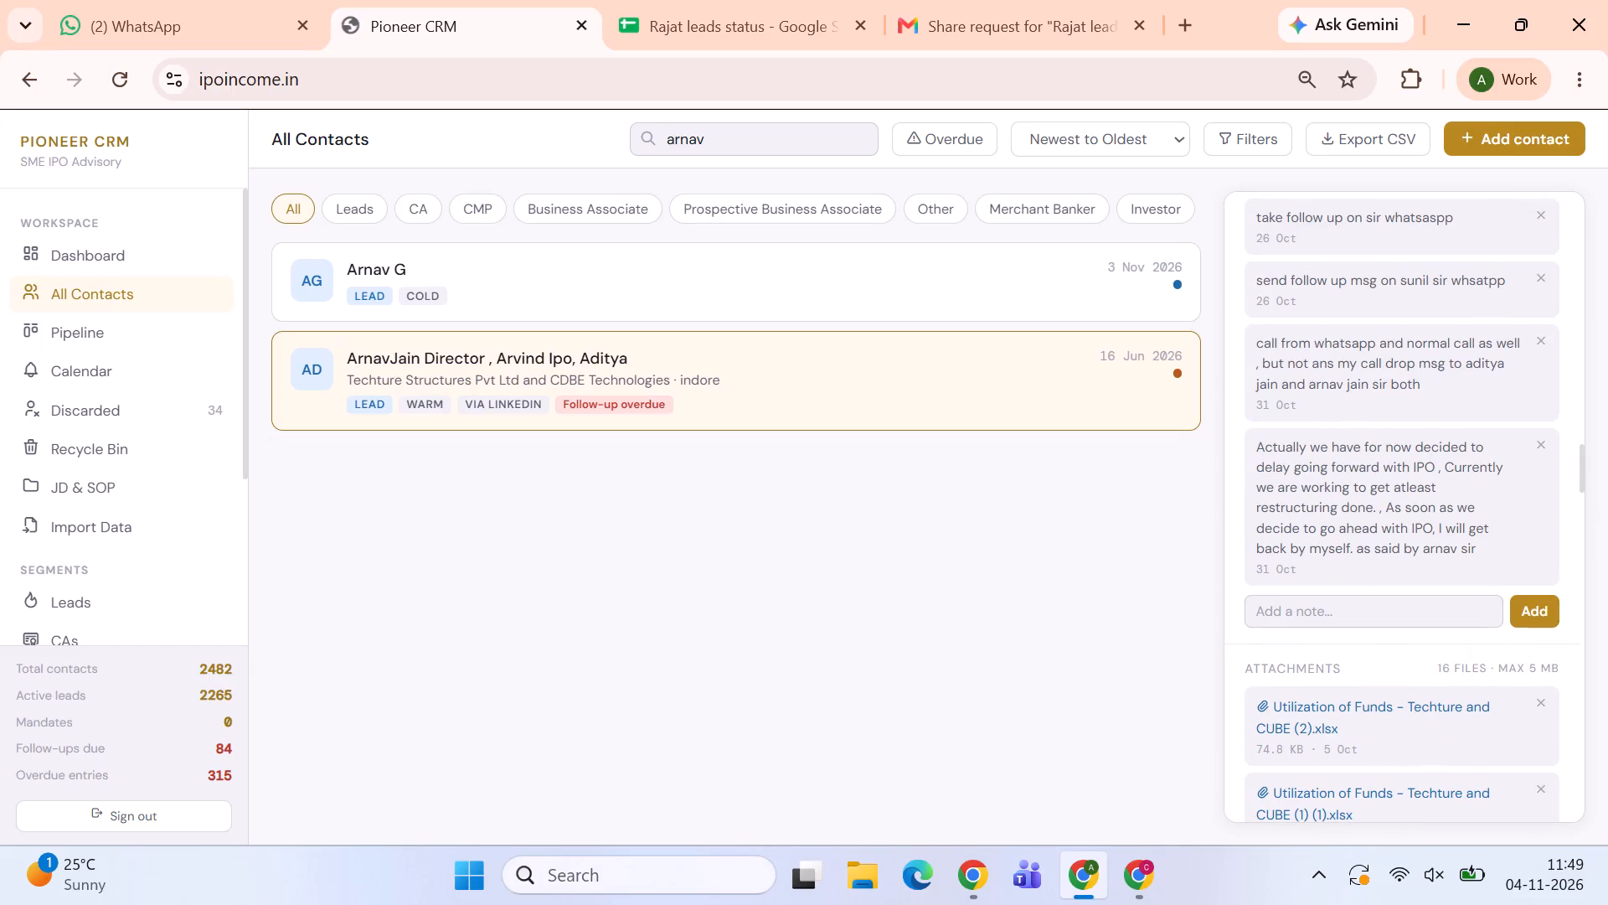
Edit the Techture Structures lead and set its follow-up date to 12-12-2026.
scroll(1479, 447, "up", 11)
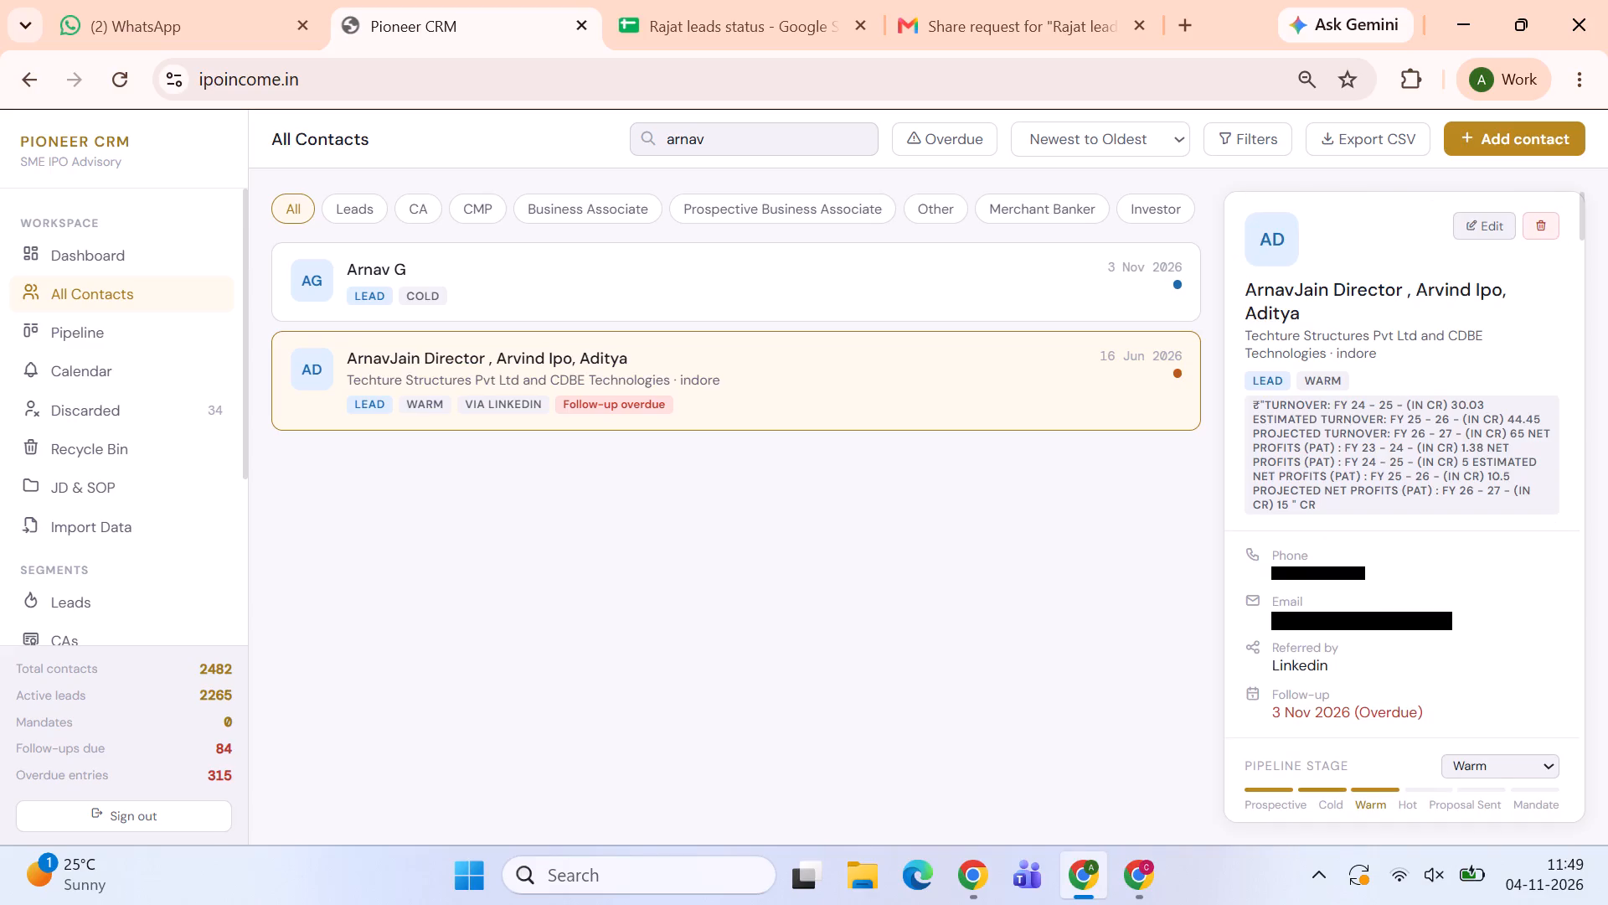
left_click(1474, 218)
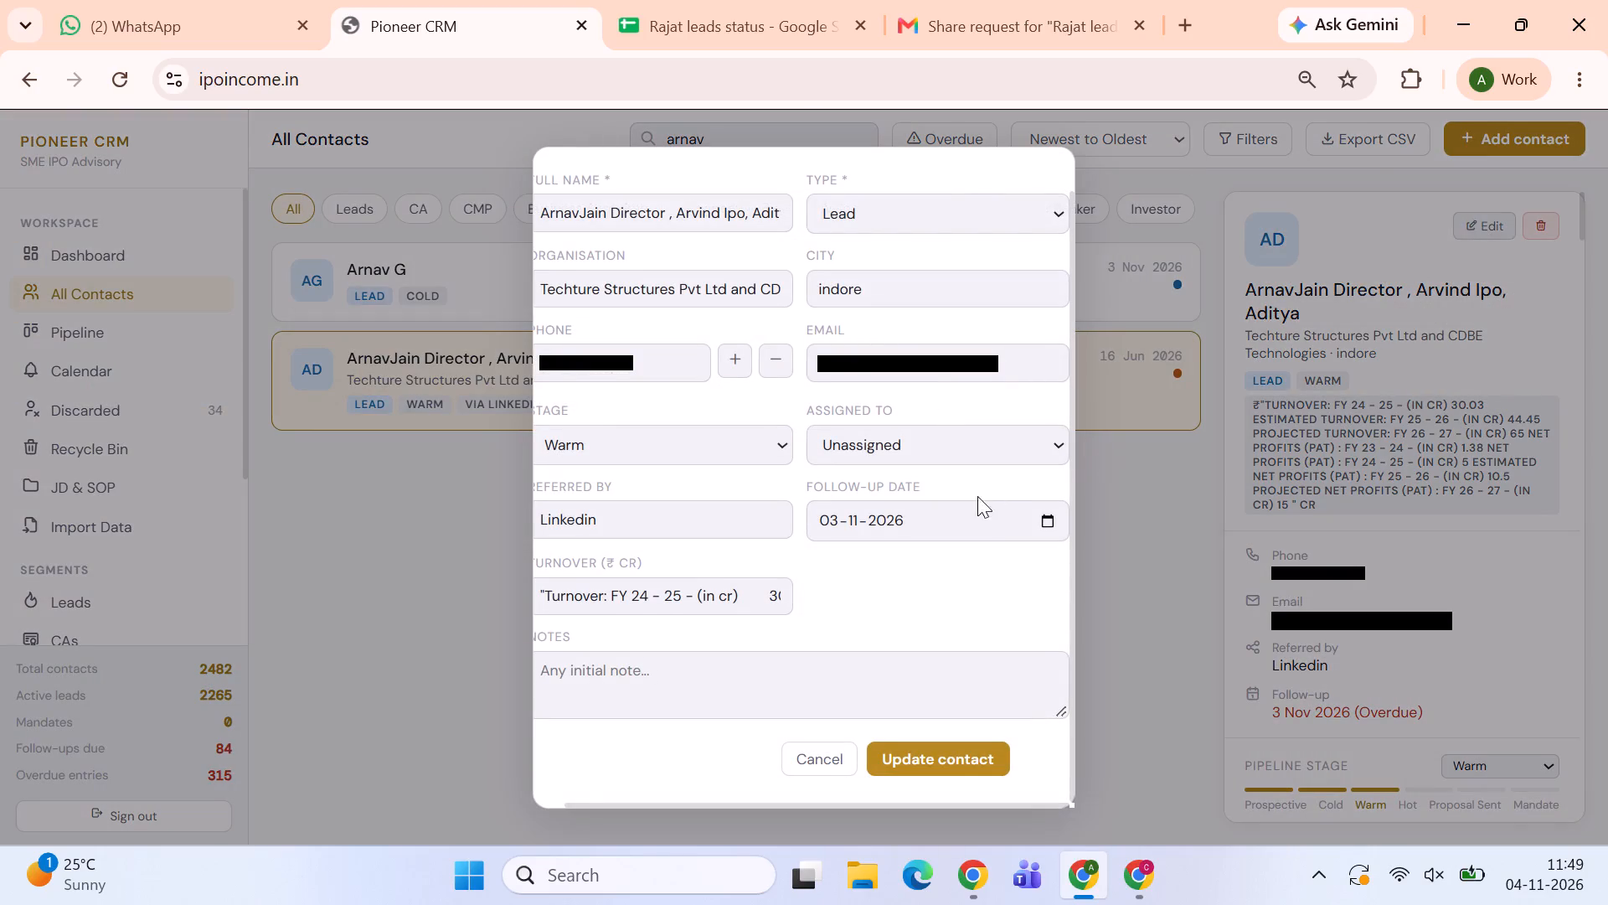
left_click(1044, 519)
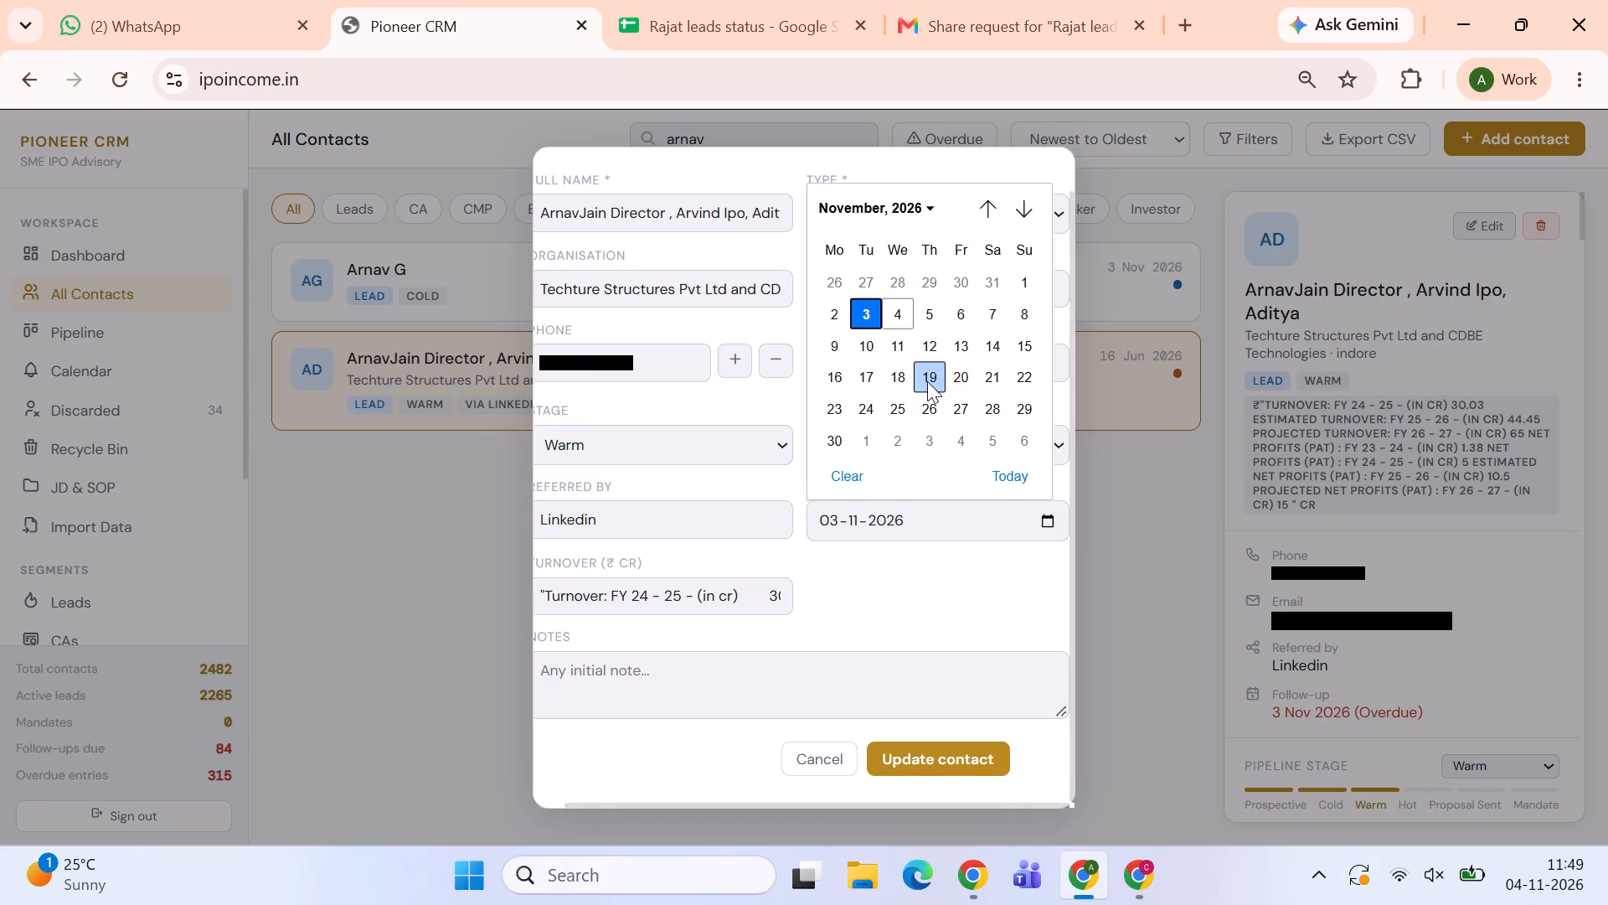
left_click(1023, 203)
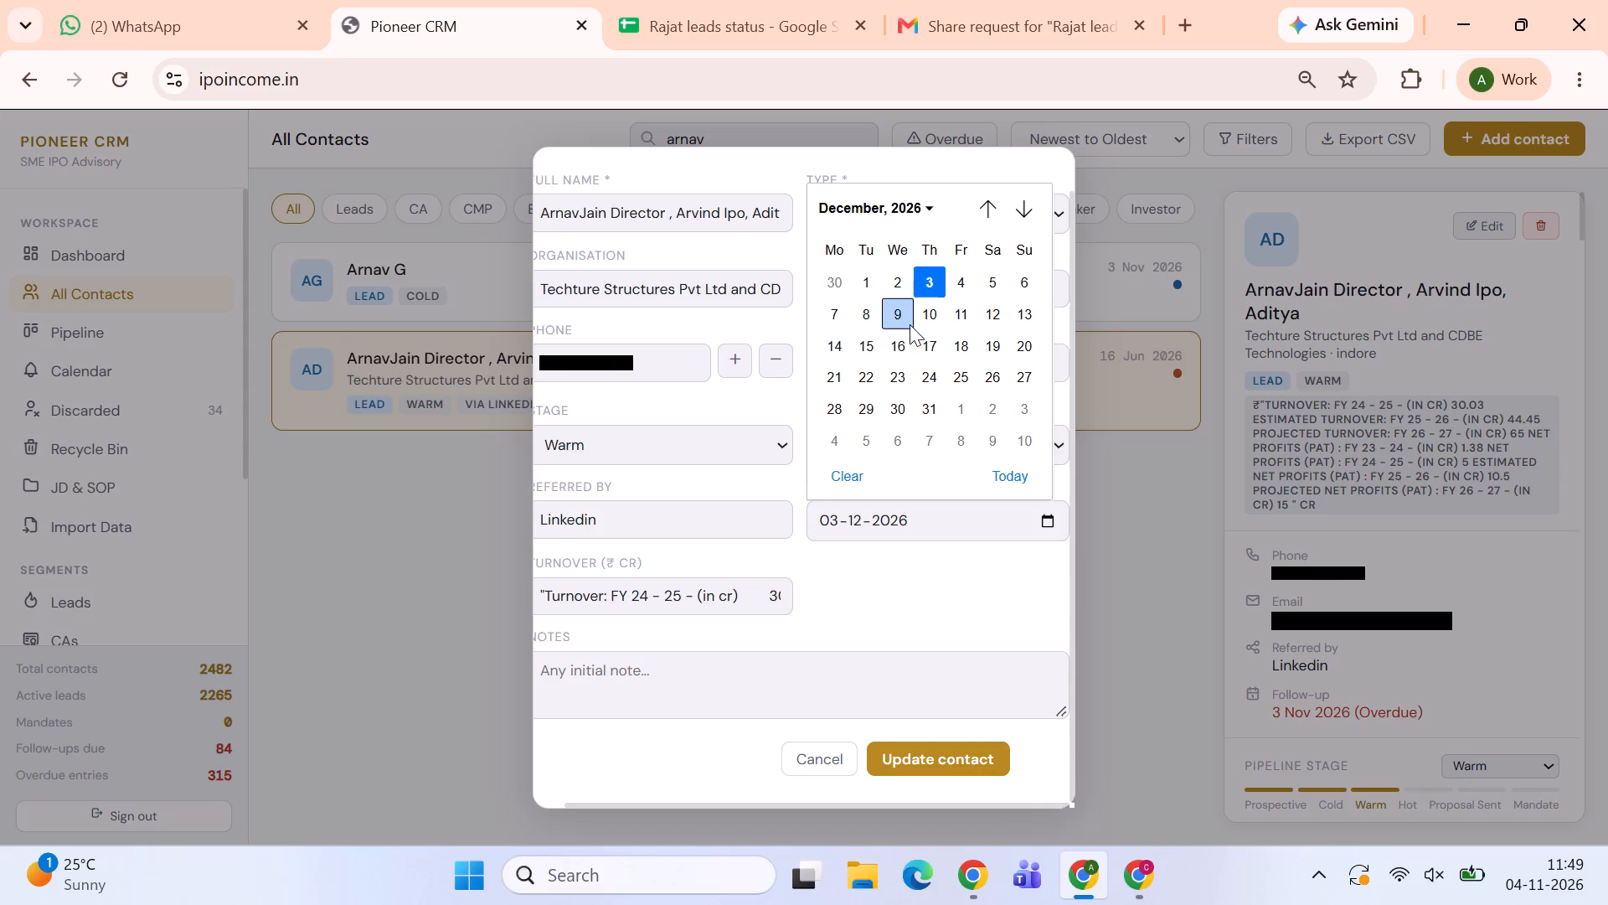
left_click(994, 313)
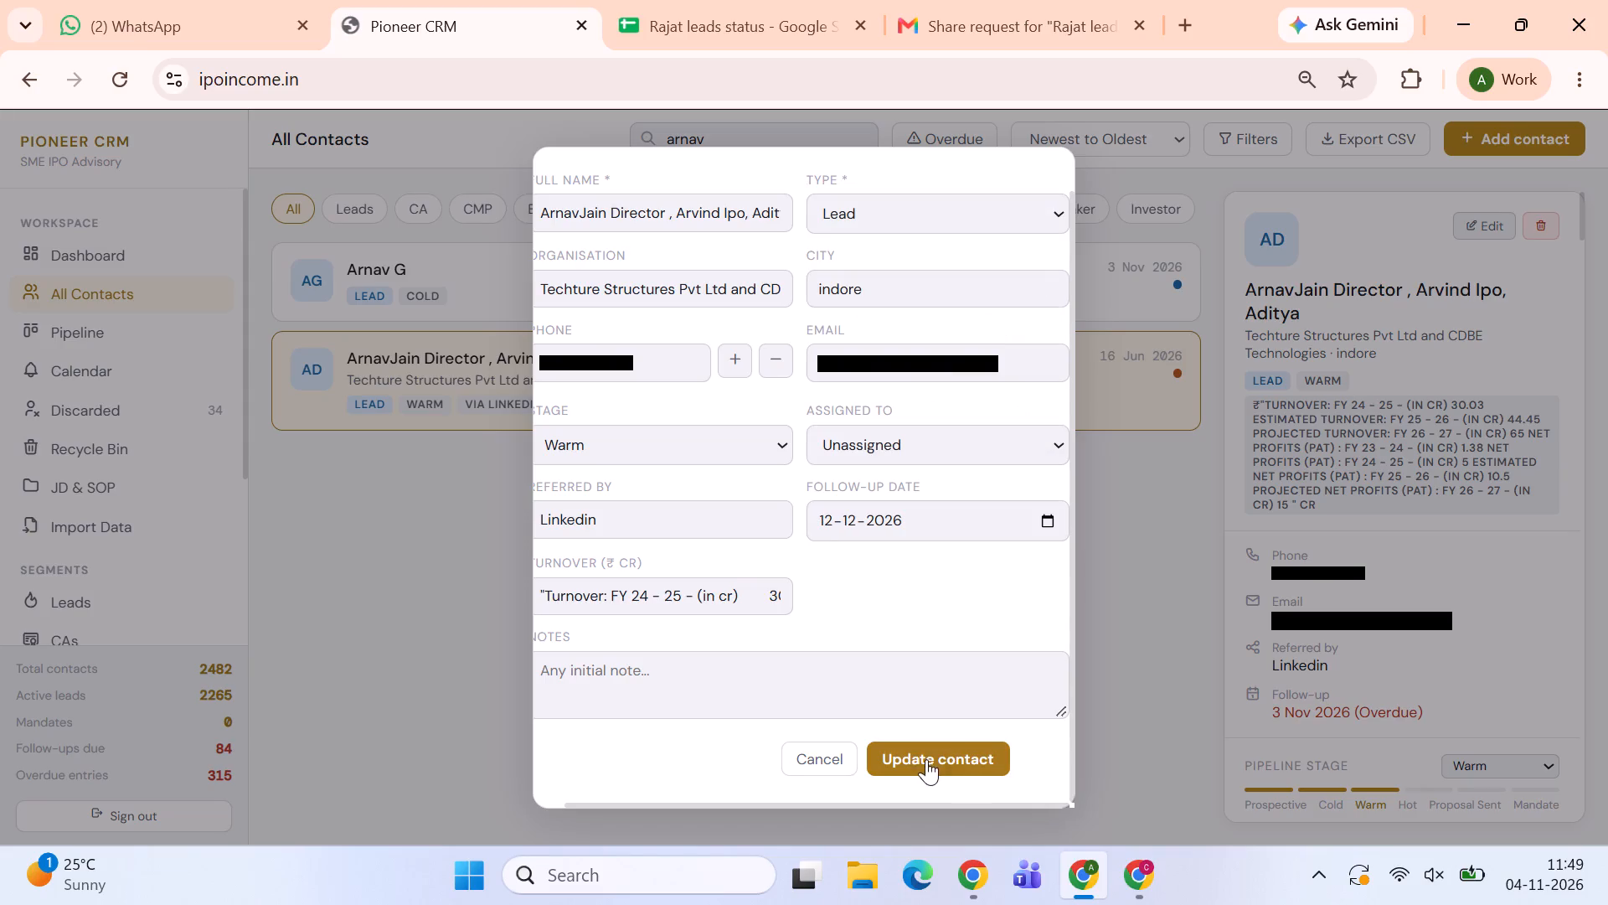
left_click(926, 758)
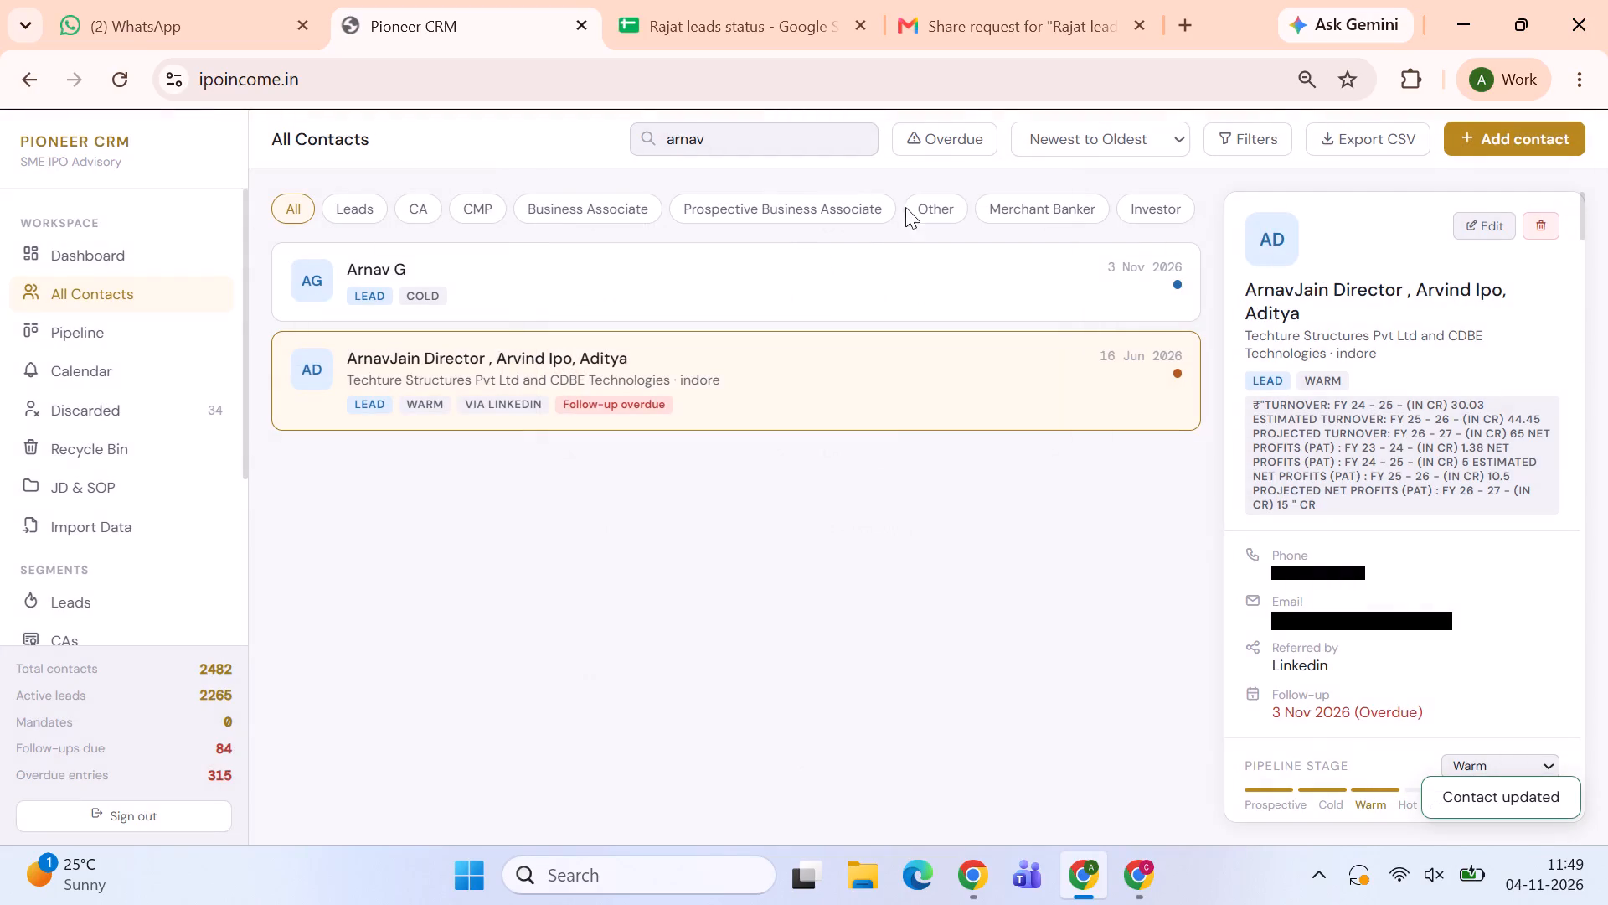
Replace the contact search with "ashish bombay" and review the latest notes of the Ashish Interbuild Private Limited lead.
left_click(813, 137)
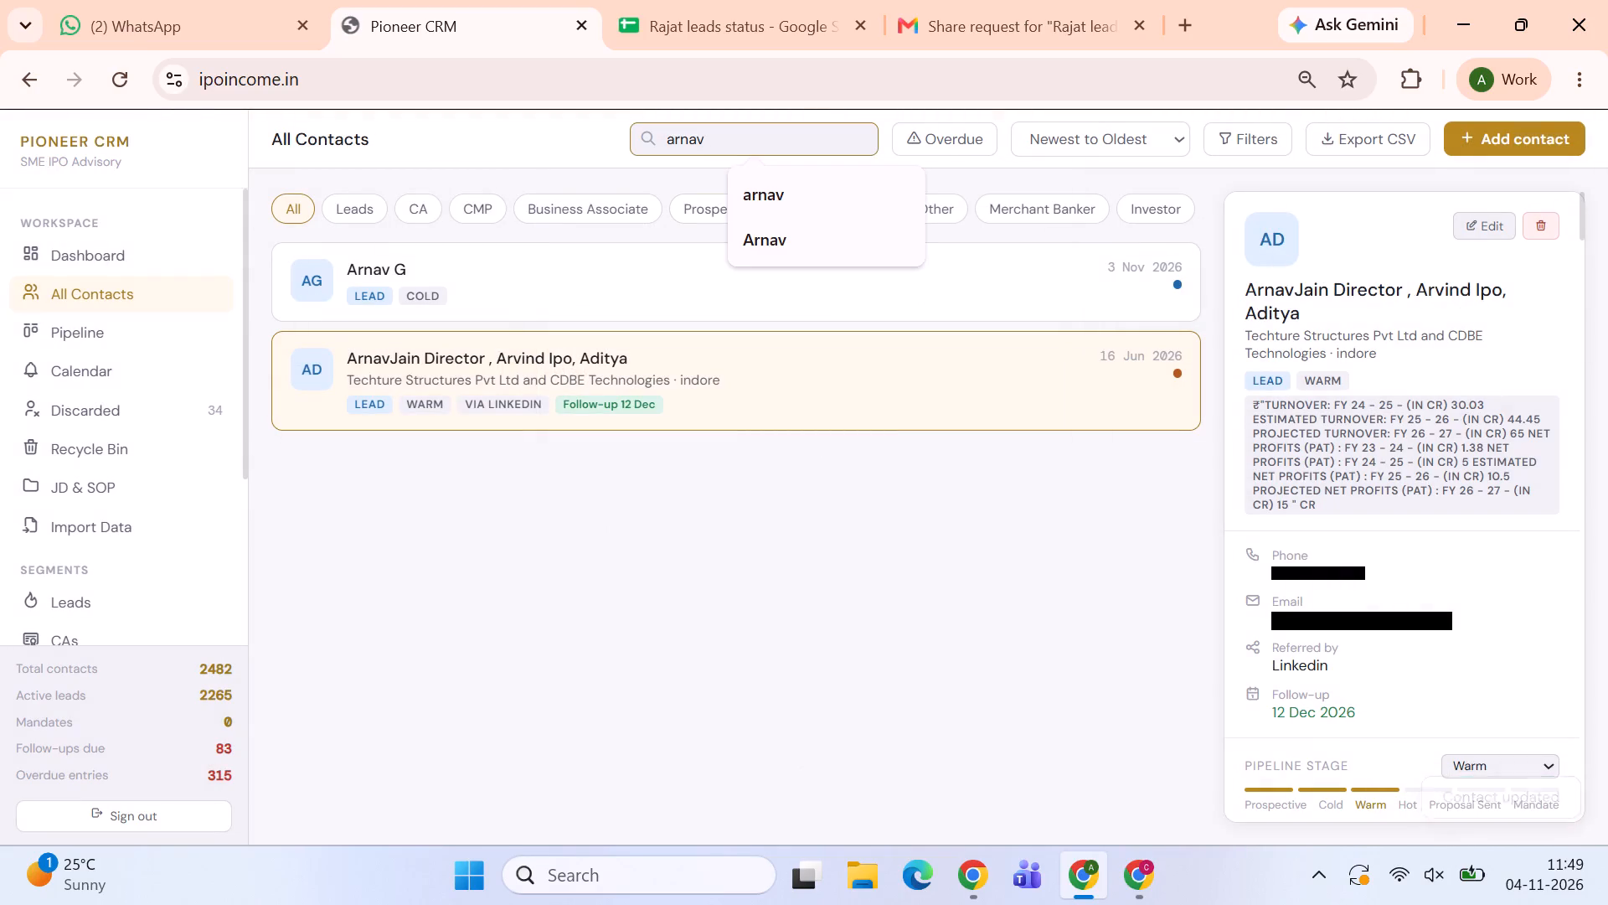
key("BackSpace")
key("BackSpace")
key("BackSpace")
key("BackSpace")
key("BackSpace")
key("BackSpace")
key("BackSpace")
key("BackSpace")
key("BackSpace")
key("BackSpace")
key("BackSpace")
key("BackSpace")
key("BackSpace")
key("BackSpace")
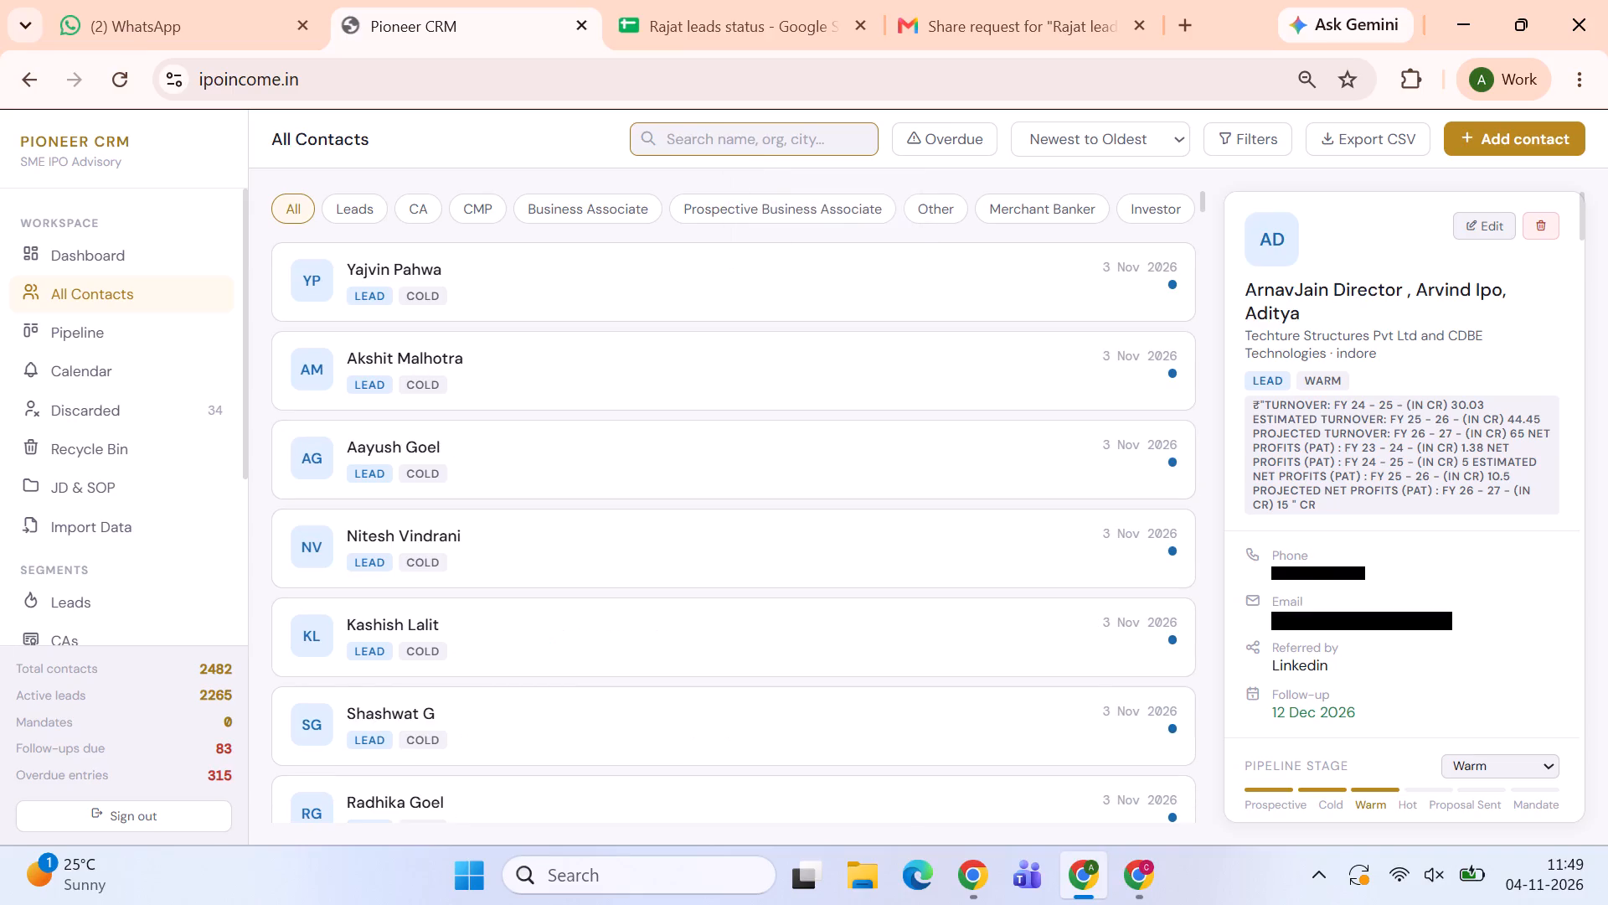
left_click(697, 137)
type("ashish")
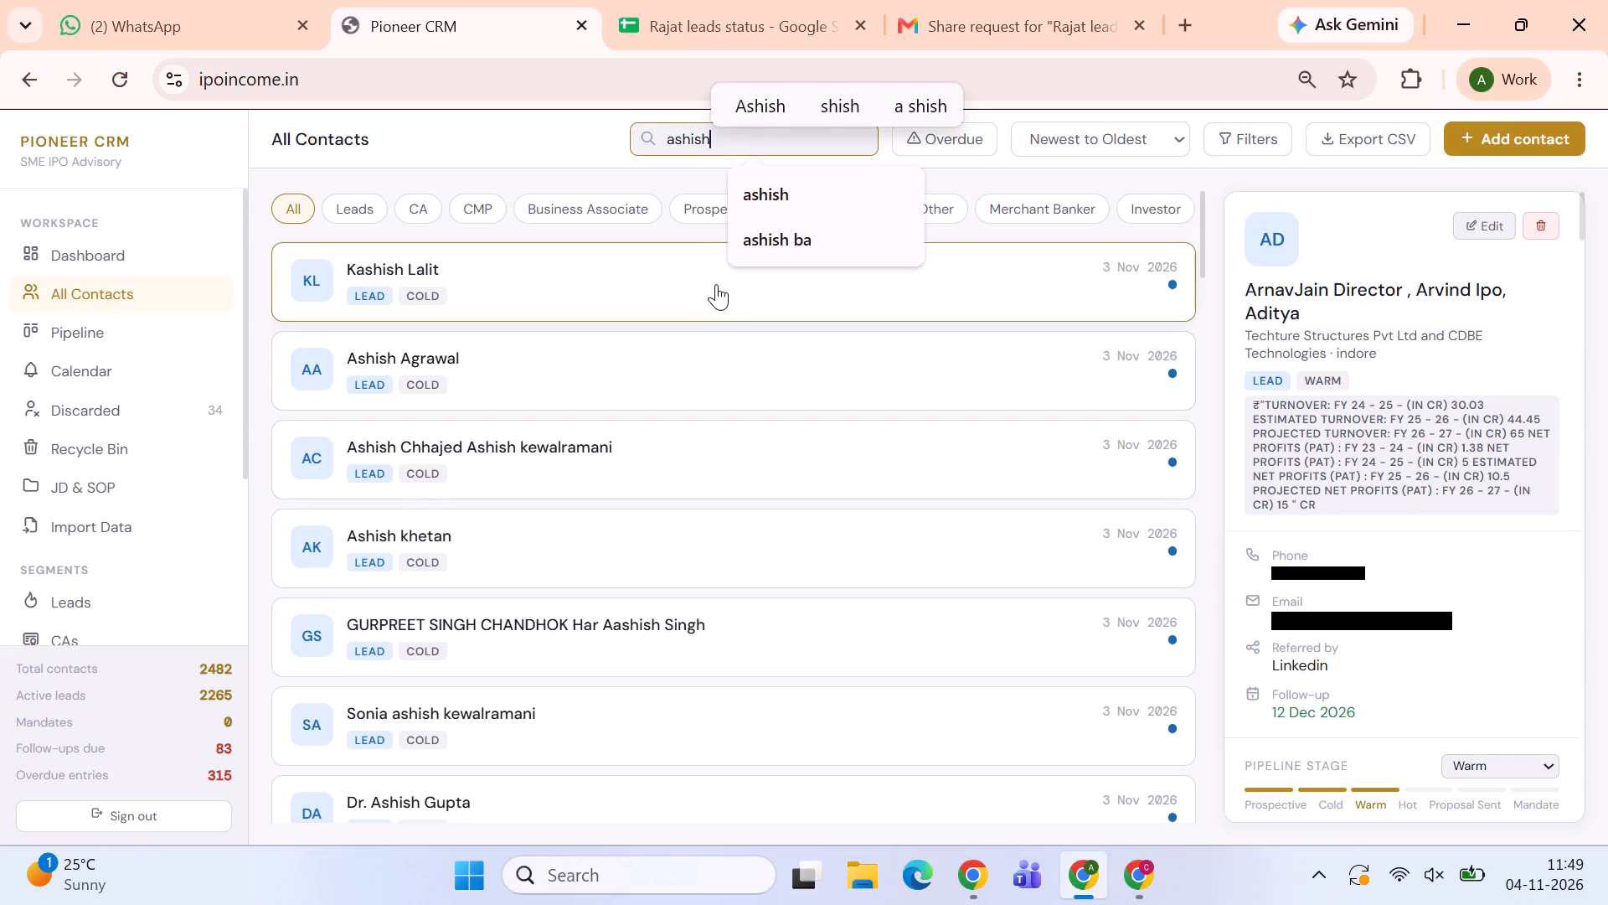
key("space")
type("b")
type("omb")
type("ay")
left_click(755, 313)
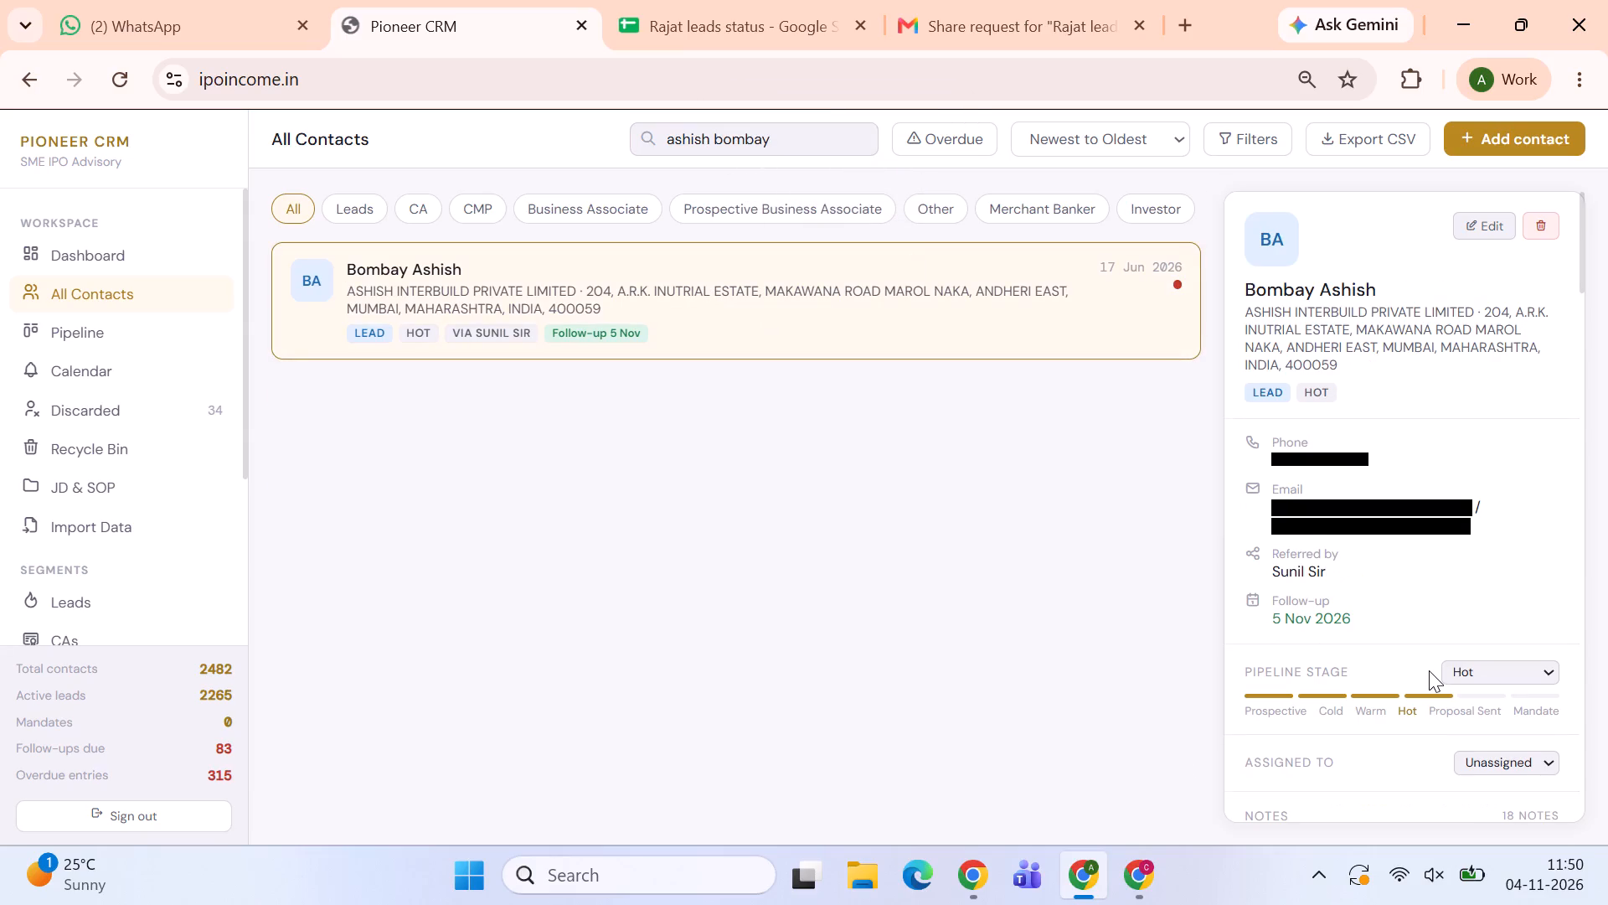
scroll(1429, 670, "down", 7)
scroll(1429, 670, "up", 1)
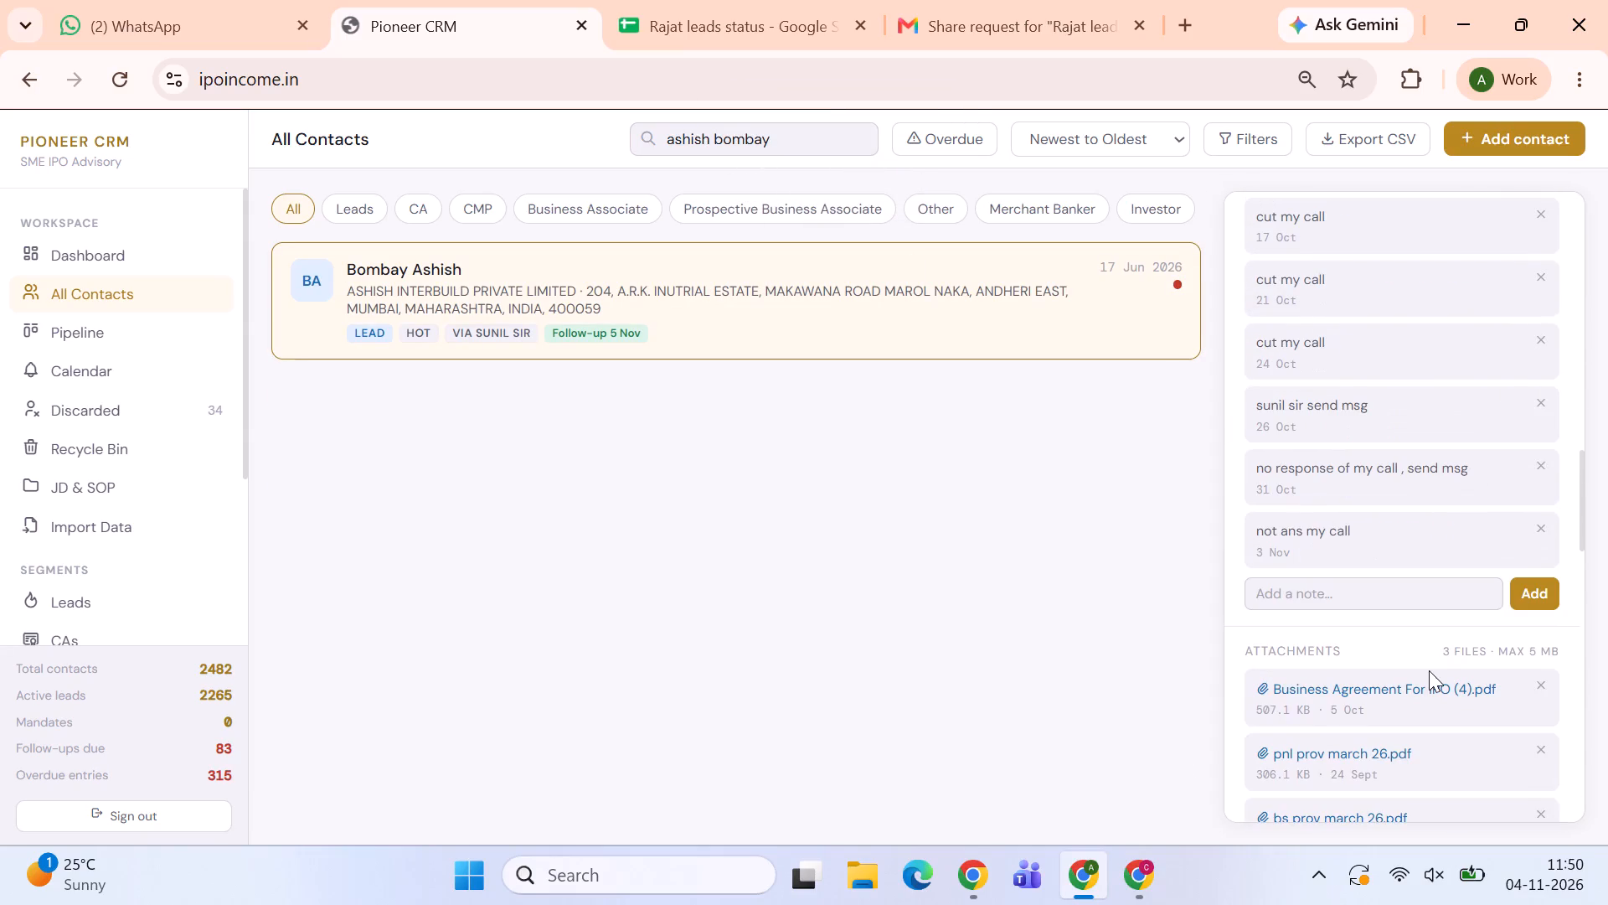
scroll(1429, 670, "up", 1)
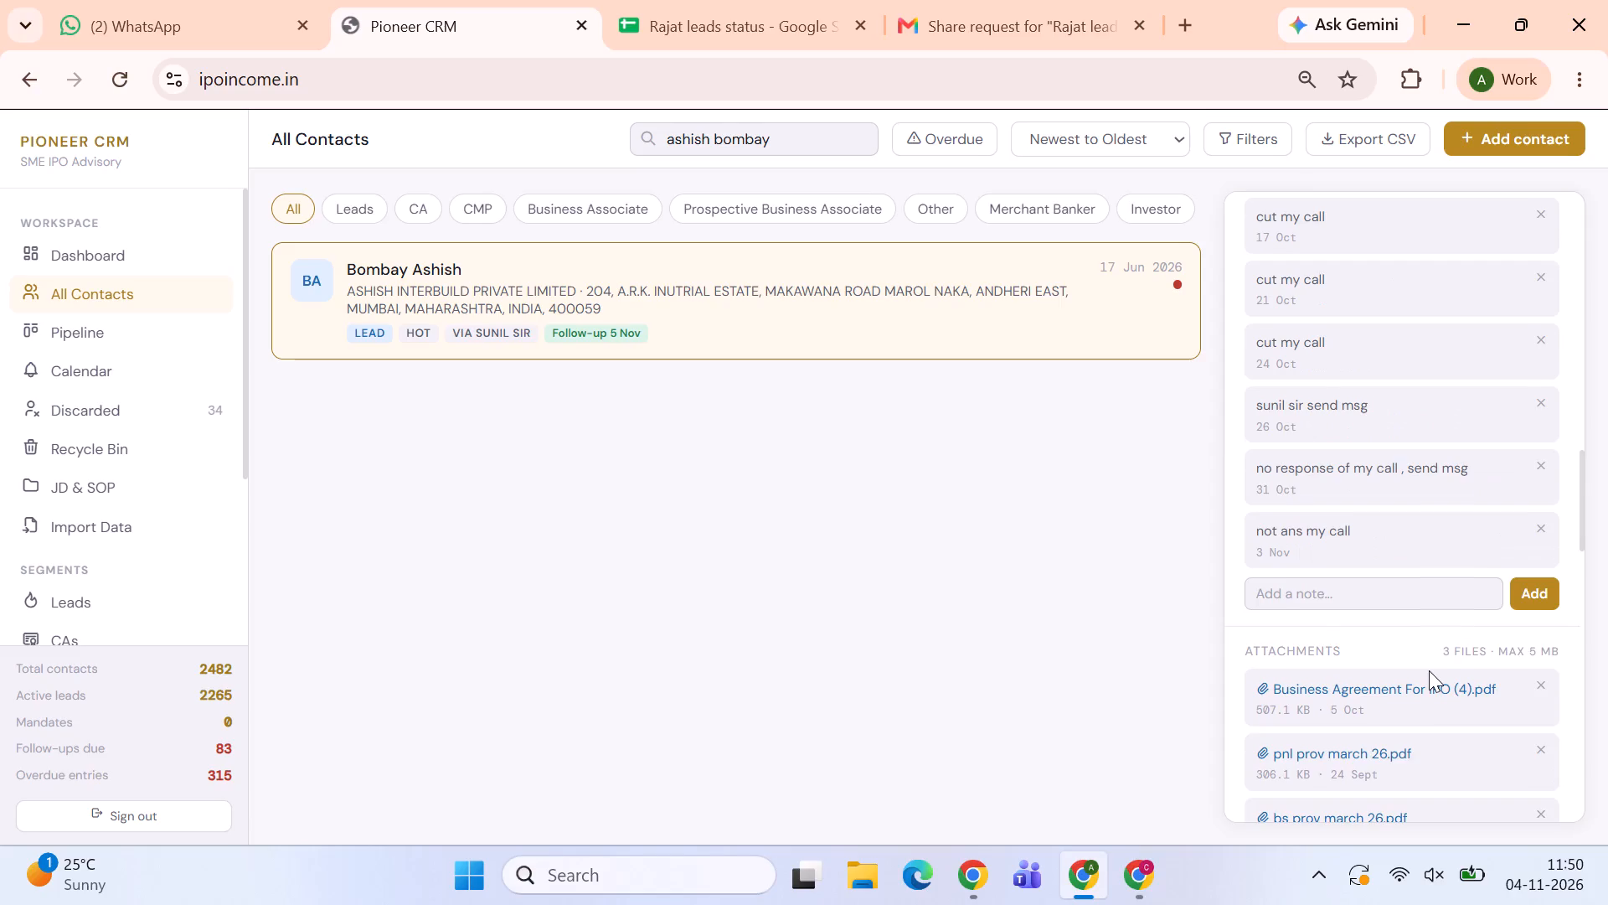
Edit the Ashish Interbuild lead and update its stage to Warm.
scroll(1429, 670, "up", 1)
scroll(1405, 489, "up", 8)
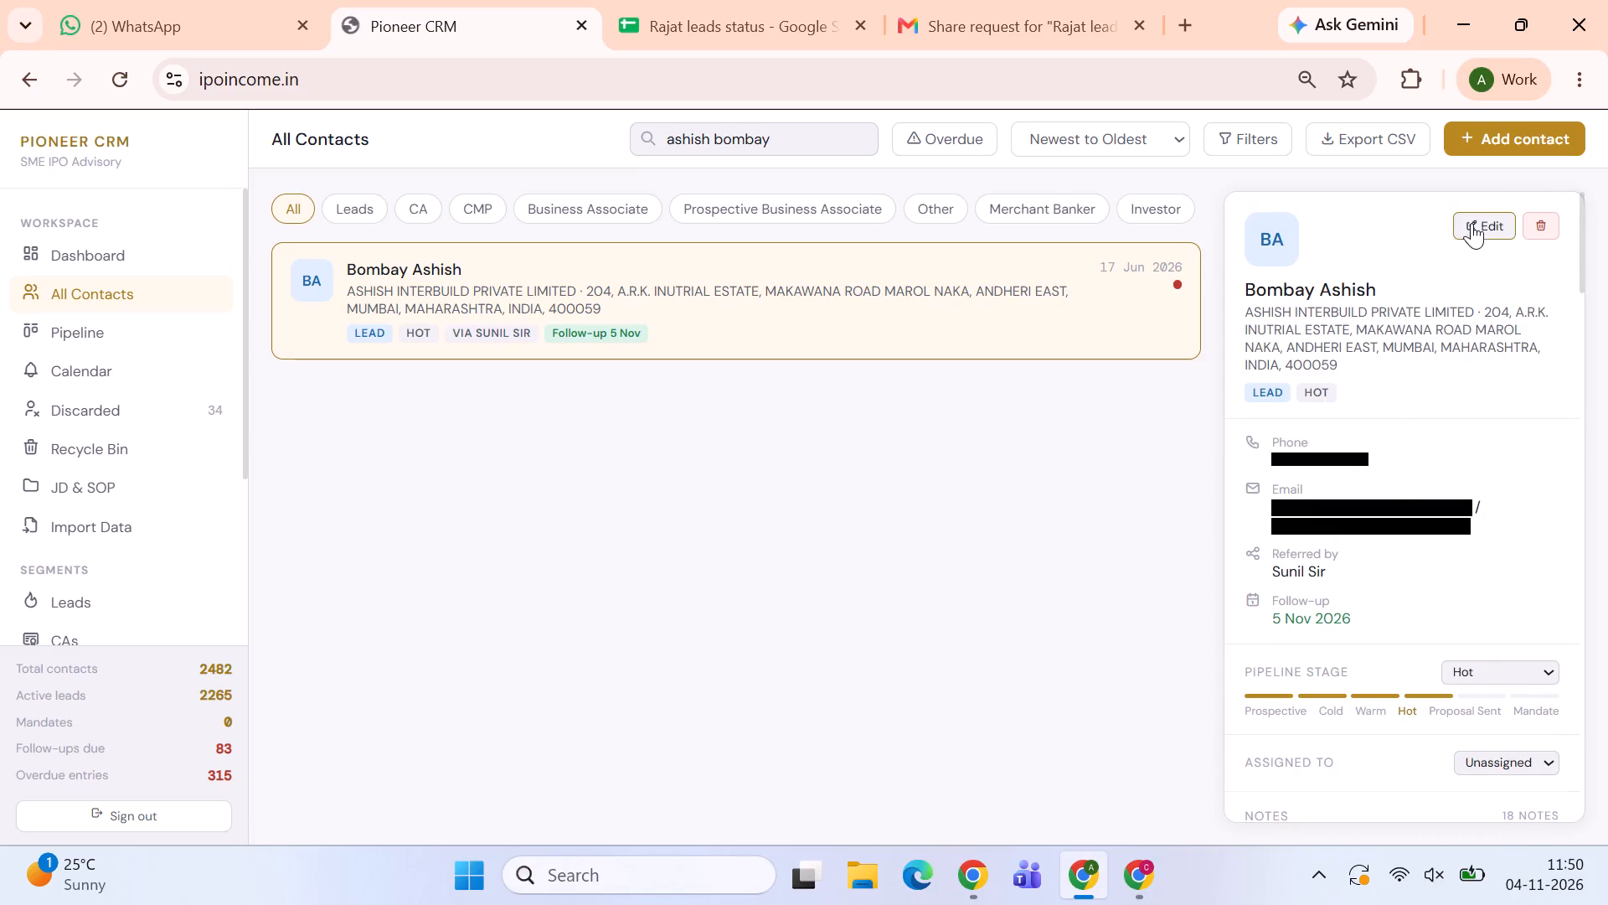
left_click(1472, 217)
left_click(758, 434)
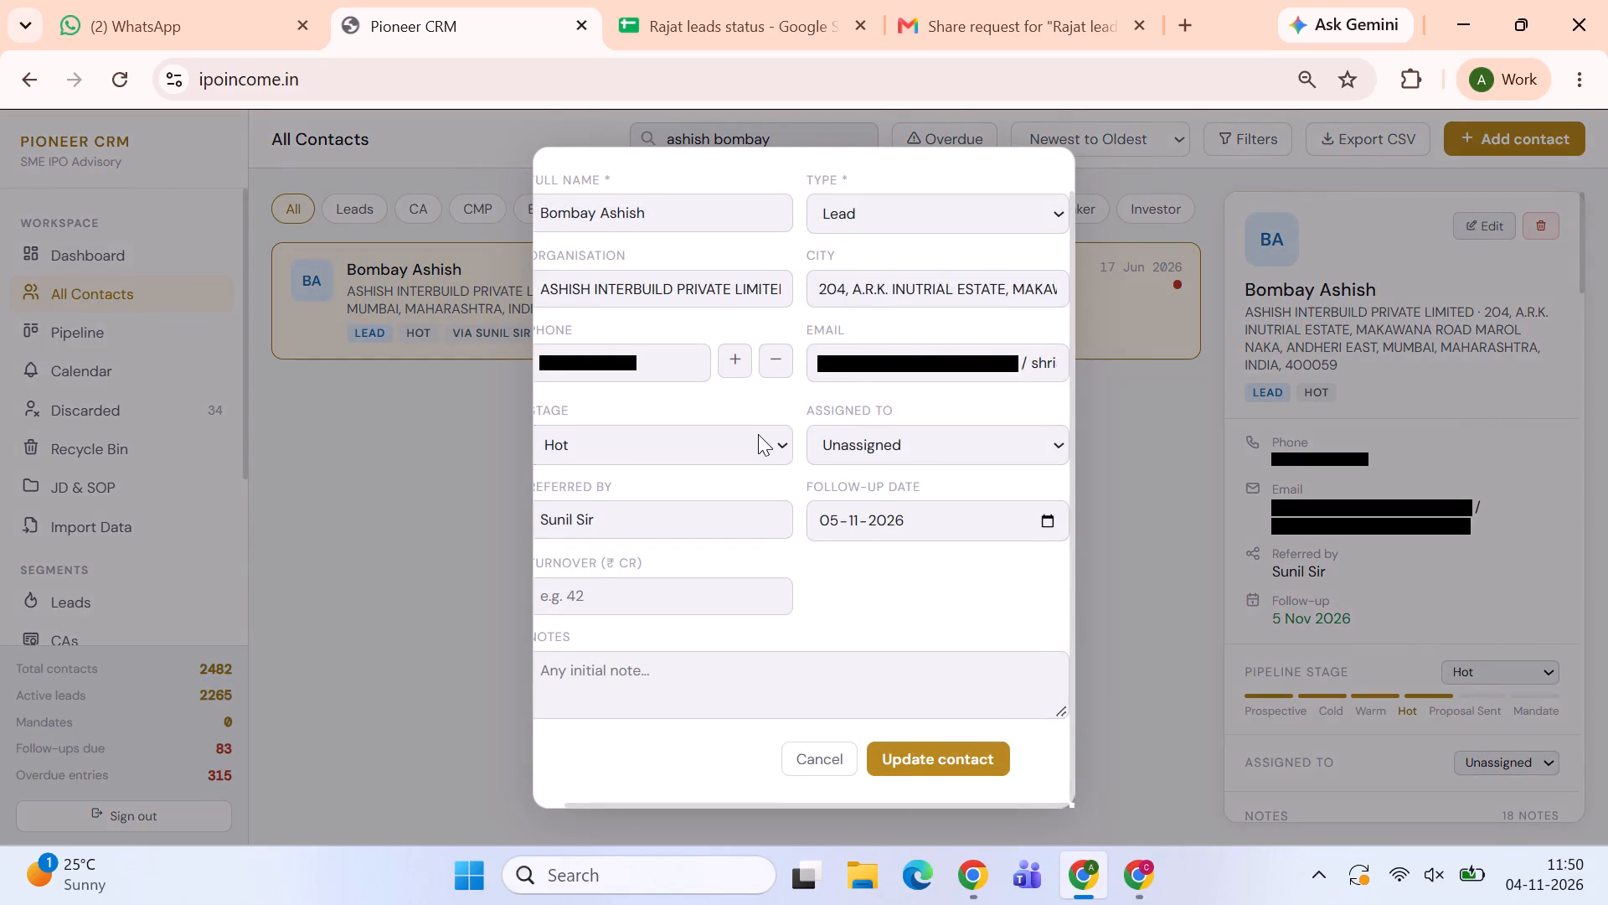
left_click(683, 507)
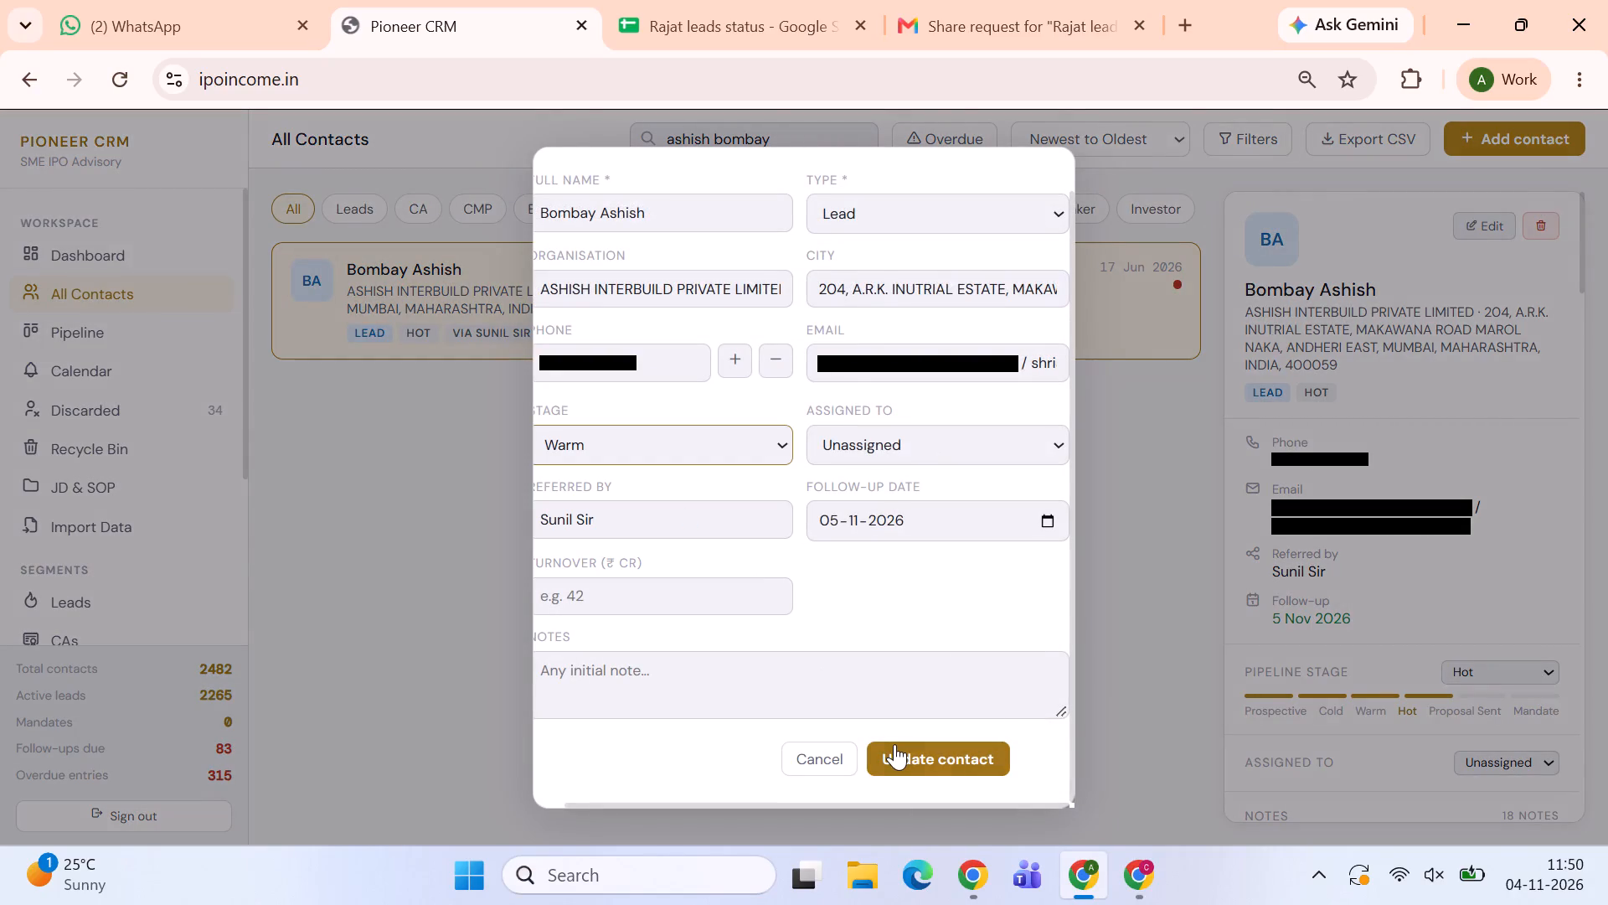
left_click(894, 744)
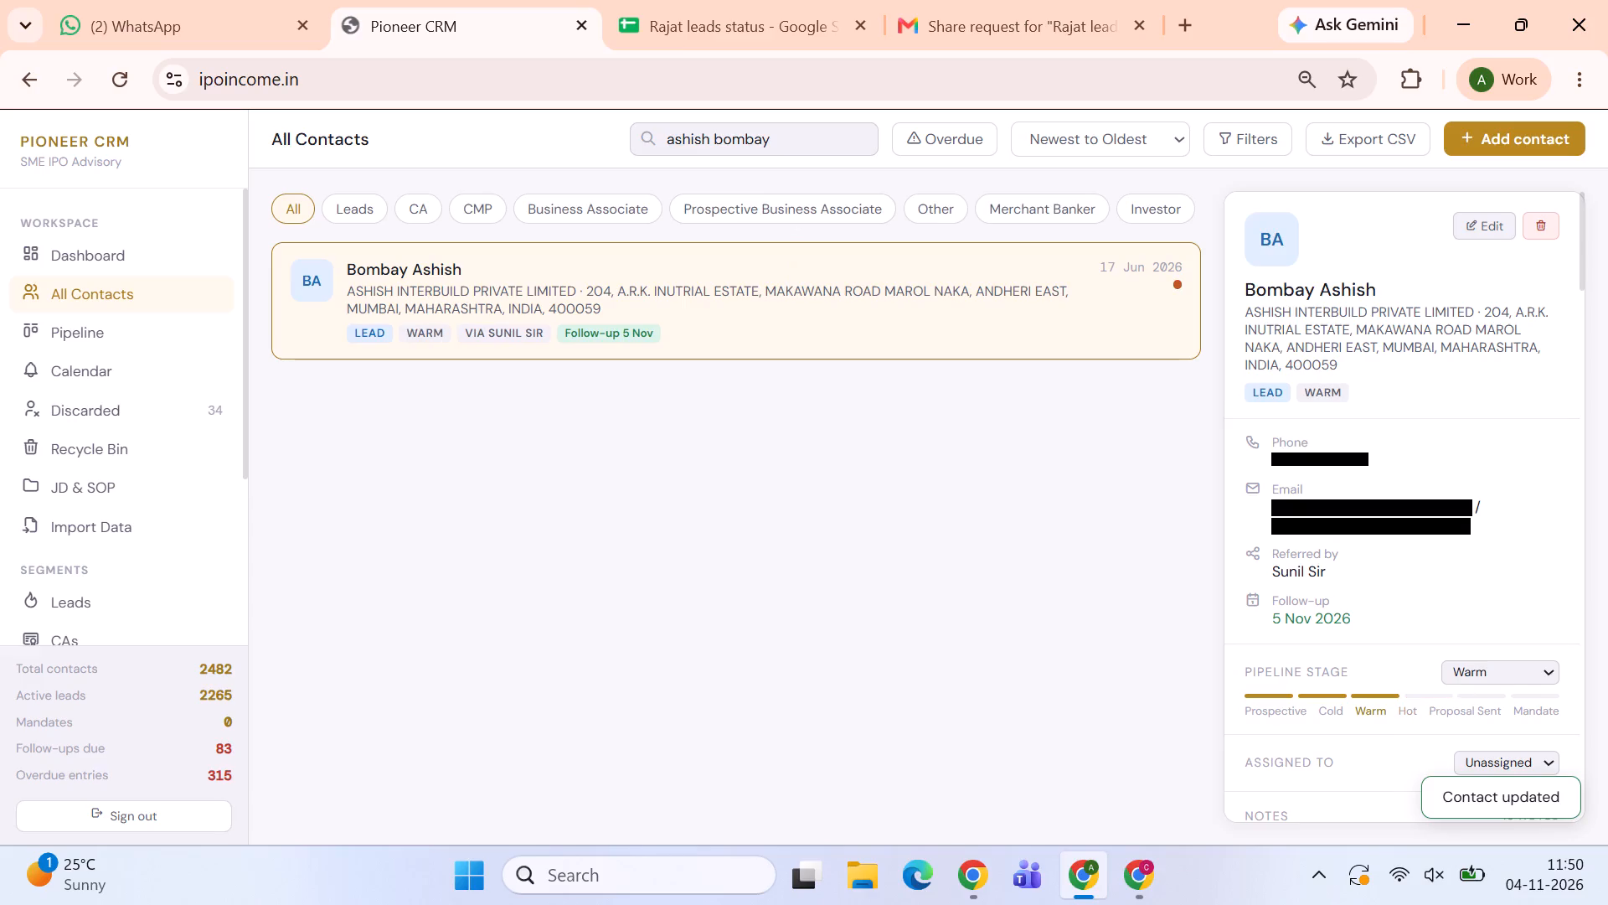
Replace the contact search with "darpan" and review the latest notes of the hot lead with the 13 Nov follow-up.
left_click(795, 148)
key("BackSpace")
key("BackSpace")
key("BackSpace")
key("BackSpace")
key("BackSpace")
key("BackSpace")
key("BackSpace")
key("BackSpace")
key("BackSpace")
key("BackSpace")
key("BackSpace")
key("BackSpace")
key("BackSpace")
key("BackSpace")
key("BackSpace")
key("BackSpace")
key("BackSpace")
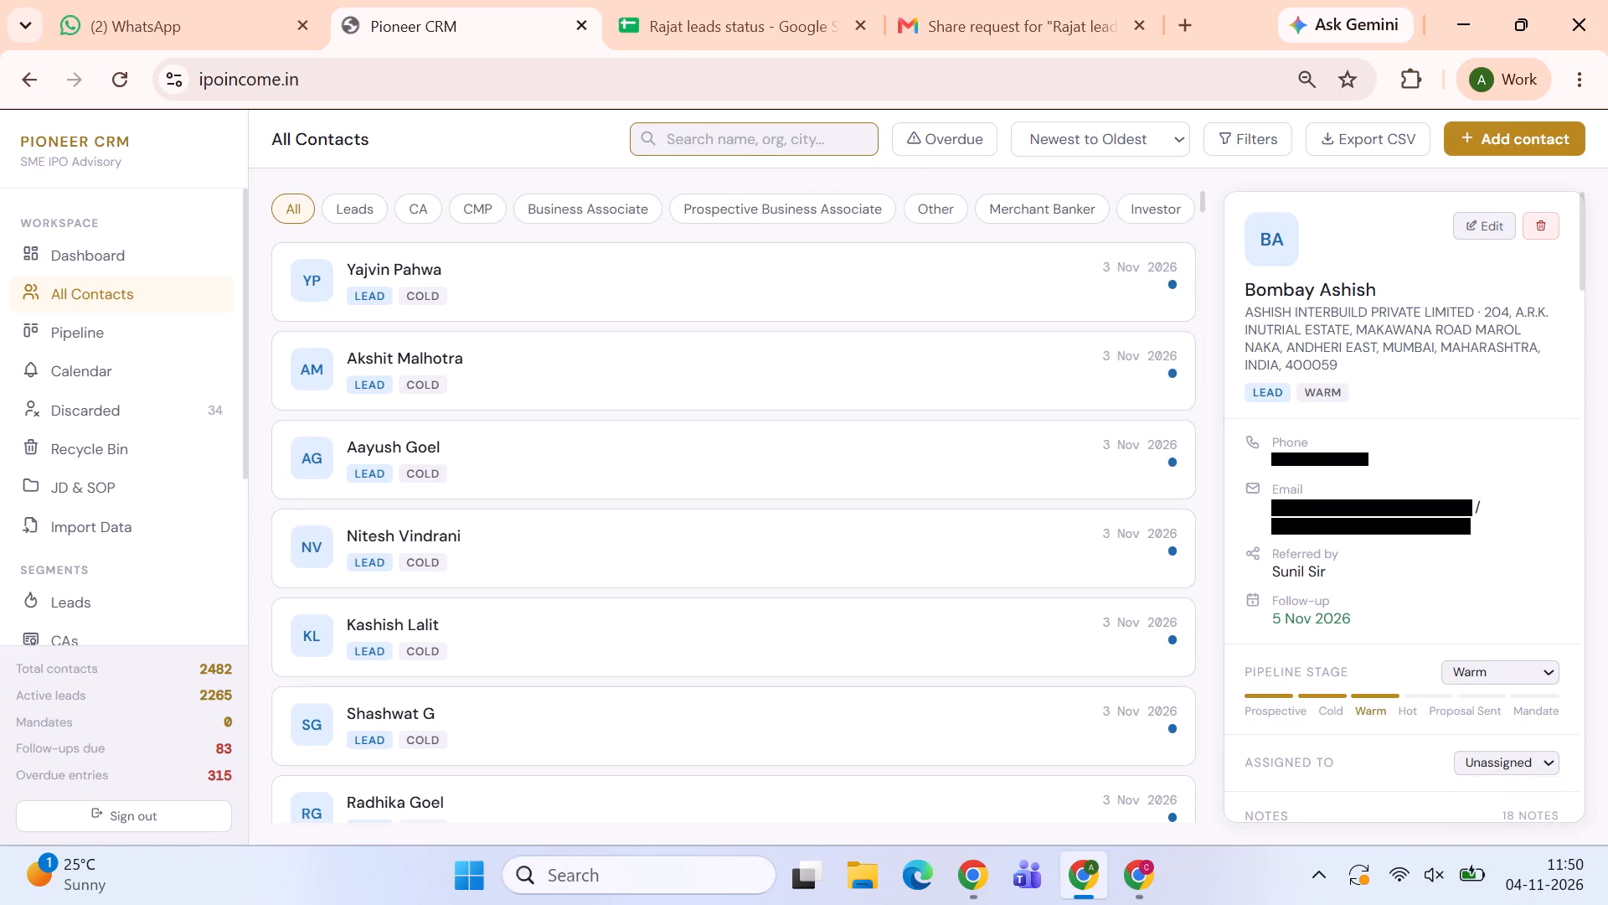
left_click(795, 148)
double_click(795, 148)
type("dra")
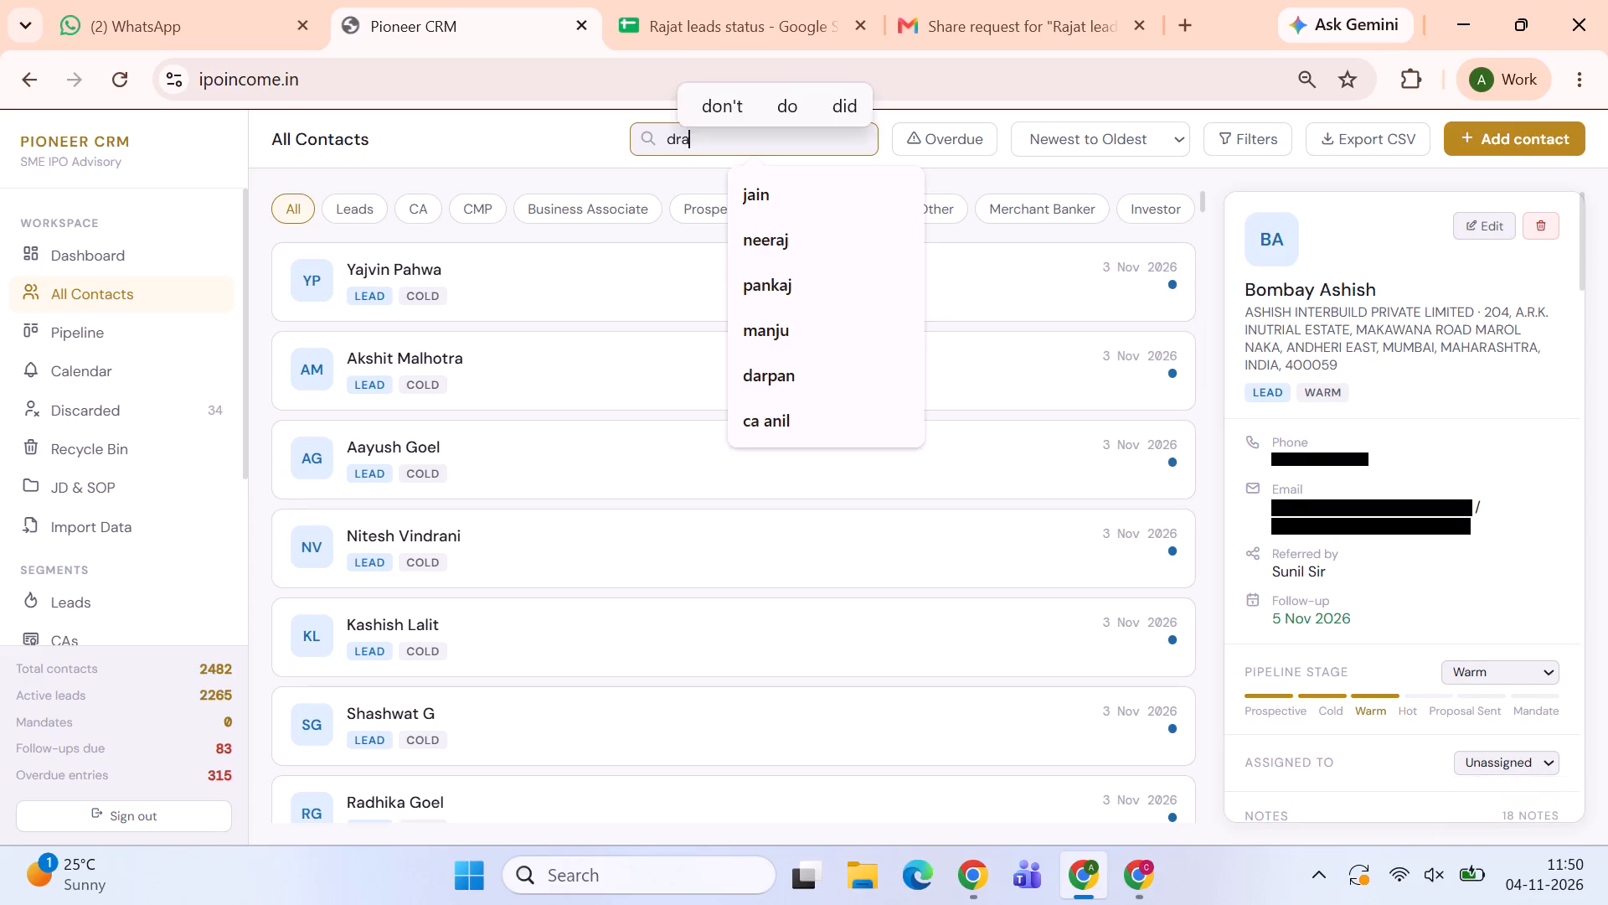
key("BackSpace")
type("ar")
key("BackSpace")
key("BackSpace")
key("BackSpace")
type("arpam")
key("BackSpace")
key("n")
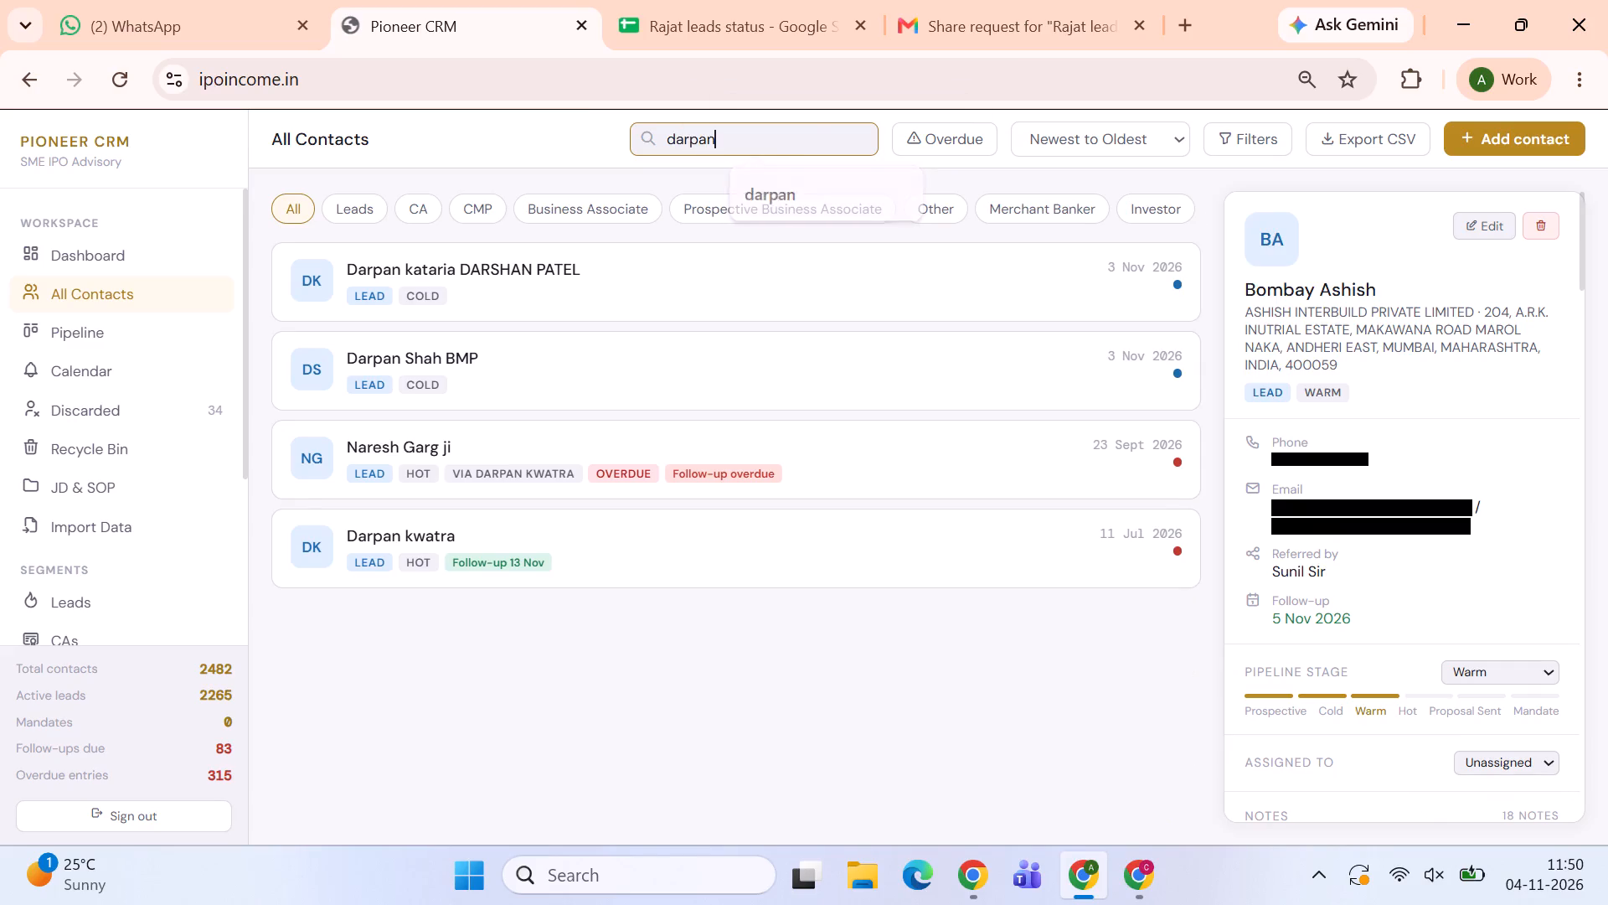
left_click(757, 556)
scroll(1406, 529, "down", 4)
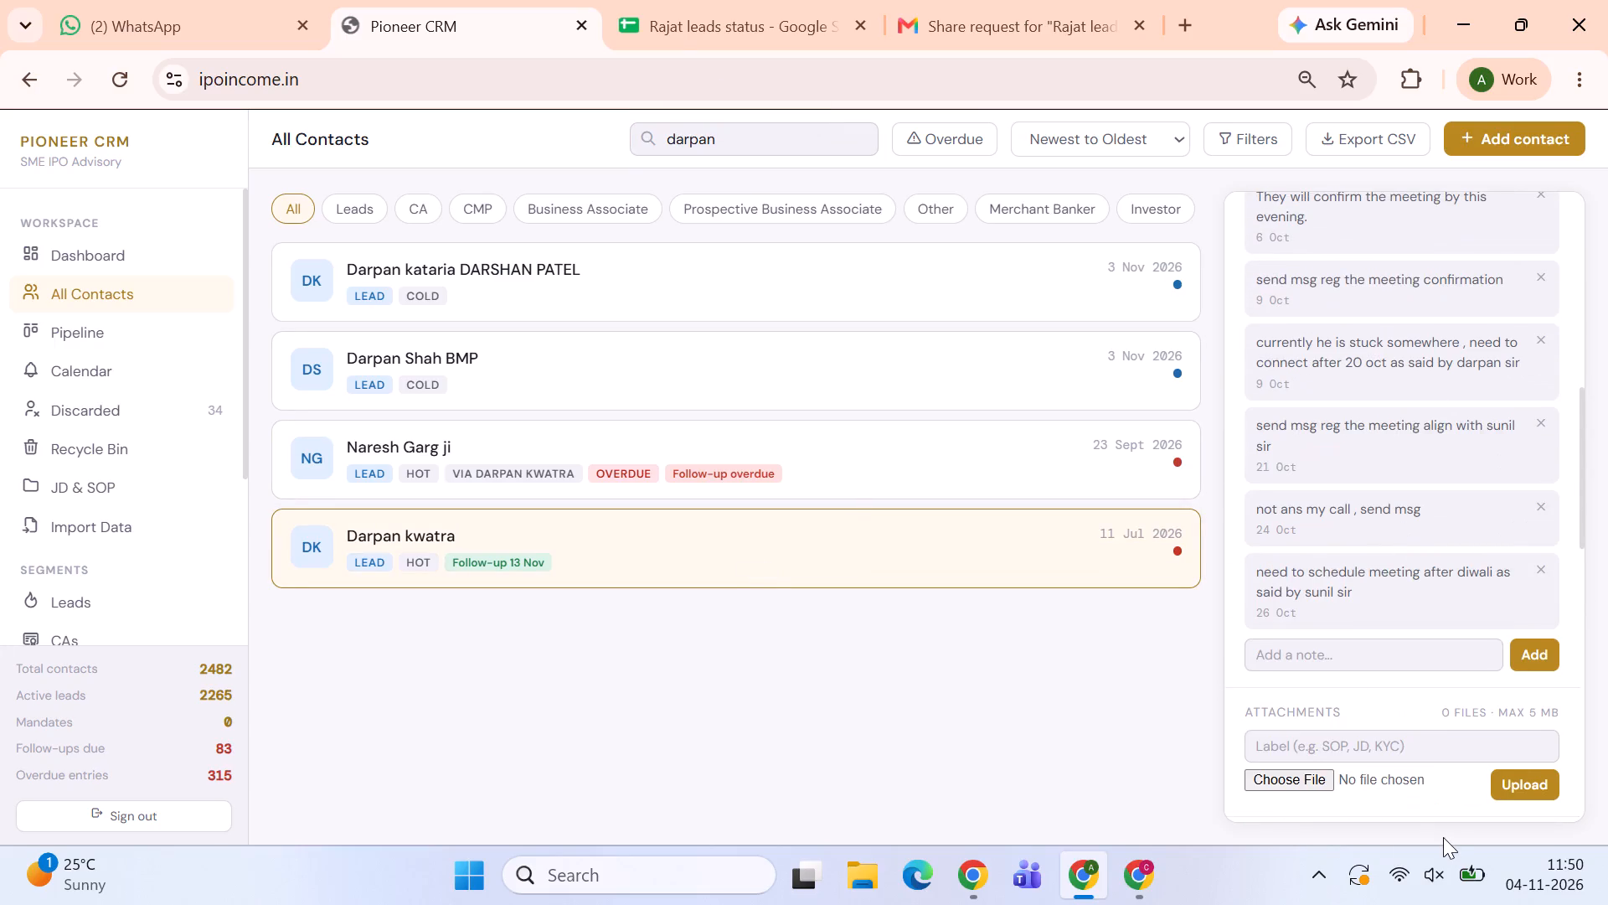
Replace the contact search with "sanjeev" and review the latest notes of the CS lead with the 12 Nov follow-up.
left_click(824, 147)
key("BackSpace")
key("BackSpace")
key("BackSpace")
key("BackSpace")
key("BackSpace")
key("BackSpace")
key("BackSpace")
key("BackSpace")
key("BackSpace")
key("BackSpace")
key("BackSpace")
key("BackSpace")
key("BackSpace")
key("BackSpace")
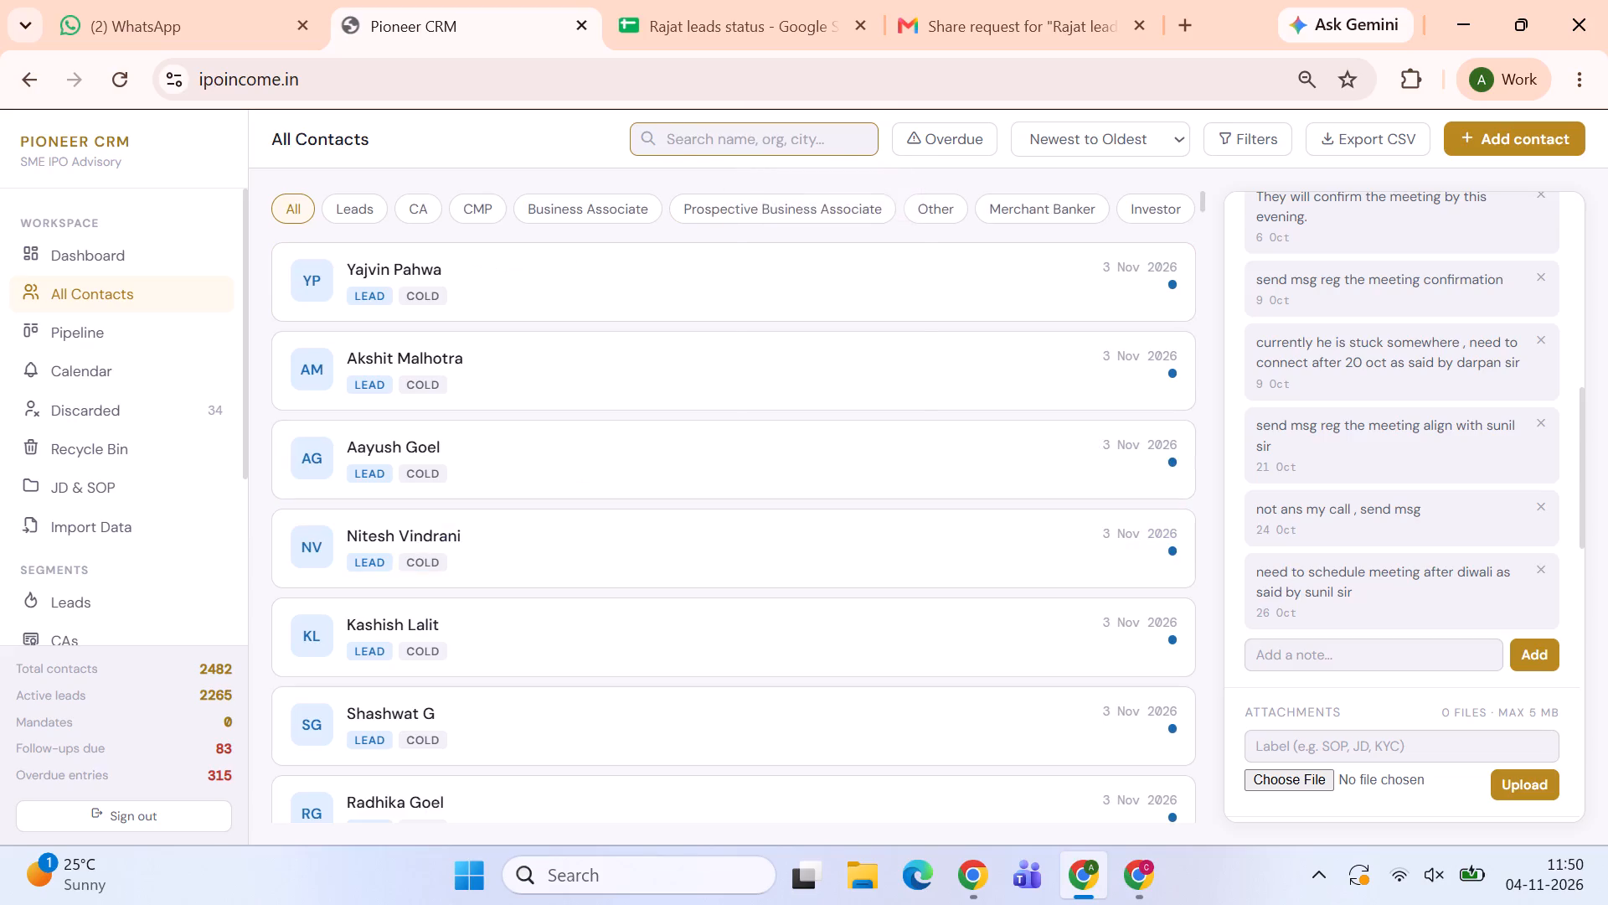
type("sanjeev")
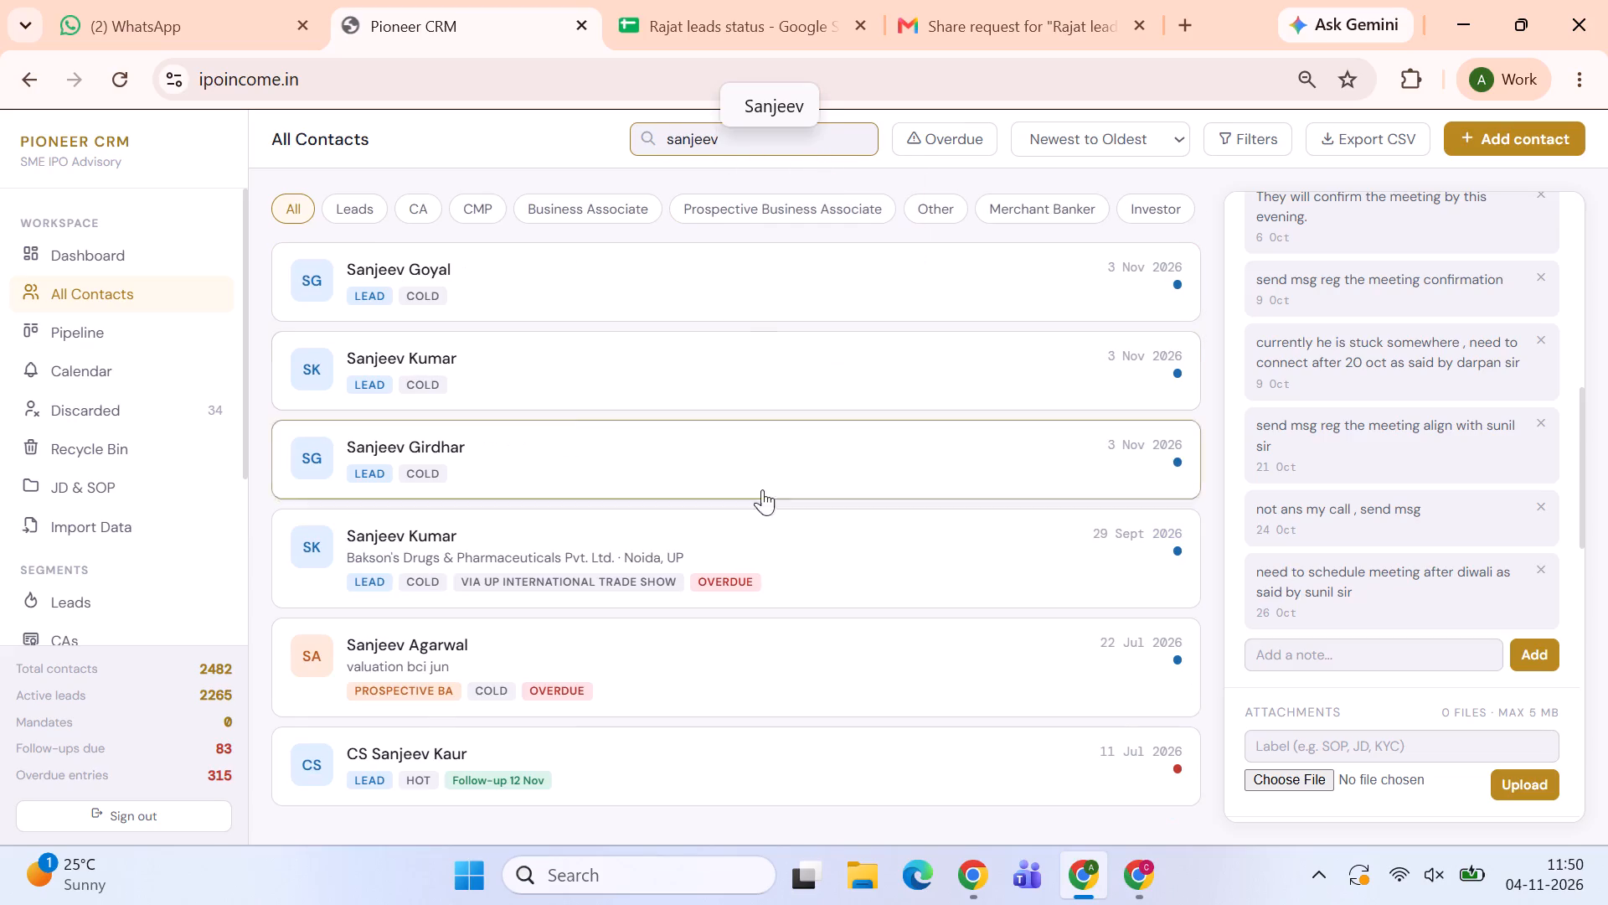
left_click(629, 767)
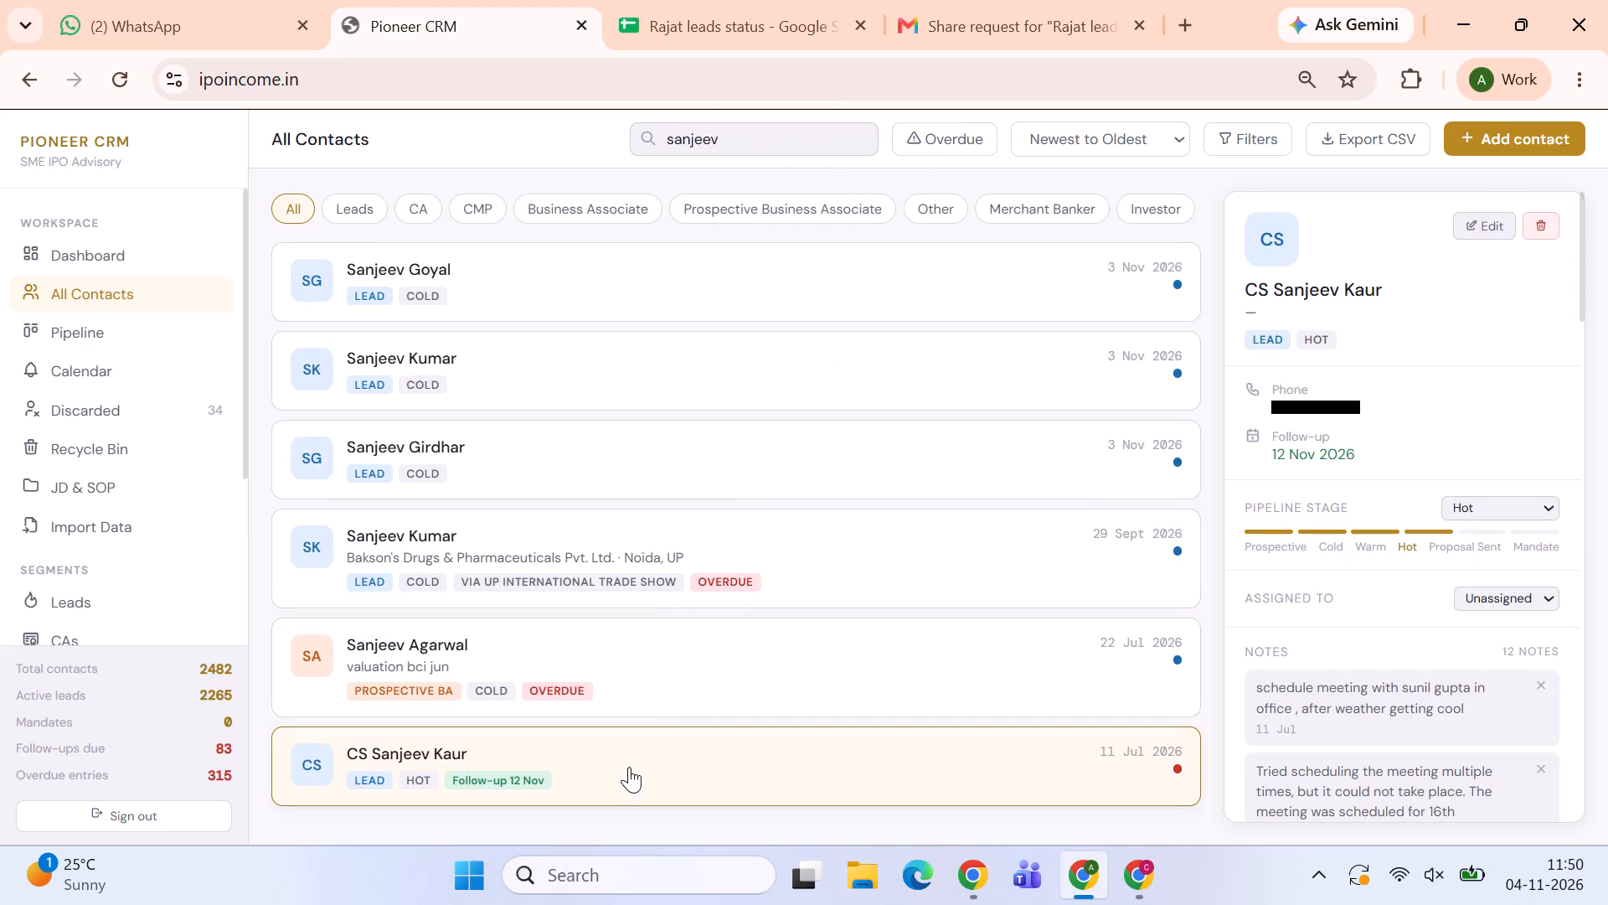
scroll(1297, 618, "down", 5)
scroll(1297, 618, "up", 2)
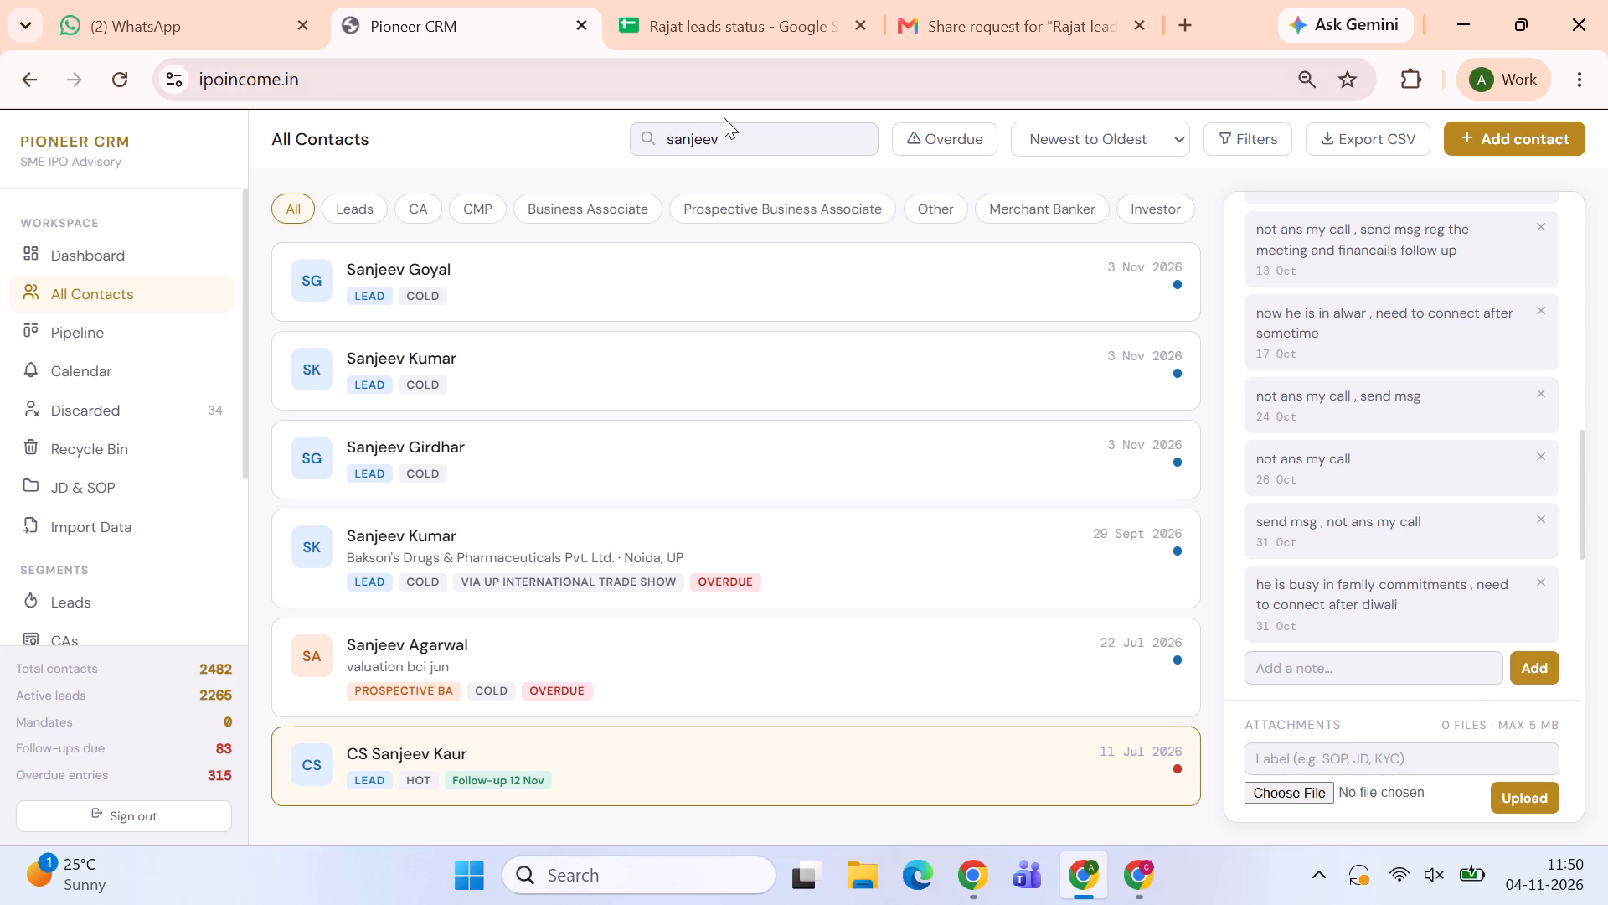
Replace the contact search with "arjun" and review the latest notes of the Jai bharat polymers lead.
left_click(783, 147)
key("BackSpace")
key("BackSpace")
key("BackSpace")
key("BackSpace")
key("BackSpace")
key("BackSpace")
key("BackSpace")
key("BackSpace")
key("BackSpace")
key("BackSpace")
key("BackSpace")
key("BackSpace")
key("BackSpace")
key("BackSpace")
key("BackSpace")
key("BackSpace")
key("BackSpace")
key("BackSpace")
key("BackSpace")
key("BackSpace")
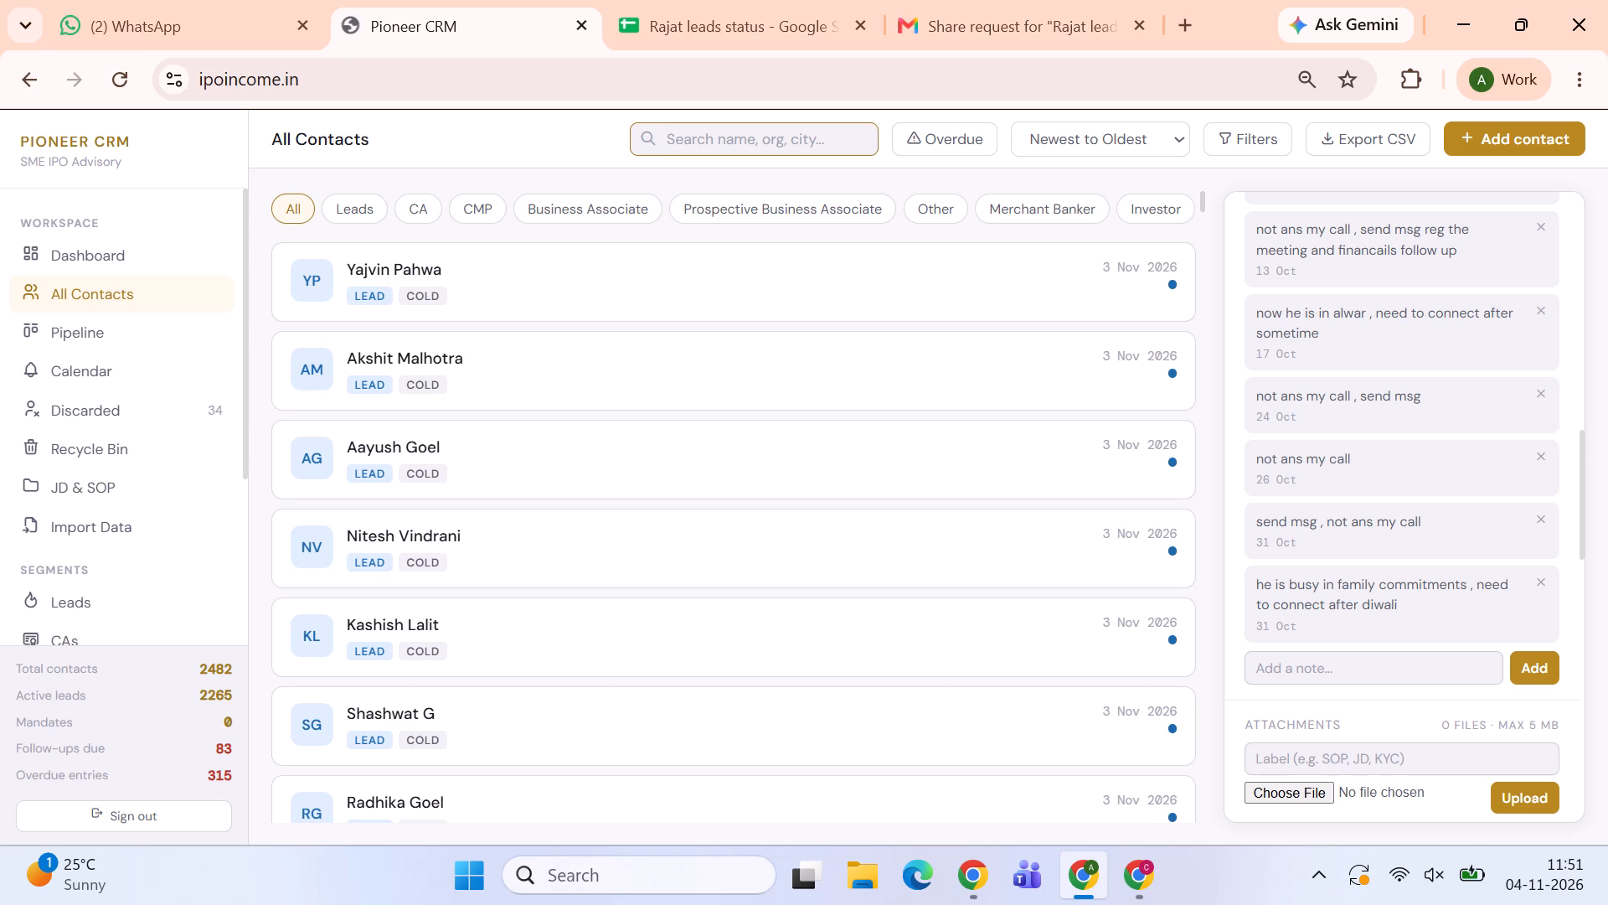
left_click(738, 146)
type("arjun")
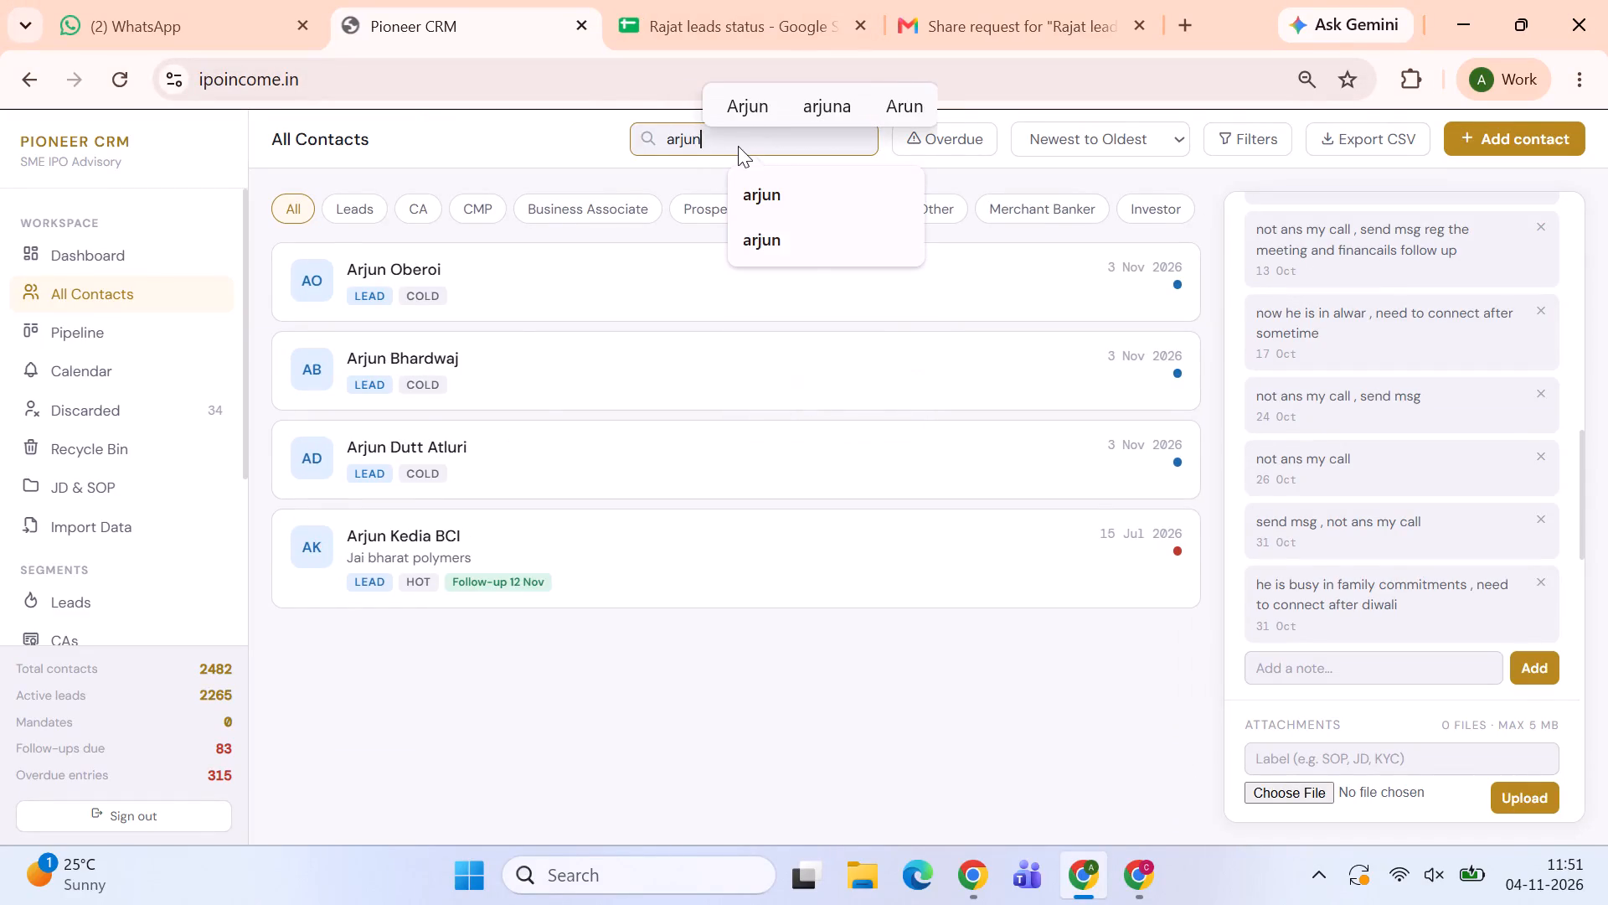
left_click(618, 544)
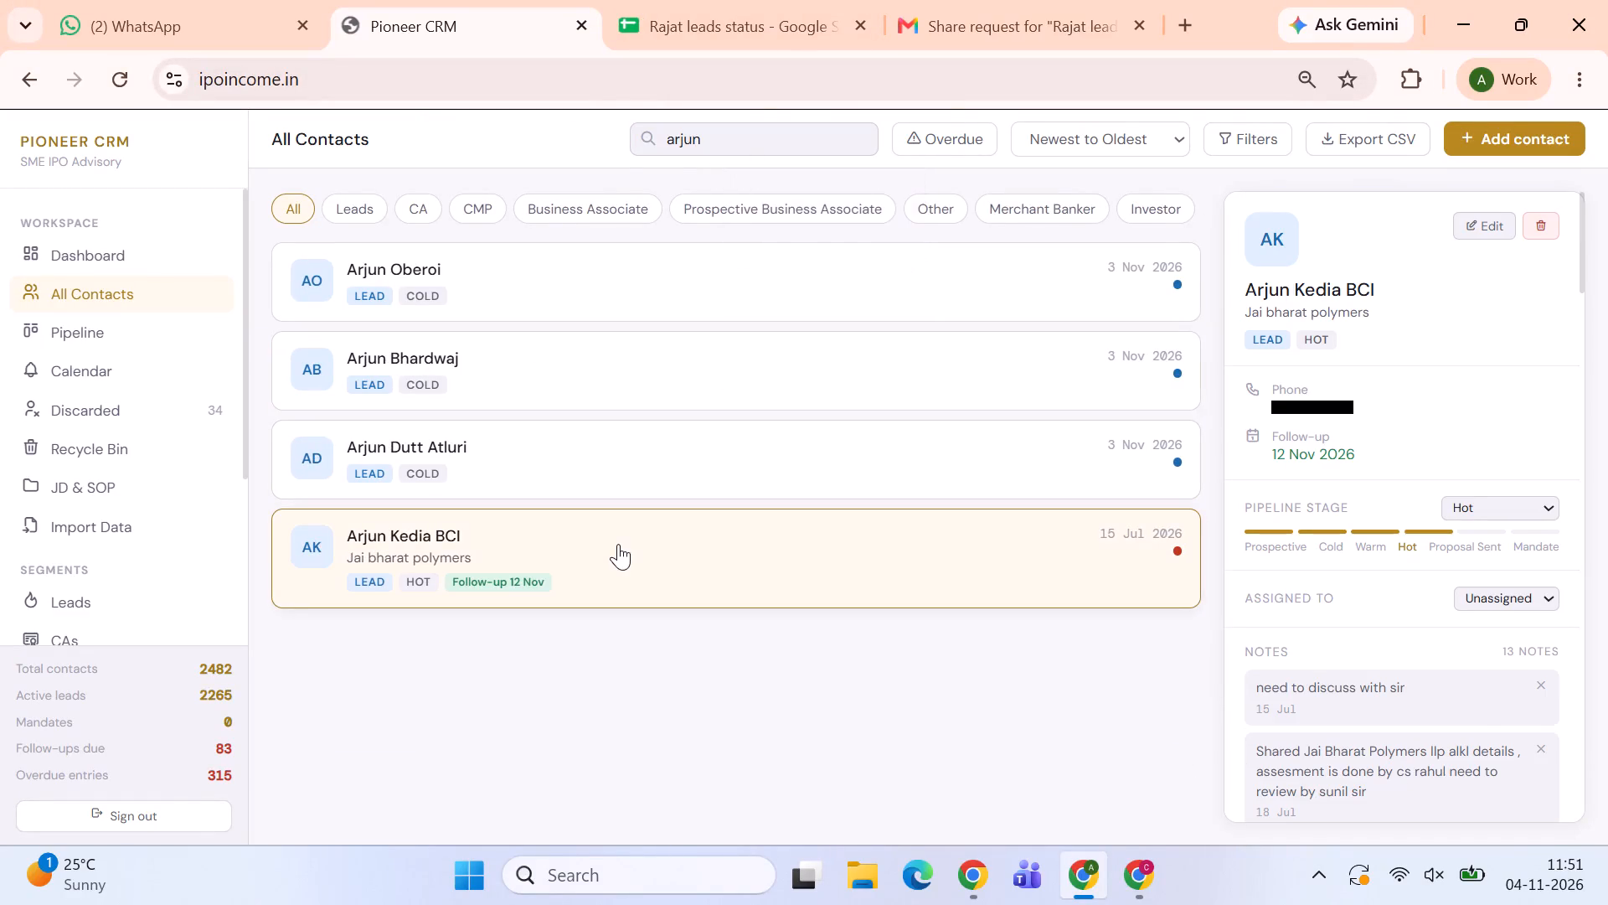
scroll(1461, 706, "down", 5)
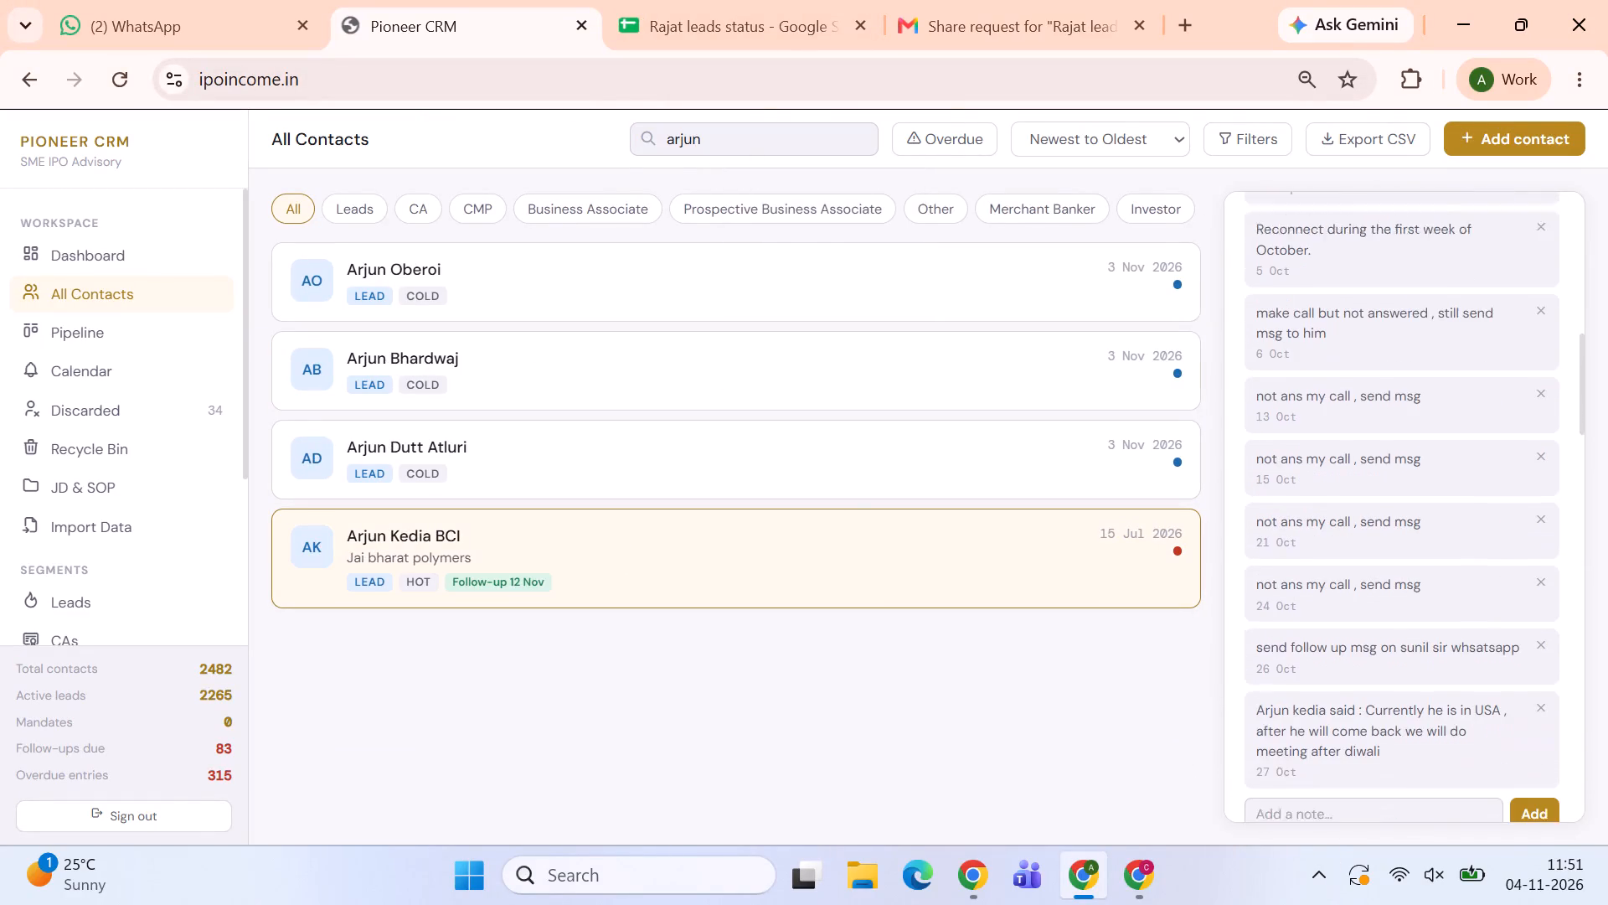
scroll(1461, 706, "down", 1)
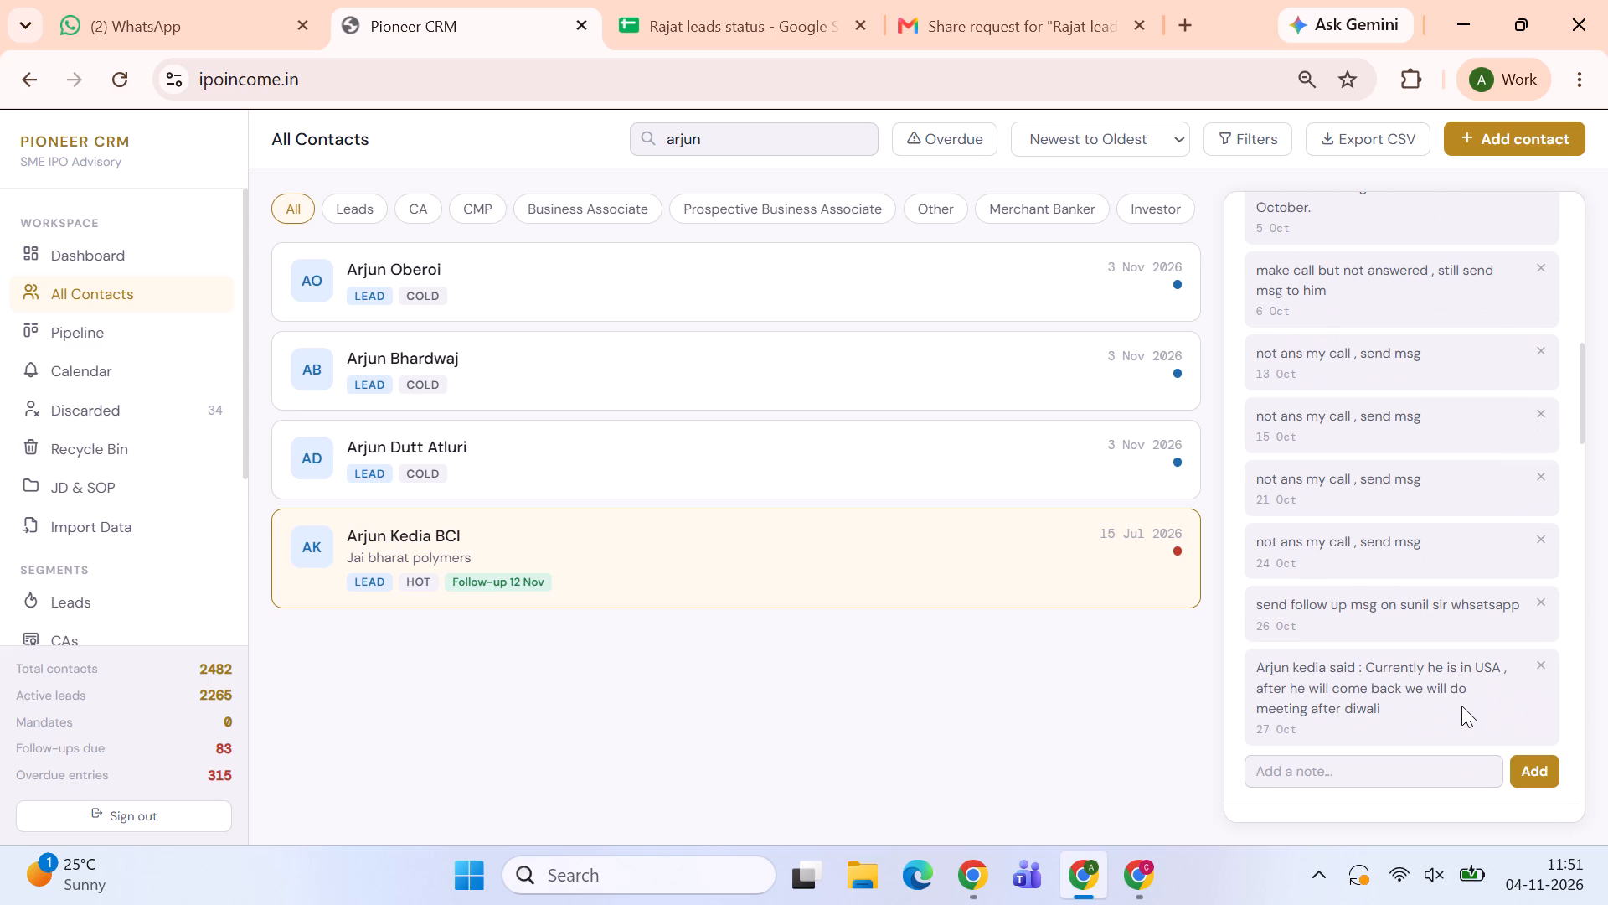
Search the contacts for "rakesh", narrow the search to the RPL Tyre lead's contact name, and review that lead's latest notes.
left_click(746, 137)
key("BackSpace")
key("BackSpace")
key("BackSpace")
key("BackSpace")
key("BackSpace")
key("BackSpace")
key("BackSpace")
key("BackSpace")
key("BackSpace")
key("BackSpace")
key("BackSpace")
key("BackSpace")
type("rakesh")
scroll(563, 685, "down", 3)
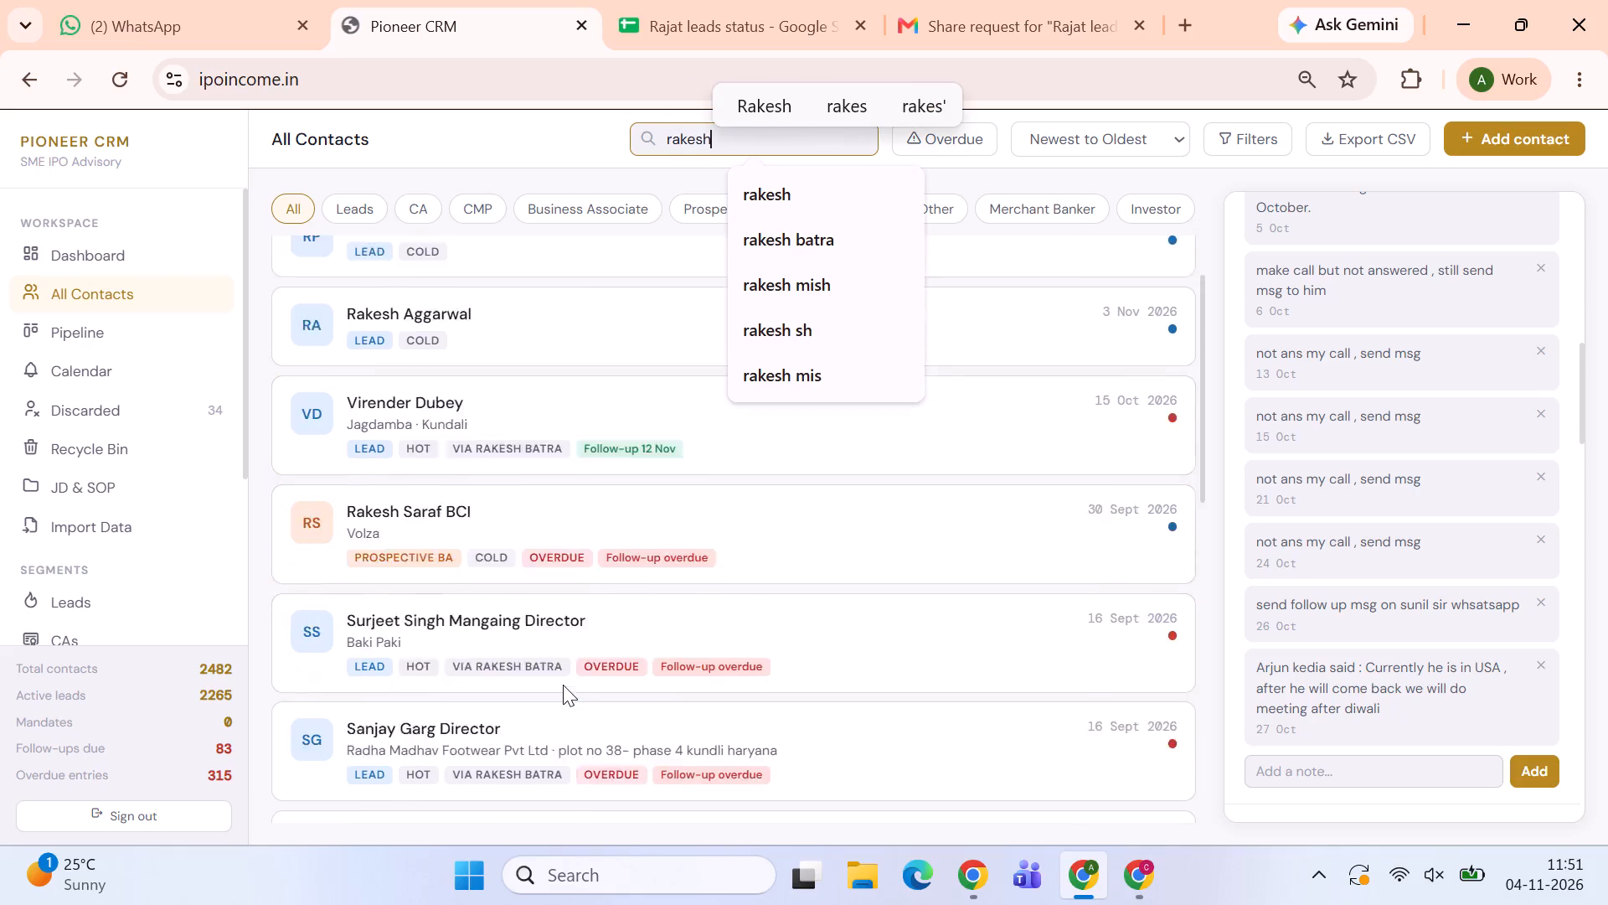
scroll(816, 616, "down", 2)
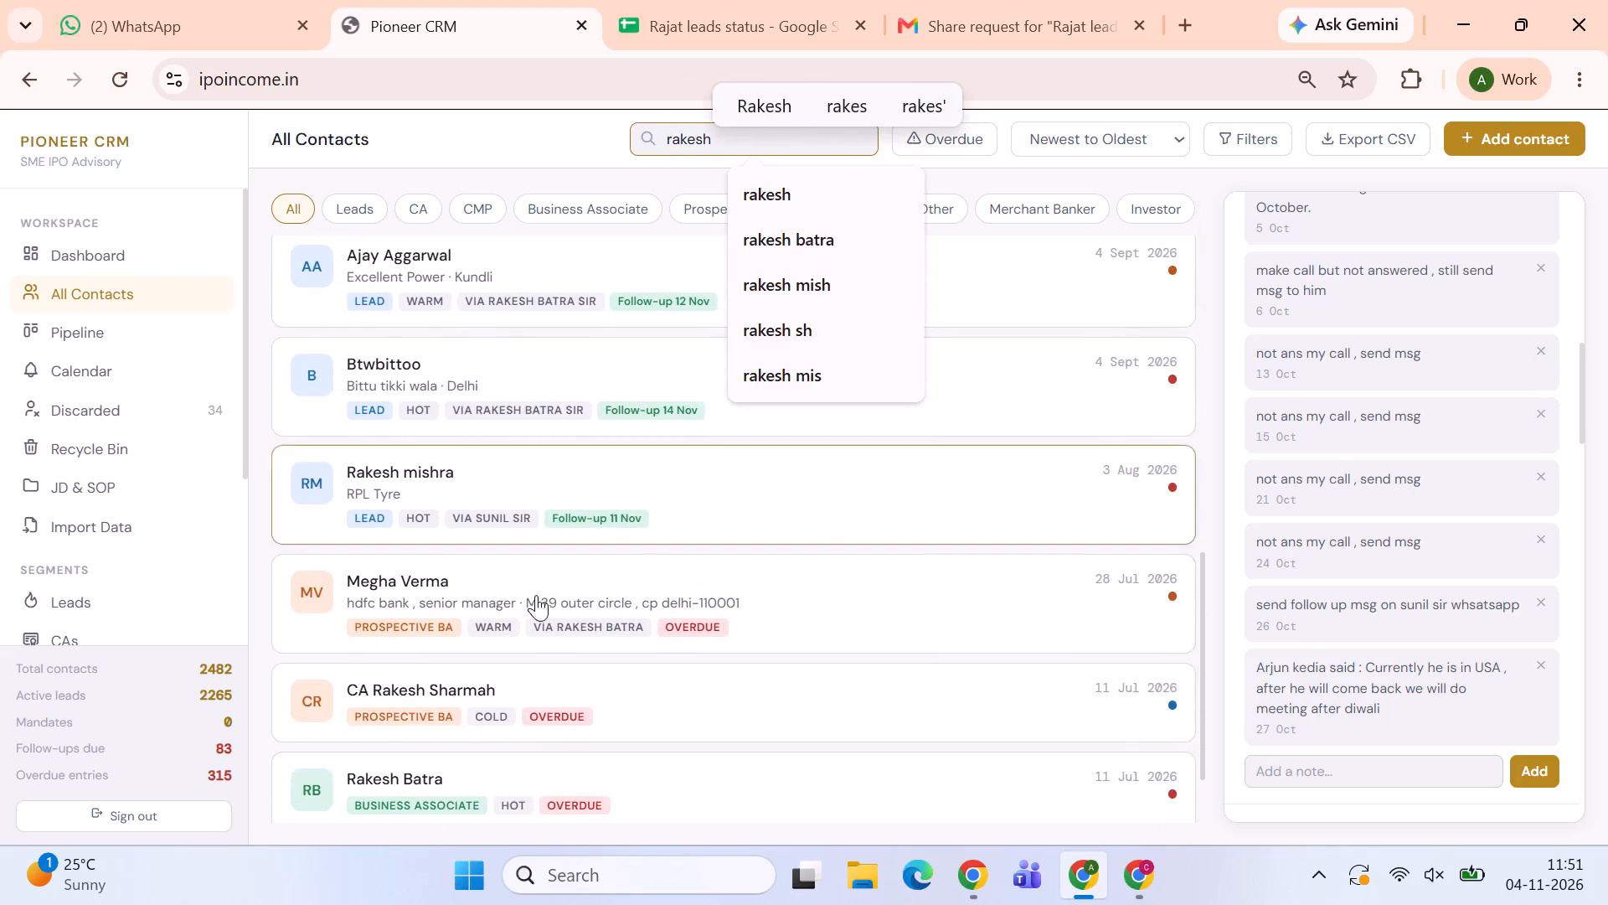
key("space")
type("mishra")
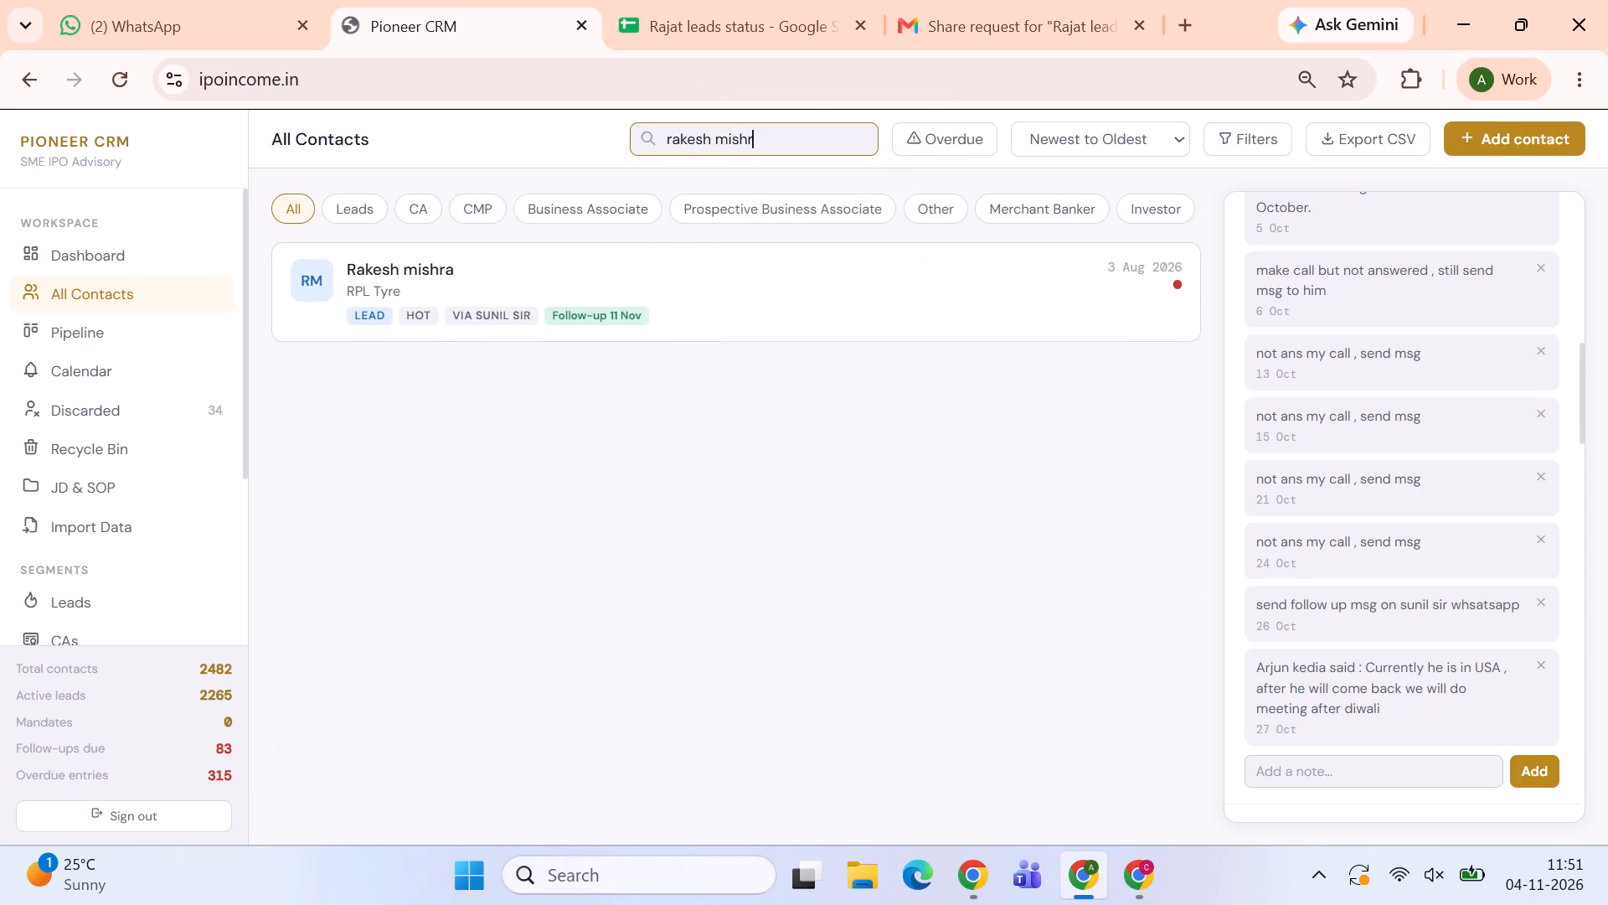
left_click(821, 294)
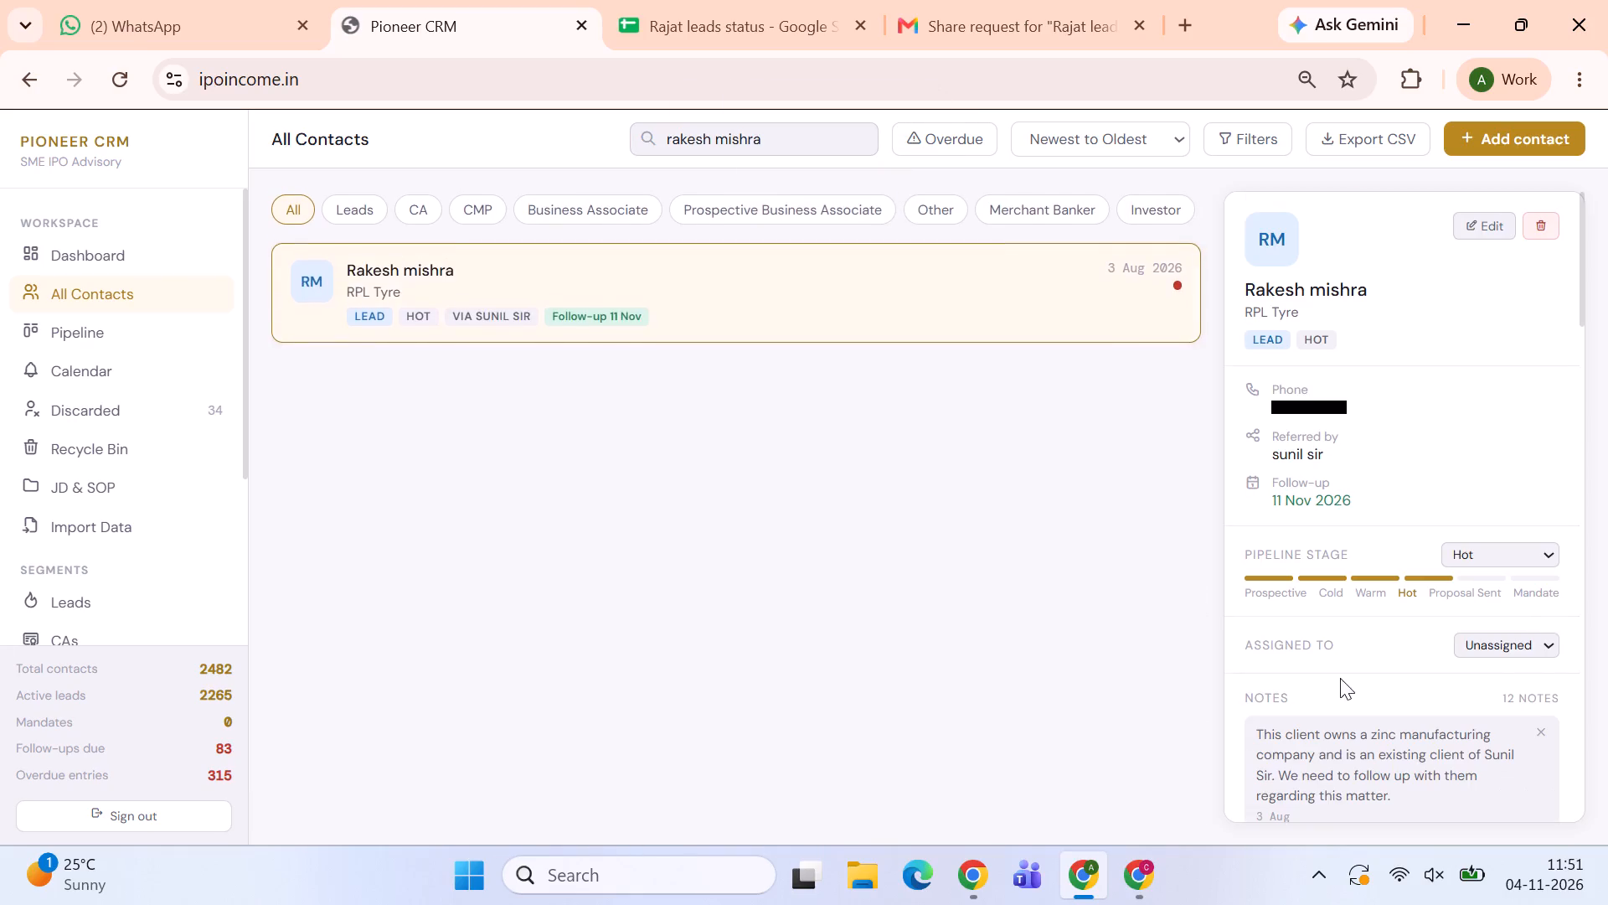
scroll(1340, 678, "down", 7)
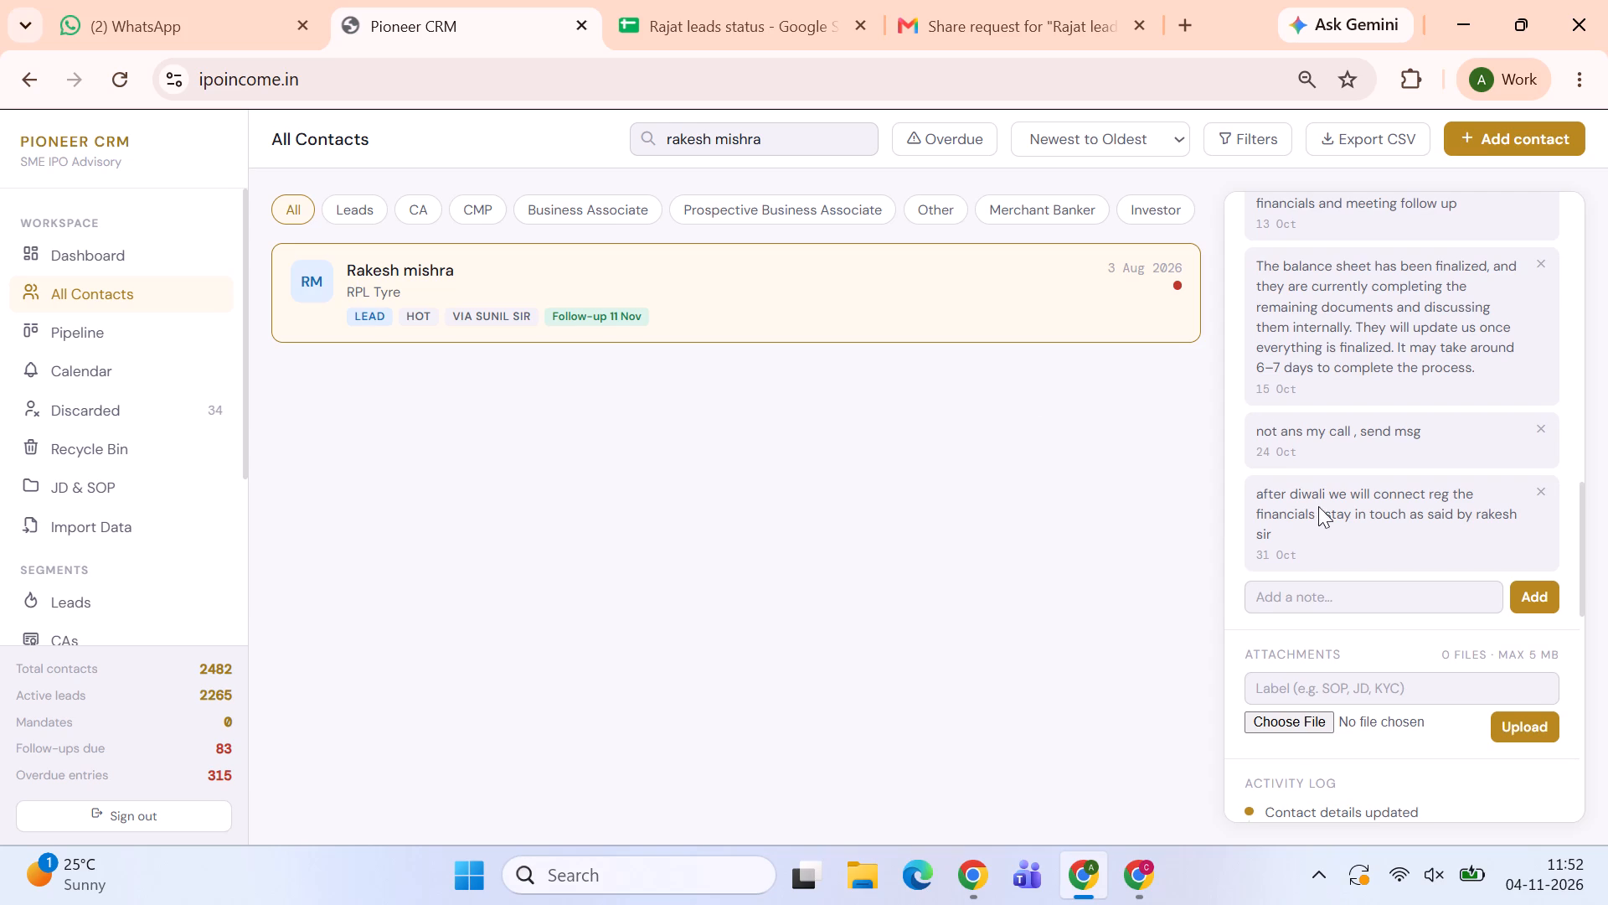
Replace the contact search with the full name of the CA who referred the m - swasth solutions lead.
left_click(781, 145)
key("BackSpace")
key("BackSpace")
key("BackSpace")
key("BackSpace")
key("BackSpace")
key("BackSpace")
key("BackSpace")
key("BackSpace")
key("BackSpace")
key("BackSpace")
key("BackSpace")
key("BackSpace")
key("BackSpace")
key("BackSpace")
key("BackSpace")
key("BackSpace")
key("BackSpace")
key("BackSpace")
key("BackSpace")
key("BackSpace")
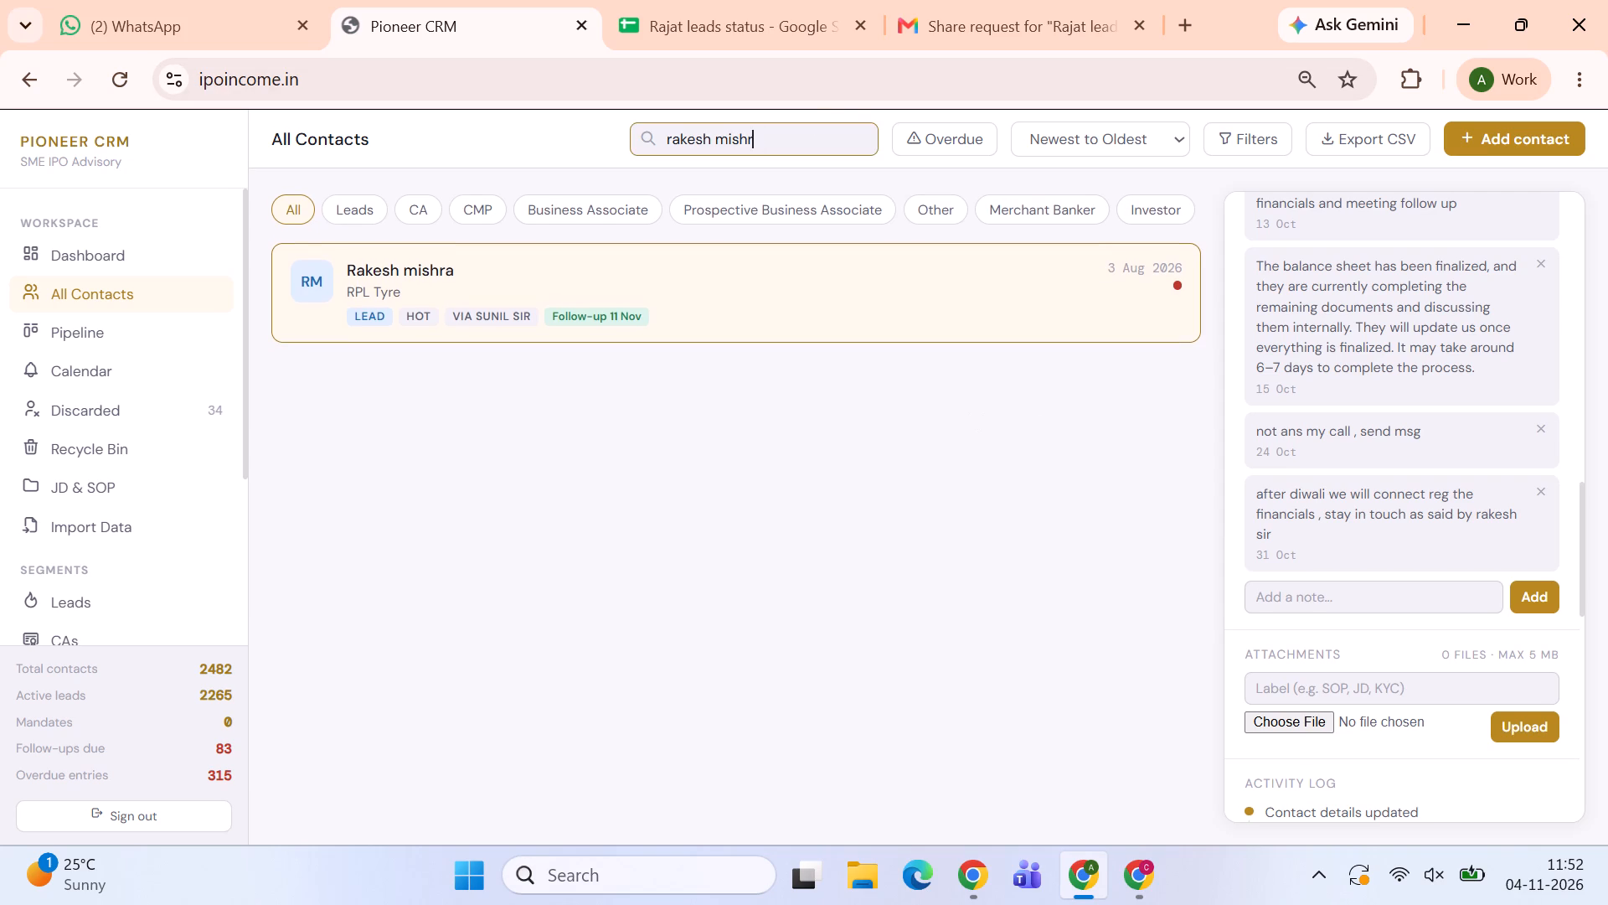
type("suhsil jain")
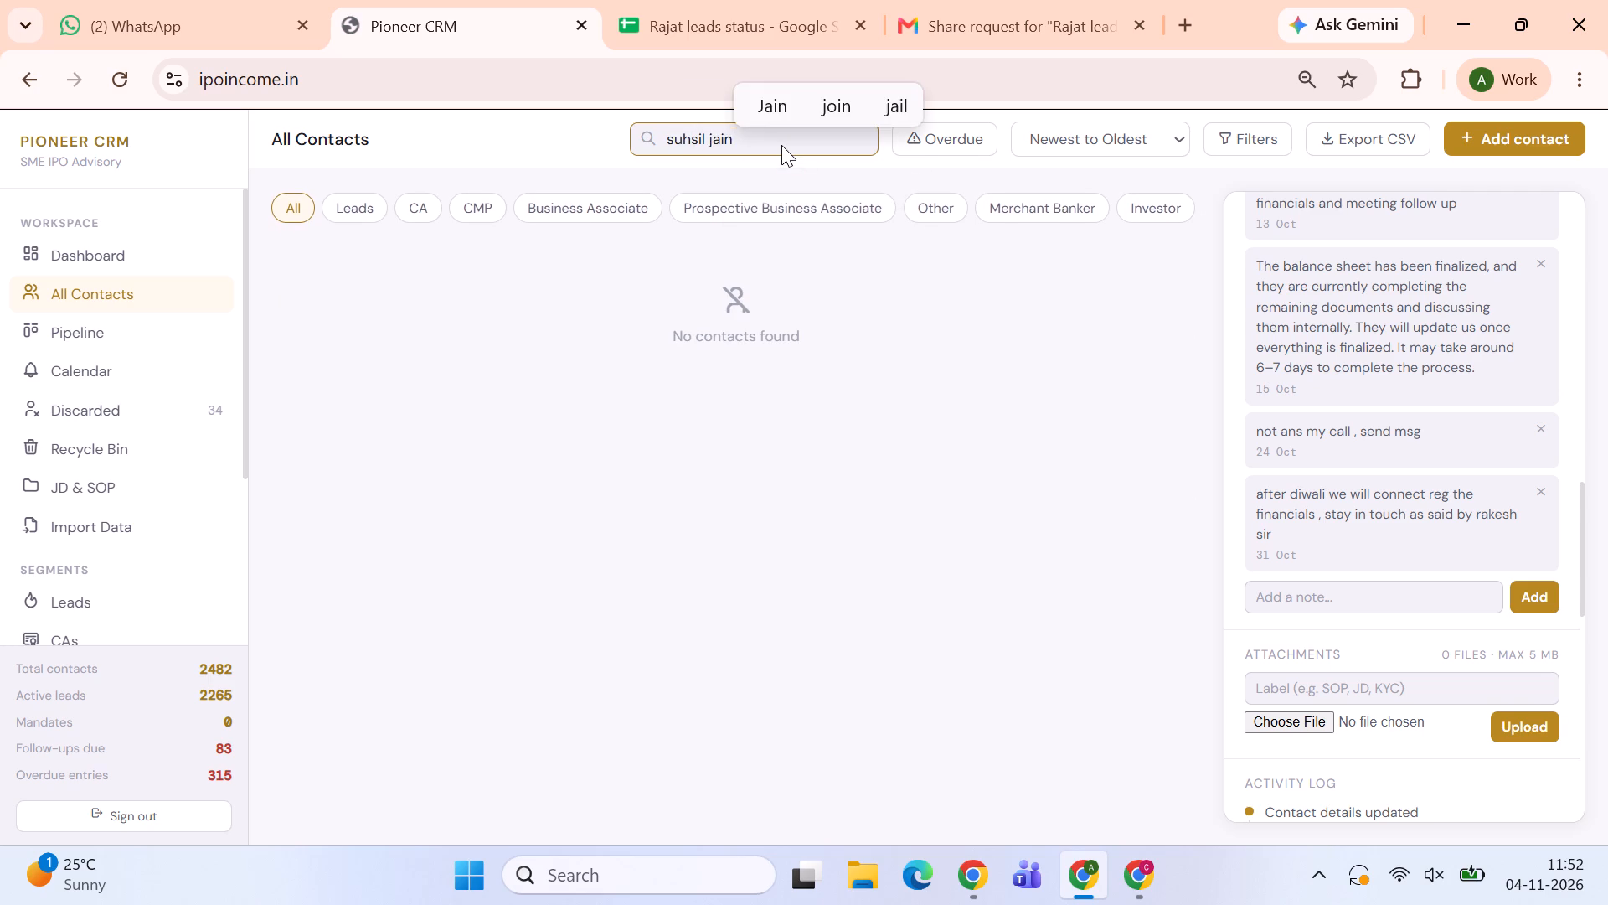
Replace the contact search with "neeraj" and look through the matching contacts.
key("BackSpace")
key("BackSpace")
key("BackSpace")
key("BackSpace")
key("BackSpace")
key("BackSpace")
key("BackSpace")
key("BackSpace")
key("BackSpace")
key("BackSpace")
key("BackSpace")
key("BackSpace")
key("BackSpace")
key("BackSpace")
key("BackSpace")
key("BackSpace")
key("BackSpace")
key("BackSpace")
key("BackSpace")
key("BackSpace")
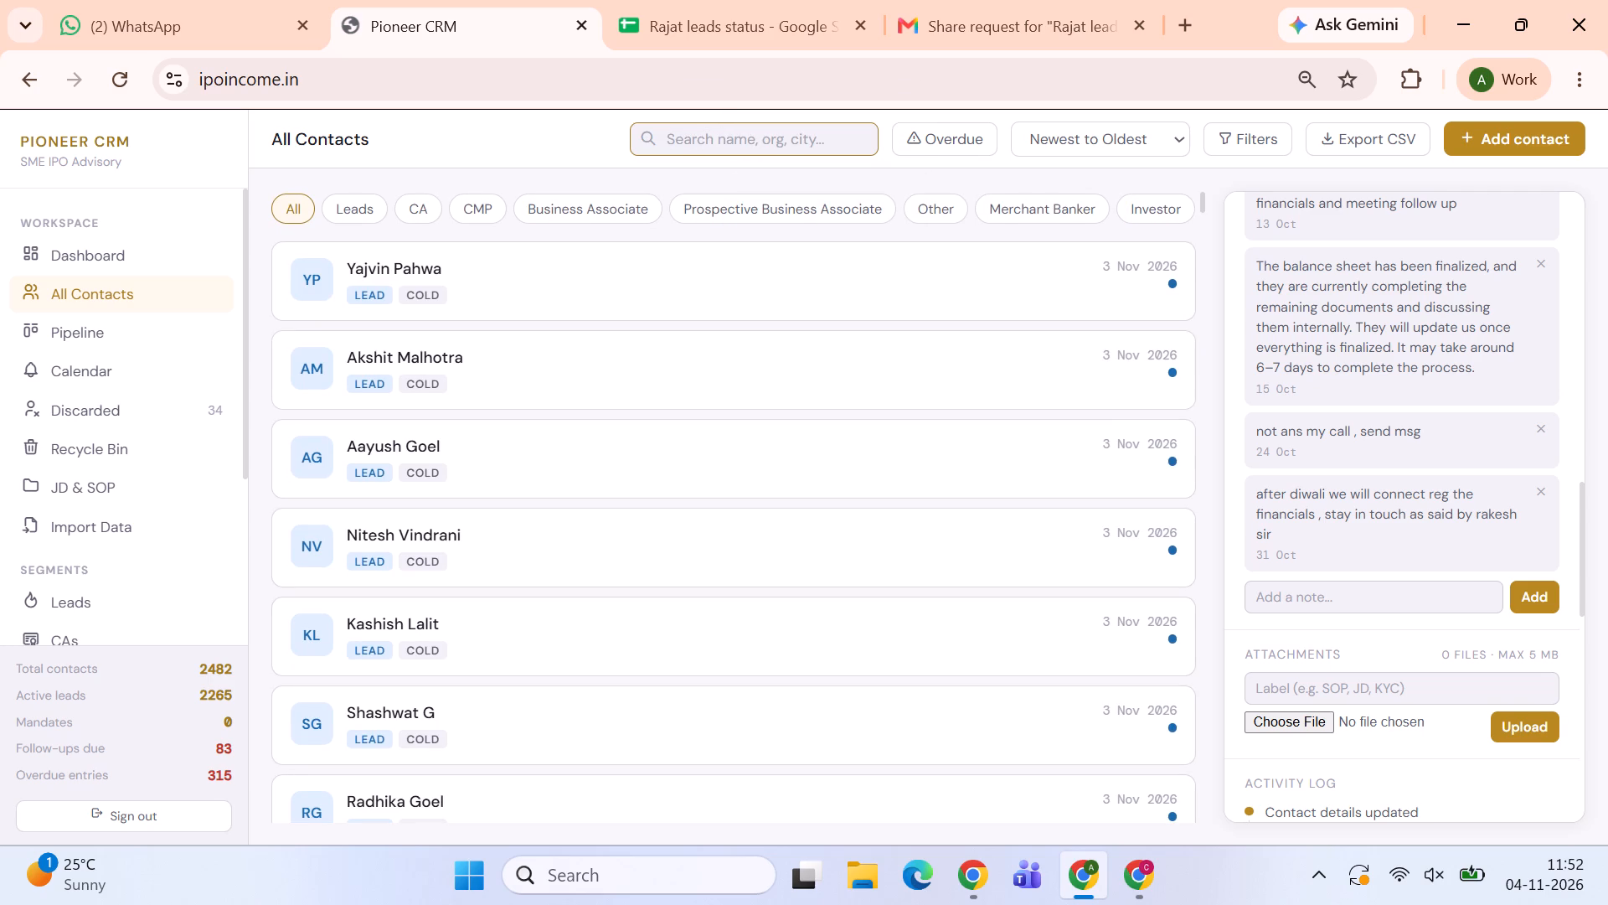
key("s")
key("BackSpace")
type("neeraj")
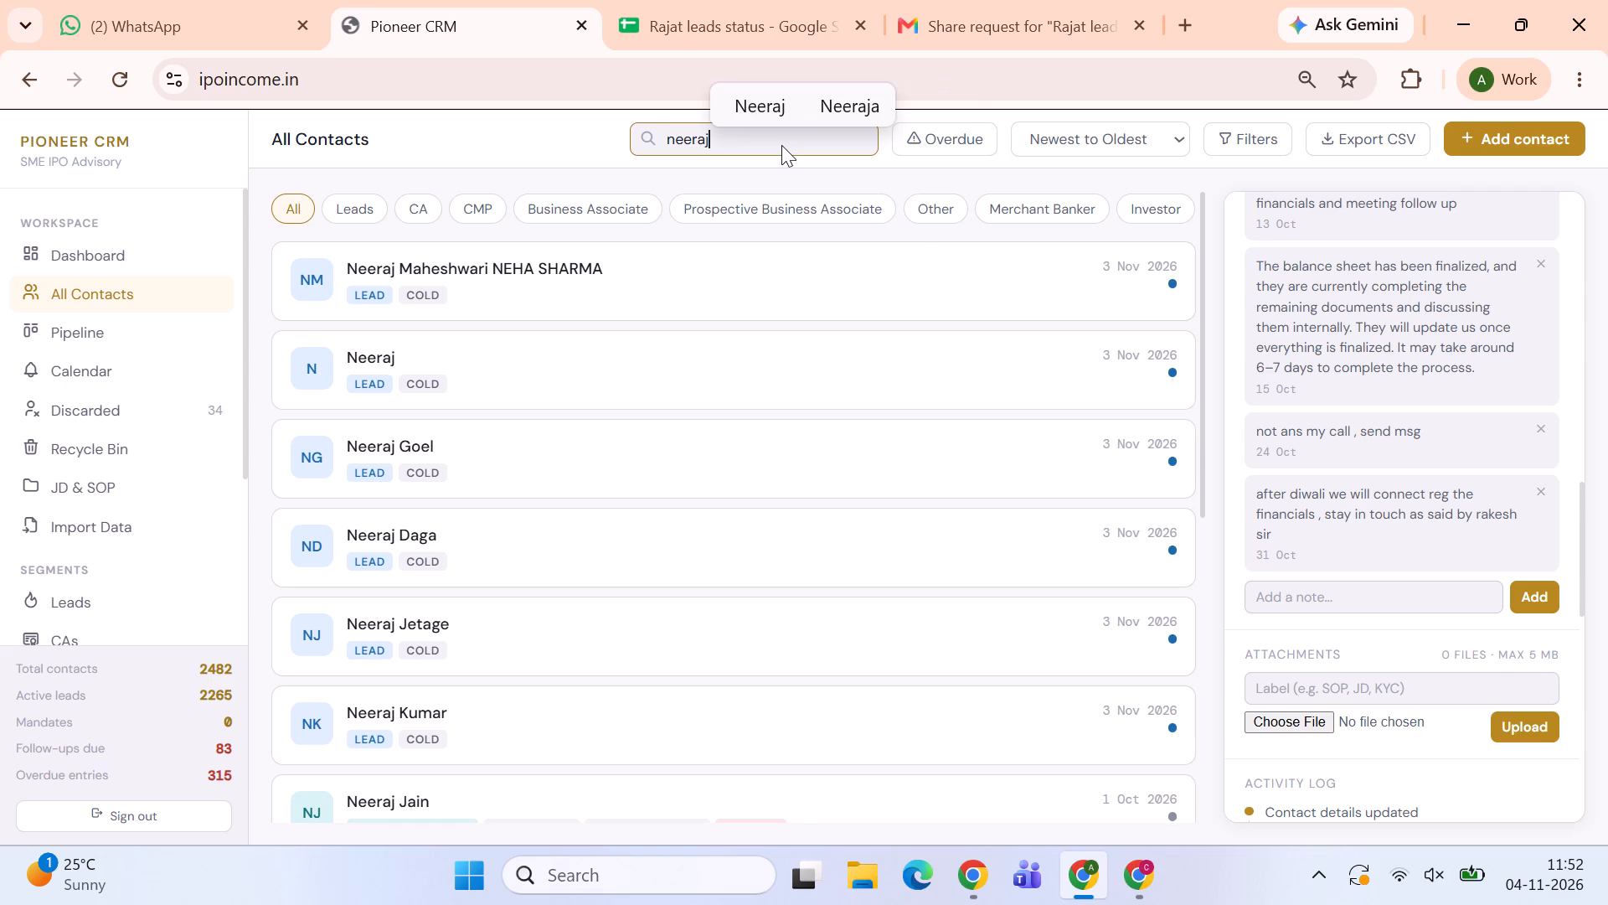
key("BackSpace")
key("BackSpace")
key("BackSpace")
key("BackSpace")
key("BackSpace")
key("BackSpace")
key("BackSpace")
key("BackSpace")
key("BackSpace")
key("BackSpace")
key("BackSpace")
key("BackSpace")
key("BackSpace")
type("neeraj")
scroll(1002, 711, "down", 1)
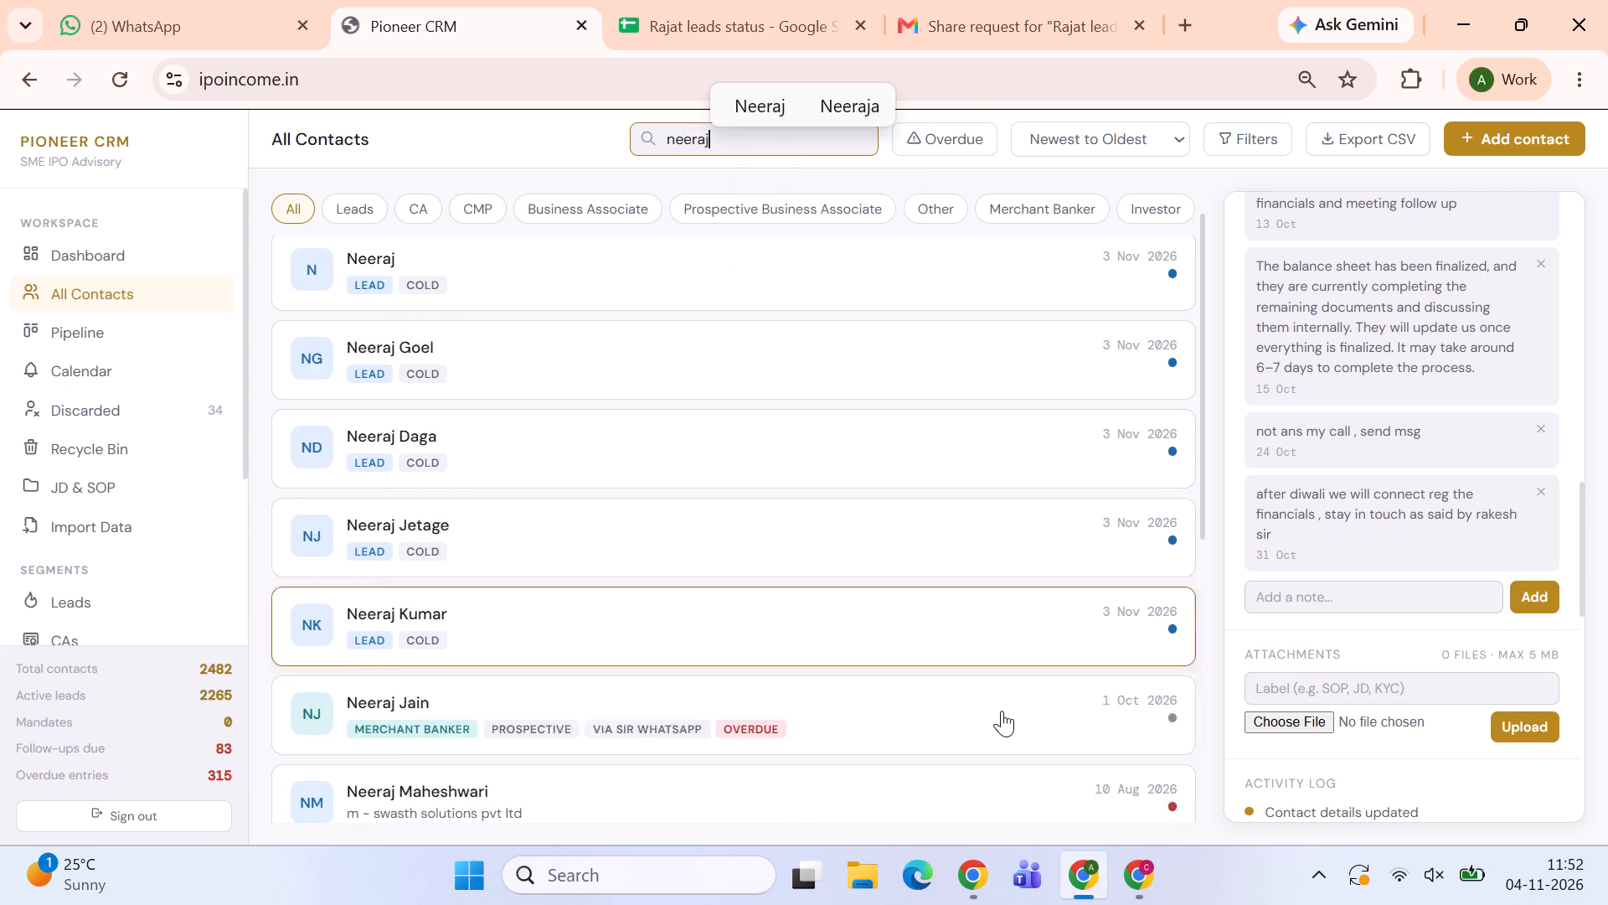
scroll(1002, 711, "down", 2)
scroll(758, 615, "down", 5)
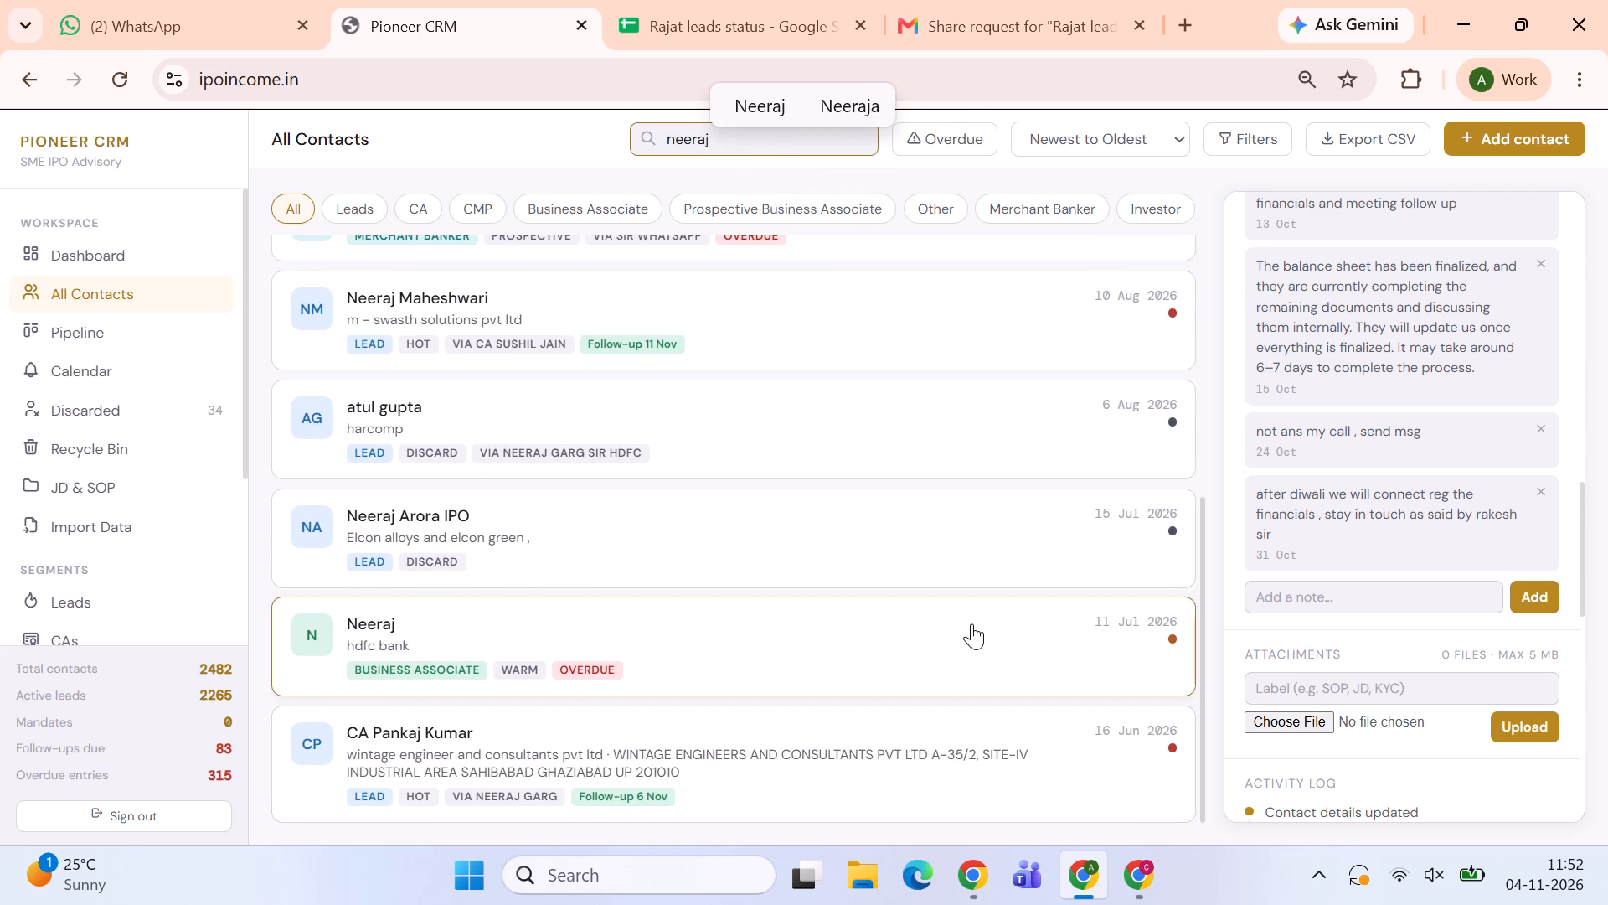
scroll(971, 623, "up", 4)
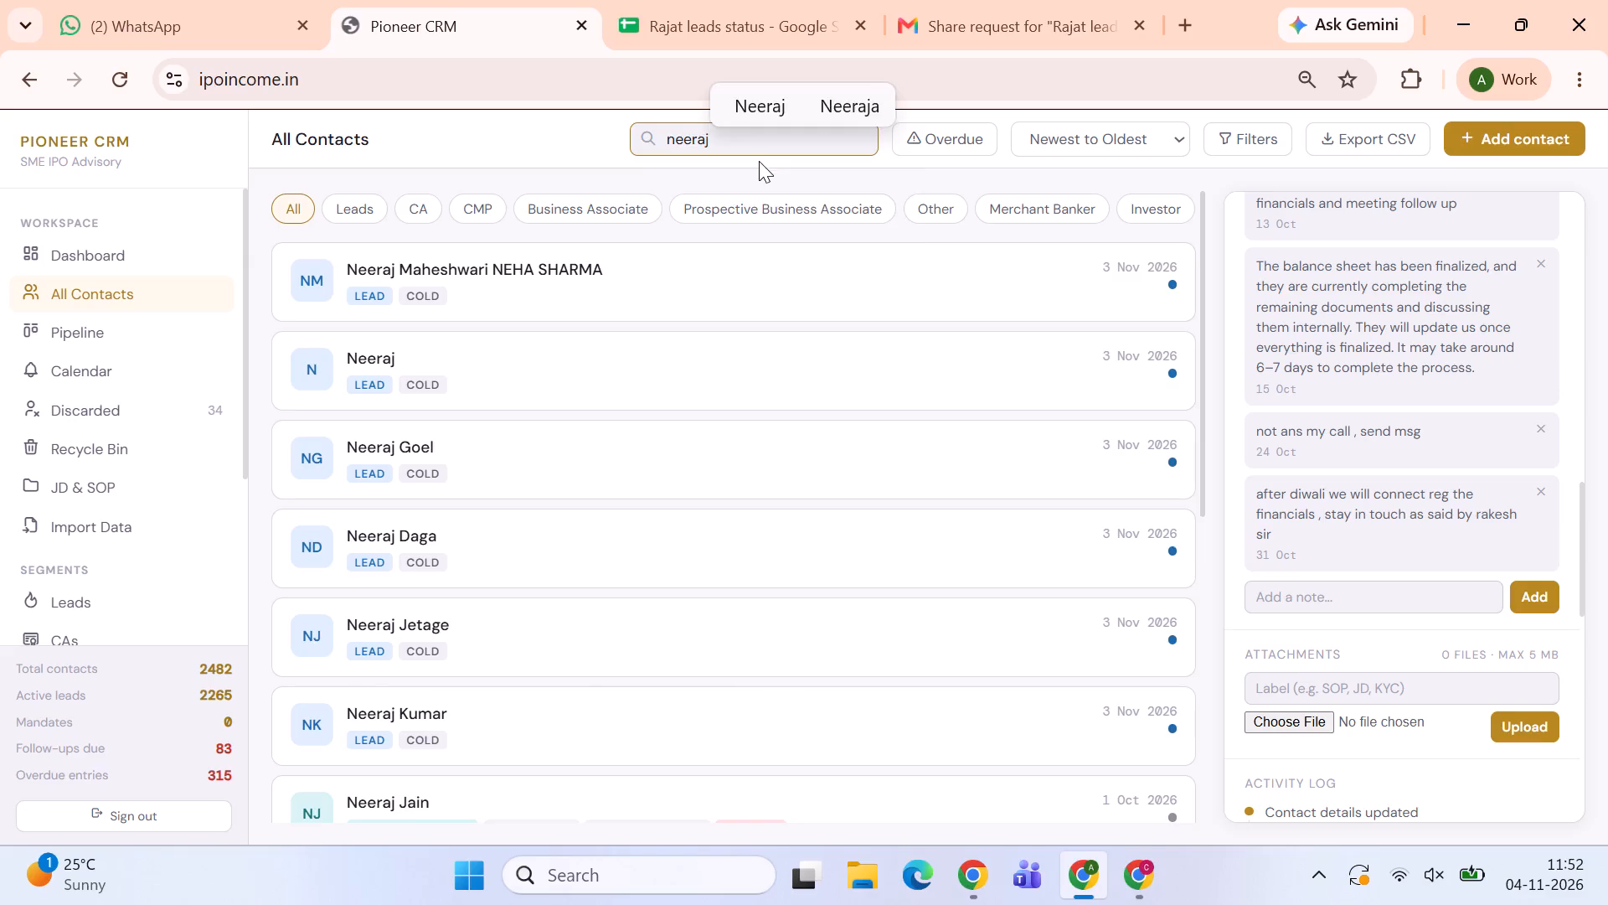
key("BackSpace")
key("BackSpace")
key("BackSpace")
key("BackSpace")
key("BackSpace")
key("BackSpace")
key("BackSpace")
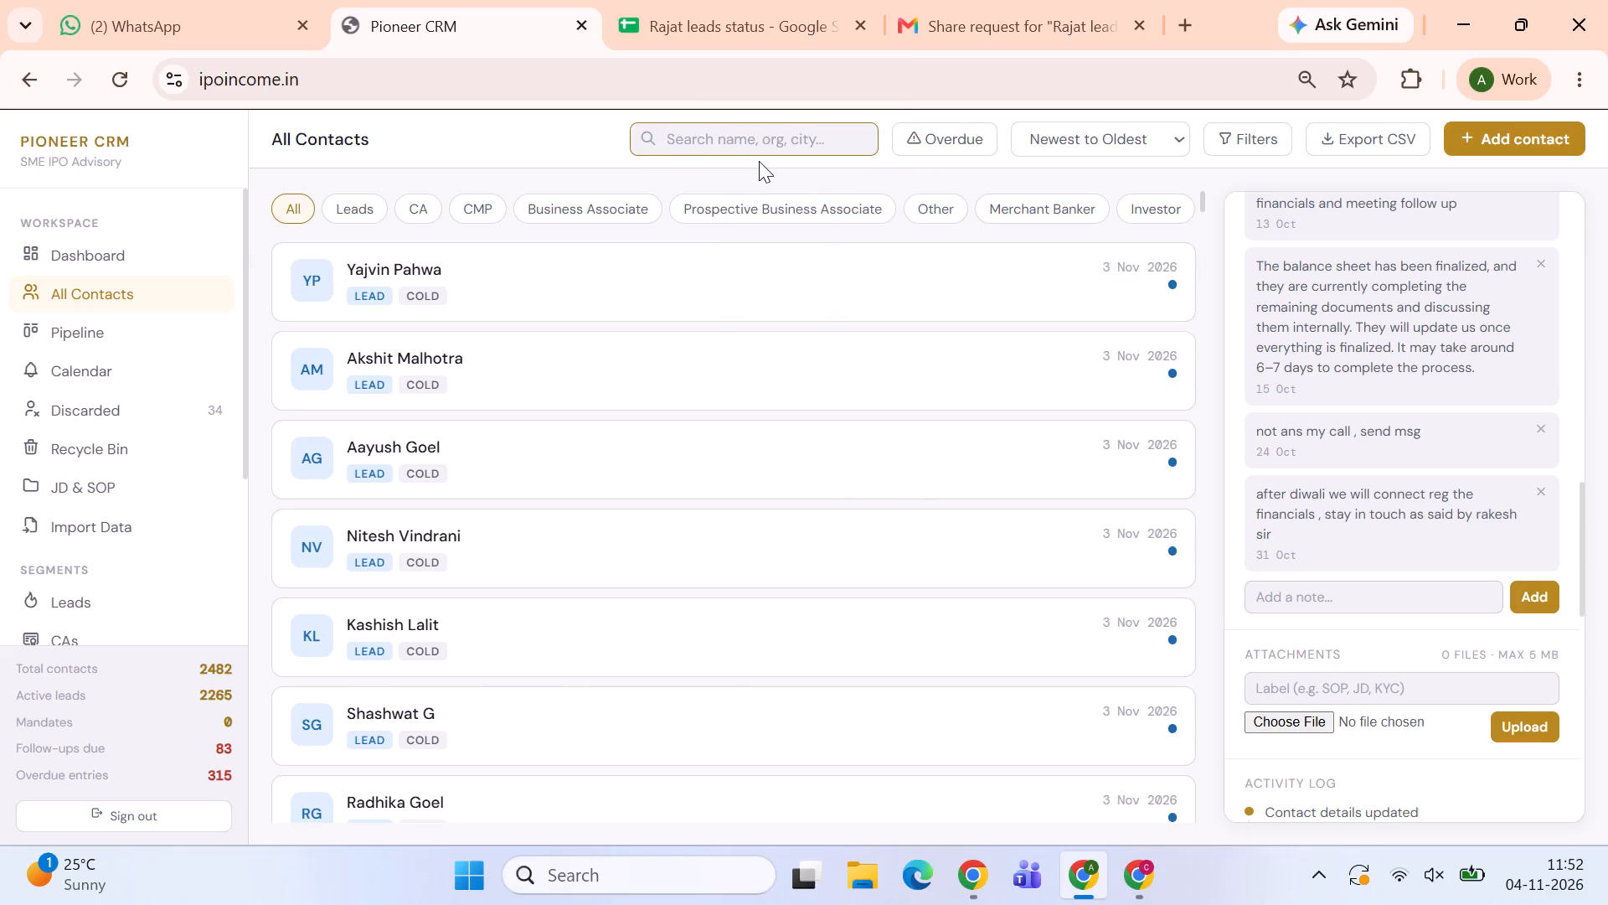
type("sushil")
left_click(770, 384)
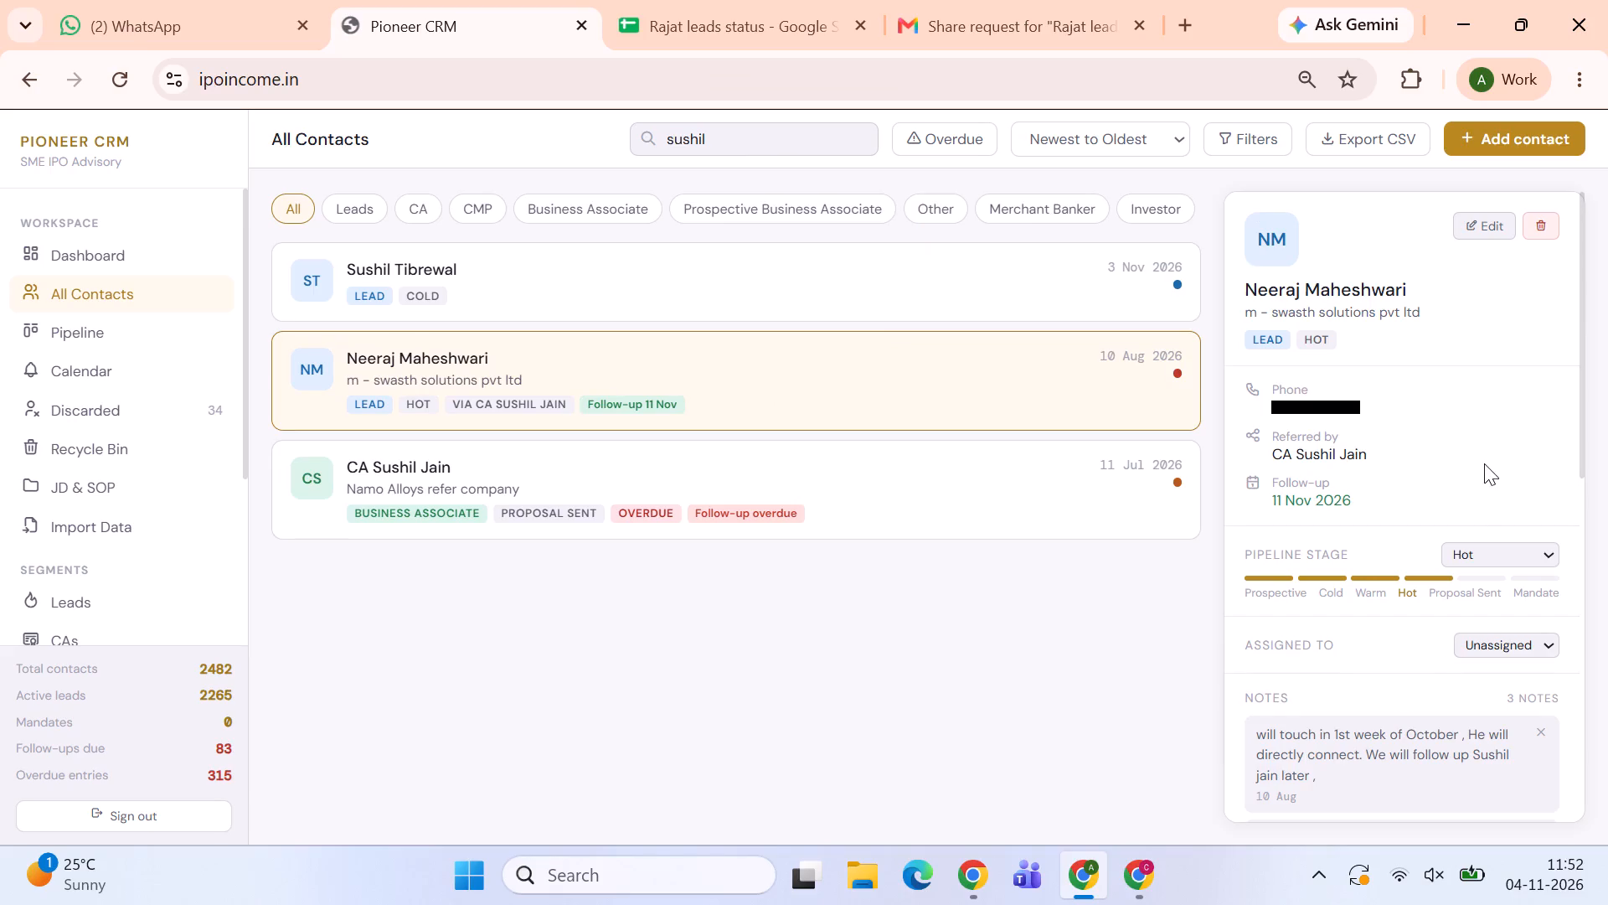
scroll(1444, 508, "down", 1)
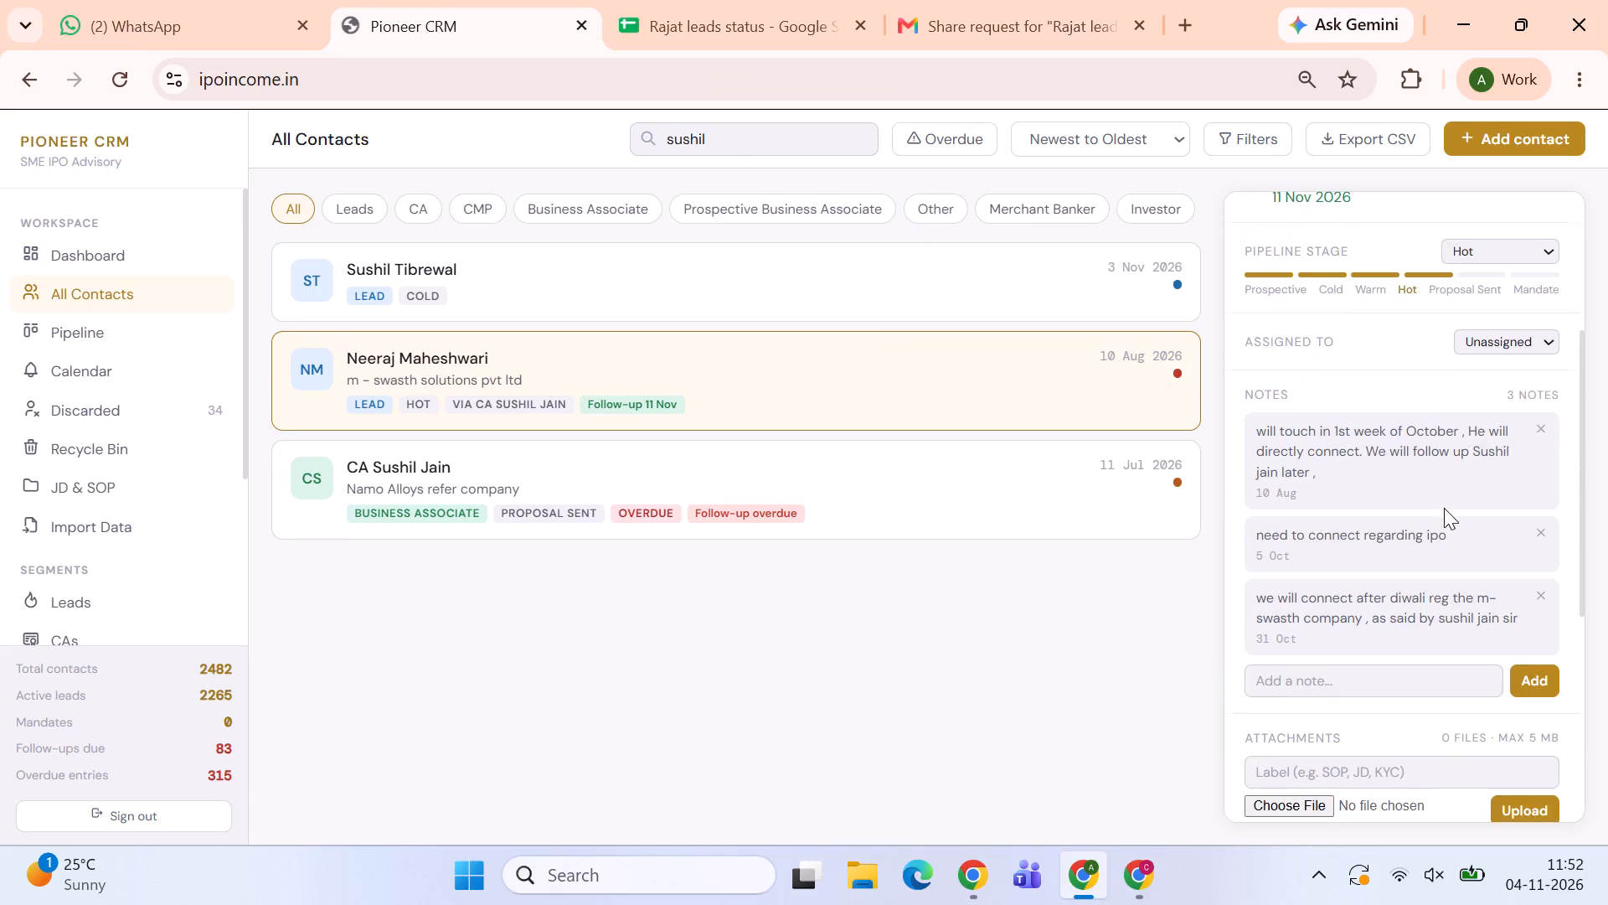
scroll(1444, 508, "down", 2)
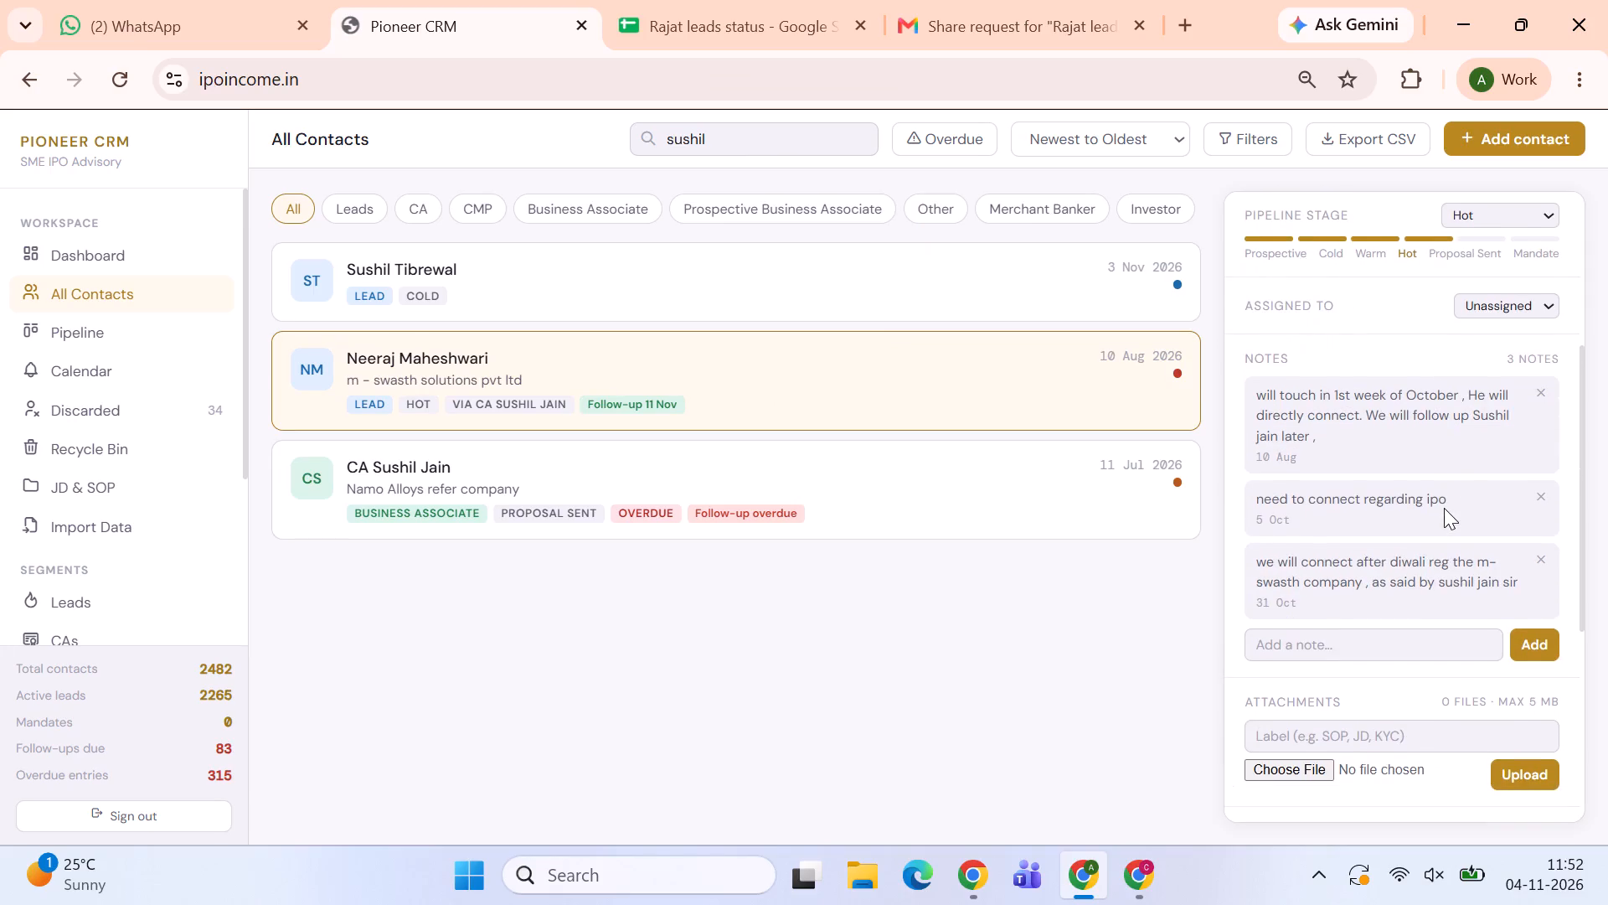
scroll(1444, 508, "down", 1)
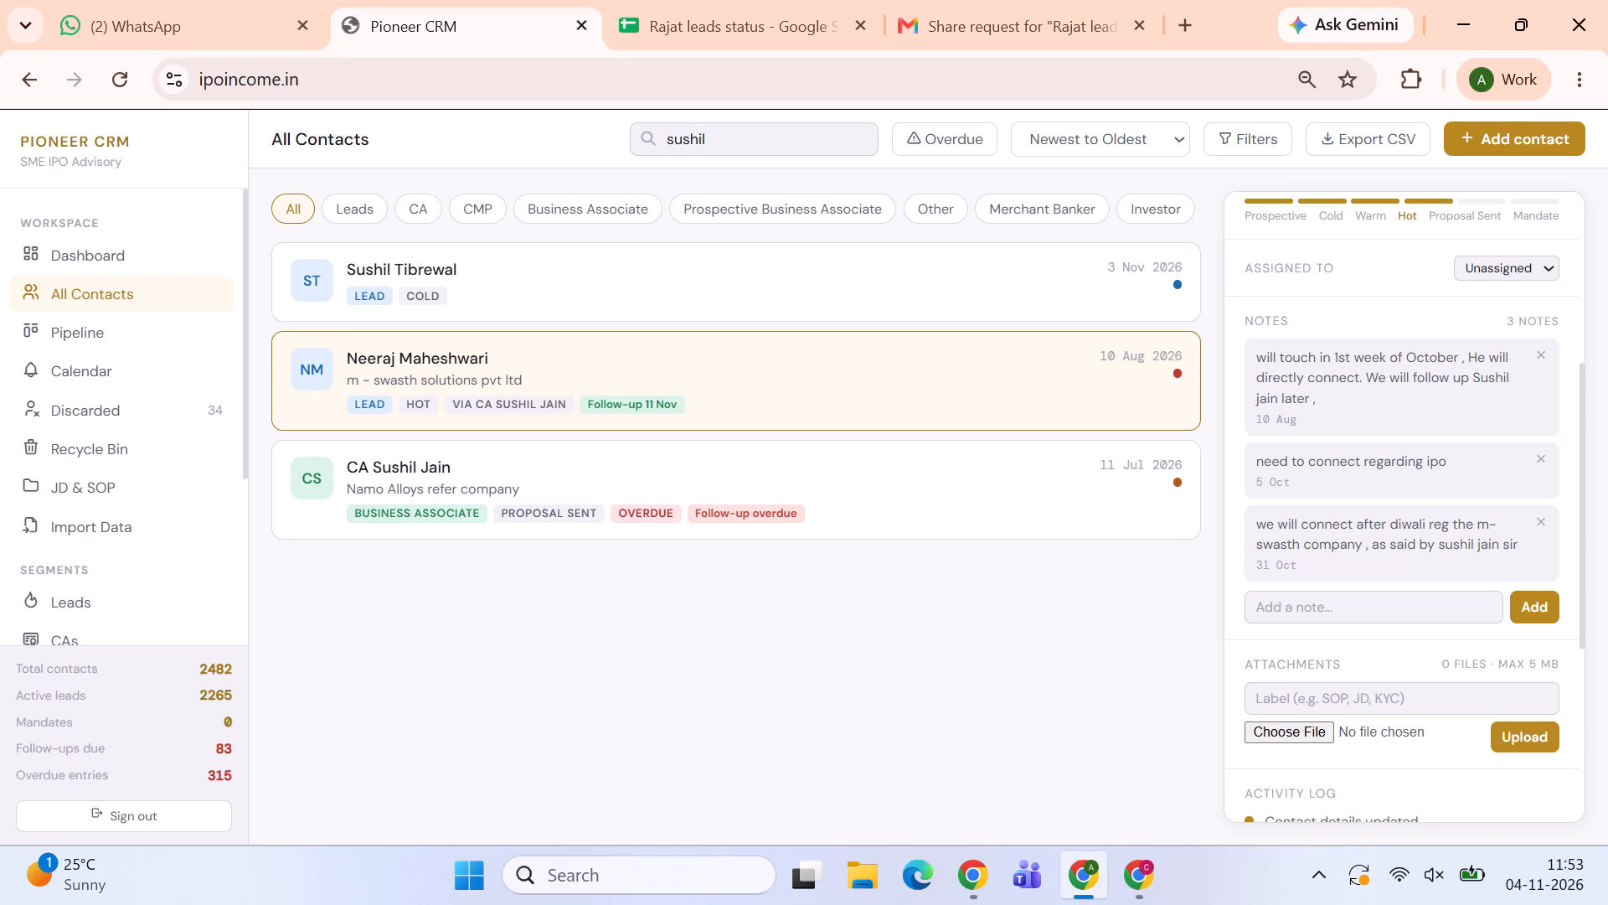
Replace the contact search with "ca yash" and review the latest notes of the Karnikirpa Power Pvt Ltd lead.
left_click(783, 142)
key("BackSpace")
key("BackSpace")
key("BackSpace")
key("BackSpace")
key("BackSpace")
key("BackSpace")
key("BackSpace")
key("BackSpace")
key("BackSpace")
key("BackSpace")
key("BackSpace")
key("BackSpace")
key("BackSpace")
key("BackSpace")
key("BackSpace")
key("BackSpace")
key("BackSpace")
key("BackSpace")
key("BackSpace")
key("BackSpace")
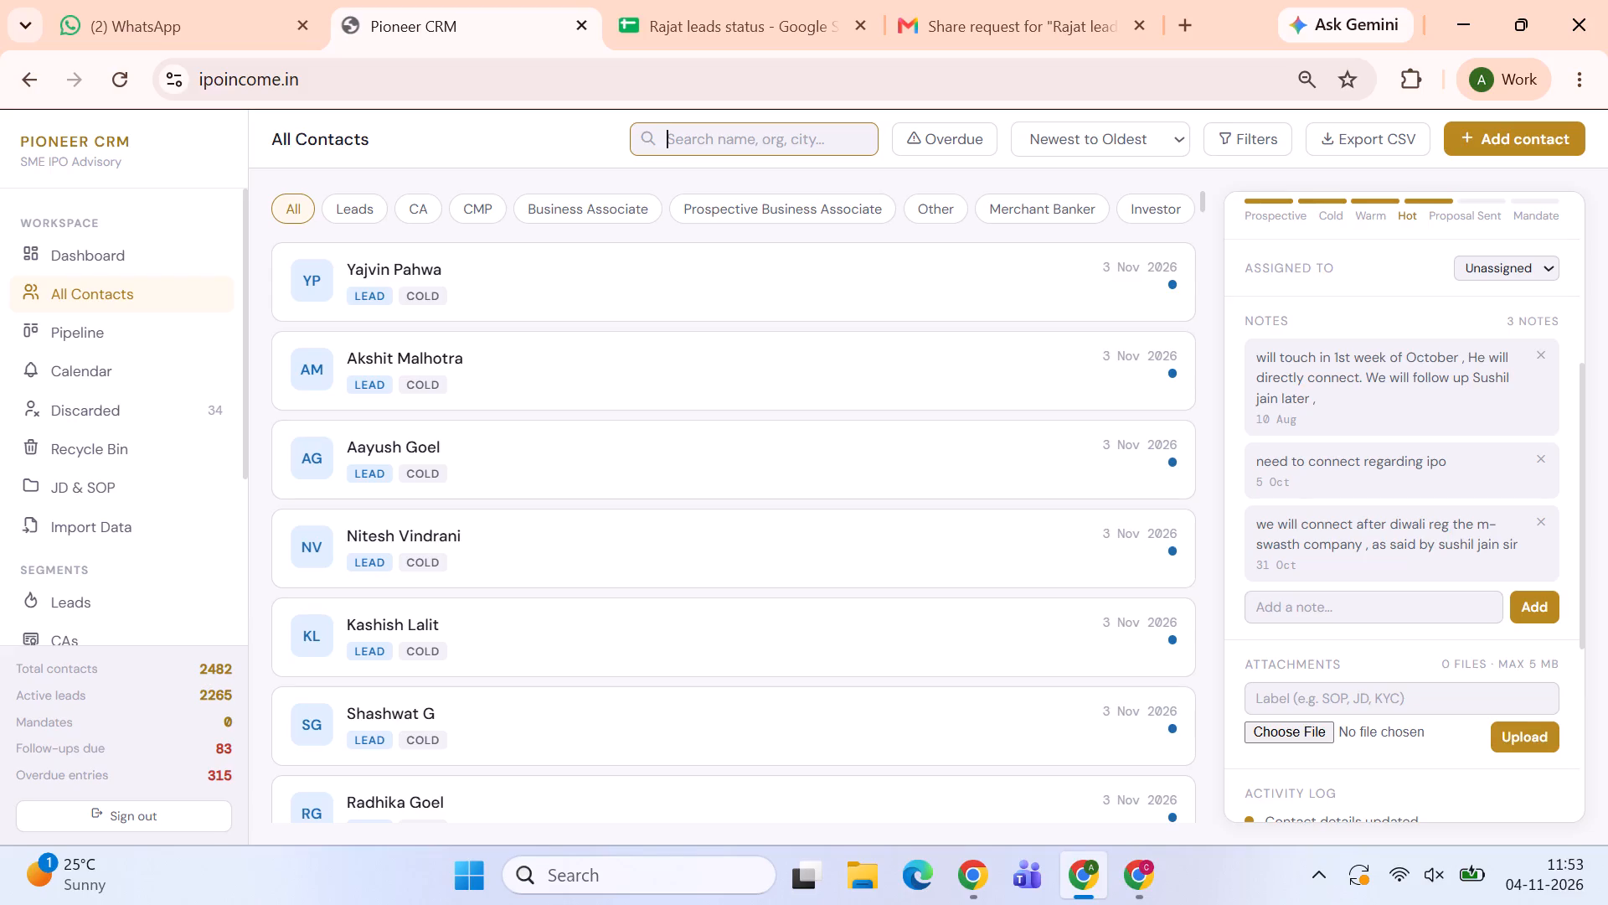
left_click(698, 132)
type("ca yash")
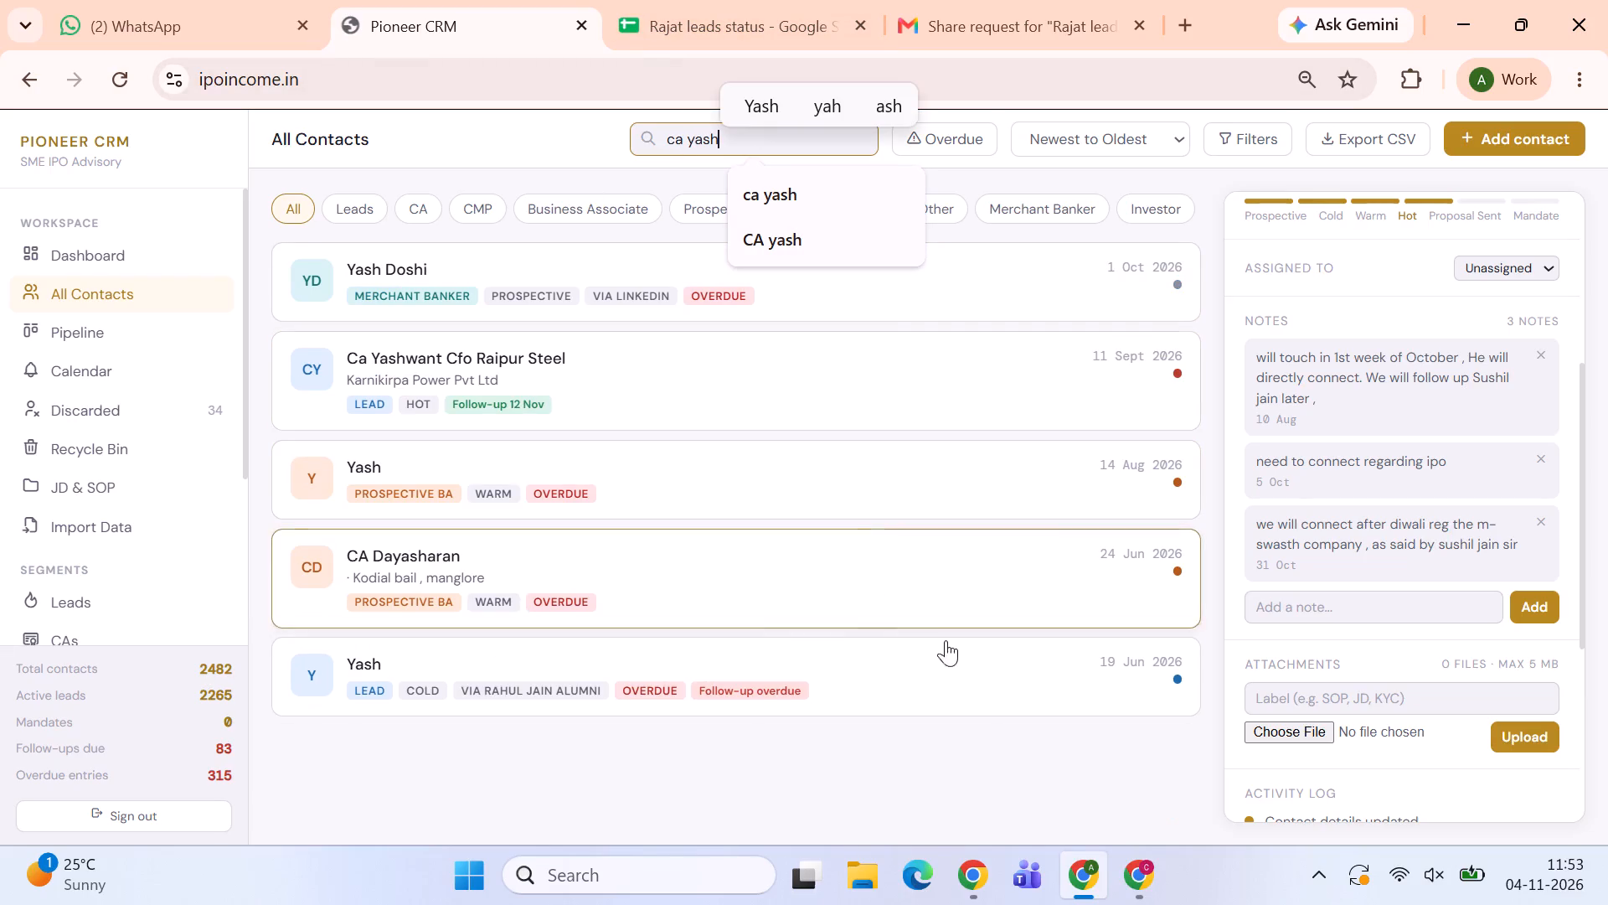
left_click(696, 357)
scroll(1360, 685, "down", 11)
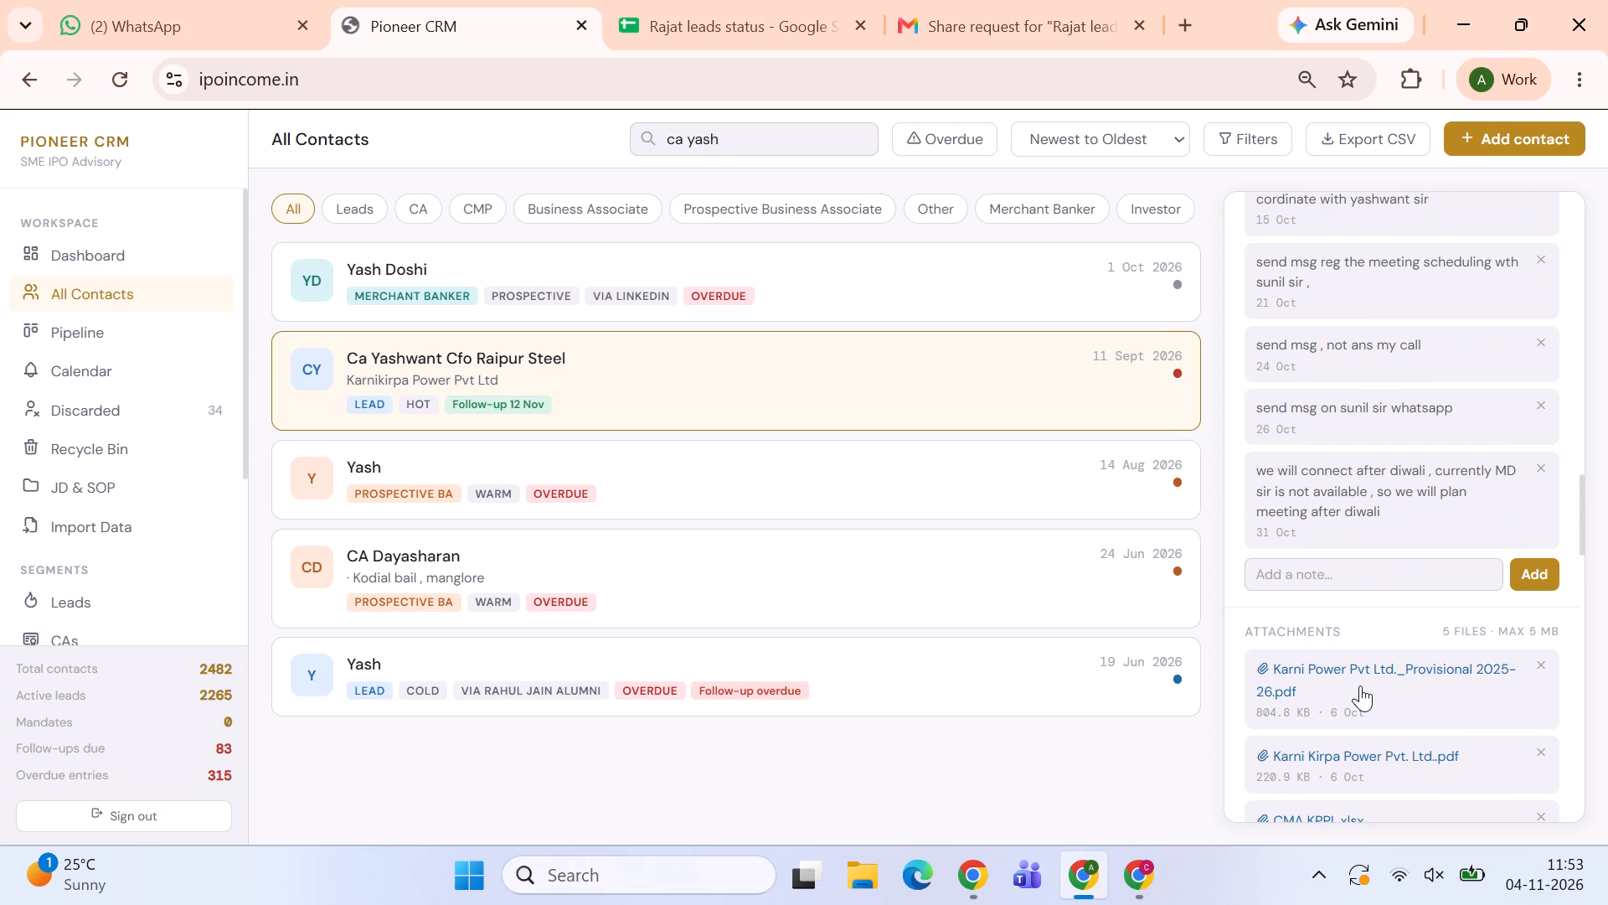
Replace the contact search with the full name of the contact for the Longtharai lead.
left_click(797, 147)
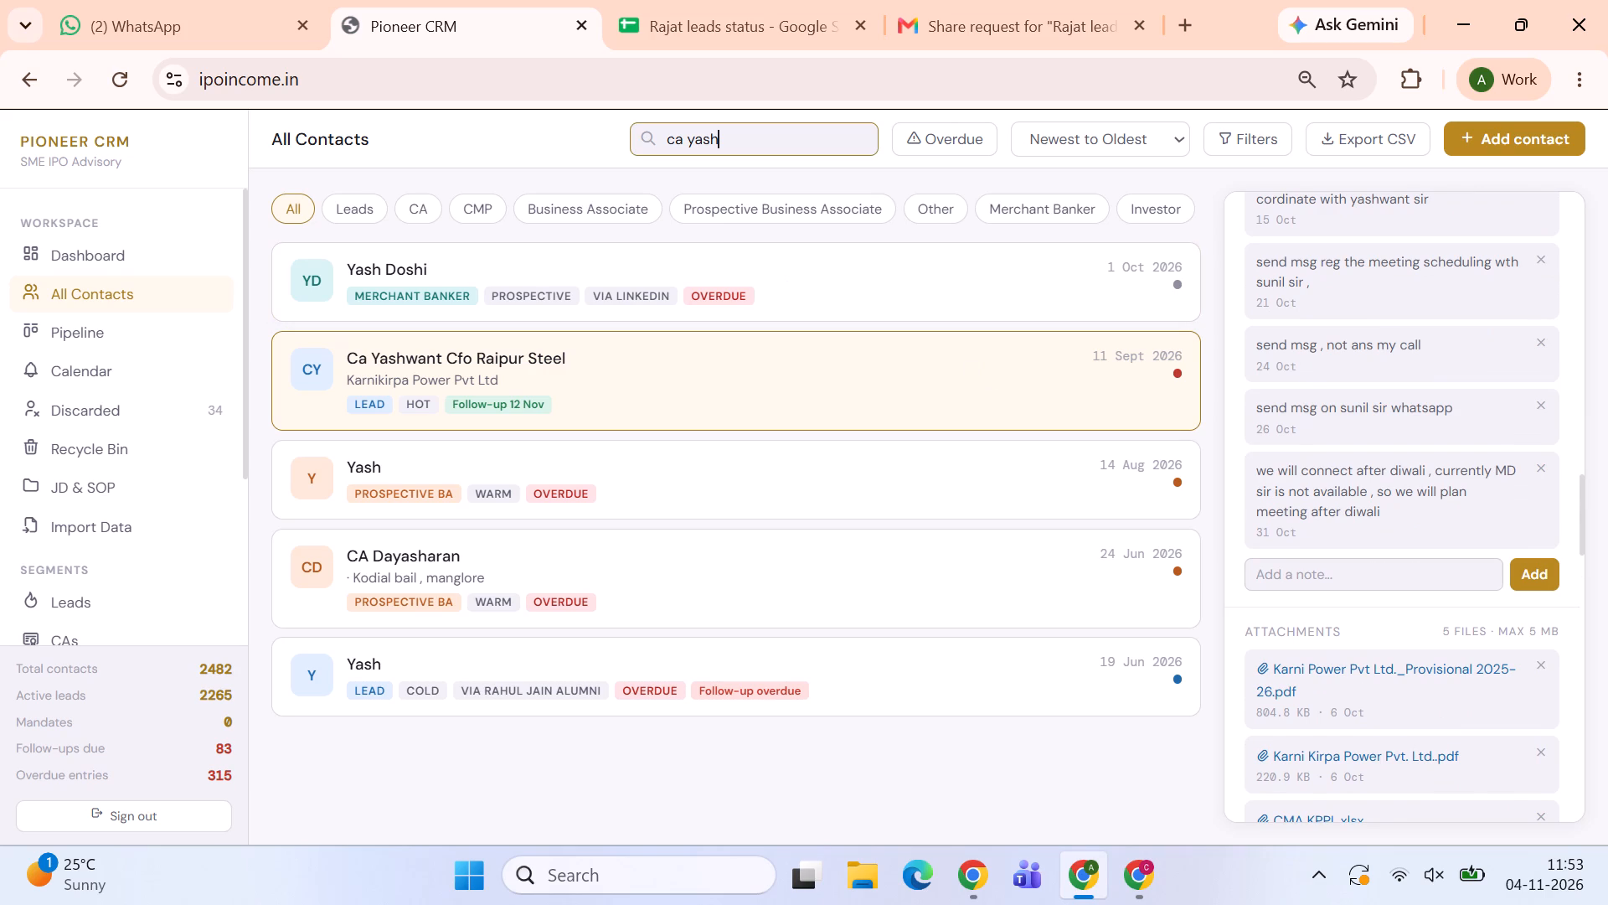
key("BackSpace")
key("BackSpace")
key("BackSpace")
key("BackSpace")
key("BackSpace")
key("BackSpace")
key("BackSpace")
key("BackSpace")
key("BackSpace")
key("BackSpace")
key("BackSpace")
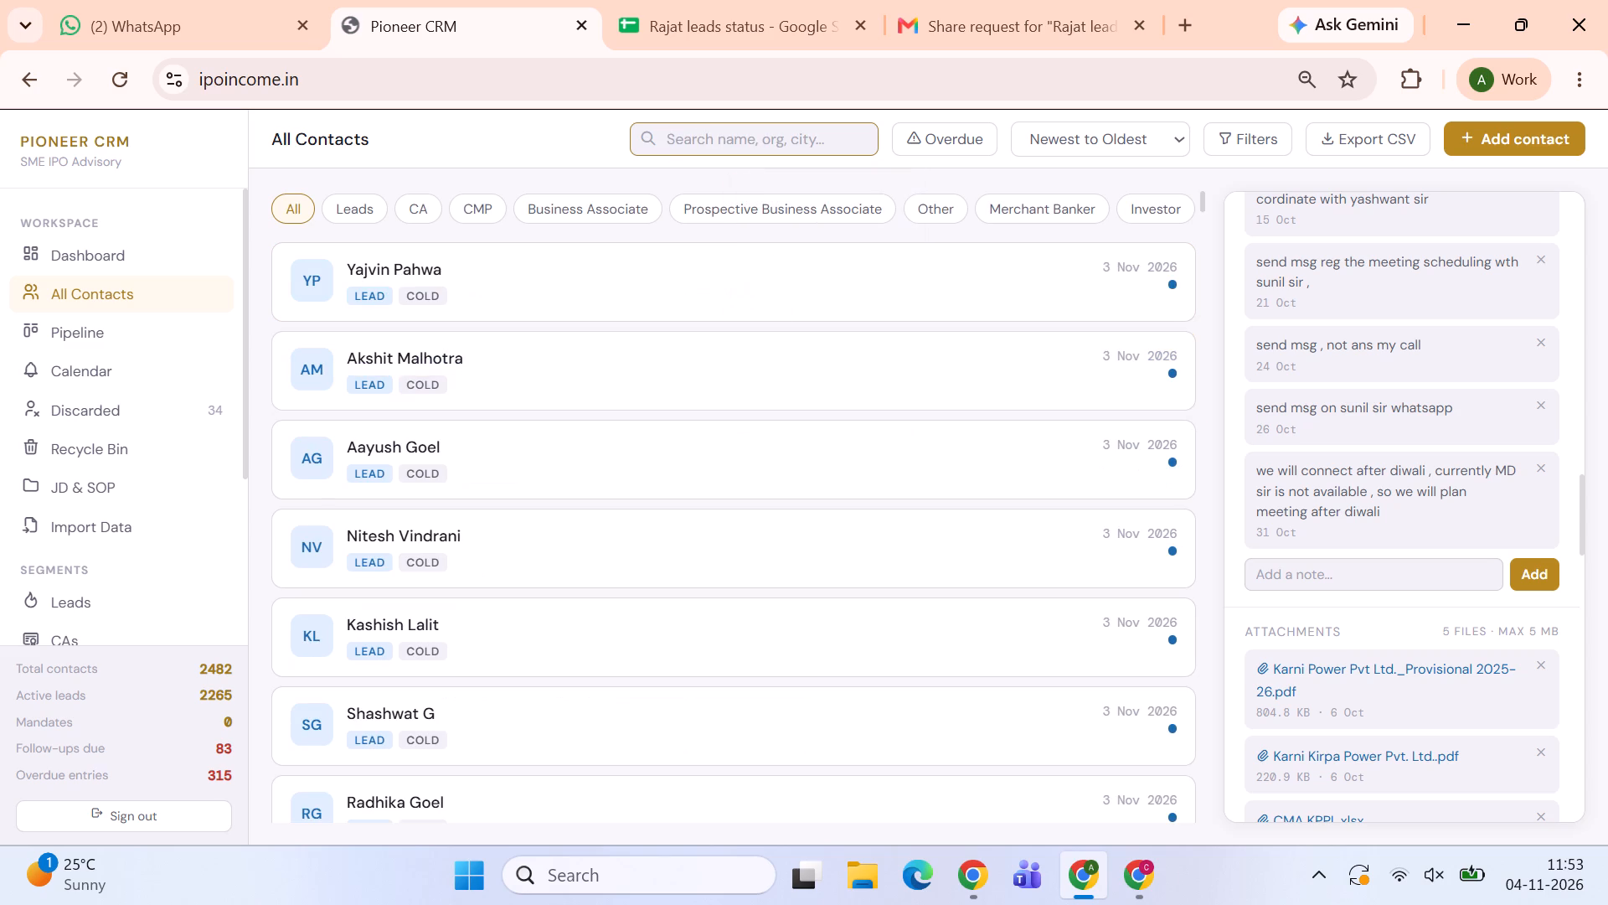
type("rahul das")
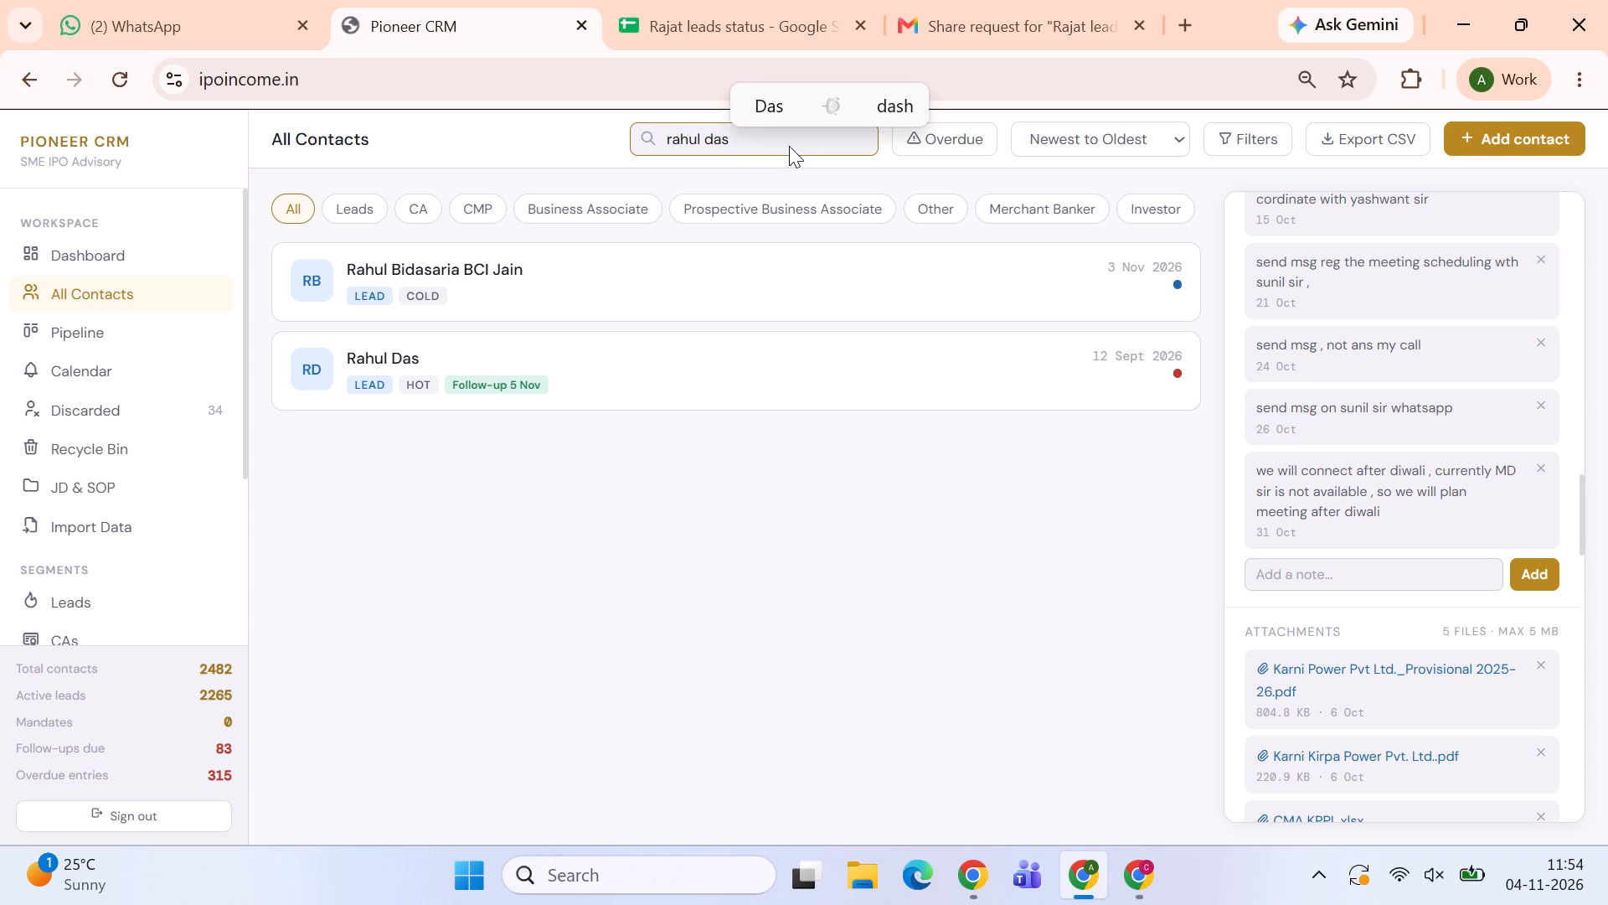
Clear and re-enter the Longtharai contact's full name, open that hot lead, and review its latest notes and attachments.
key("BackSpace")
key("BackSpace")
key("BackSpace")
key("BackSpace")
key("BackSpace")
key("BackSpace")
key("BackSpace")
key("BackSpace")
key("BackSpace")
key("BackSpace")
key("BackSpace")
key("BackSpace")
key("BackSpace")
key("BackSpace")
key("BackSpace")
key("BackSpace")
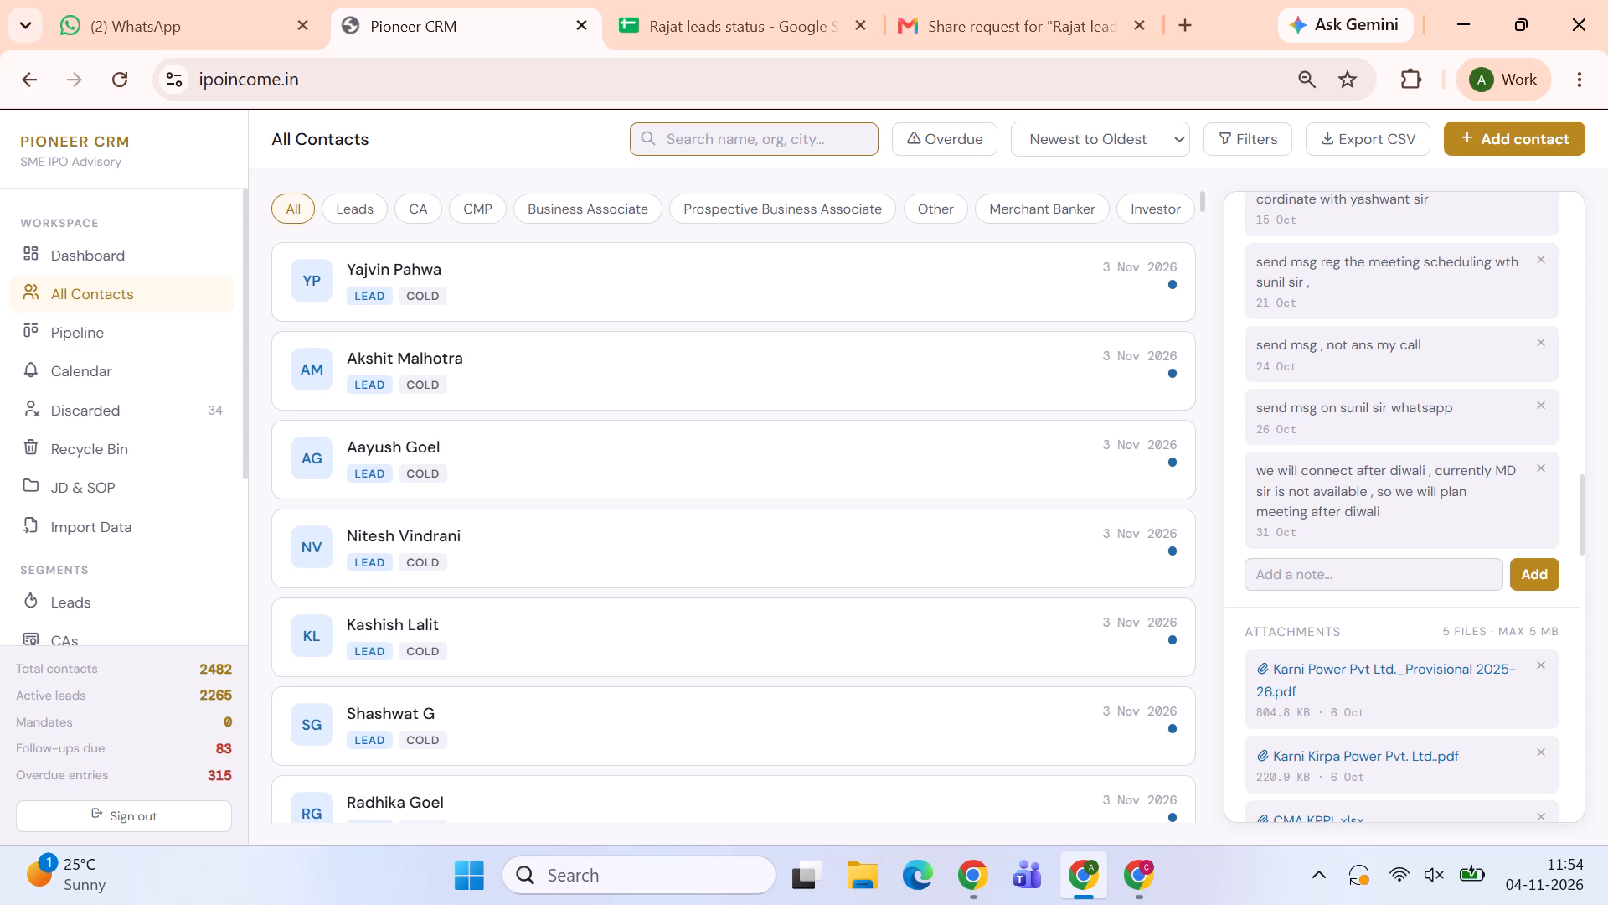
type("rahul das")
left_click(764, 358)
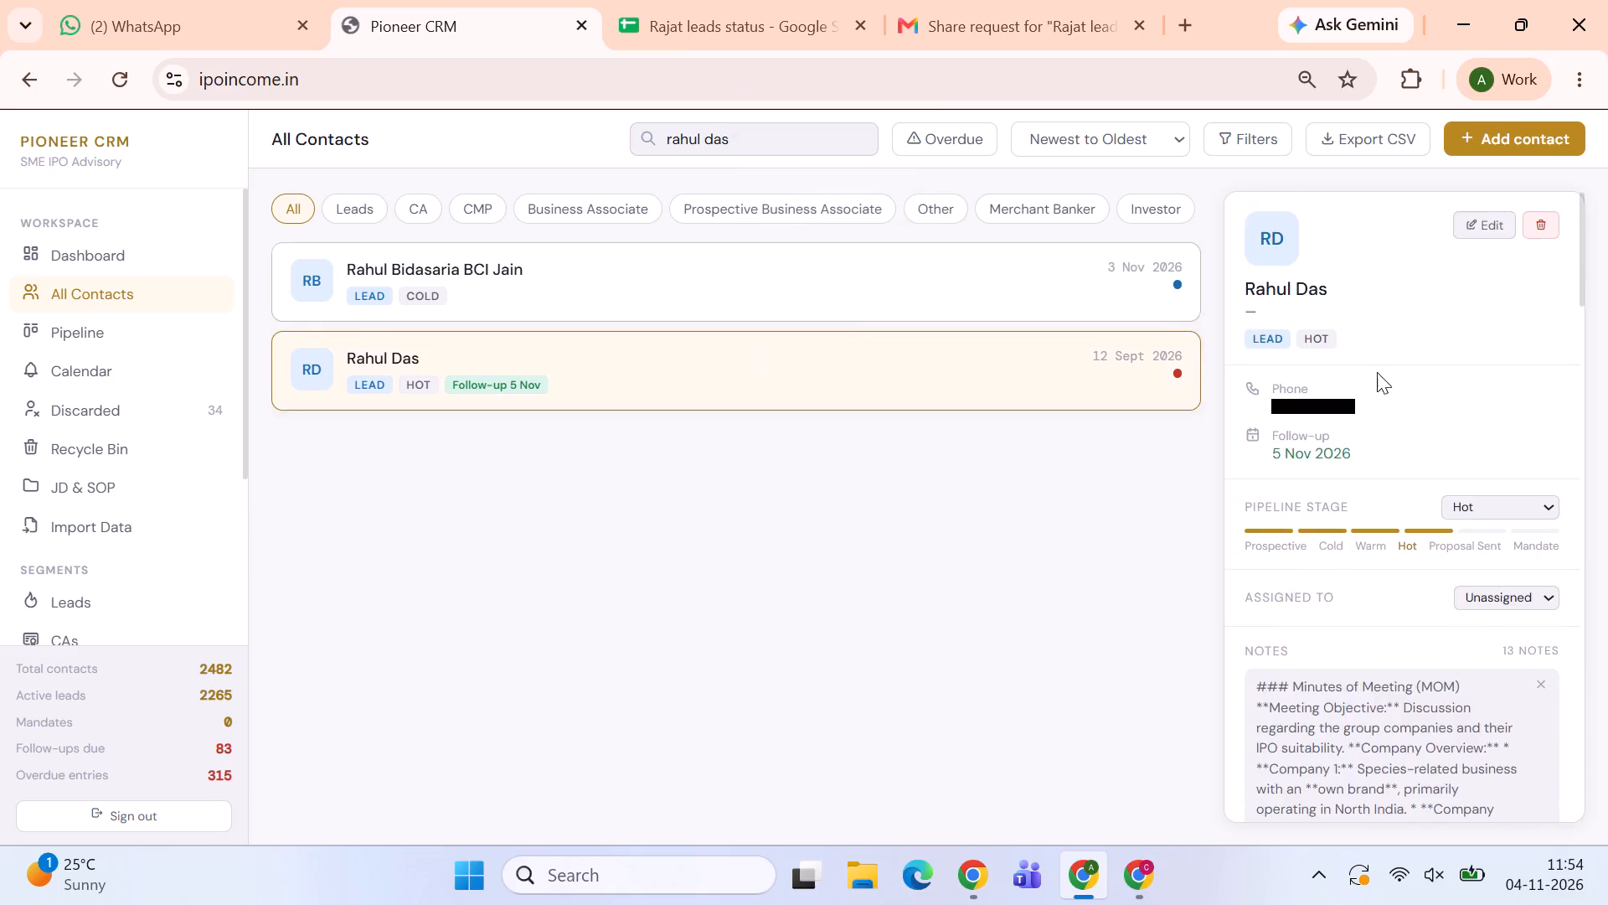
scroll(1476, 628, "down", 6)
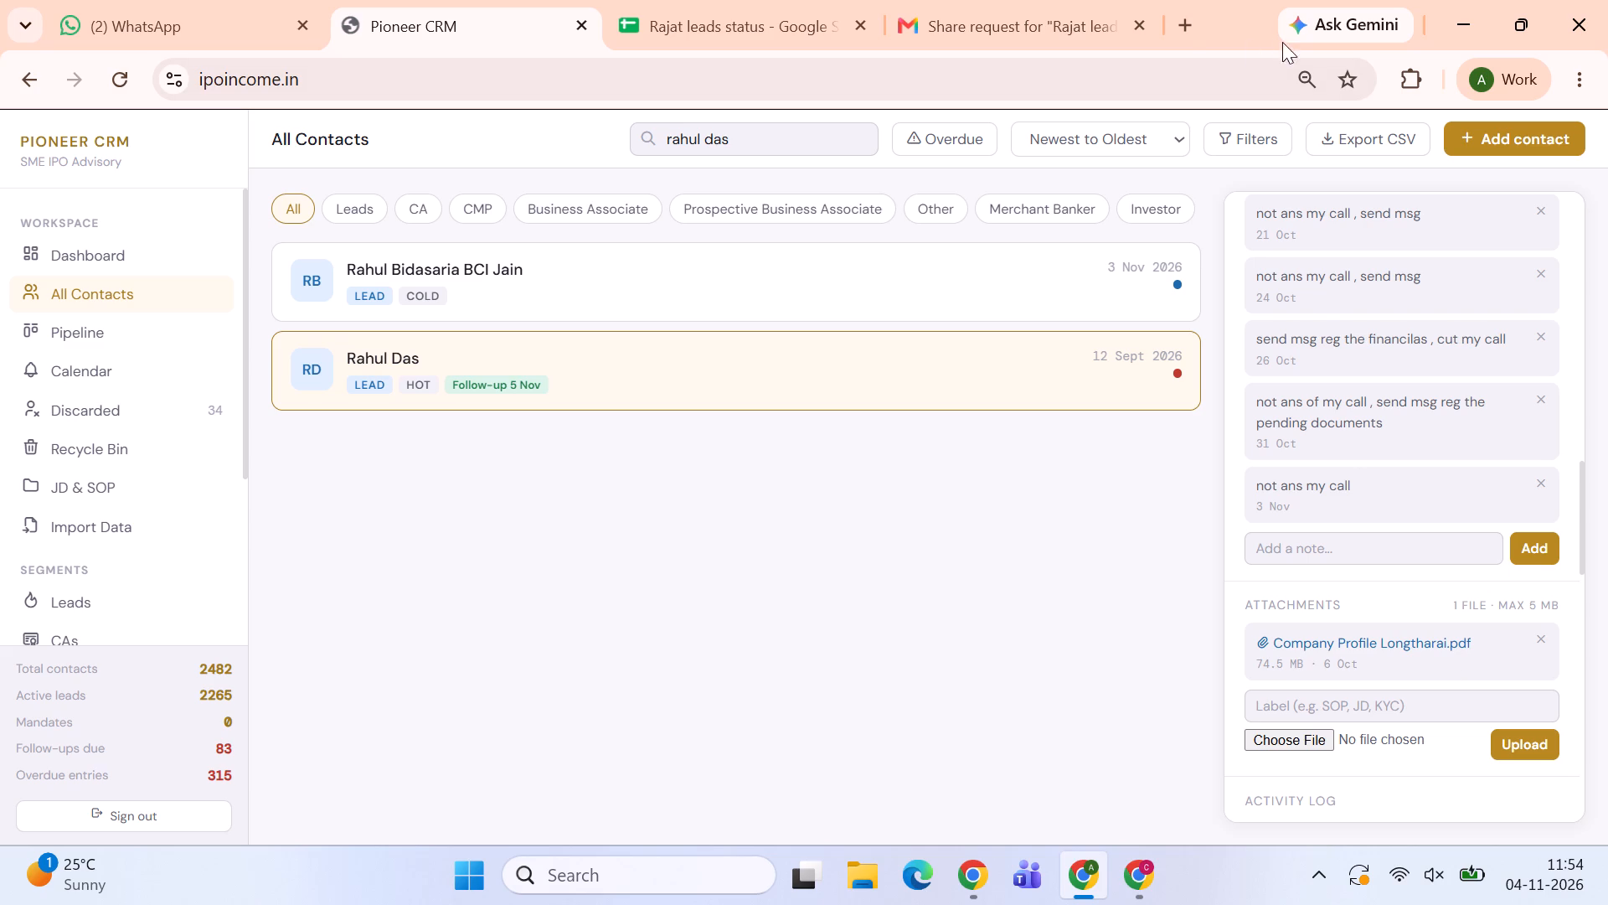
Search the web for "longatharai" in a new browser tab and look over the company results.
left_click(1187, 13)
left_click(1107, 67)
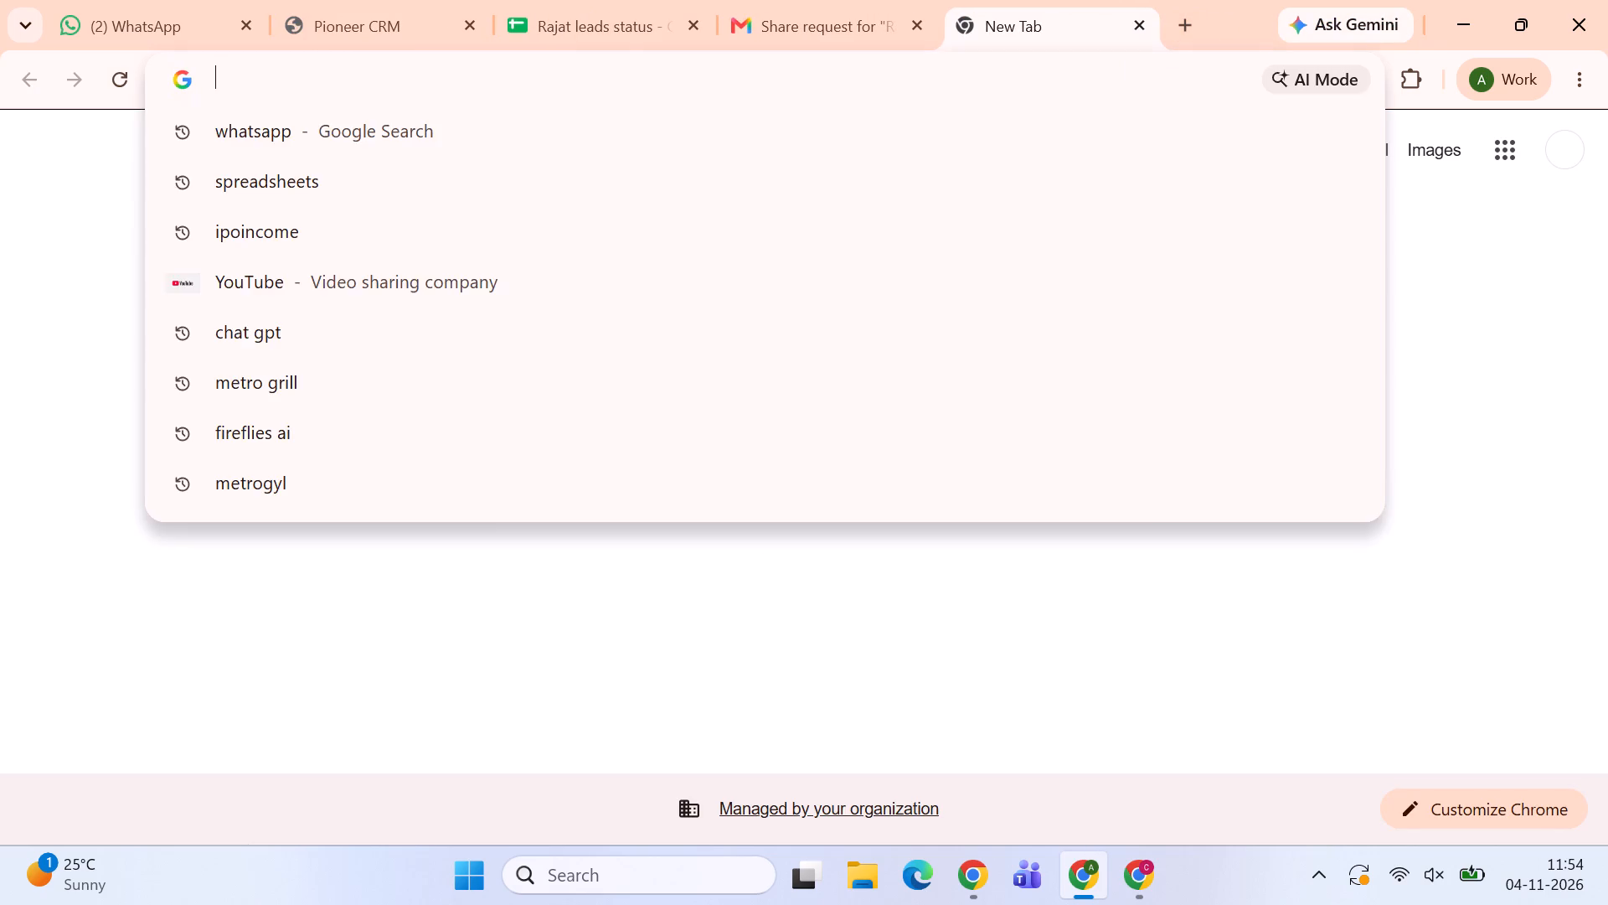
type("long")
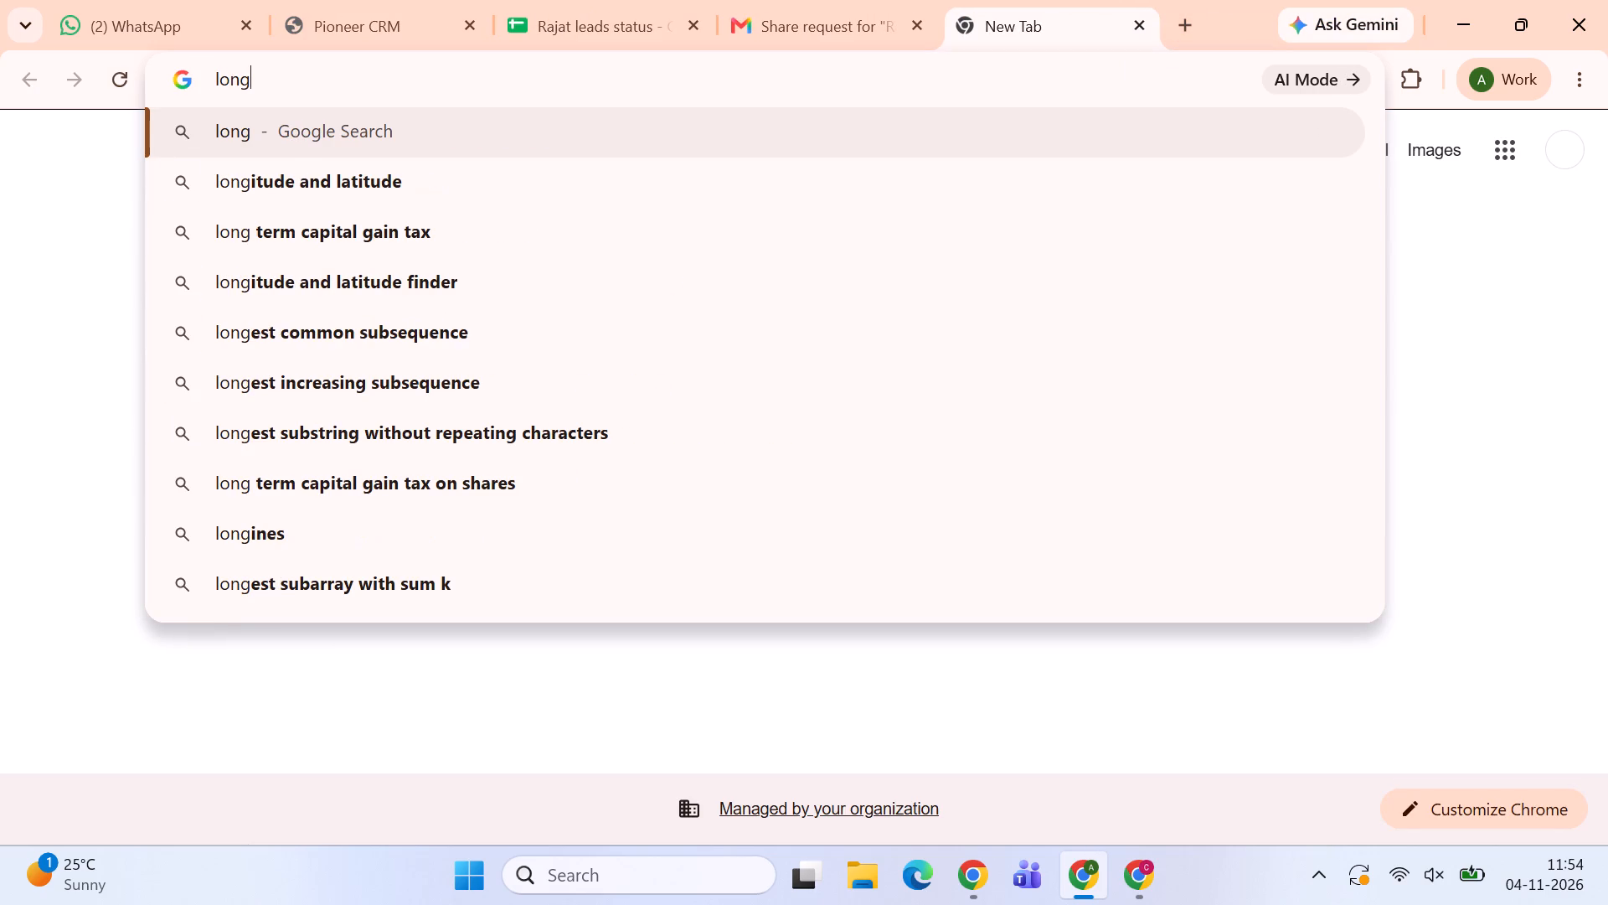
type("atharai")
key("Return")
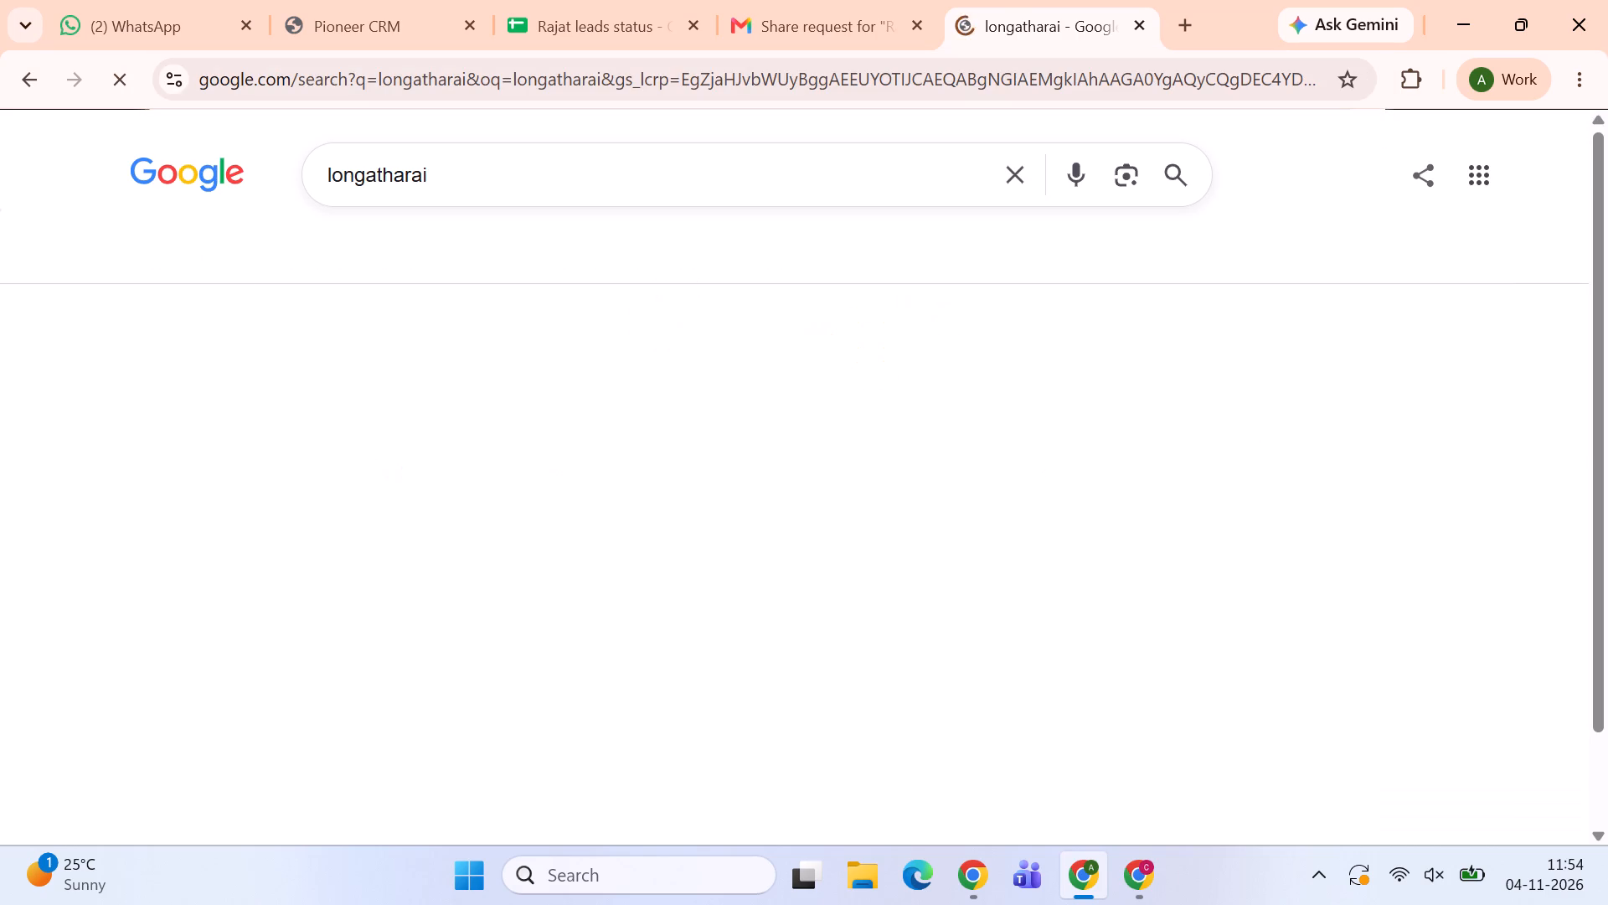
scroll(668, 594, "down", 2)
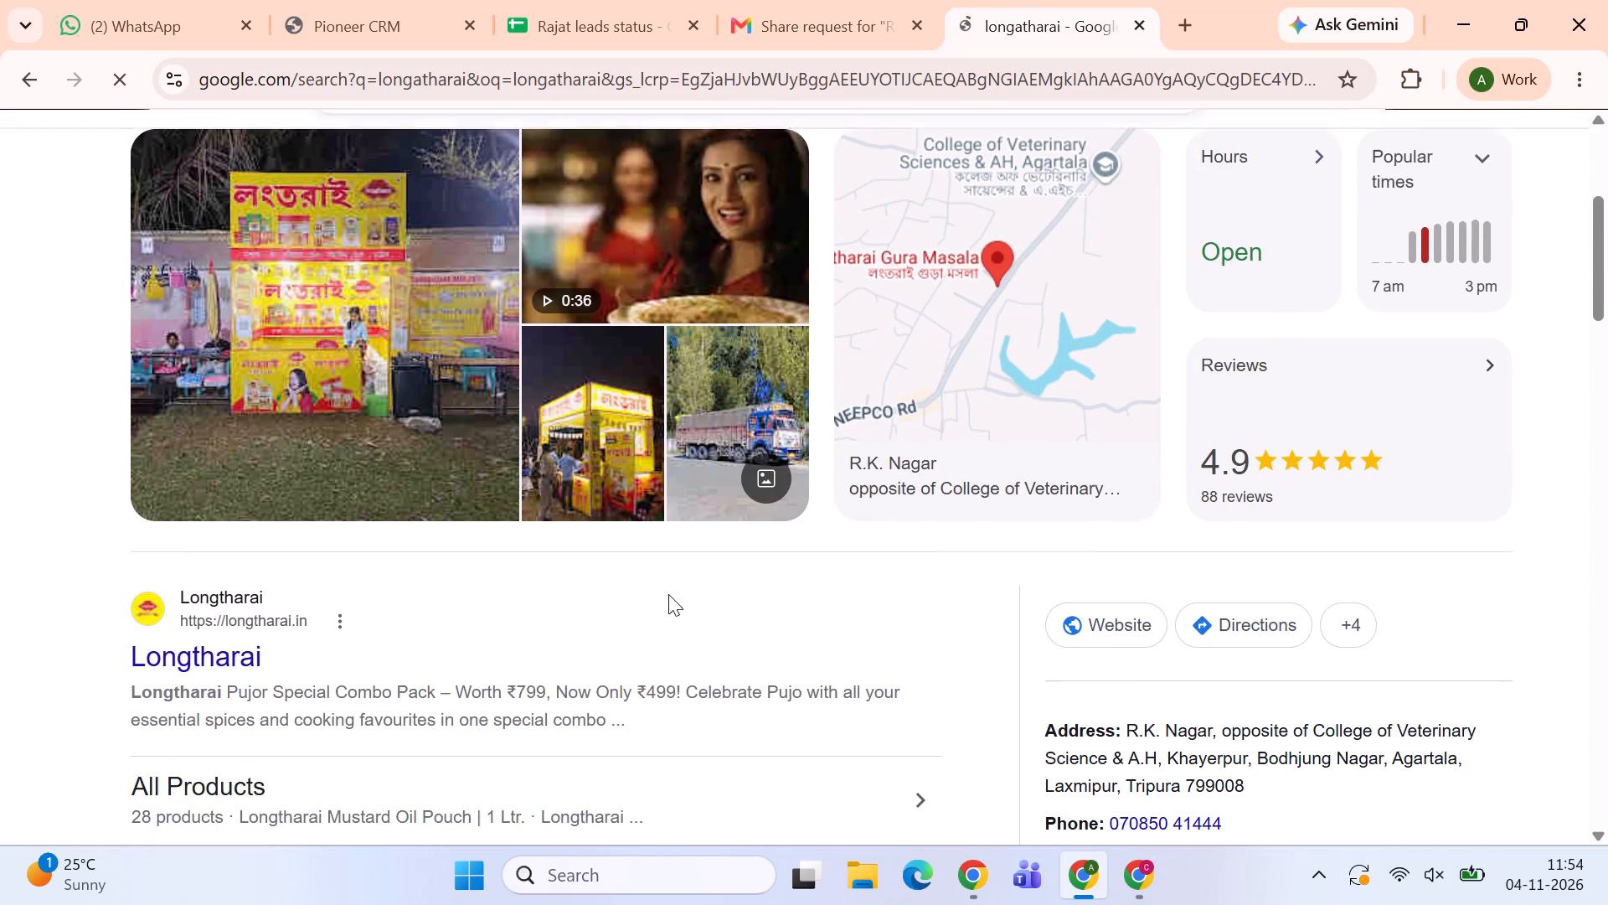
scroll(666, 690, "right", 1)
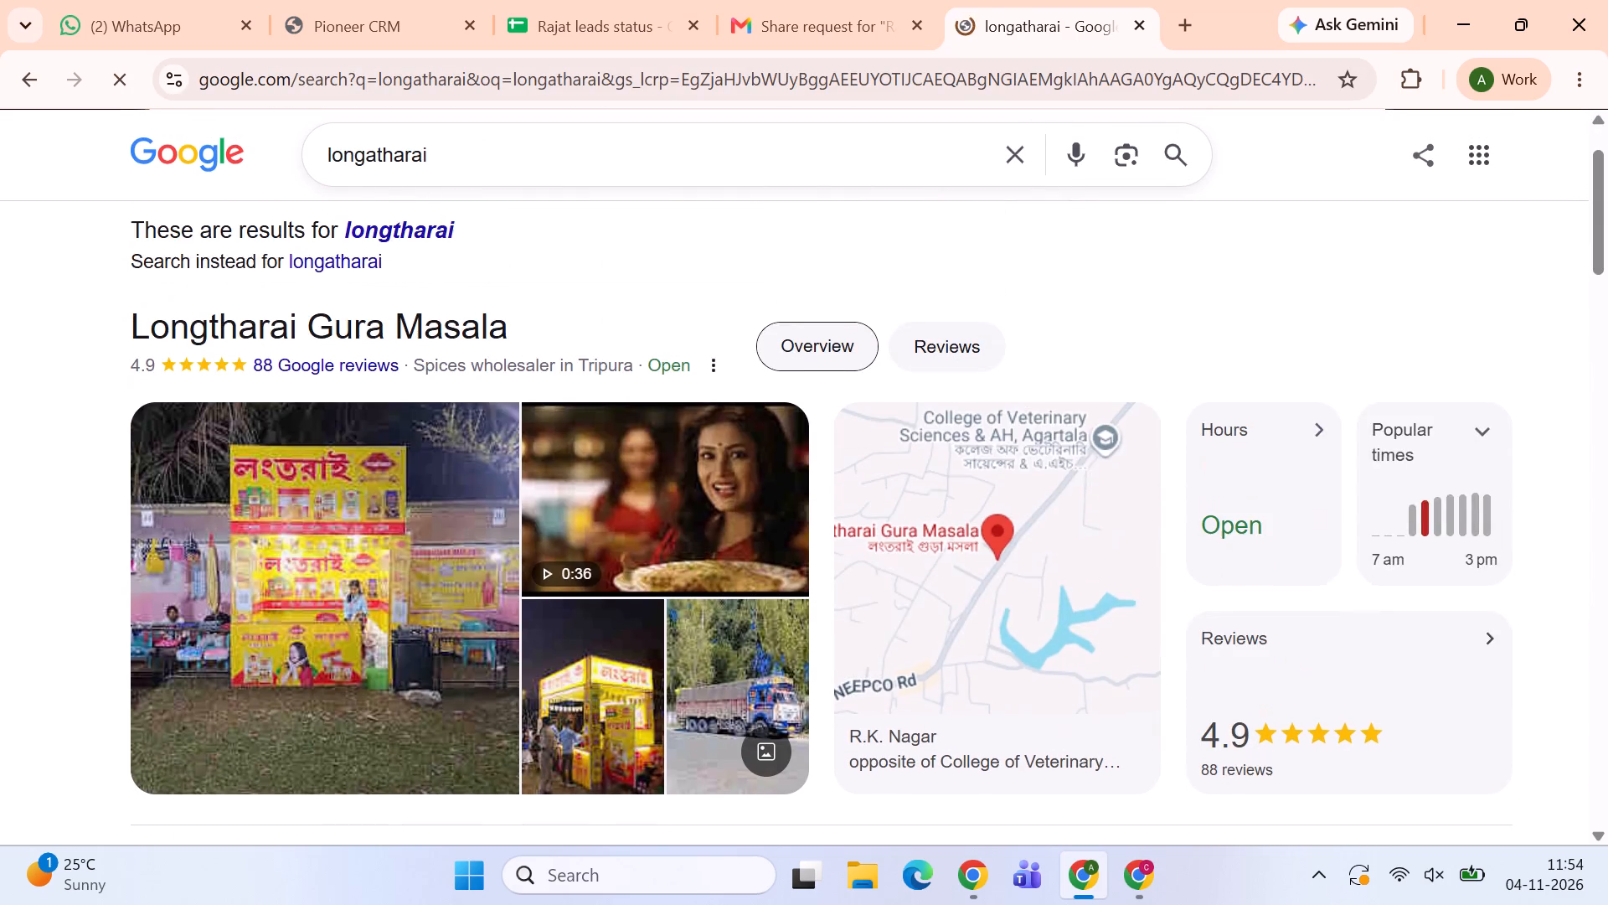
scroll(666, 690, "right", 1)
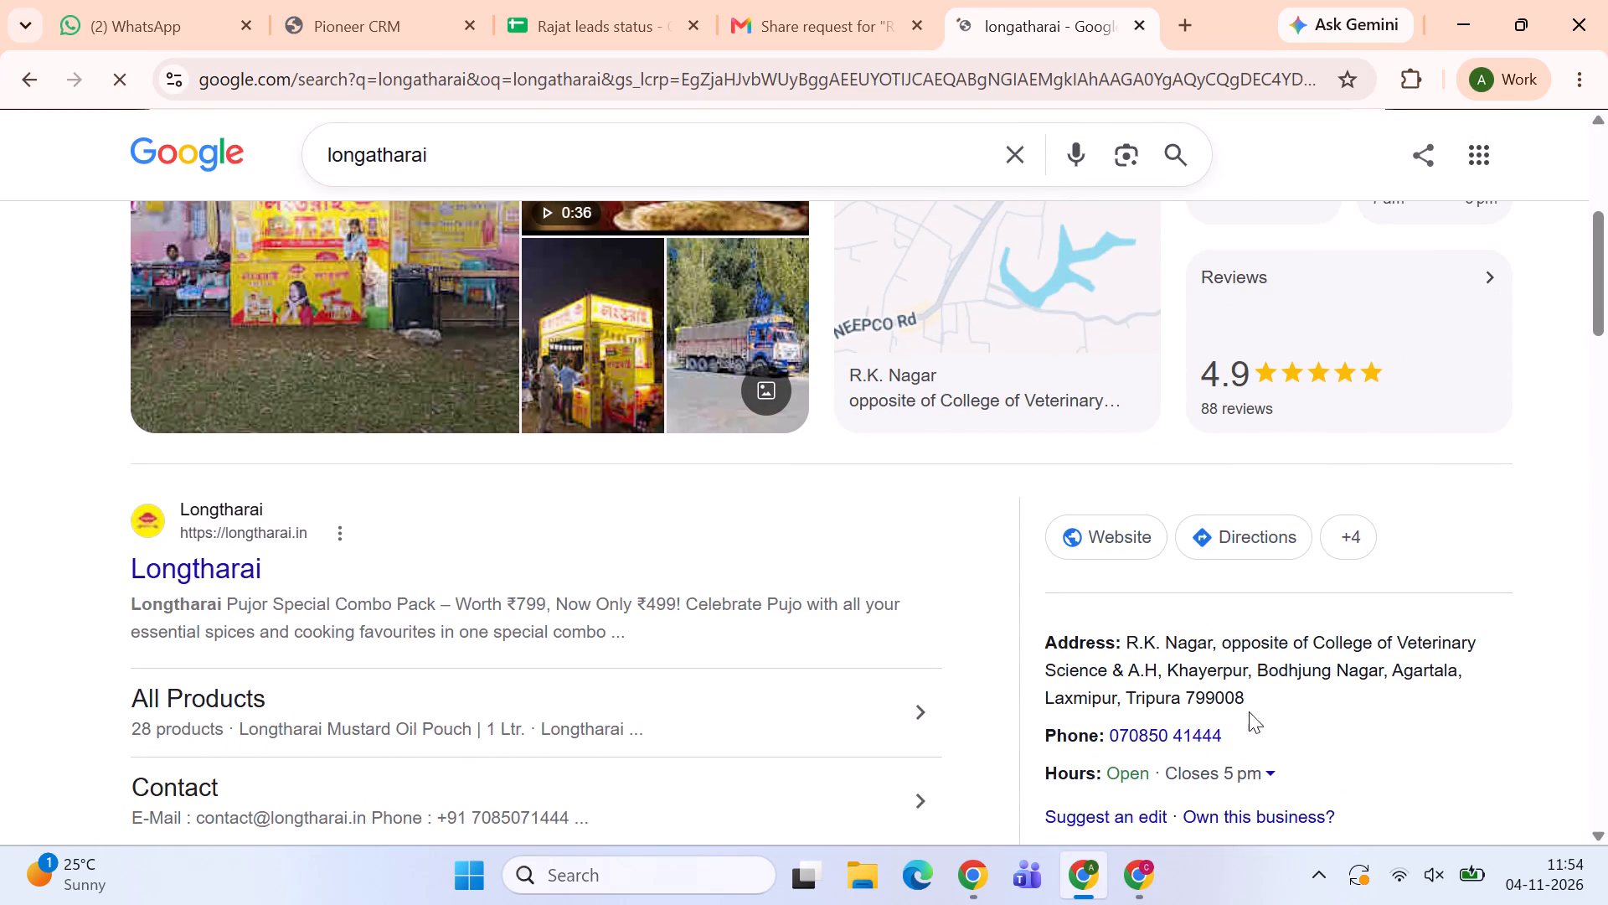
scroll(1209, 715, "down", 1)
Open the Longtharai website from the search results and look through its home page.
left_click(1101, 506)
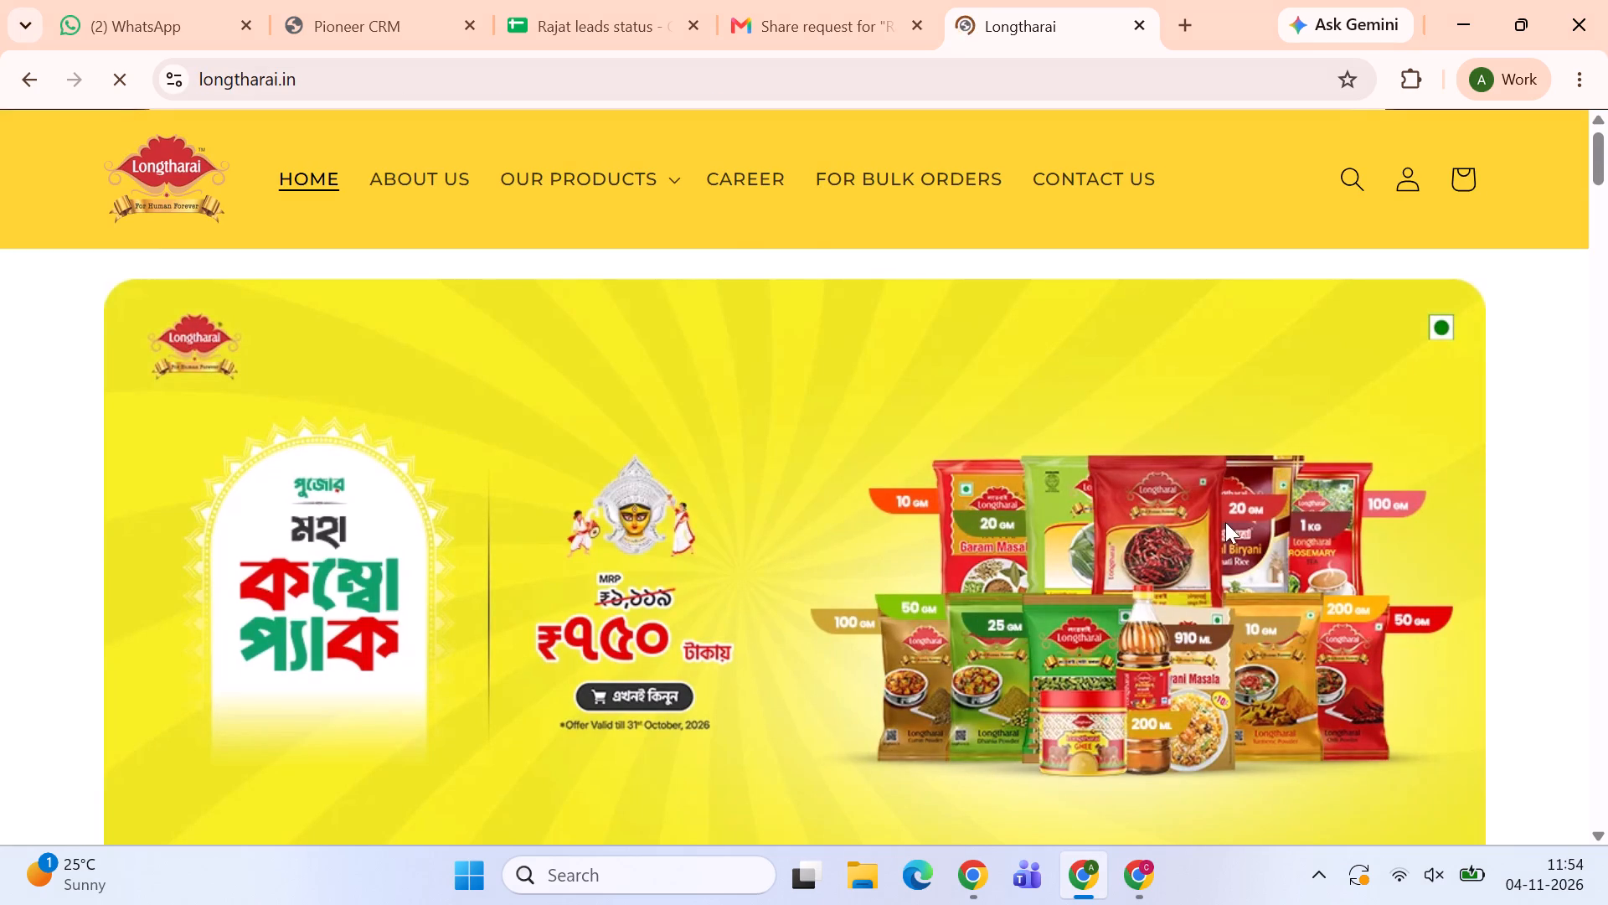
scroll(1225, 522, "down", 8)
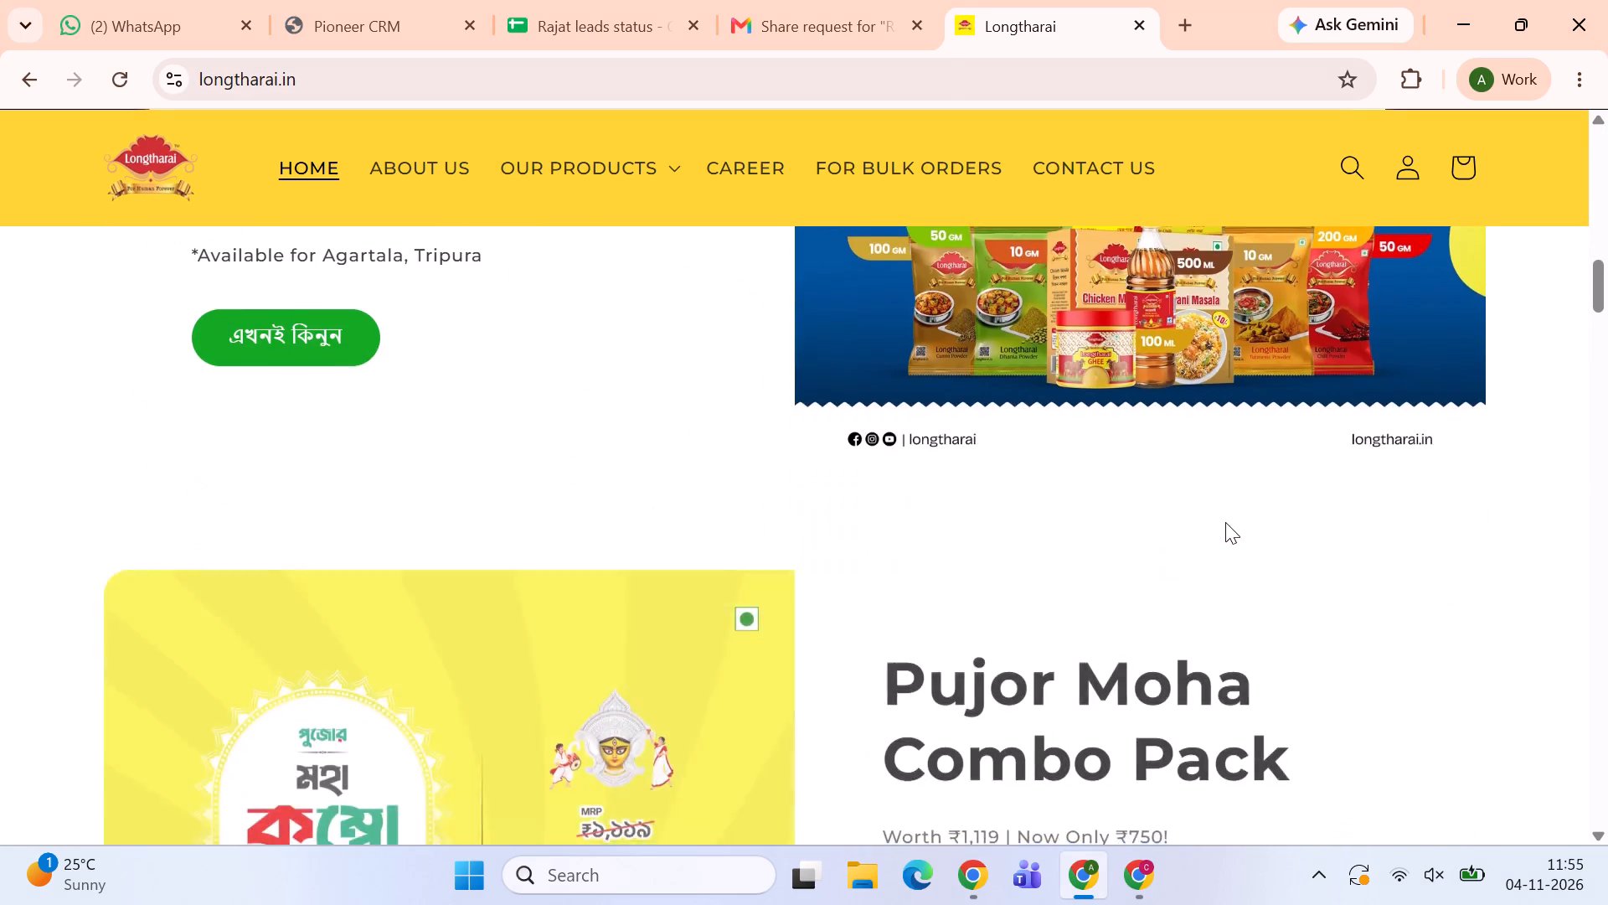
scroll(1225, 522, "down", 1)
scroll(1105, 594, "down", 4)
scroll(1105, 594, "up", 5)
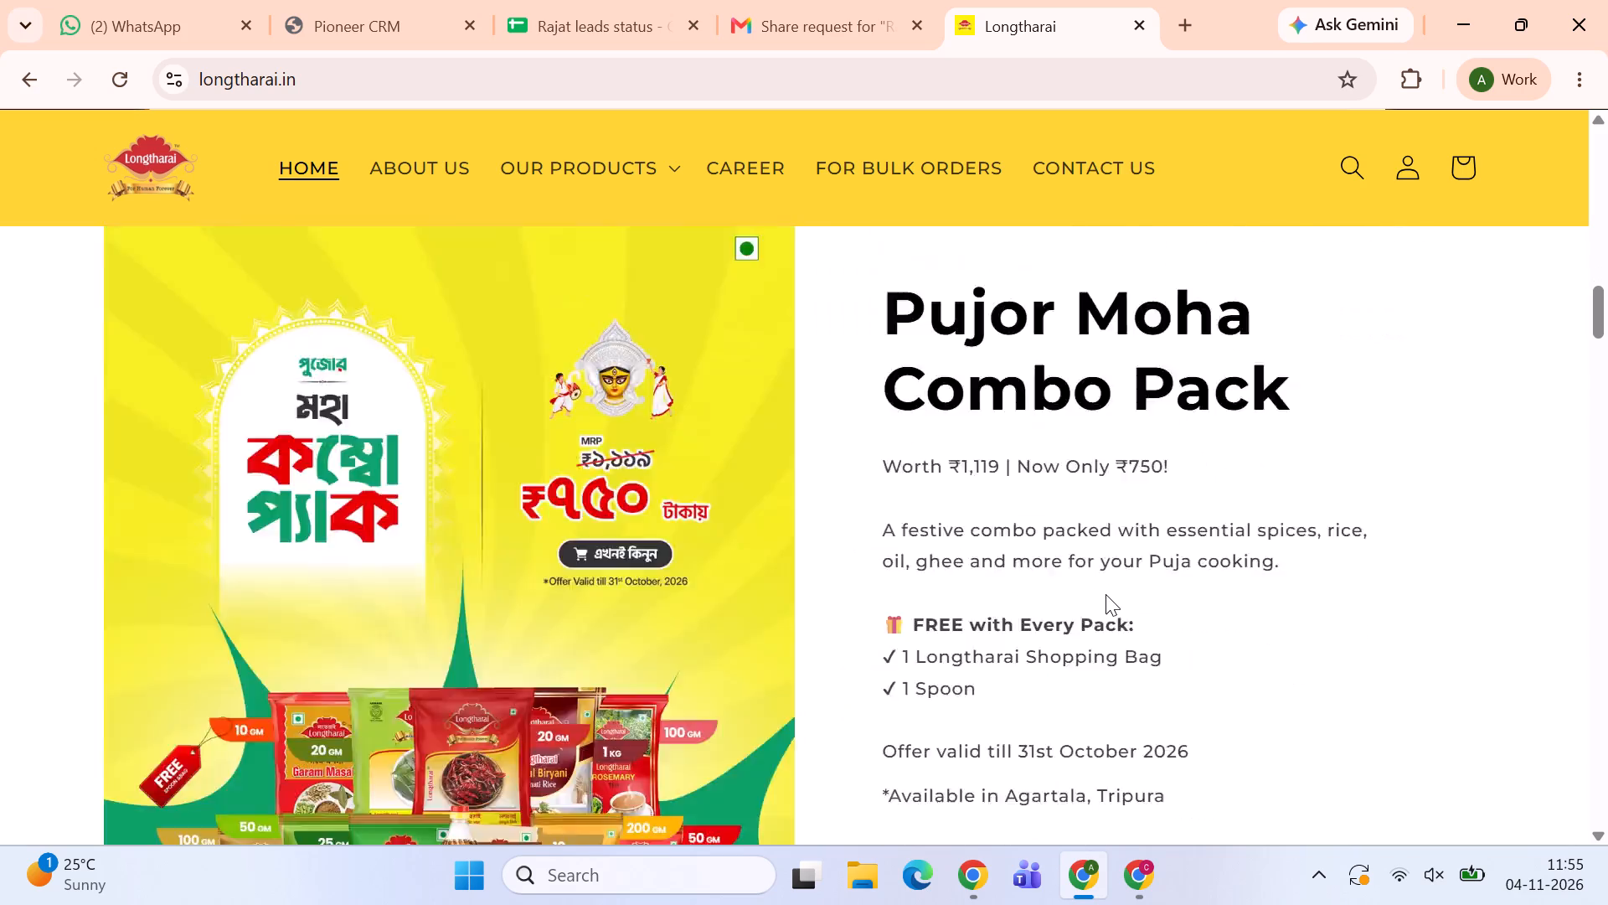
scroll(1105, 594, "up", 7)
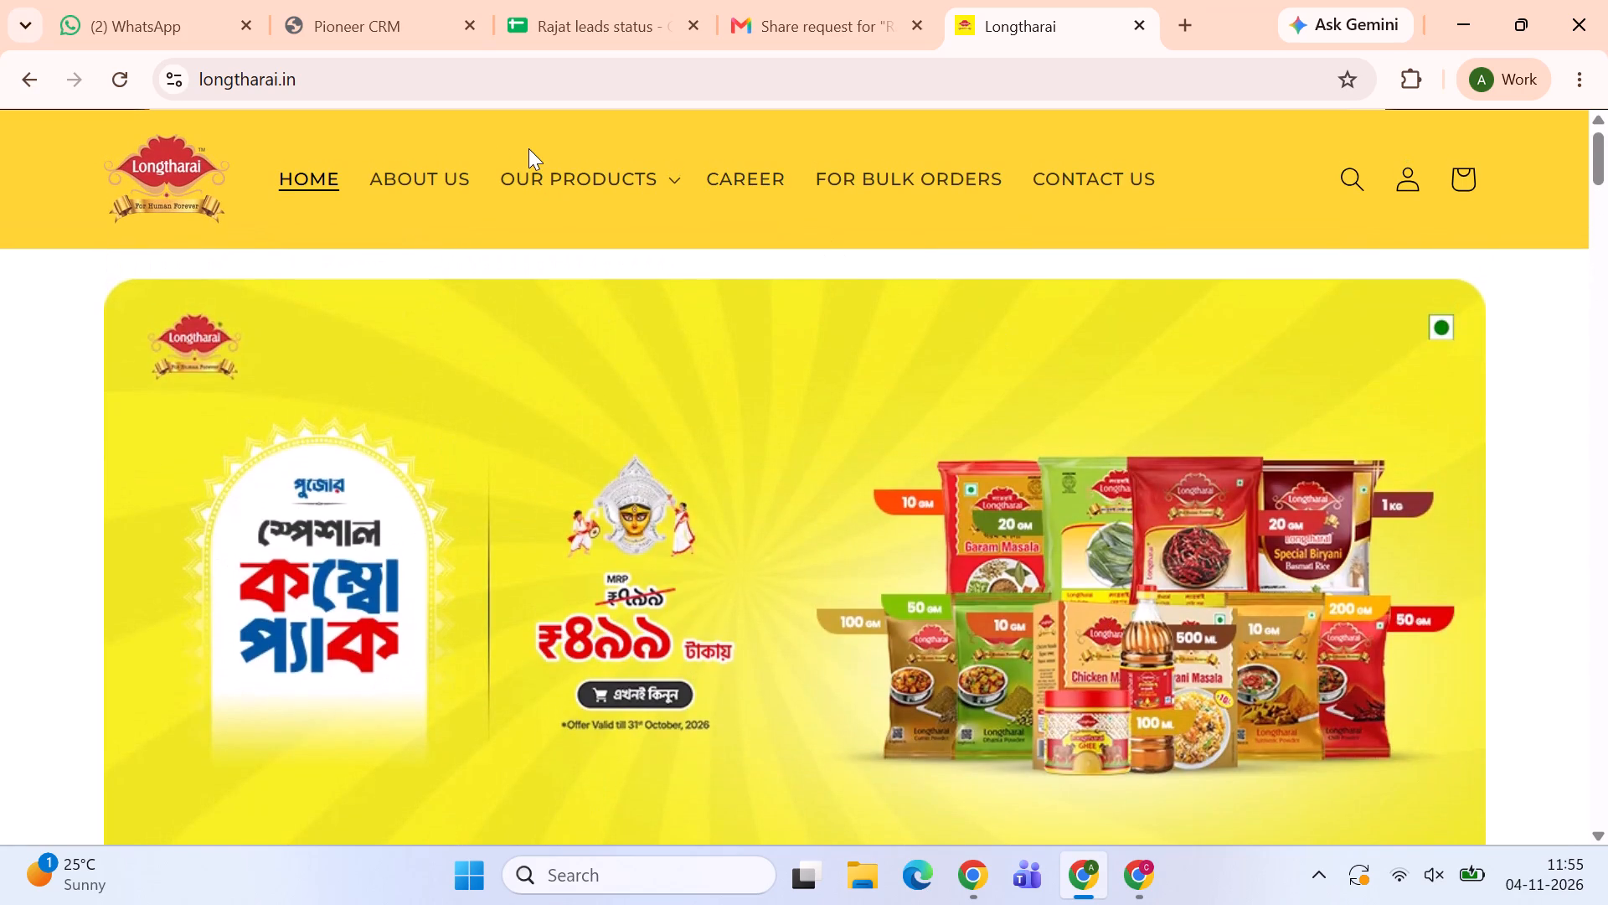
Return to Pioneer CRM and clear the contact search.
left_click(361, 3)
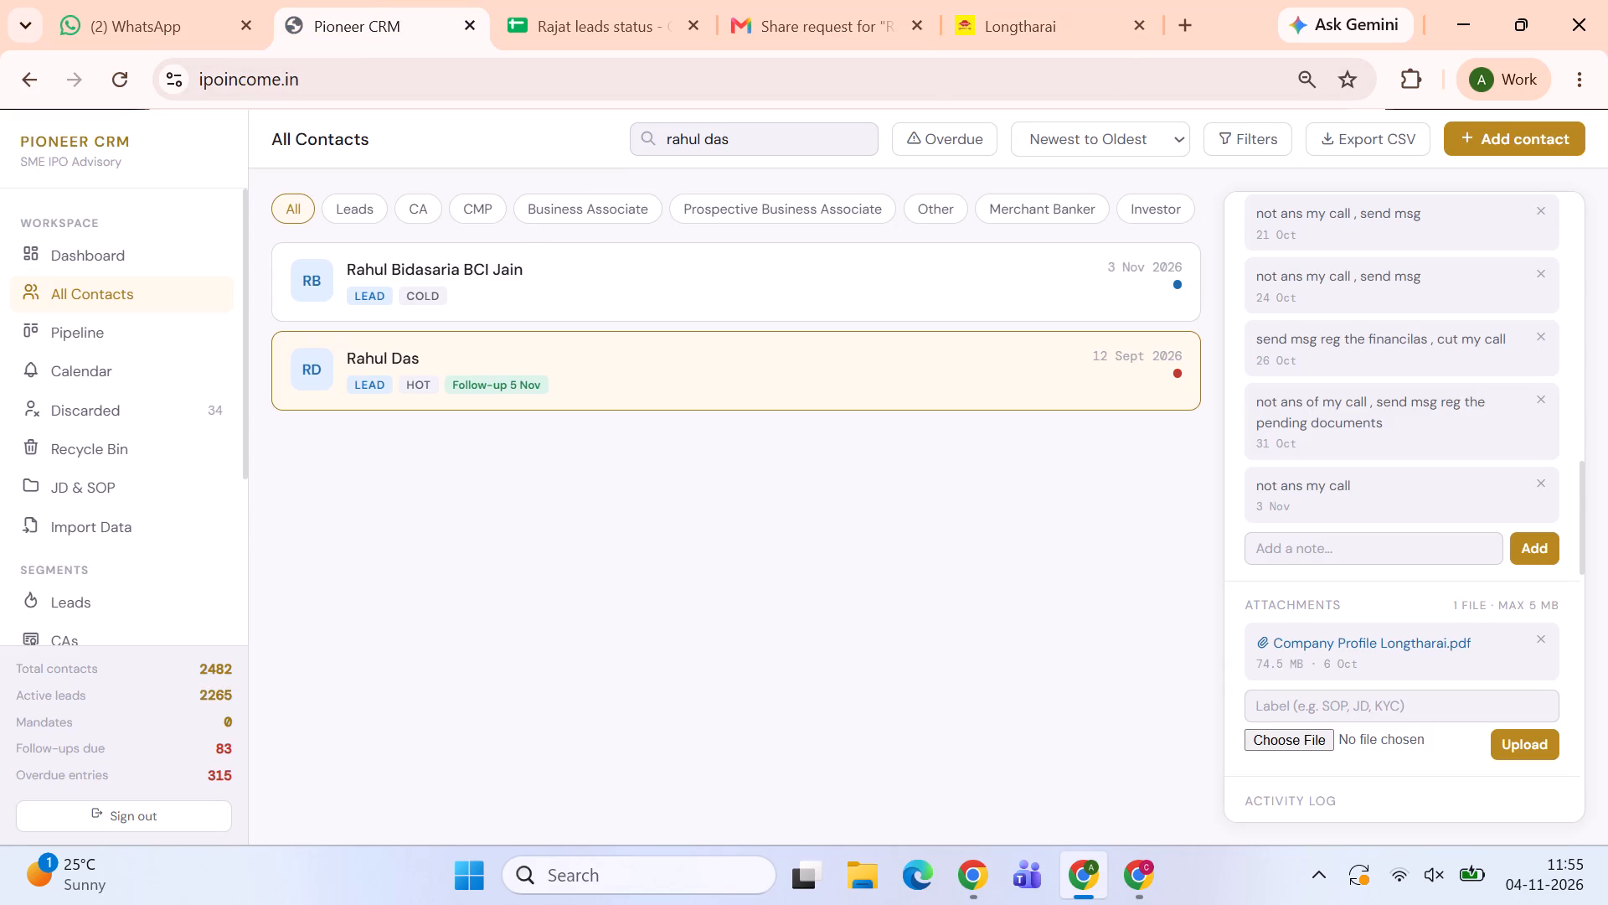
left_click(775, 142)
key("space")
key("BackSpace")
key("BackSpace")
key("BackSpace")
key("BackSpace")
key("BackSpace")
key("BackSpace")
key("BackSpace")
key("BackSpace")
key("BackSpace")
key("BackSpace")
key("BackSpace")
key("BackSpace")
key("BackSpace")
key("BackSpace")
key("BackSpace")
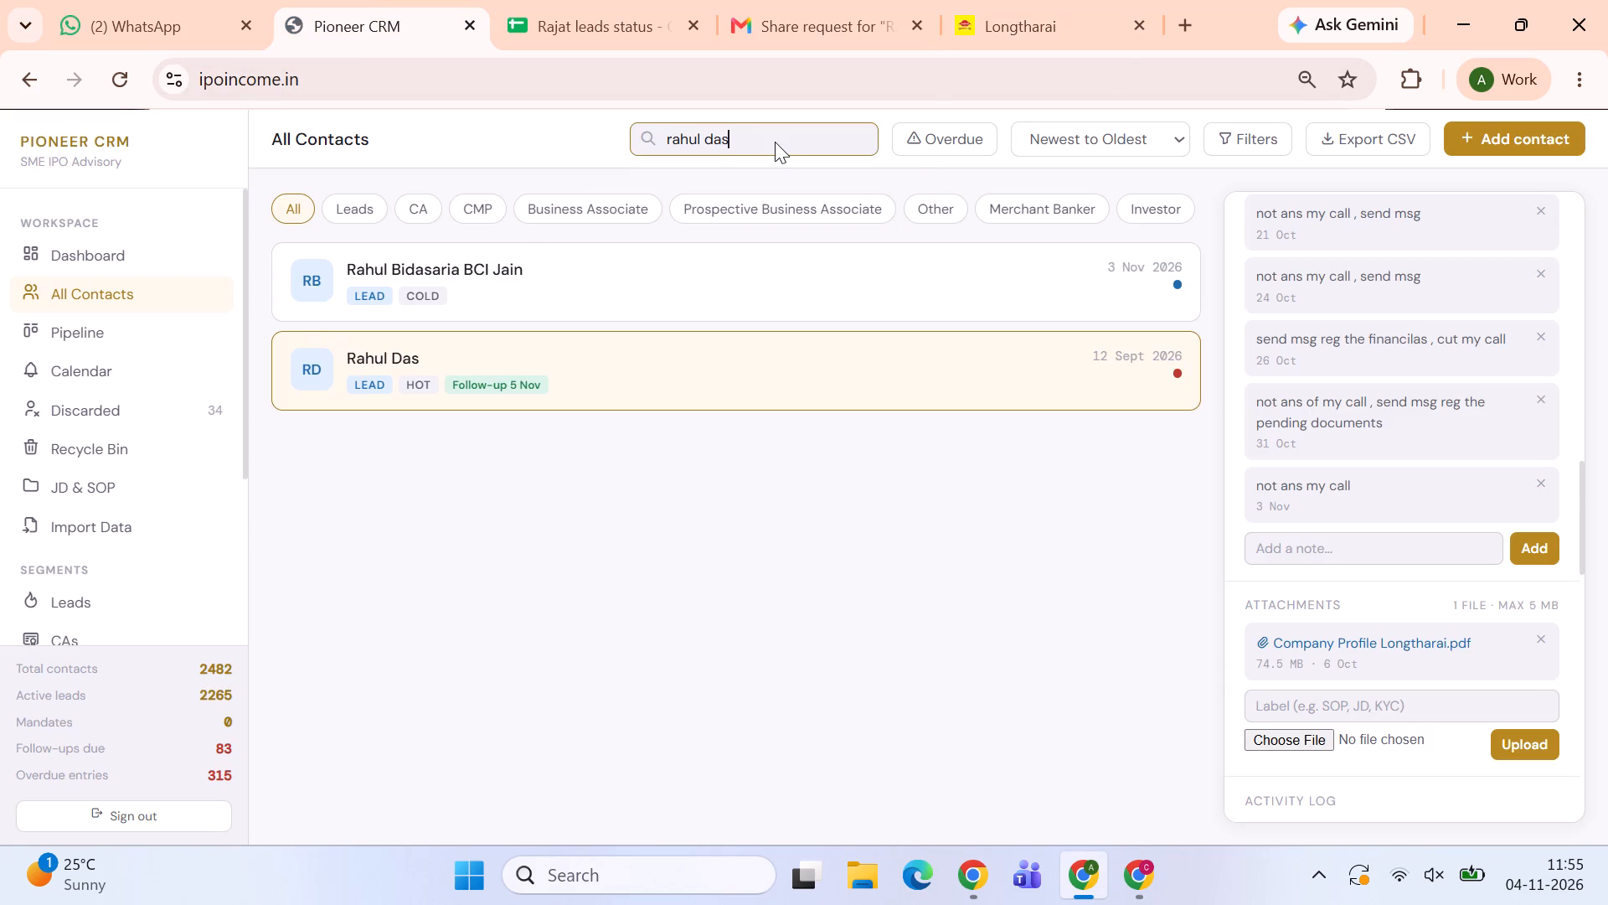
key("BackSpace")
key("BackSpace")
key("BackSpace")
key("BackSpace")
key("BackSpace")
key("BackSpace")
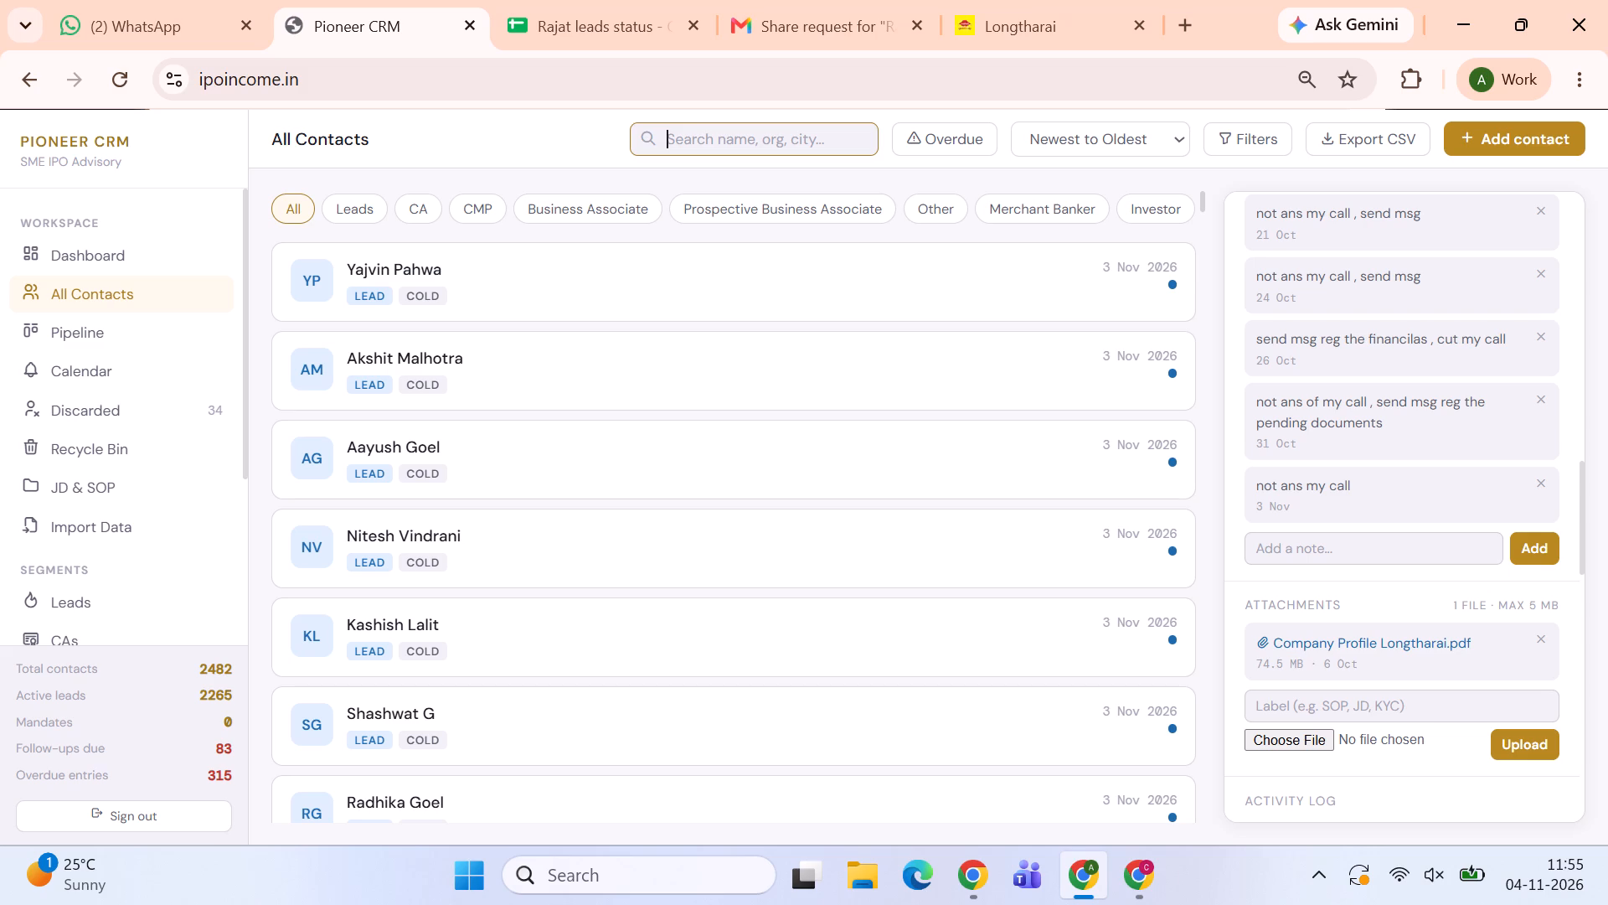
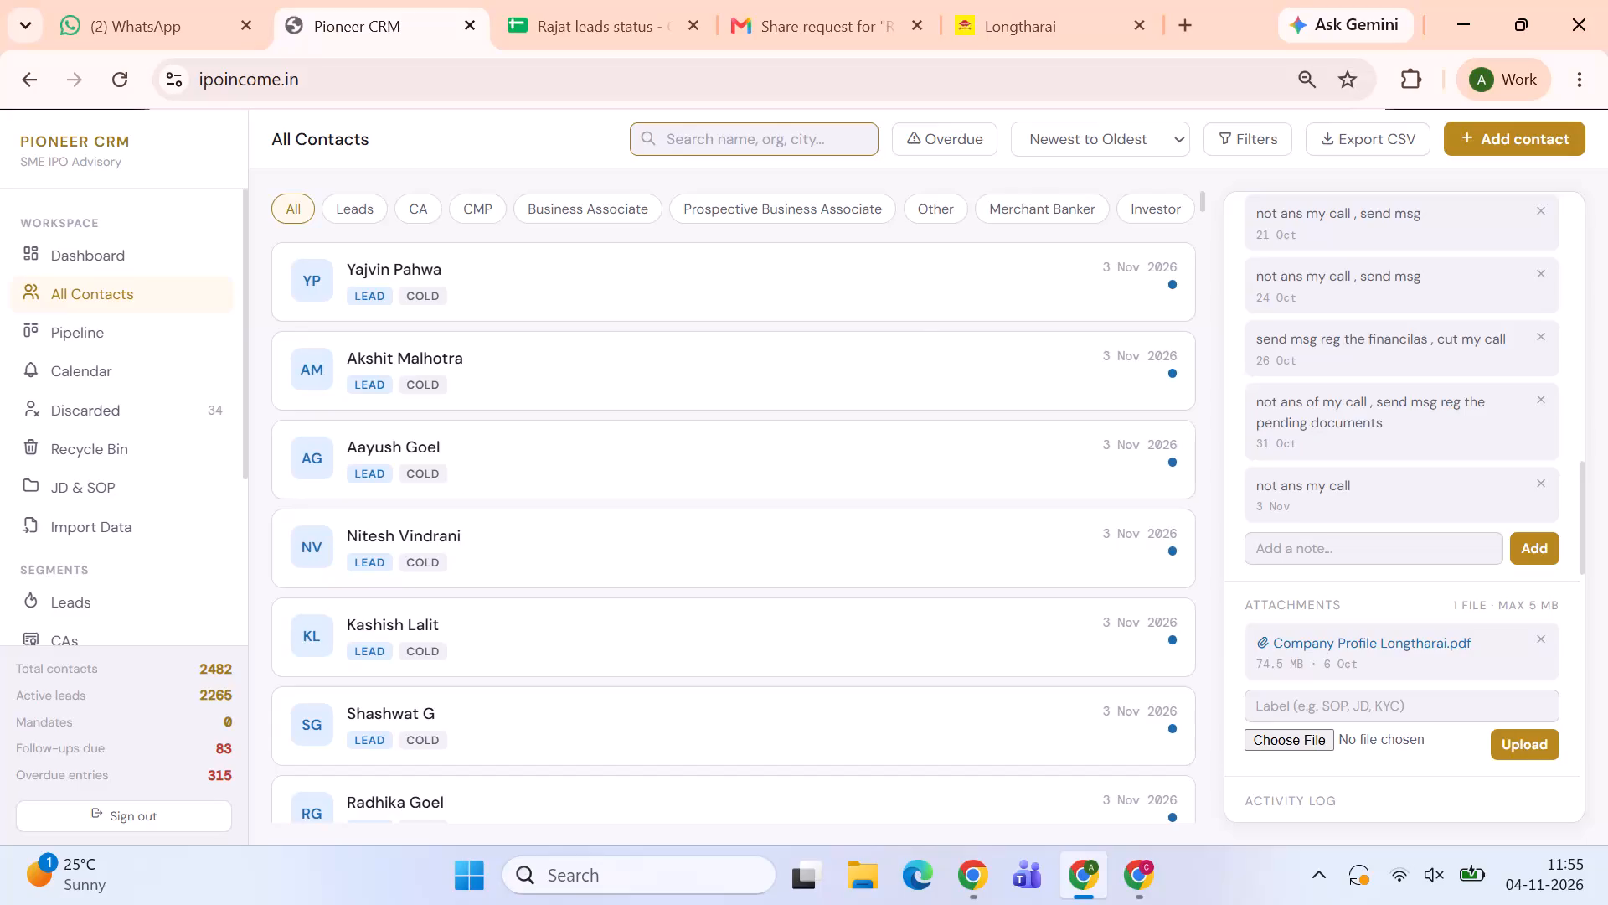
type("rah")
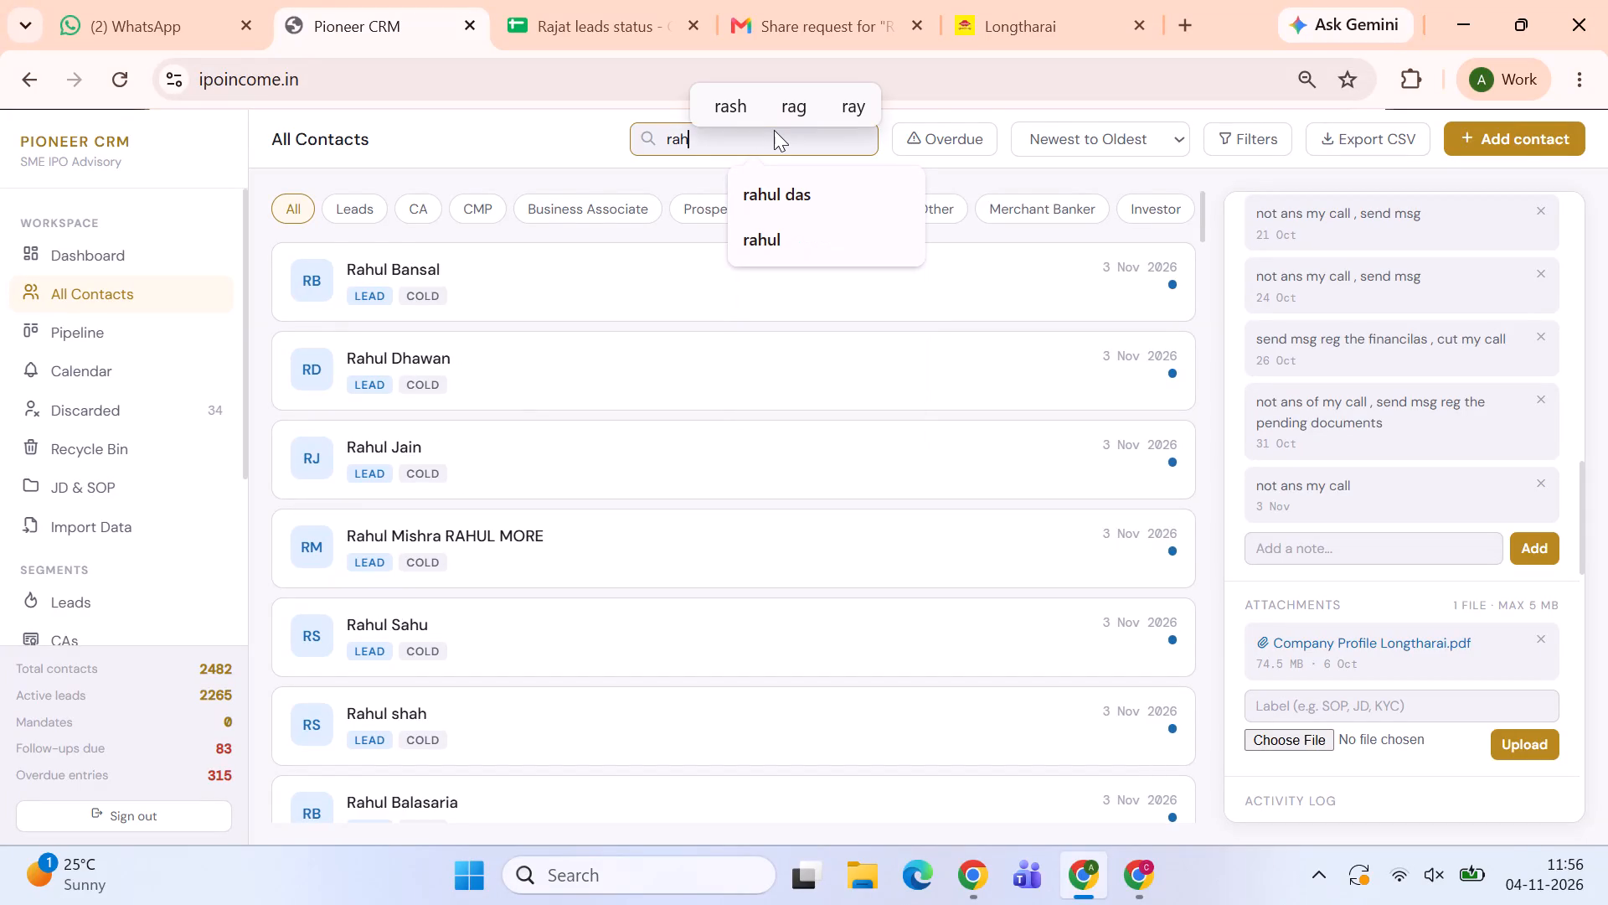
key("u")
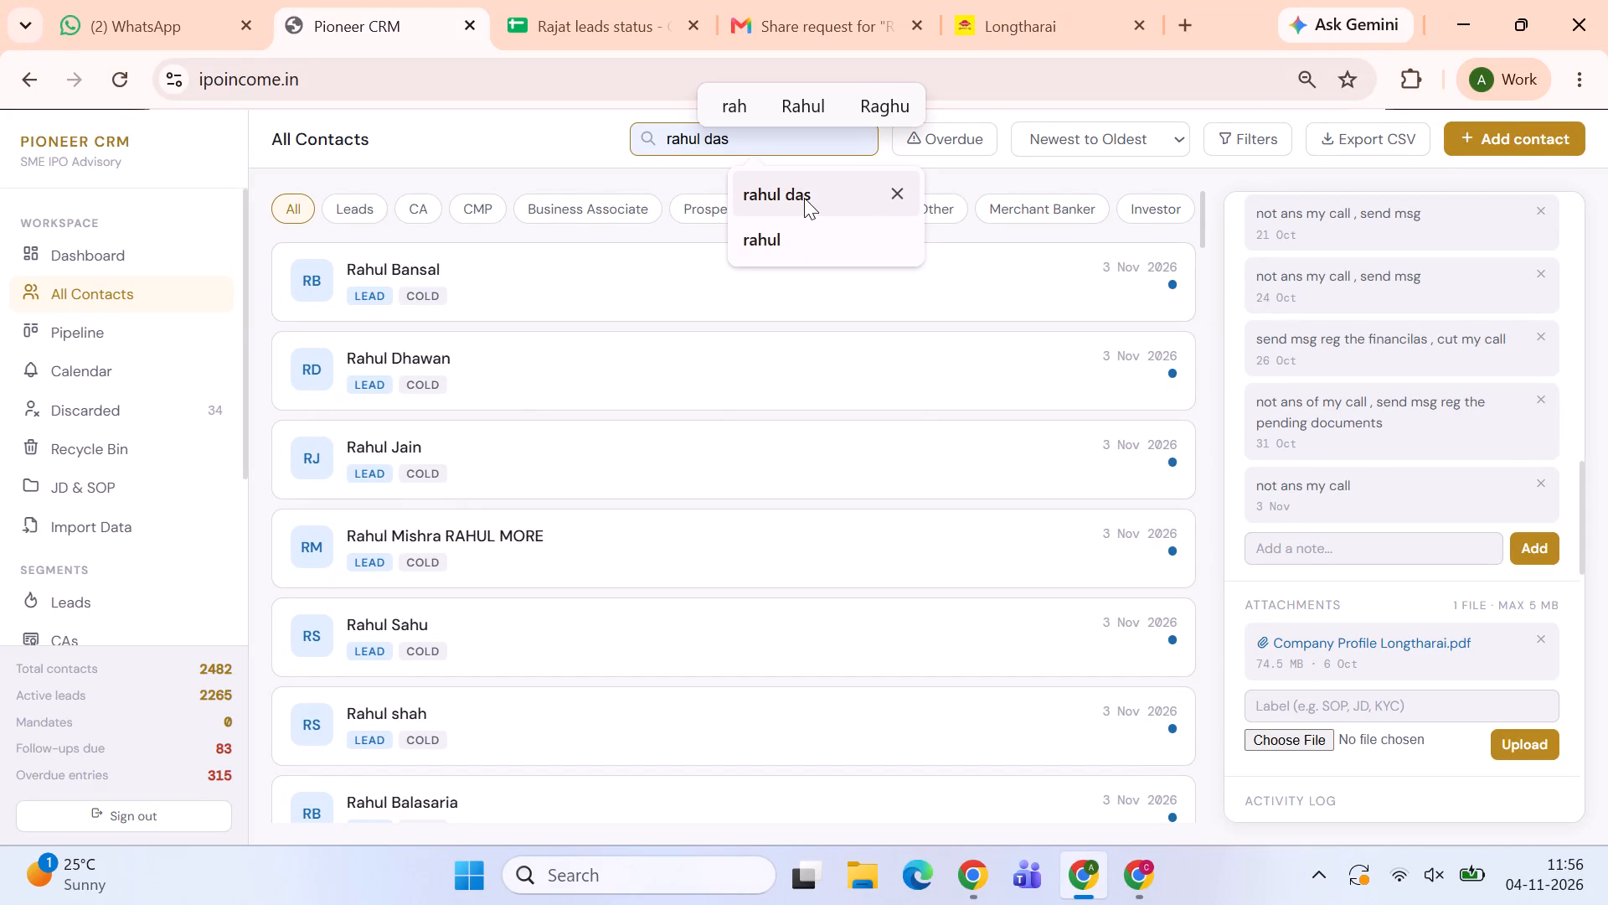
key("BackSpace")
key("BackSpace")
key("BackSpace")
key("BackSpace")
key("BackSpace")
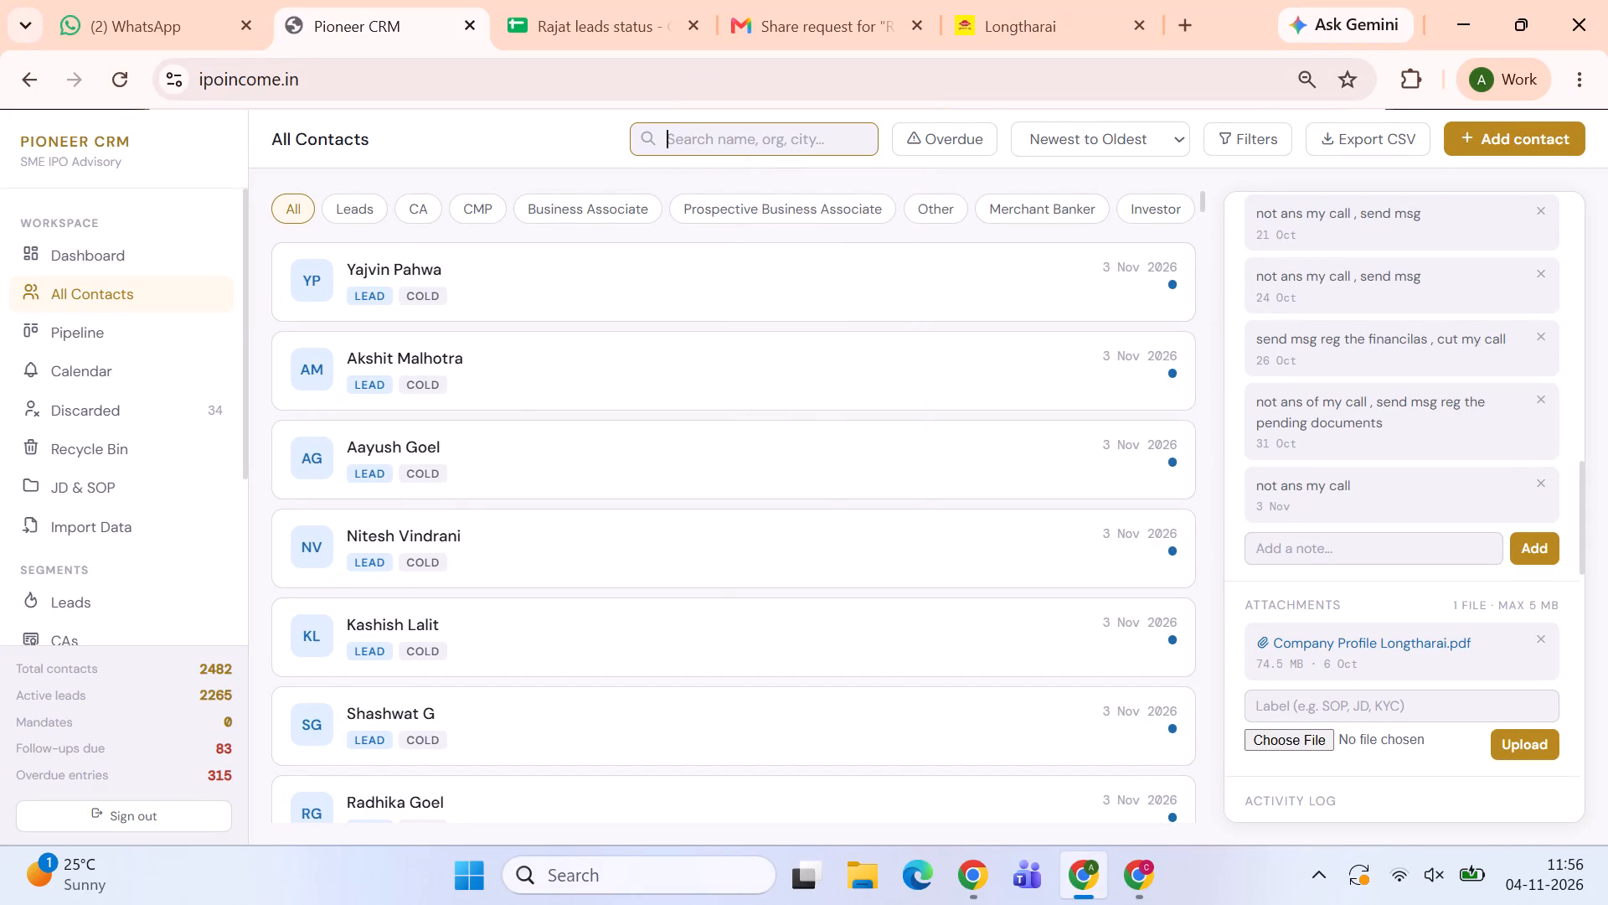
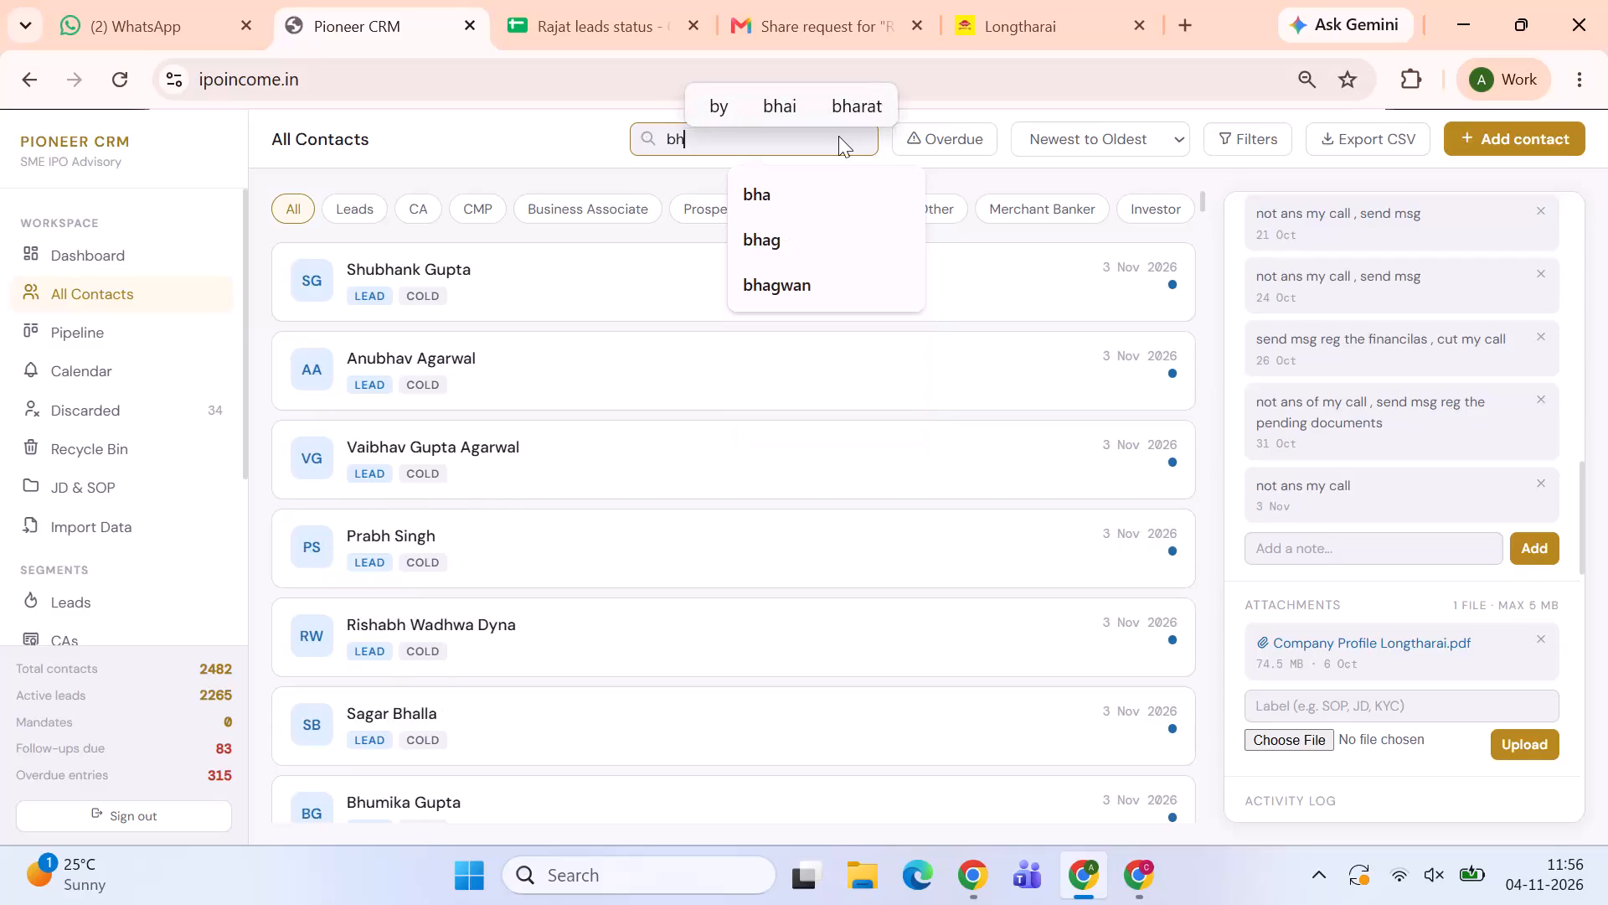
Search all contacts for "bhagwa", open the matching Mumbai lead, and review its latest call notes and attachments.
type("agwa")
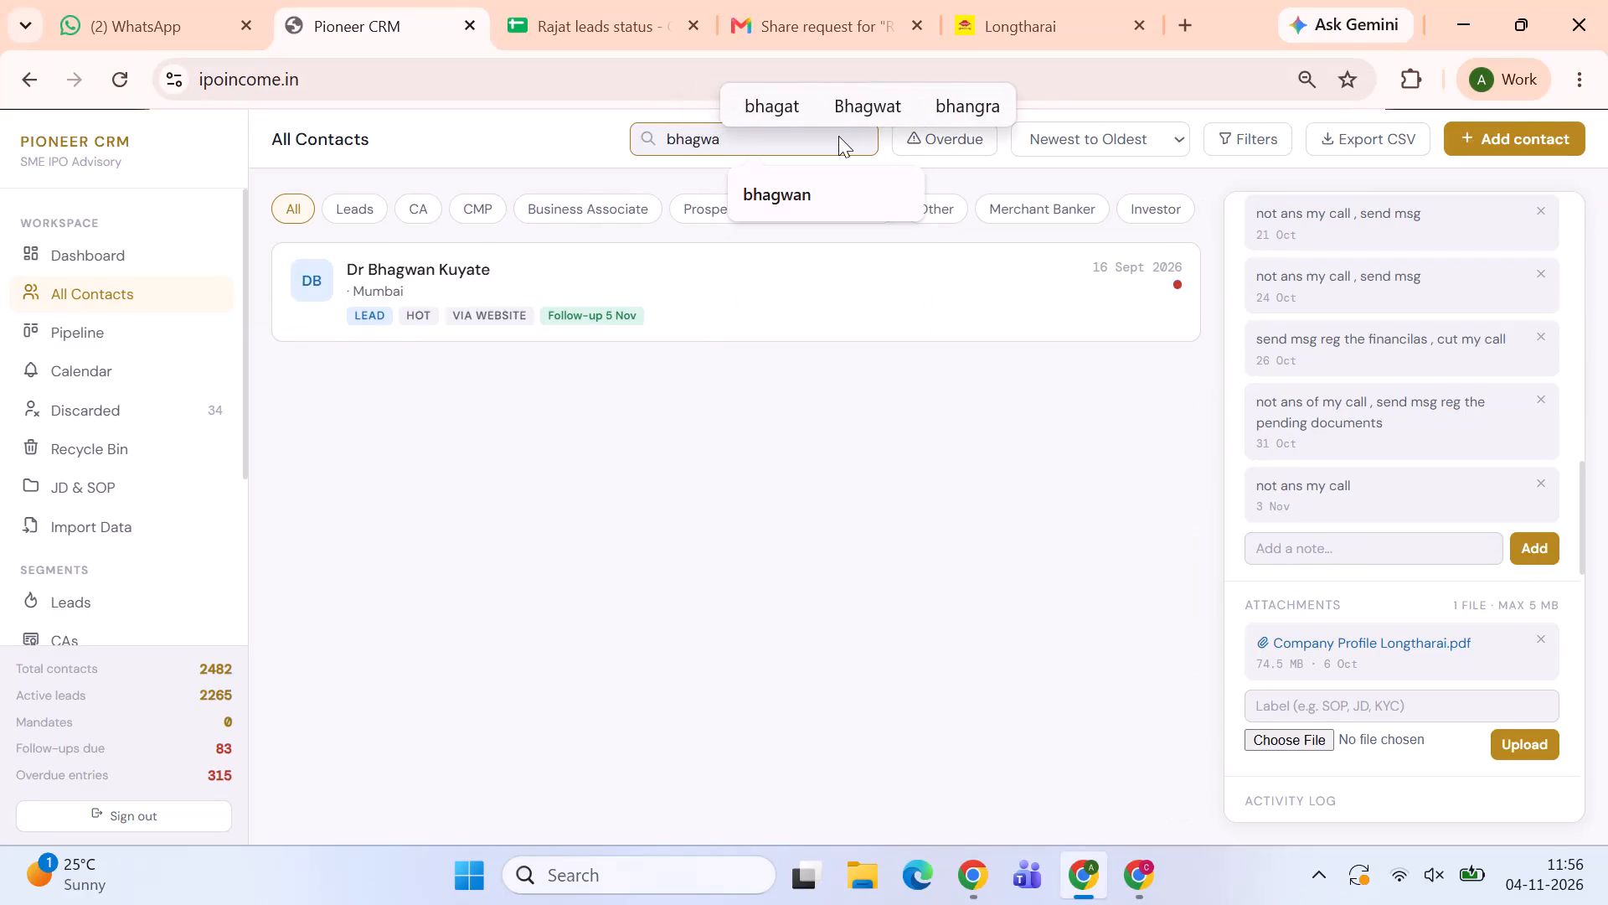
left_click(811, 309)
scroll(1431, 711, "down", 5)
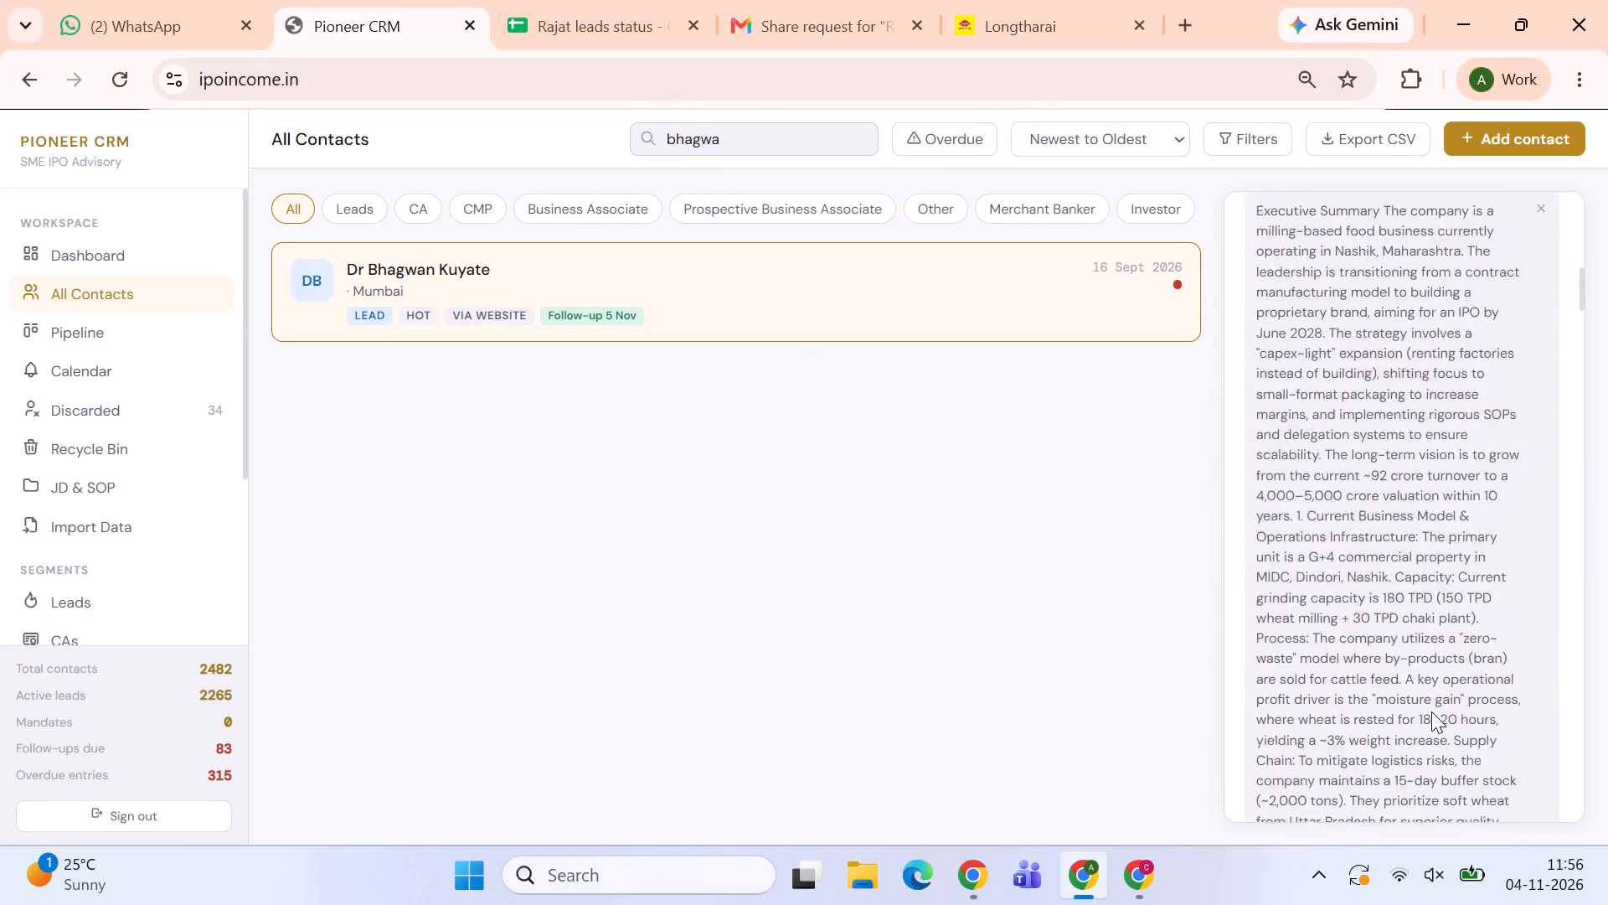
scroll(1431, 711, "down", 6)
scroll(1431, 711, "up", 4)
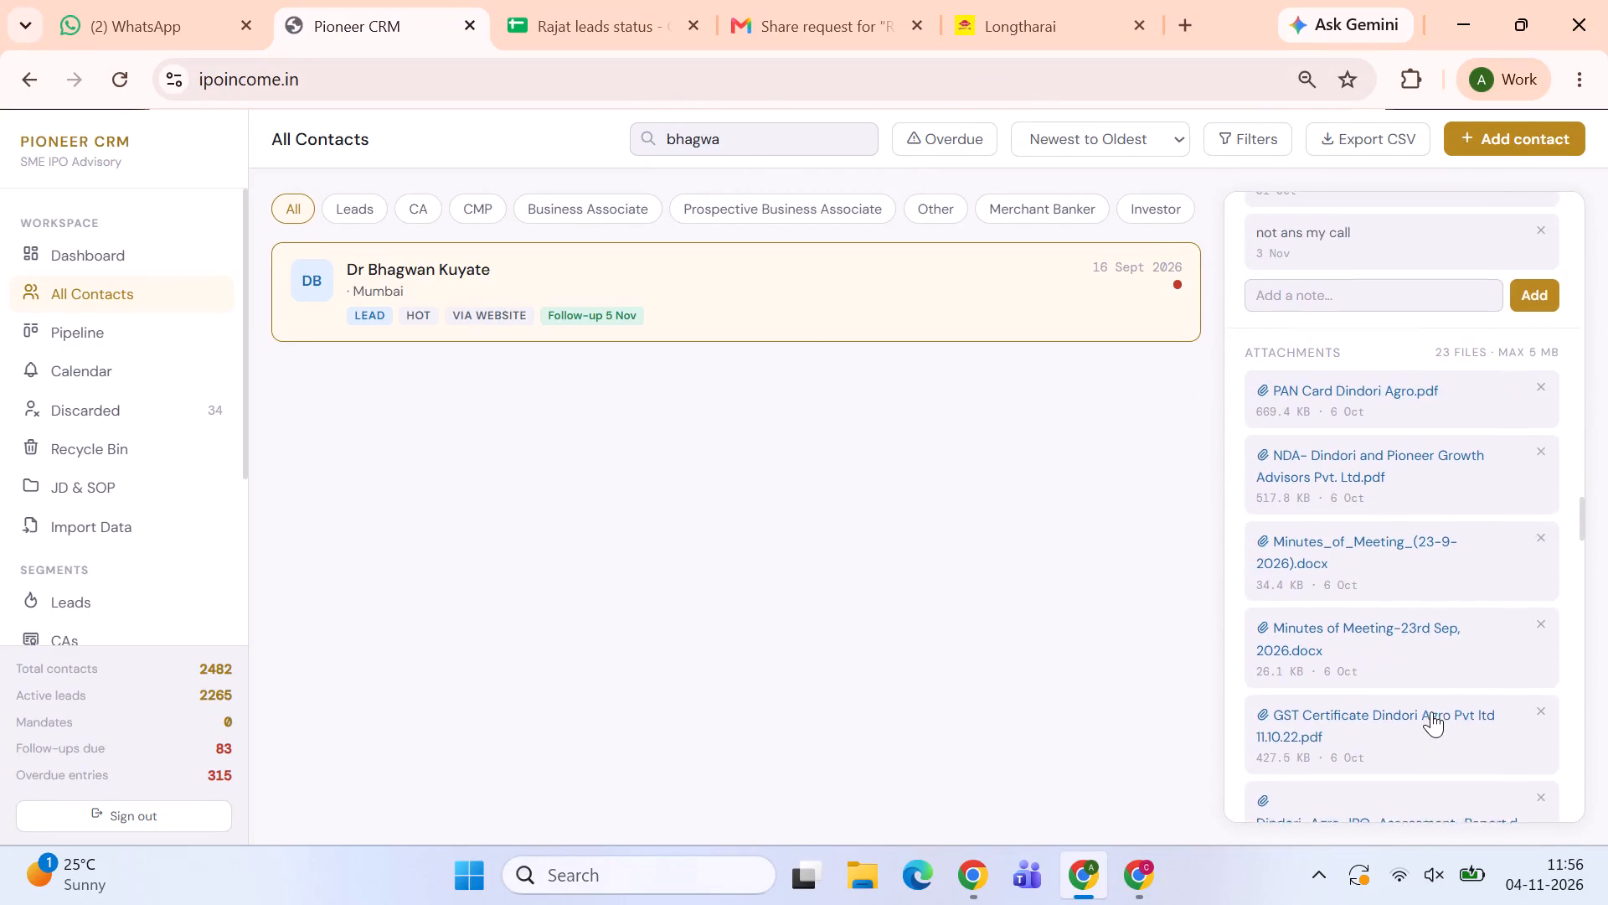
scroll(1419, 508, "up", 1)
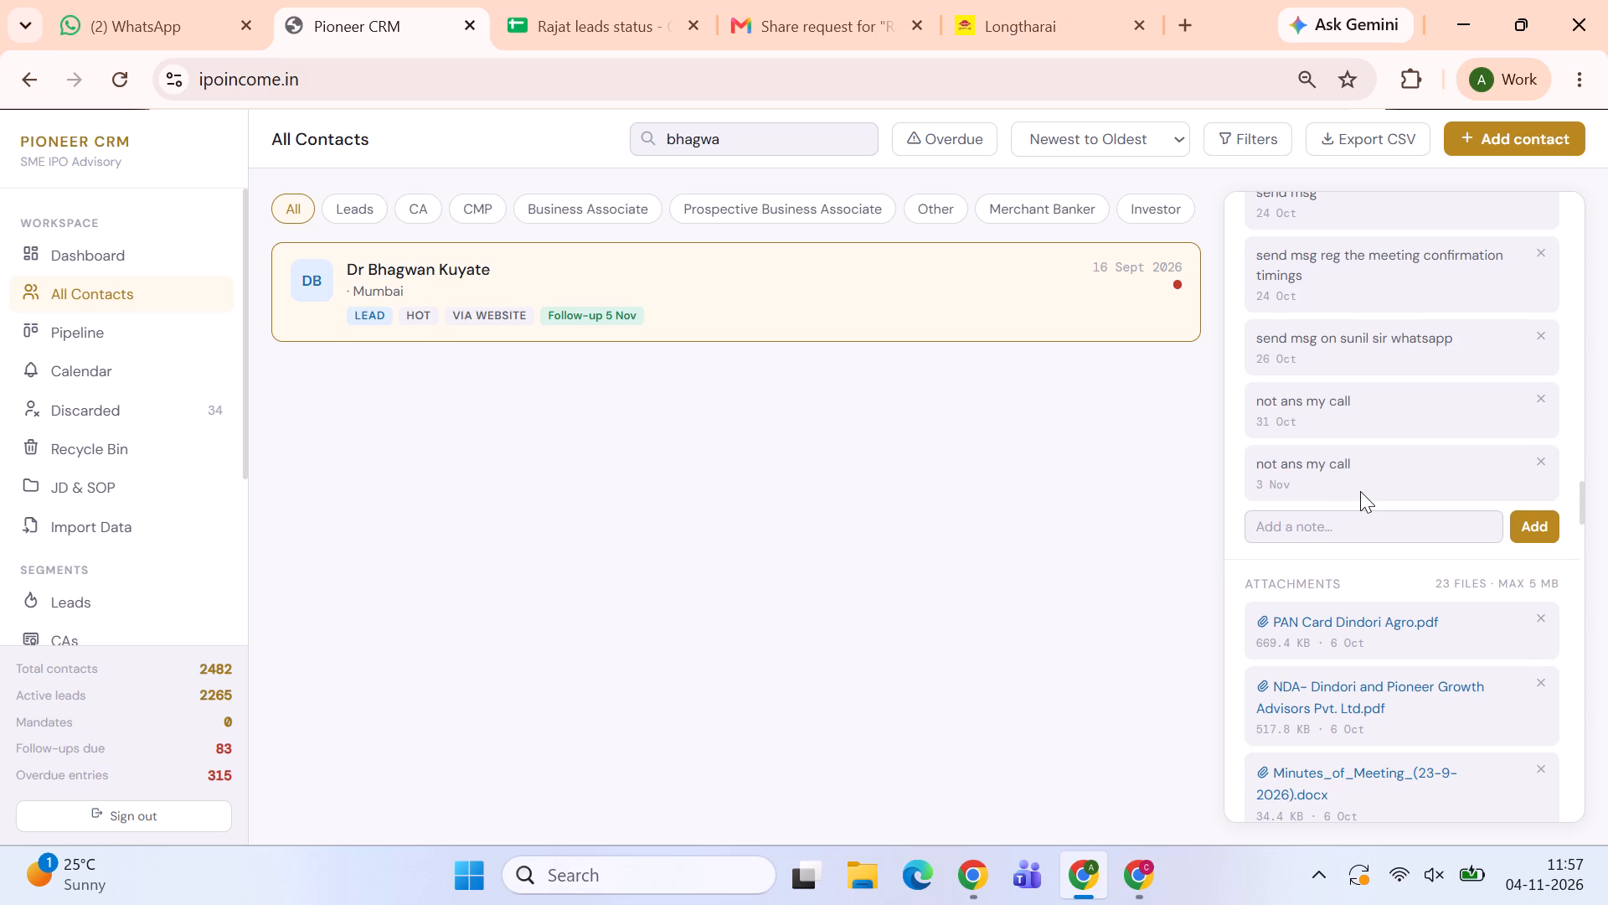
Add the note "to call from sunil sir phone" to the open Mumbai lead.
left_click(1330, 522)
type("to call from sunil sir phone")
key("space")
left_click(1366, 584)
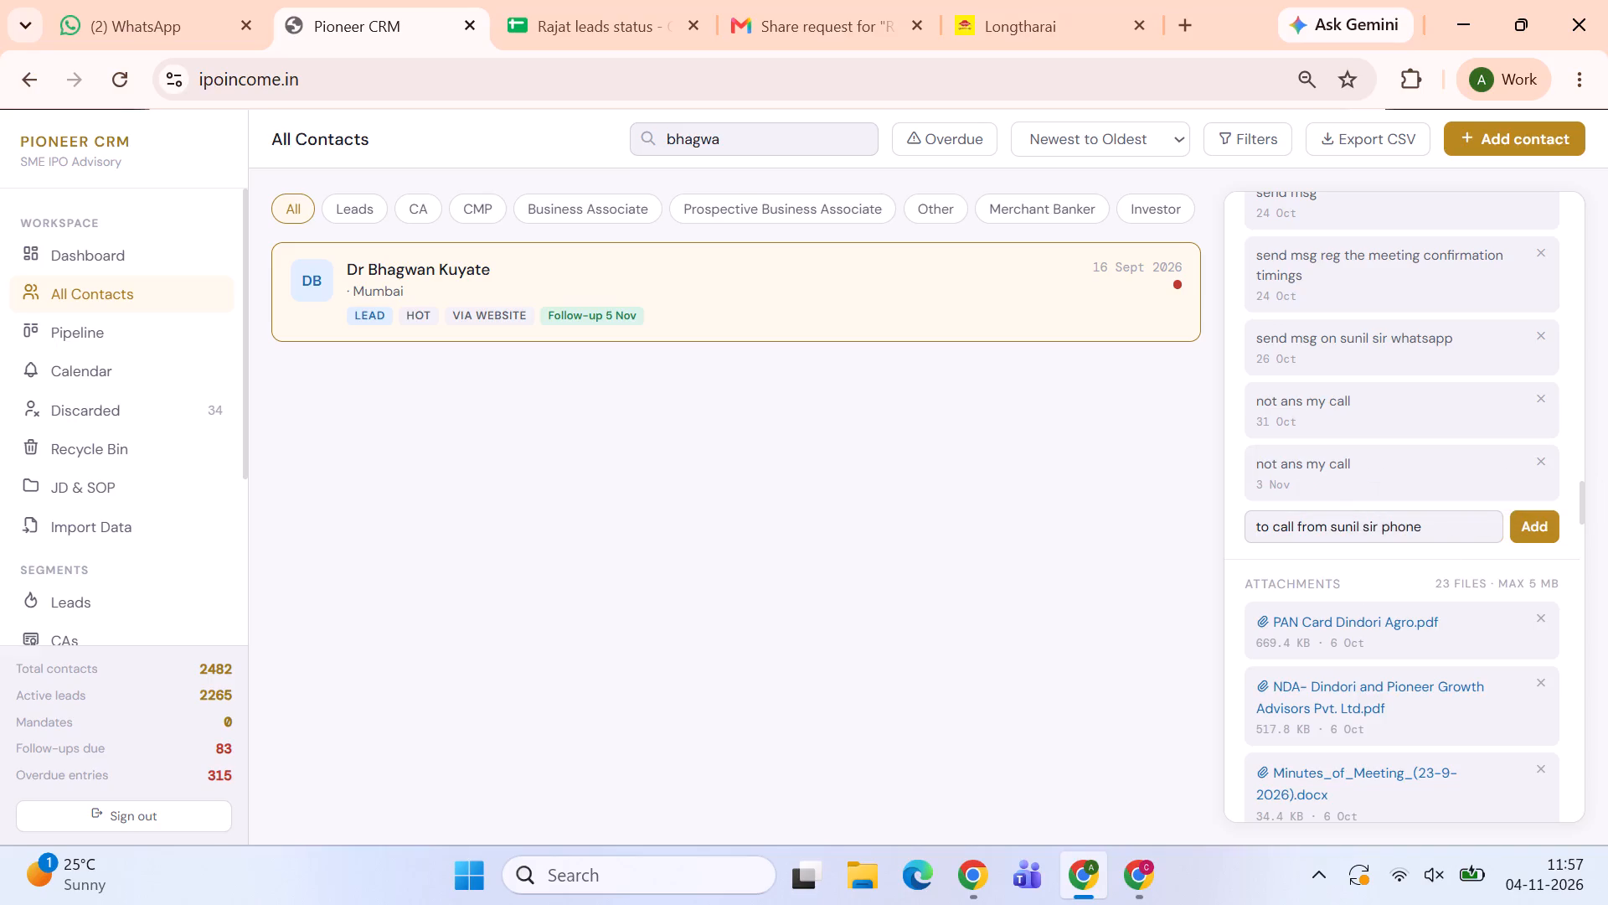
left_click(1537, 525)
Set the Mumbai lead's follow-up date to 04-11-2026 and update the contact.
scroll(1346, 445, "up", 9)
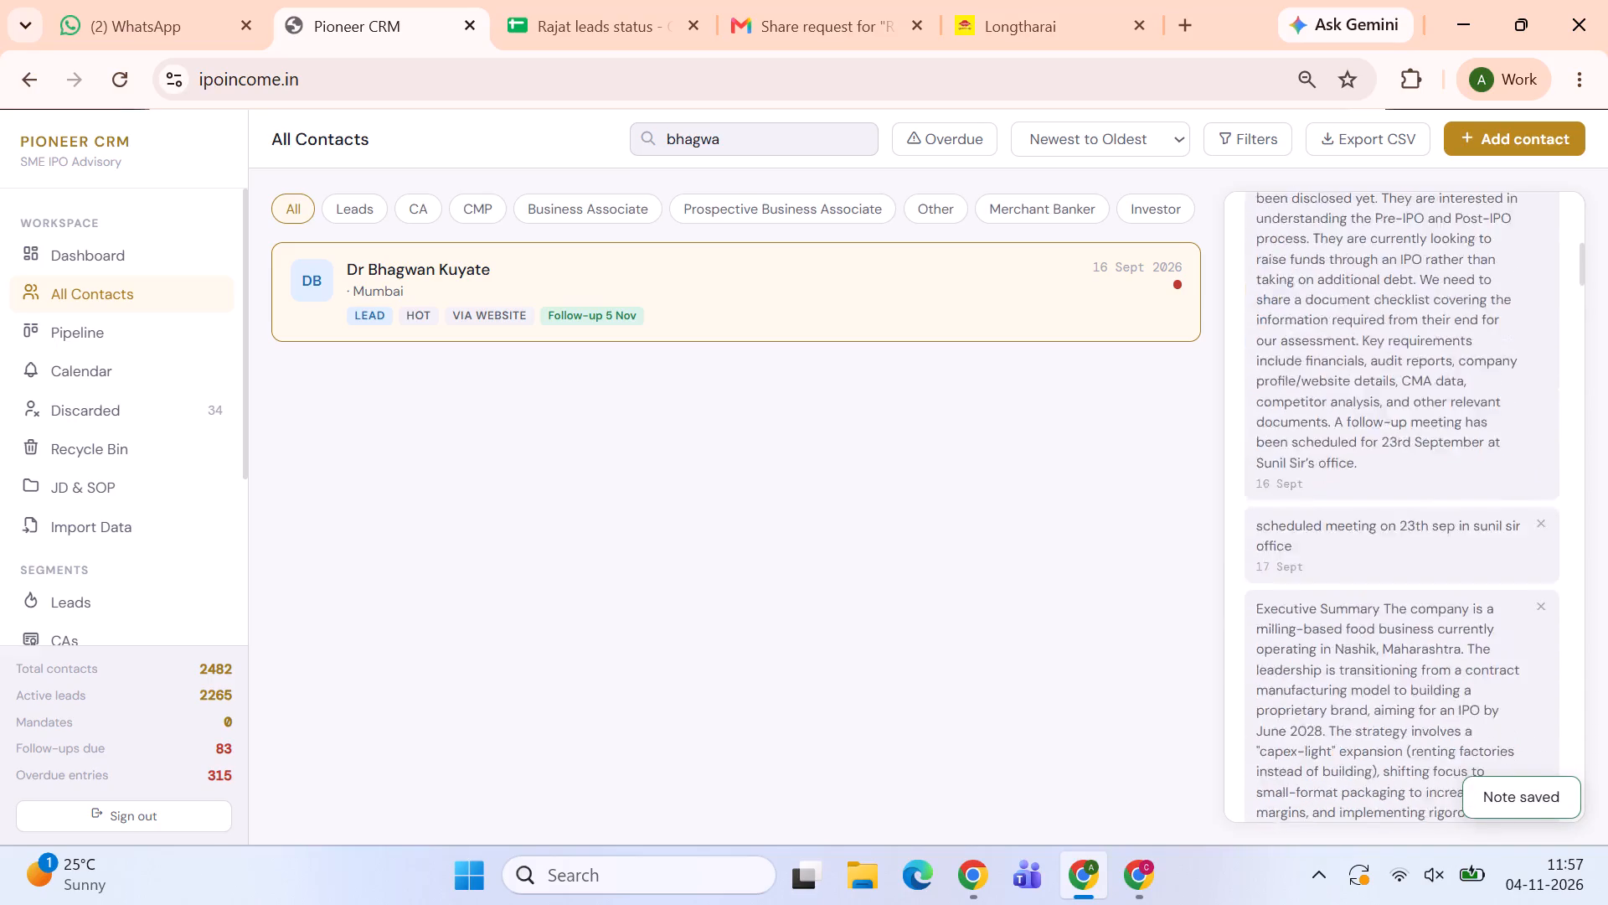
scroll(1346, 445, "up", 2)
left_click(1486, 229)
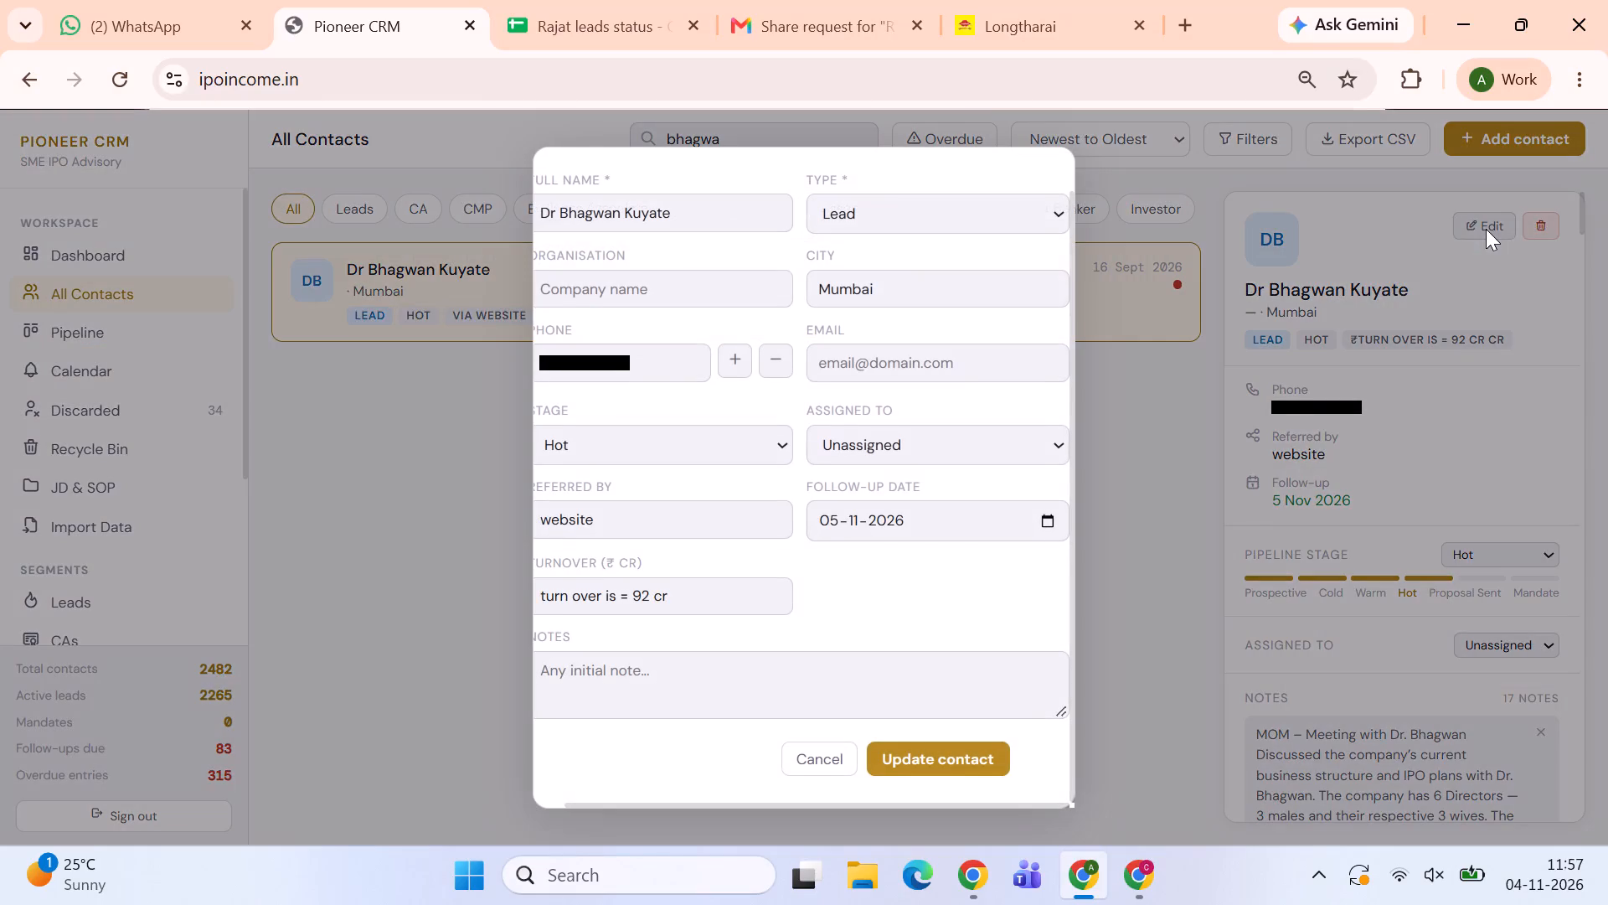
left_click(1045, 519)
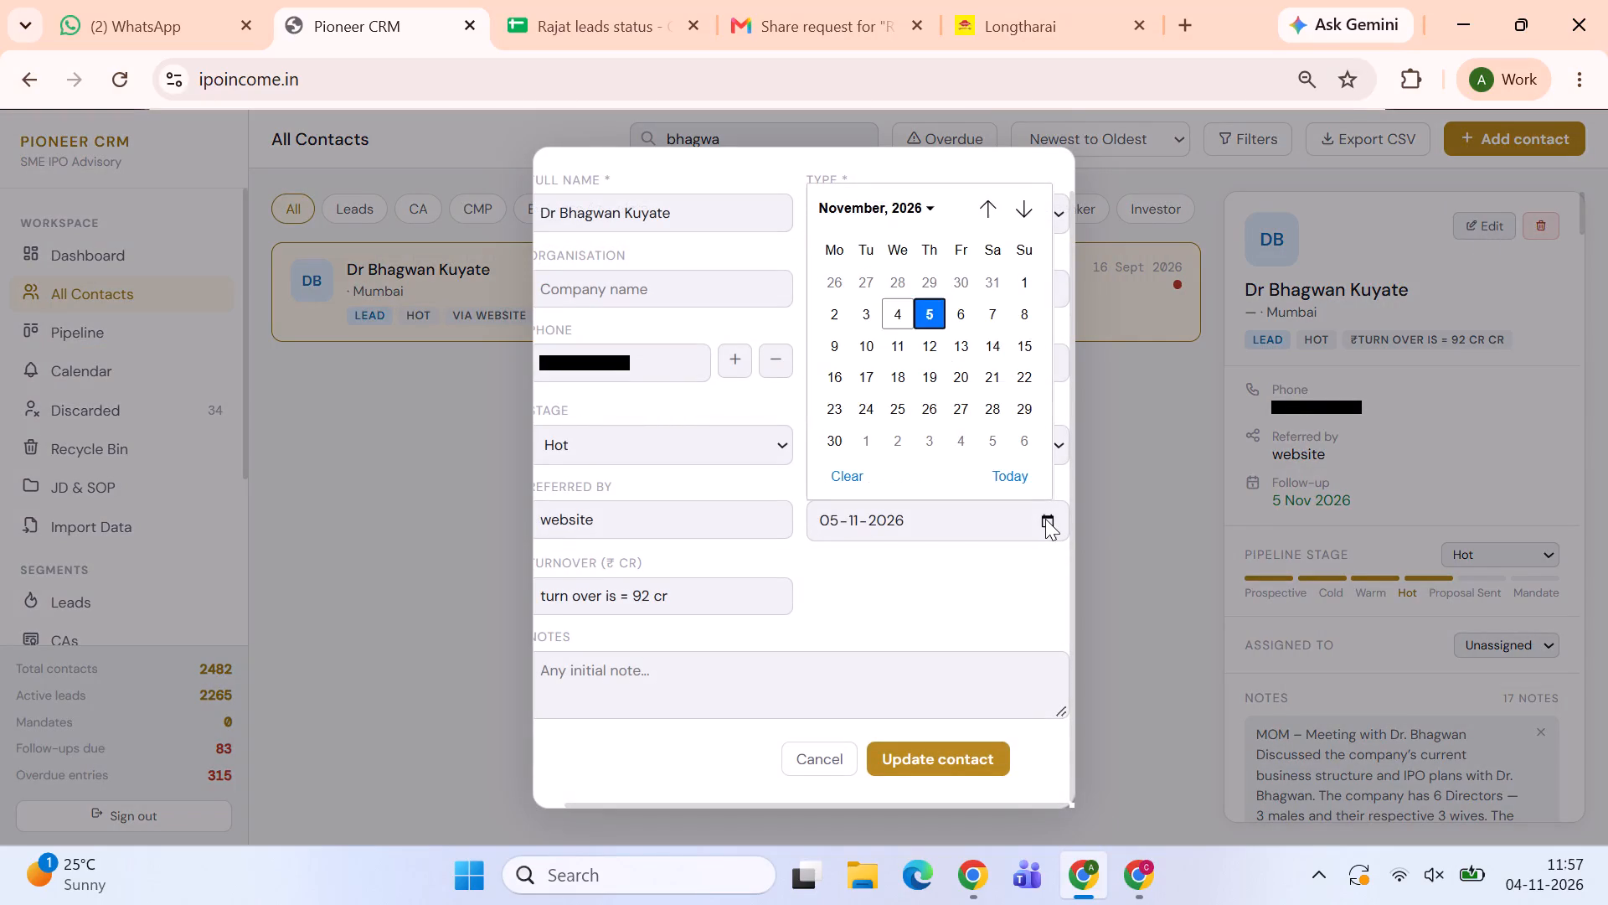
left_click(897, 313)
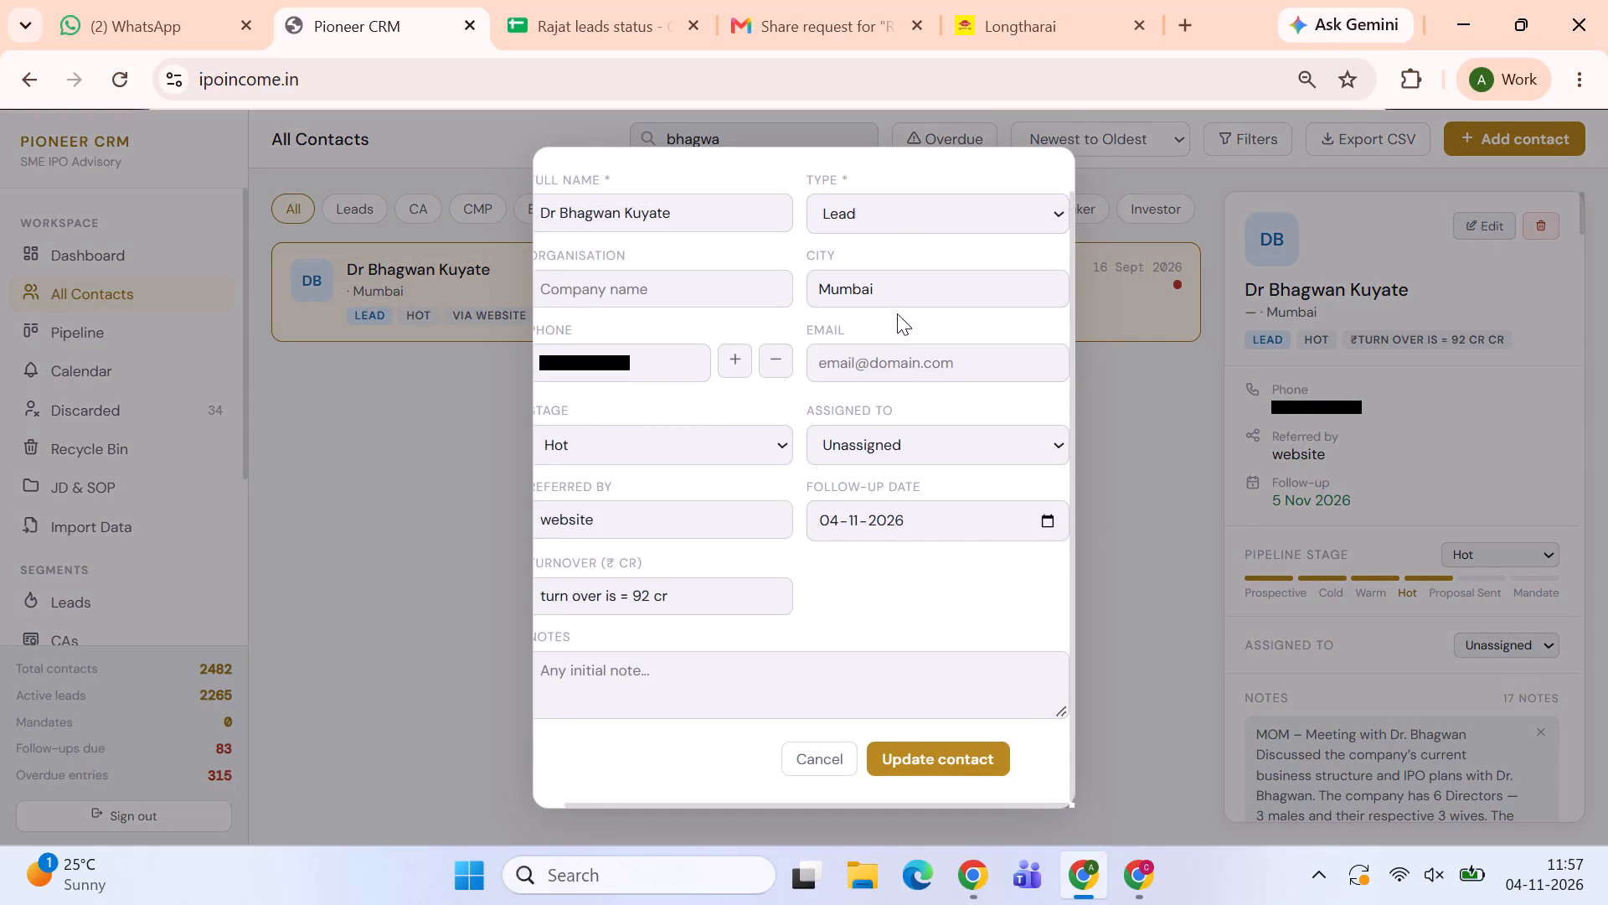
left_click(957, 749)
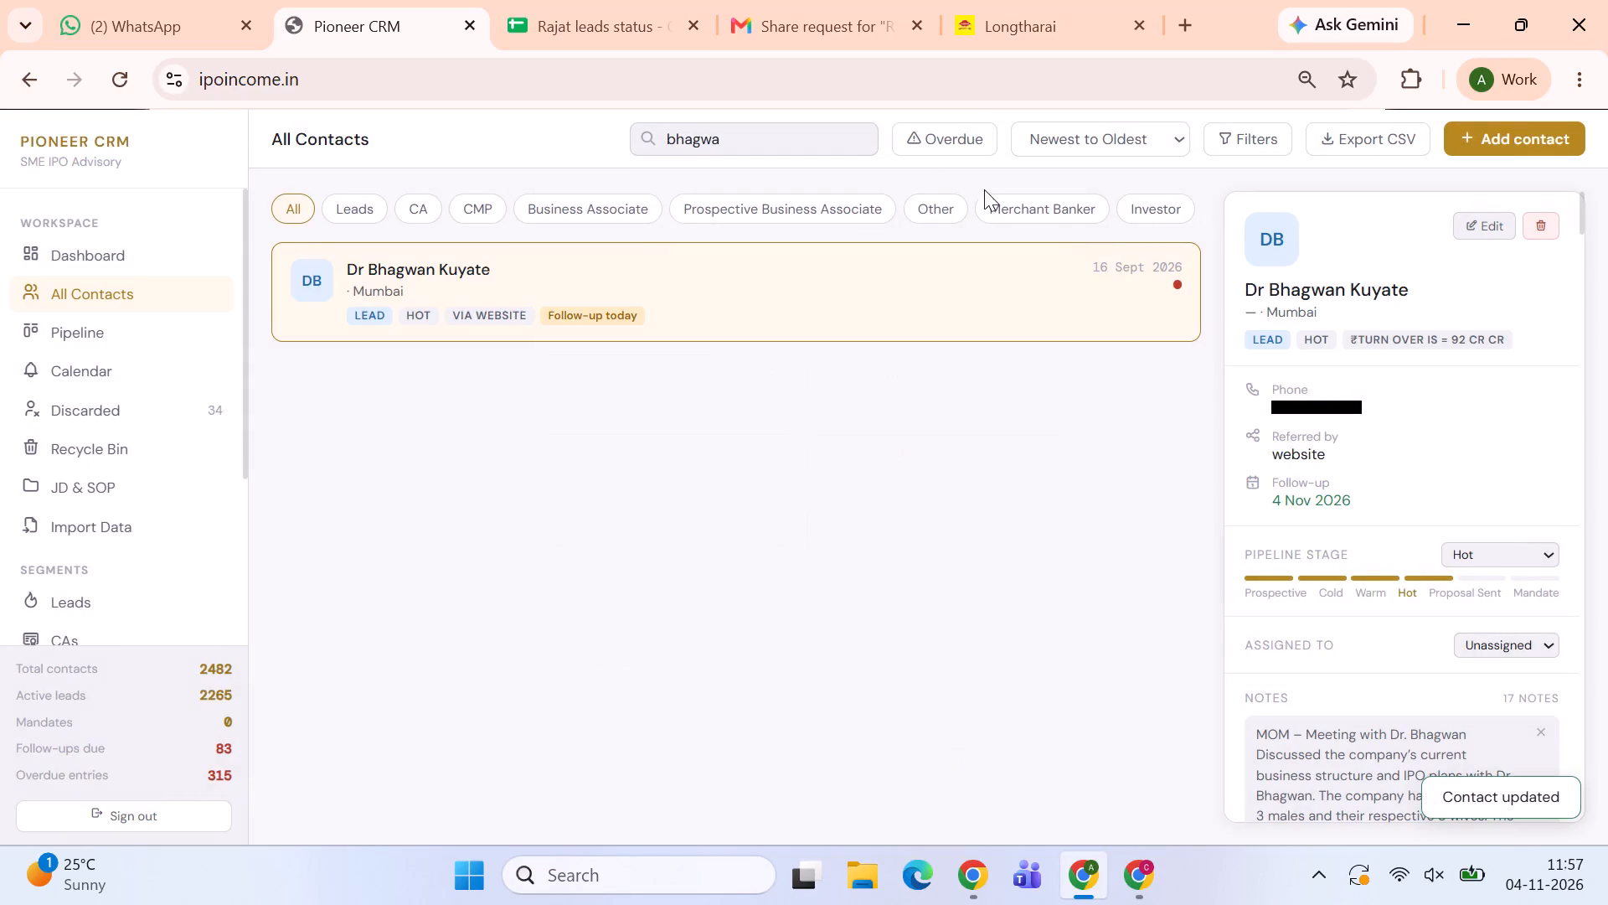
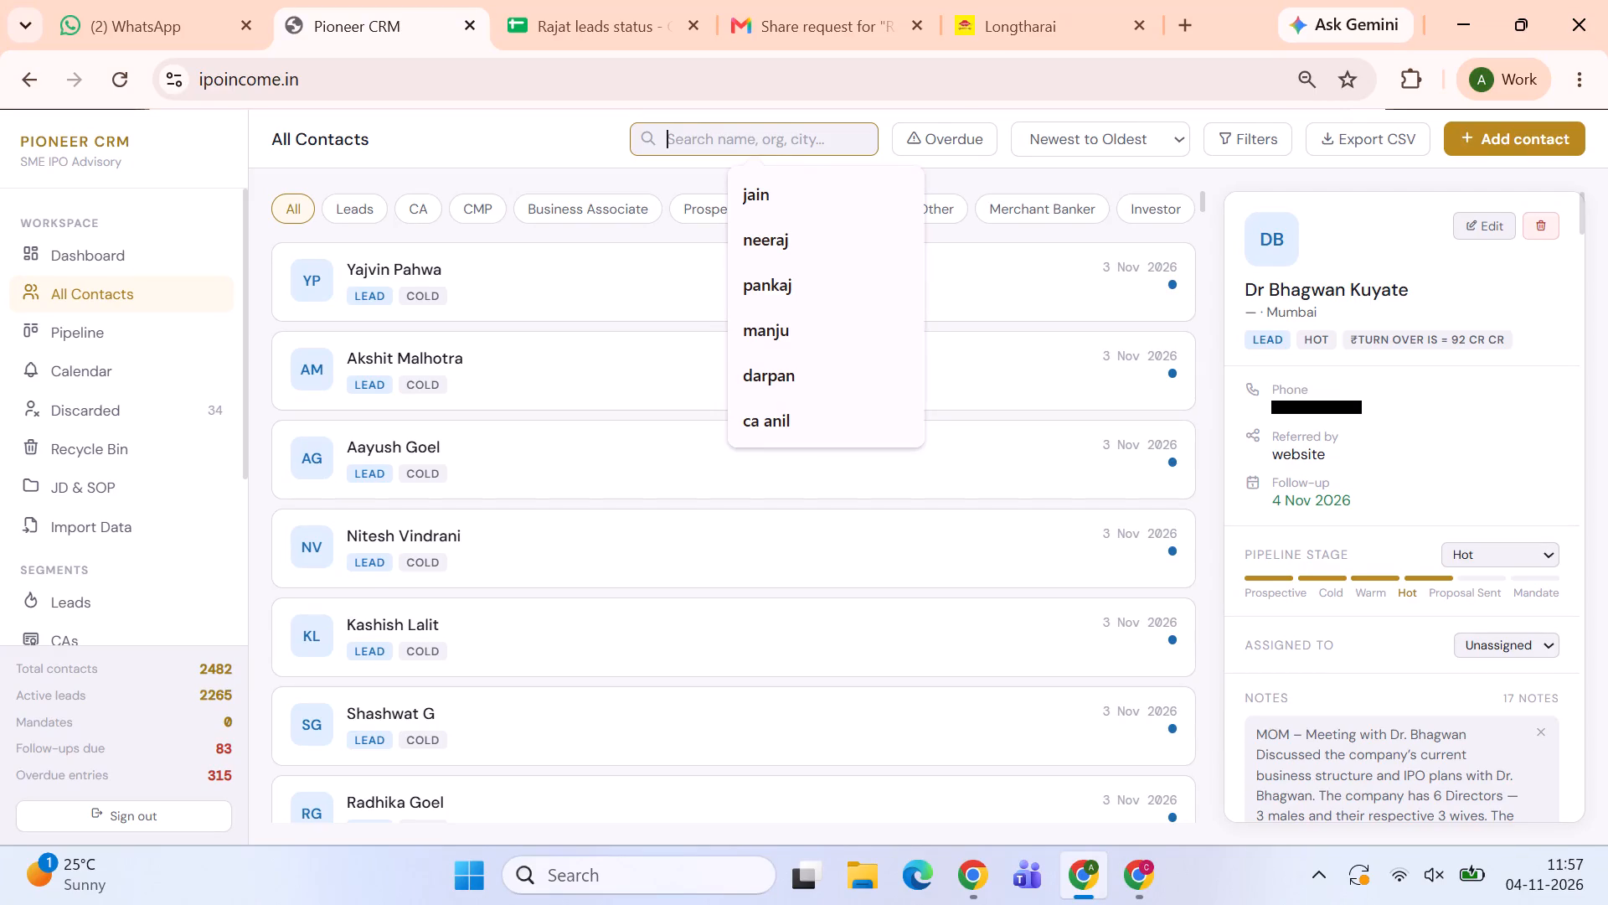
Search all contacts for "vivek".
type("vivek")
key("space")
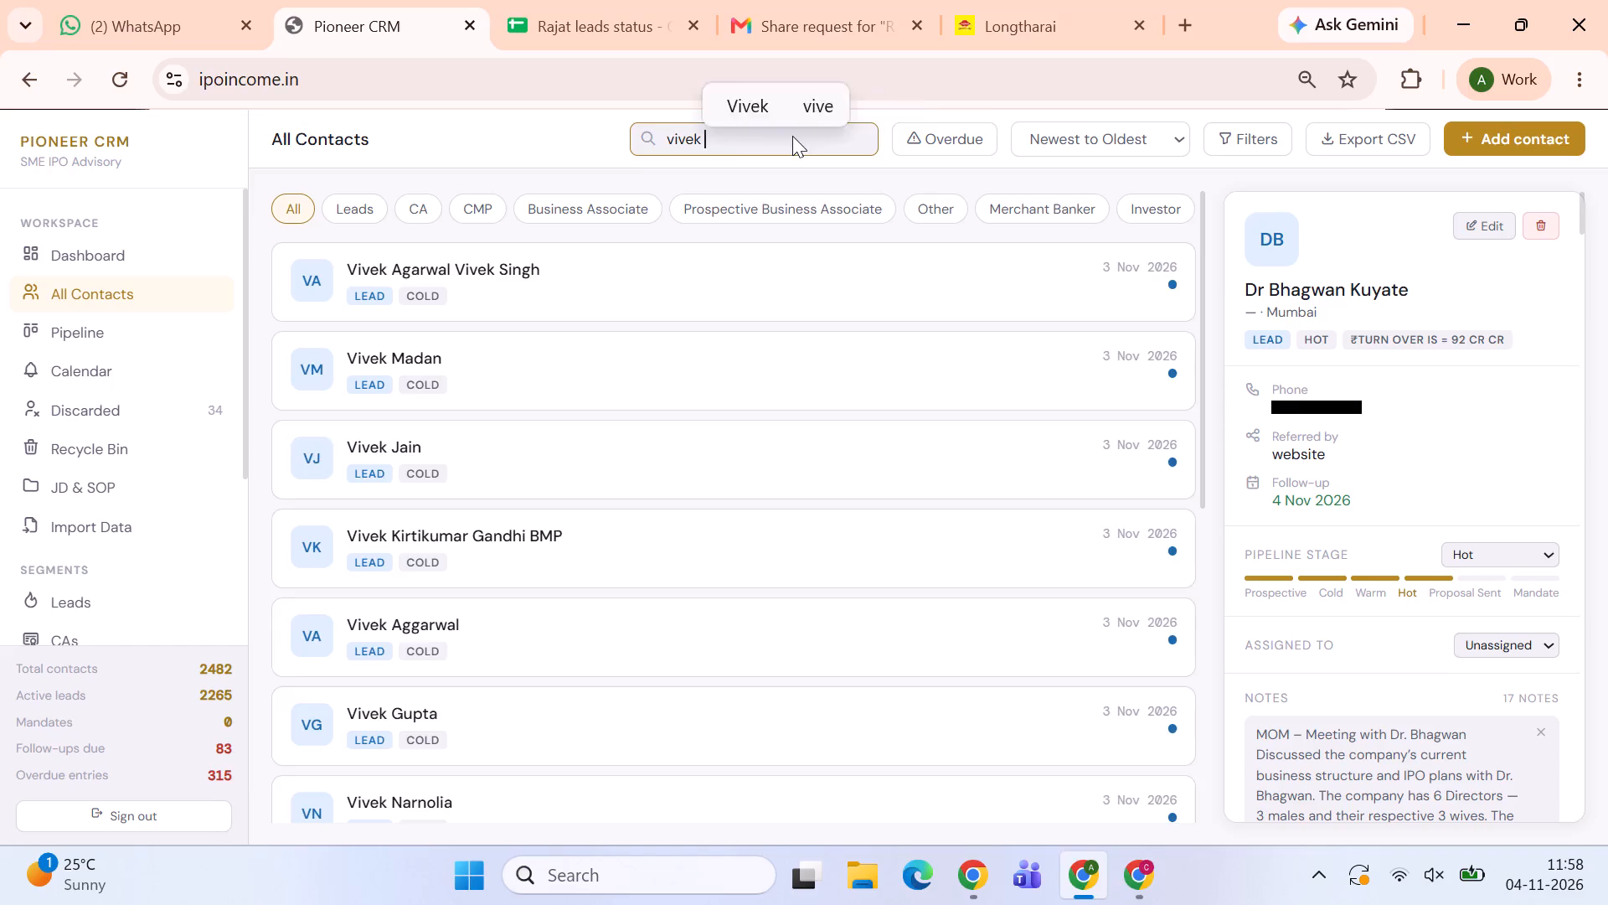
Complete the contact search for the CA lead at Nithra Apps Pvt Ltd, open that lead, and review its latest notes.
type("mani")
left_click(977, 282)
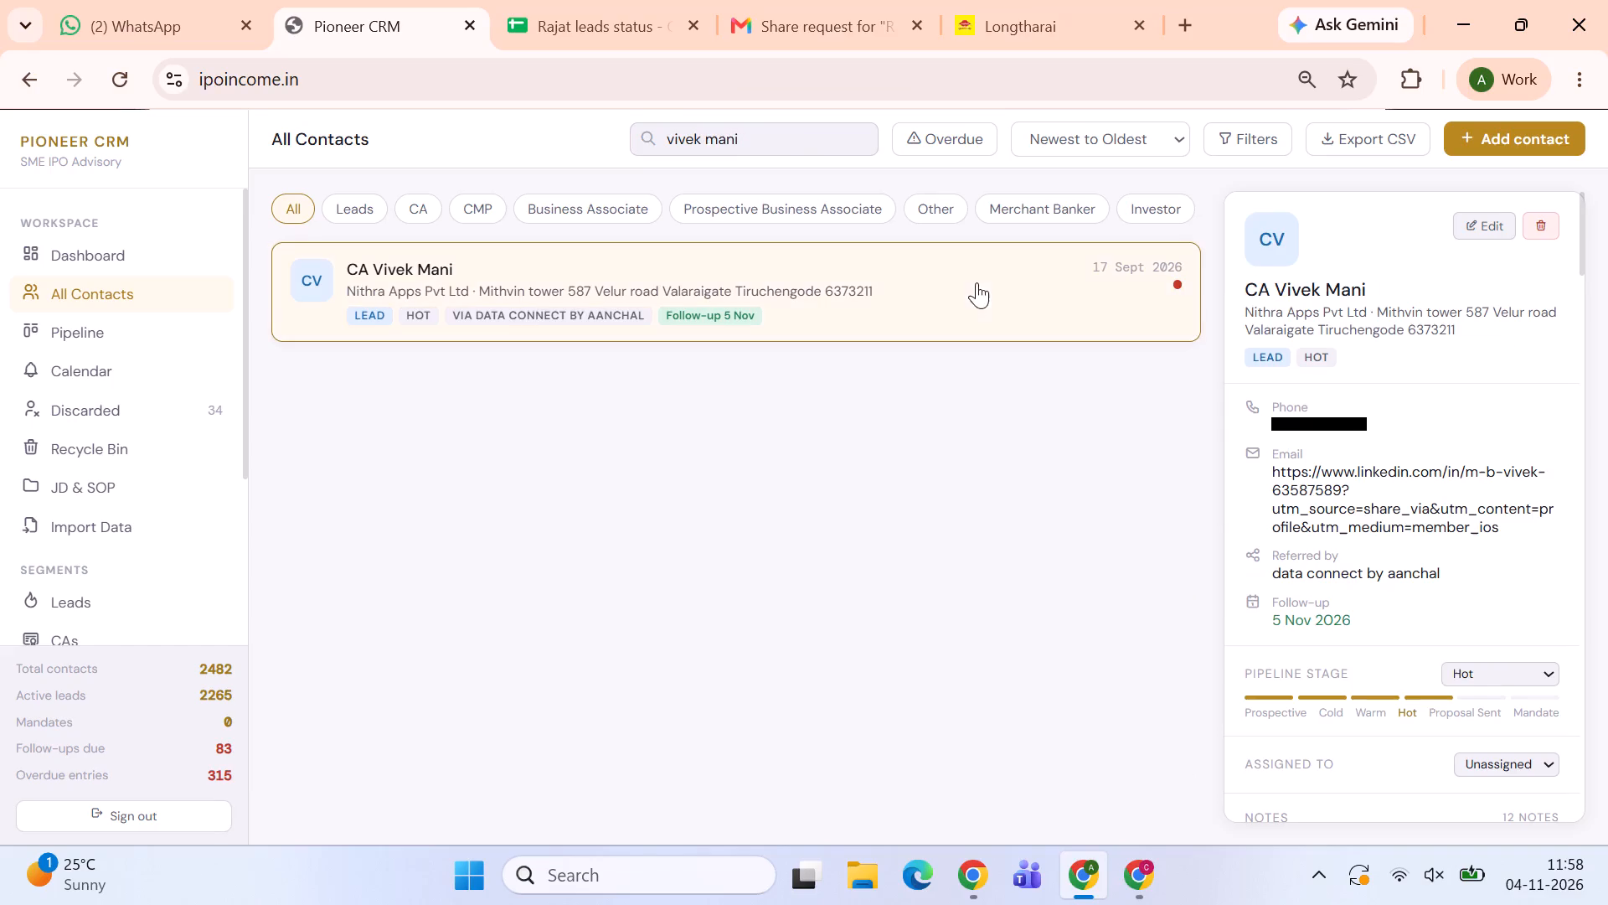
scroll(1416, 542, "down", 5)
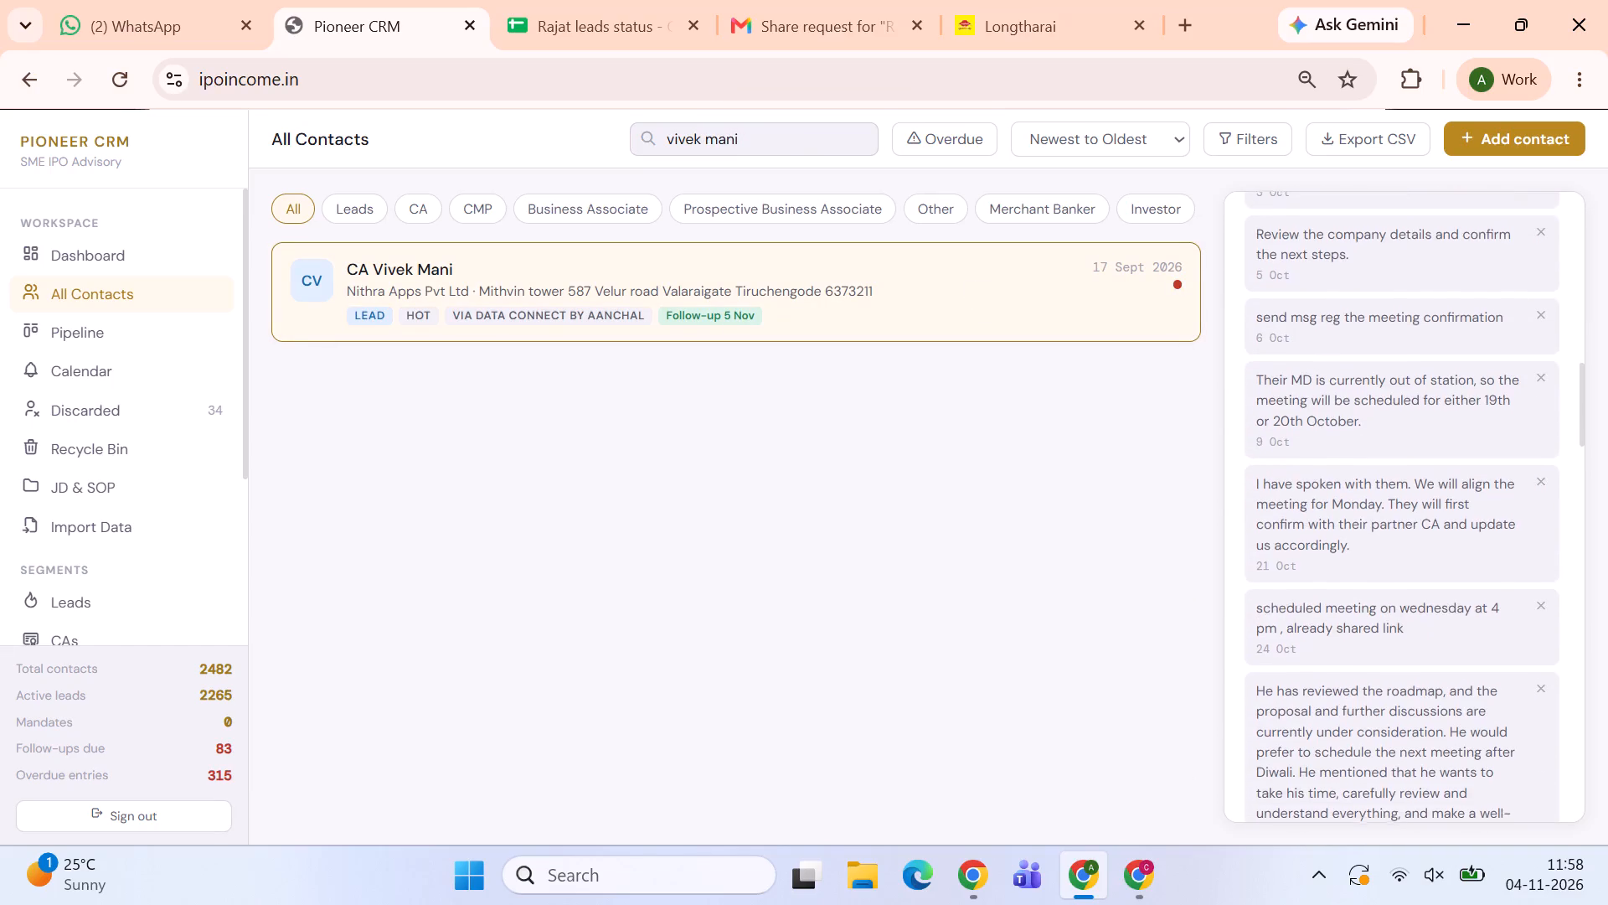
scroll(1510, 550, "down", 4)
scroll(1510, 550, "up", 3)
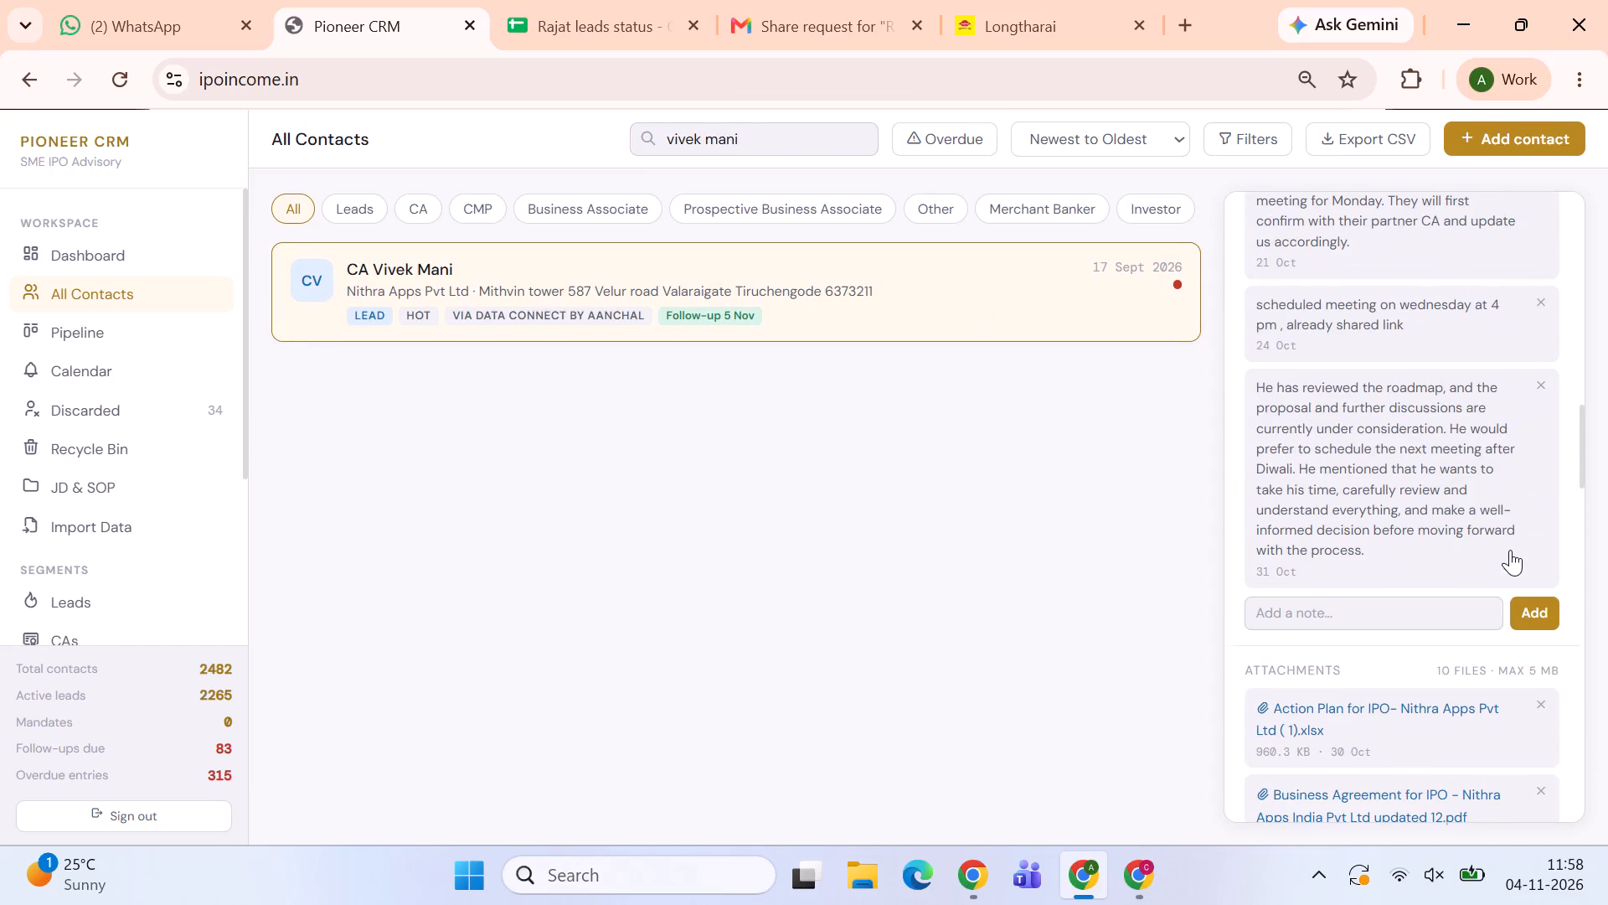
scroll(1510, 550, "up", 1)
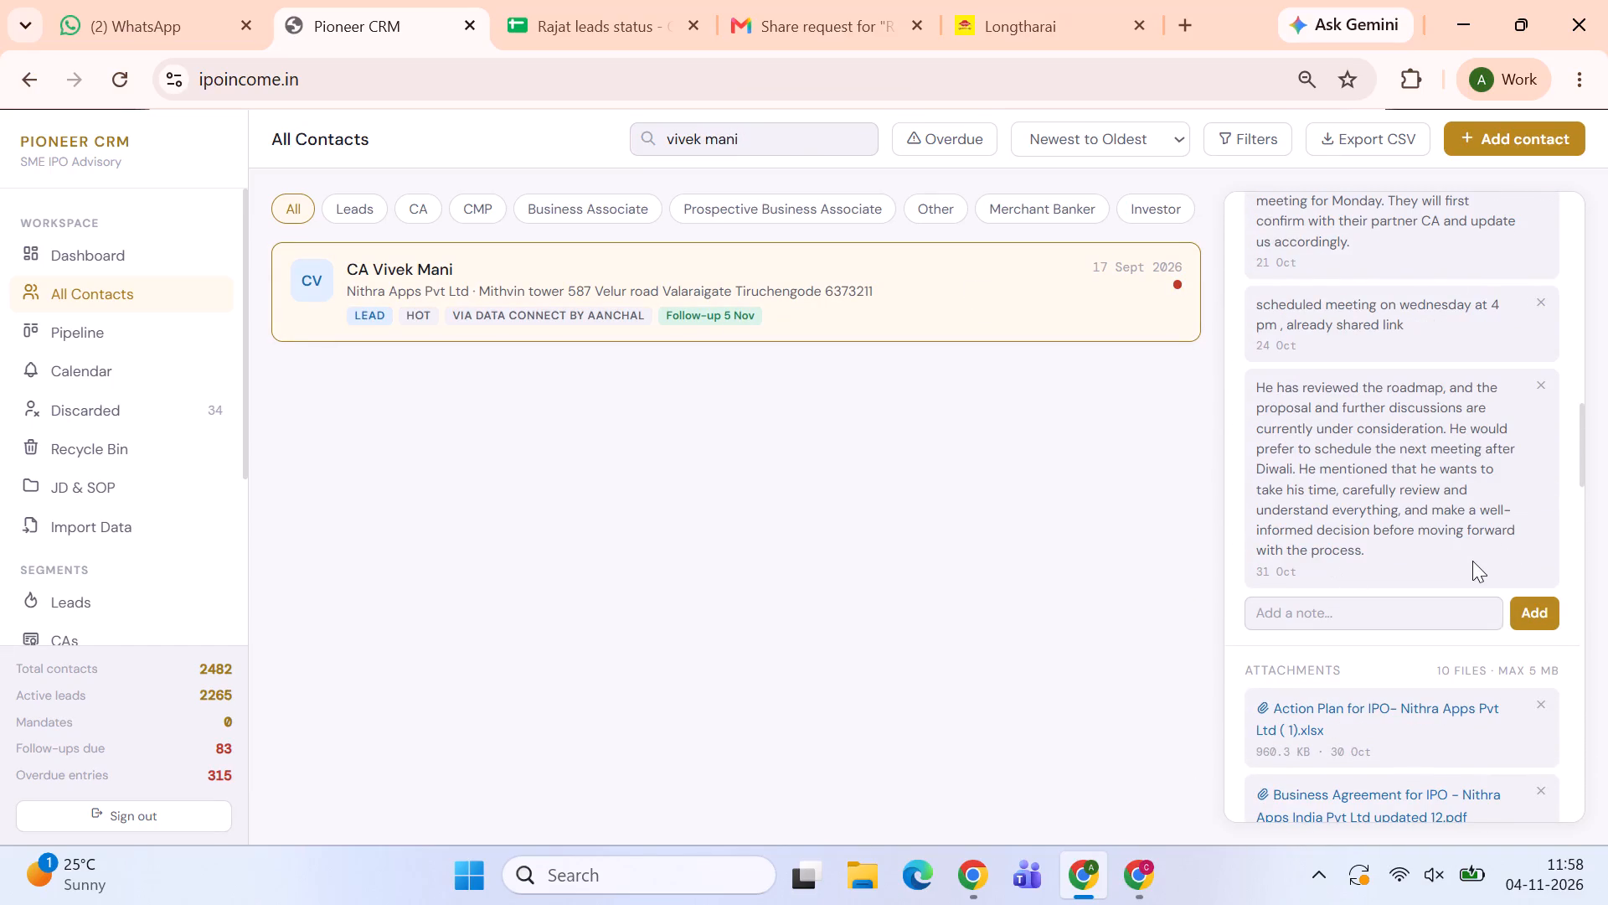
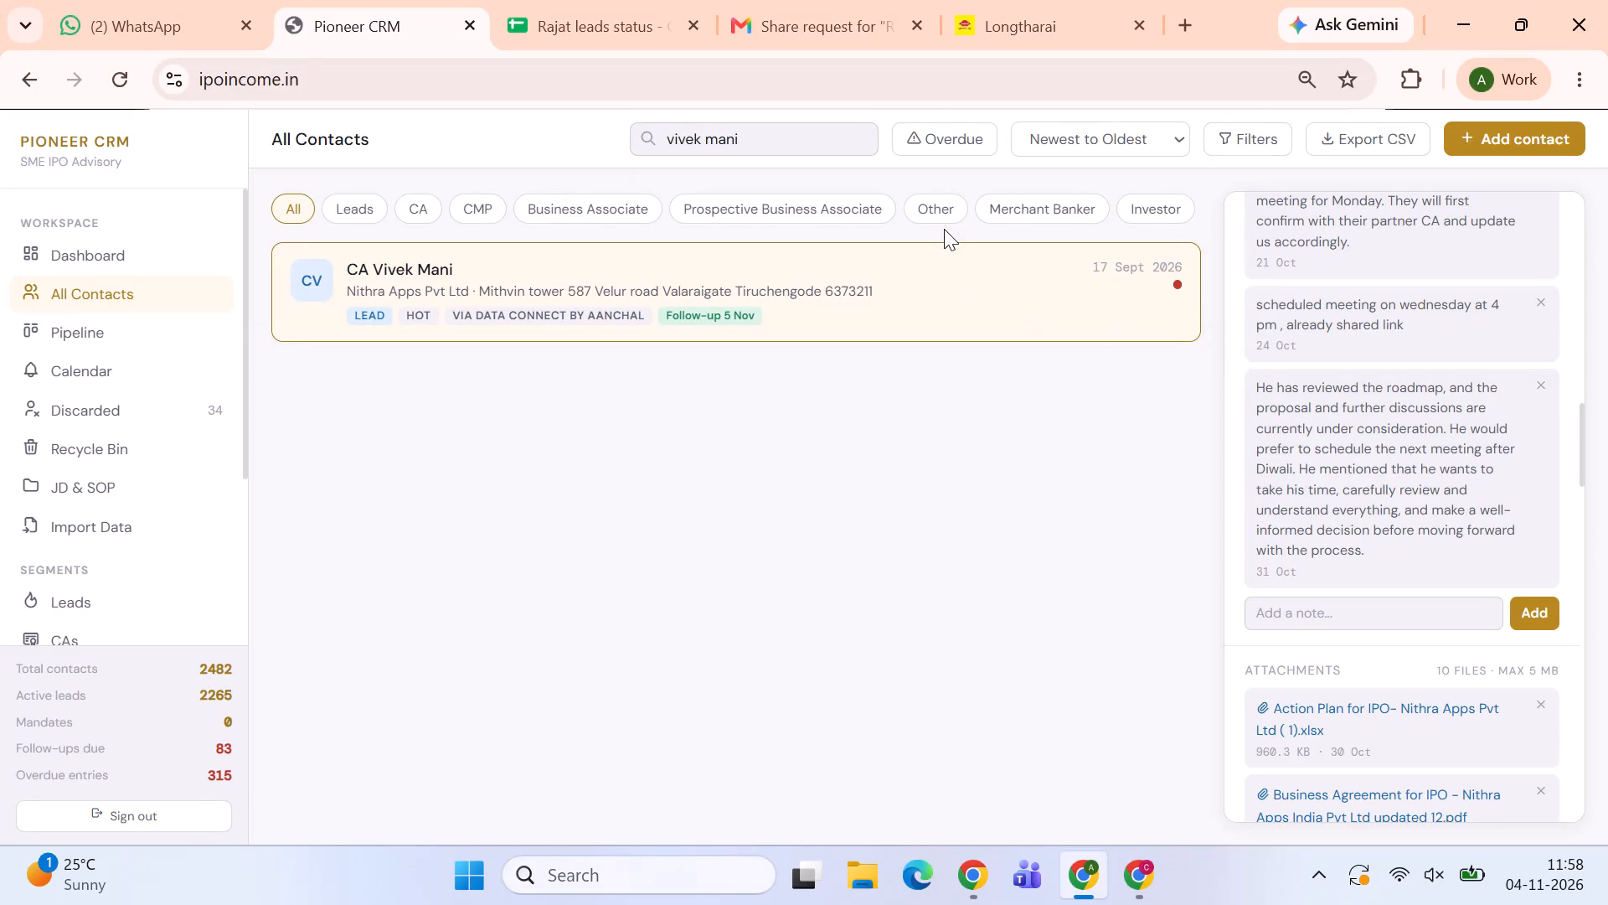
Clear the previous contact search and search all contacts for "good" to find the Goodrich Cereals LTD lead.
left_click(801, 136)
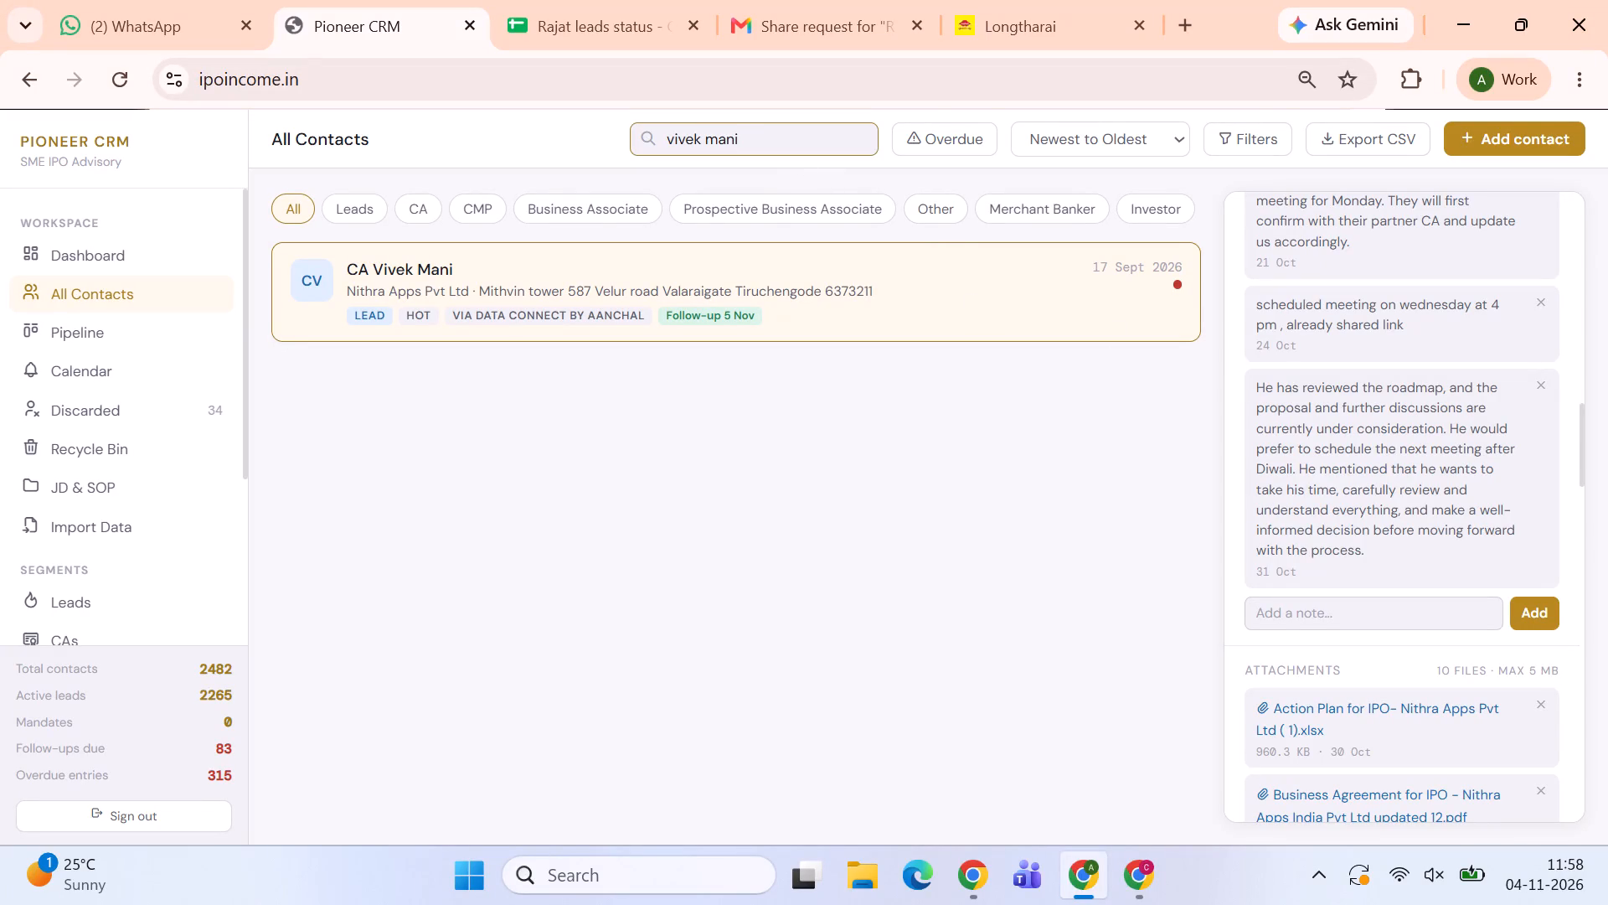
key("BackSpace")
key("BackSpace")
key("BackSpace")
key("BackSpace")
key("BackSpace")
key("BackSpace")
key("BackSpace")
key("BackSpace")
key("BackSpace")
key("BackSpace")
key("BackSpace")
key("BackSpace")
key("BackSpace")
key("BackSpace")
key("BackSpace")
key("BackSpace")
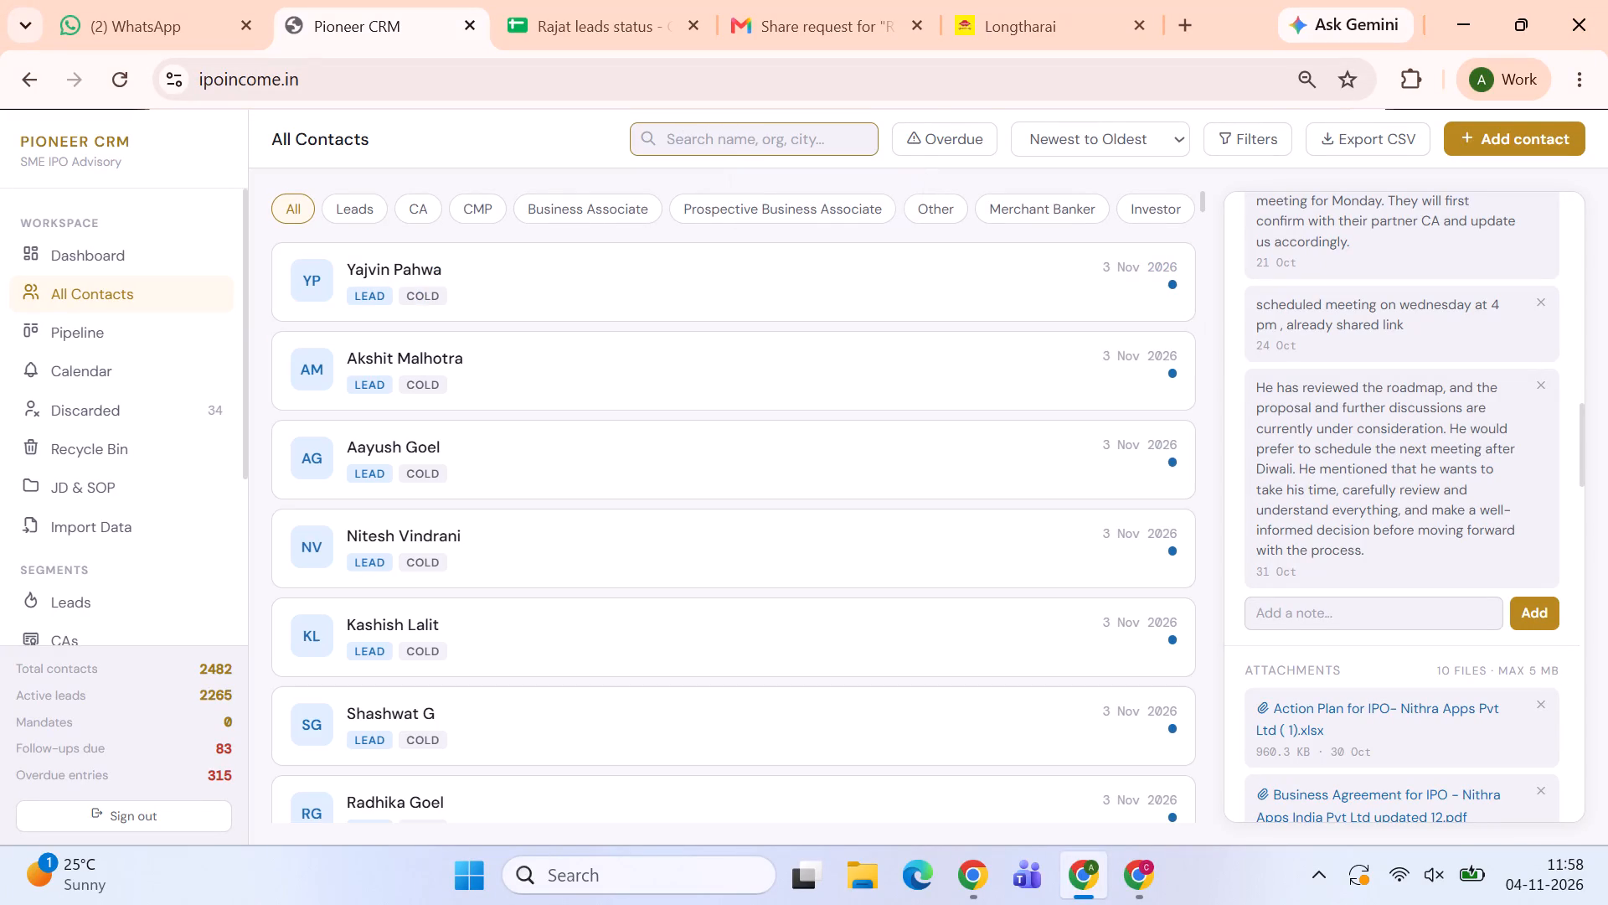
key("BackSpace")
left_click(751, 144)
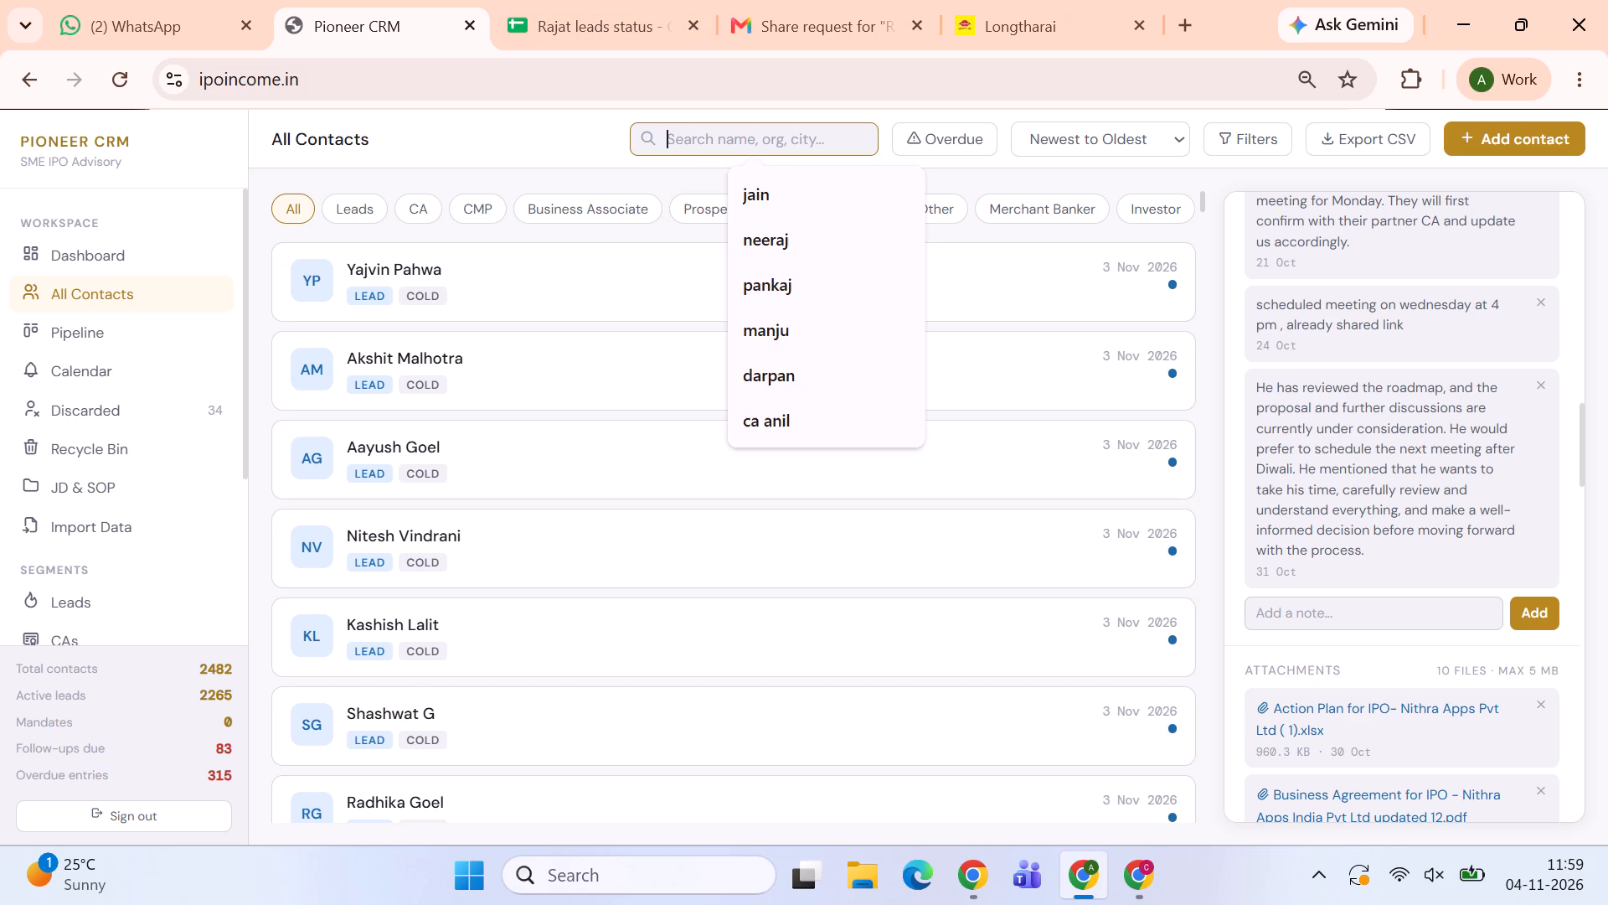
type("good")
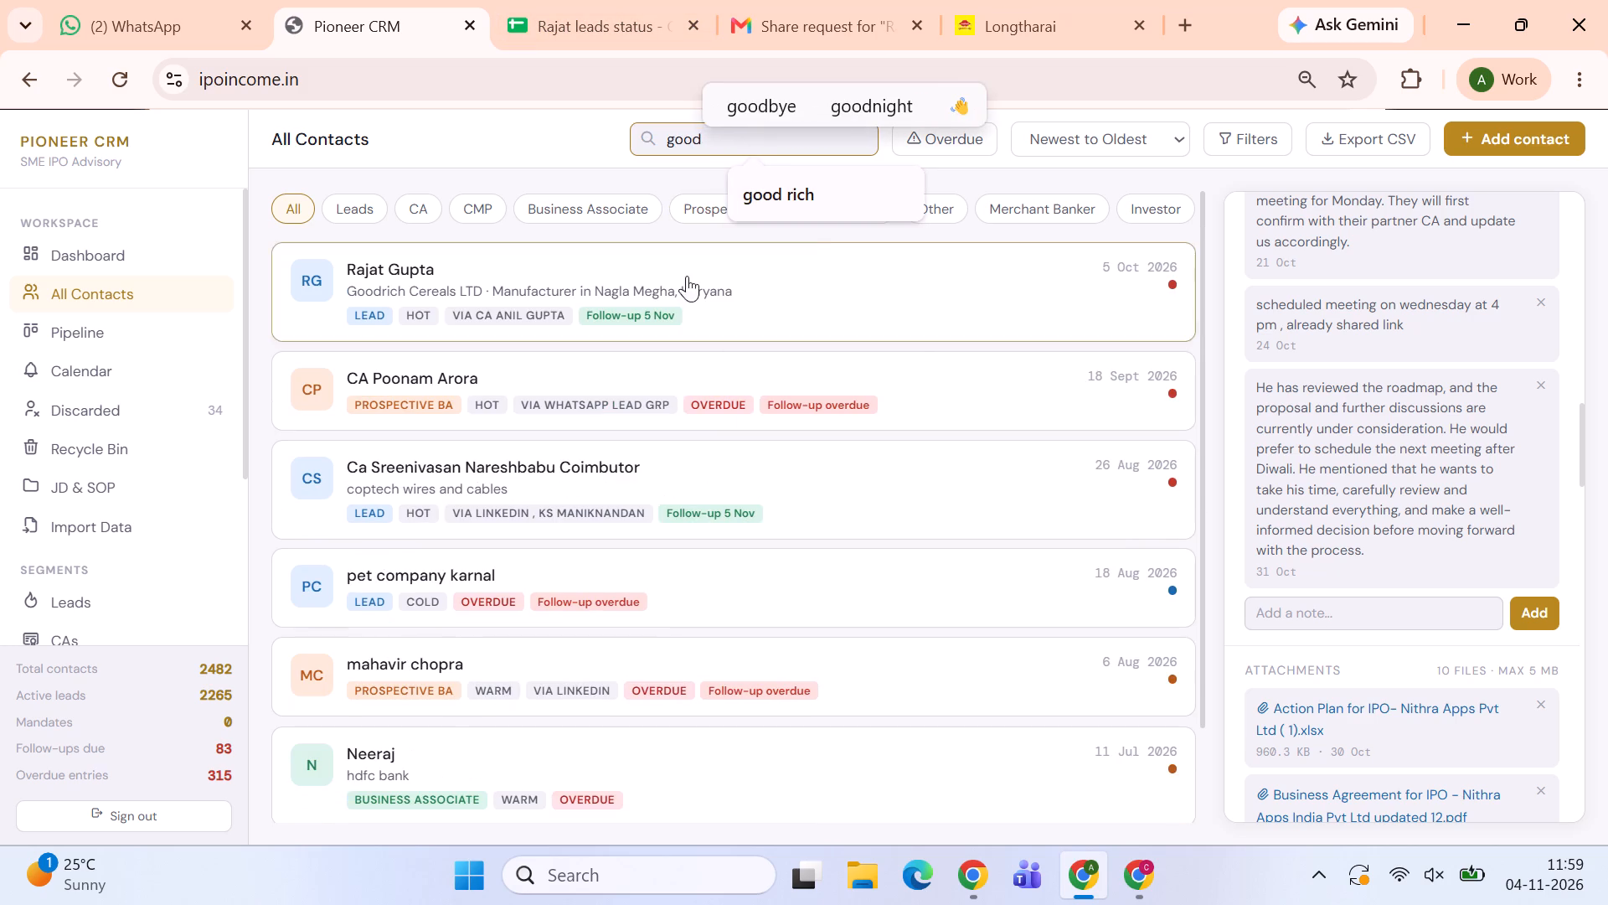
key("space")
type("rucj")
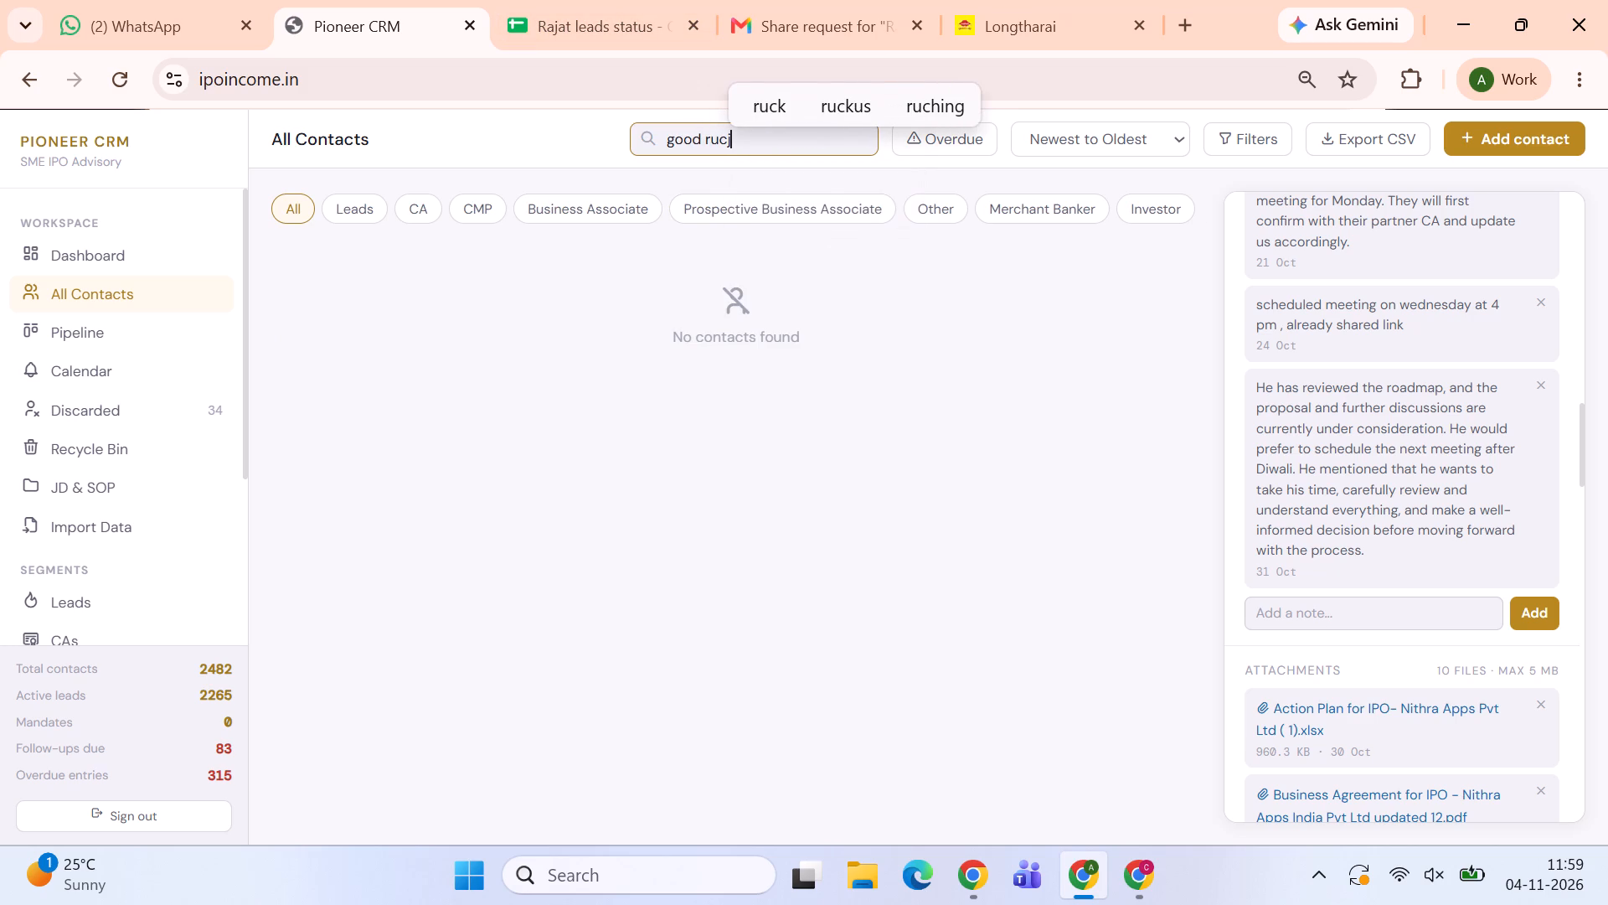
key("Delete")
key("Delete")
key("BackSpace")
key("BackSpace")
key("BackSpace")
key("BackSpace")
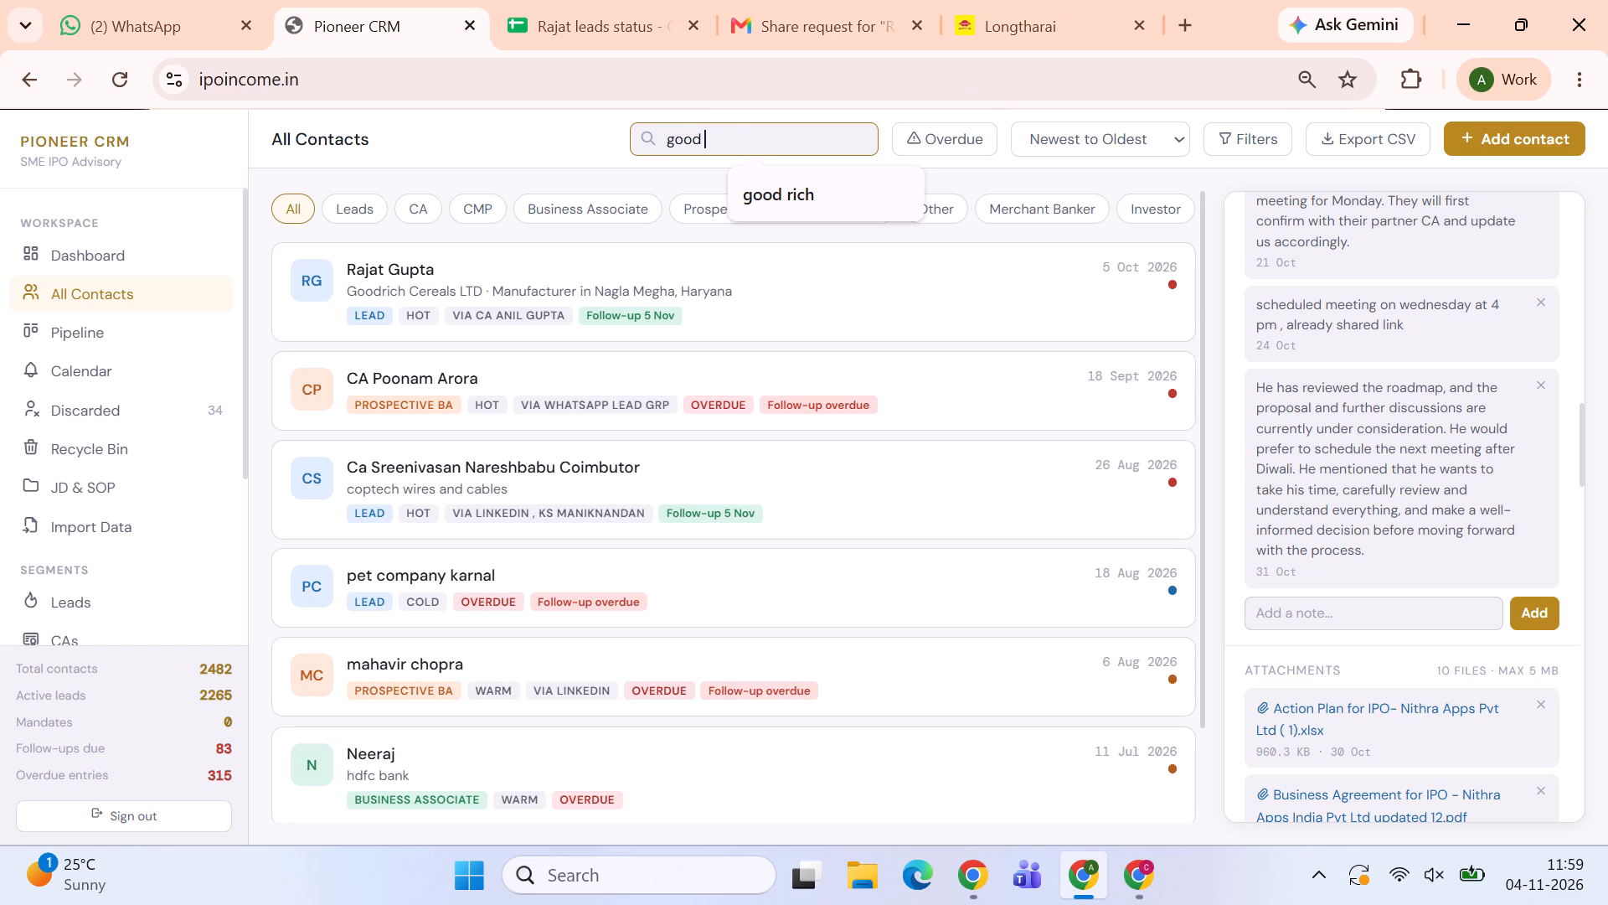
Open the Goodrich Cereals LTD lead and review its latest notes.
left_click(852, 308)
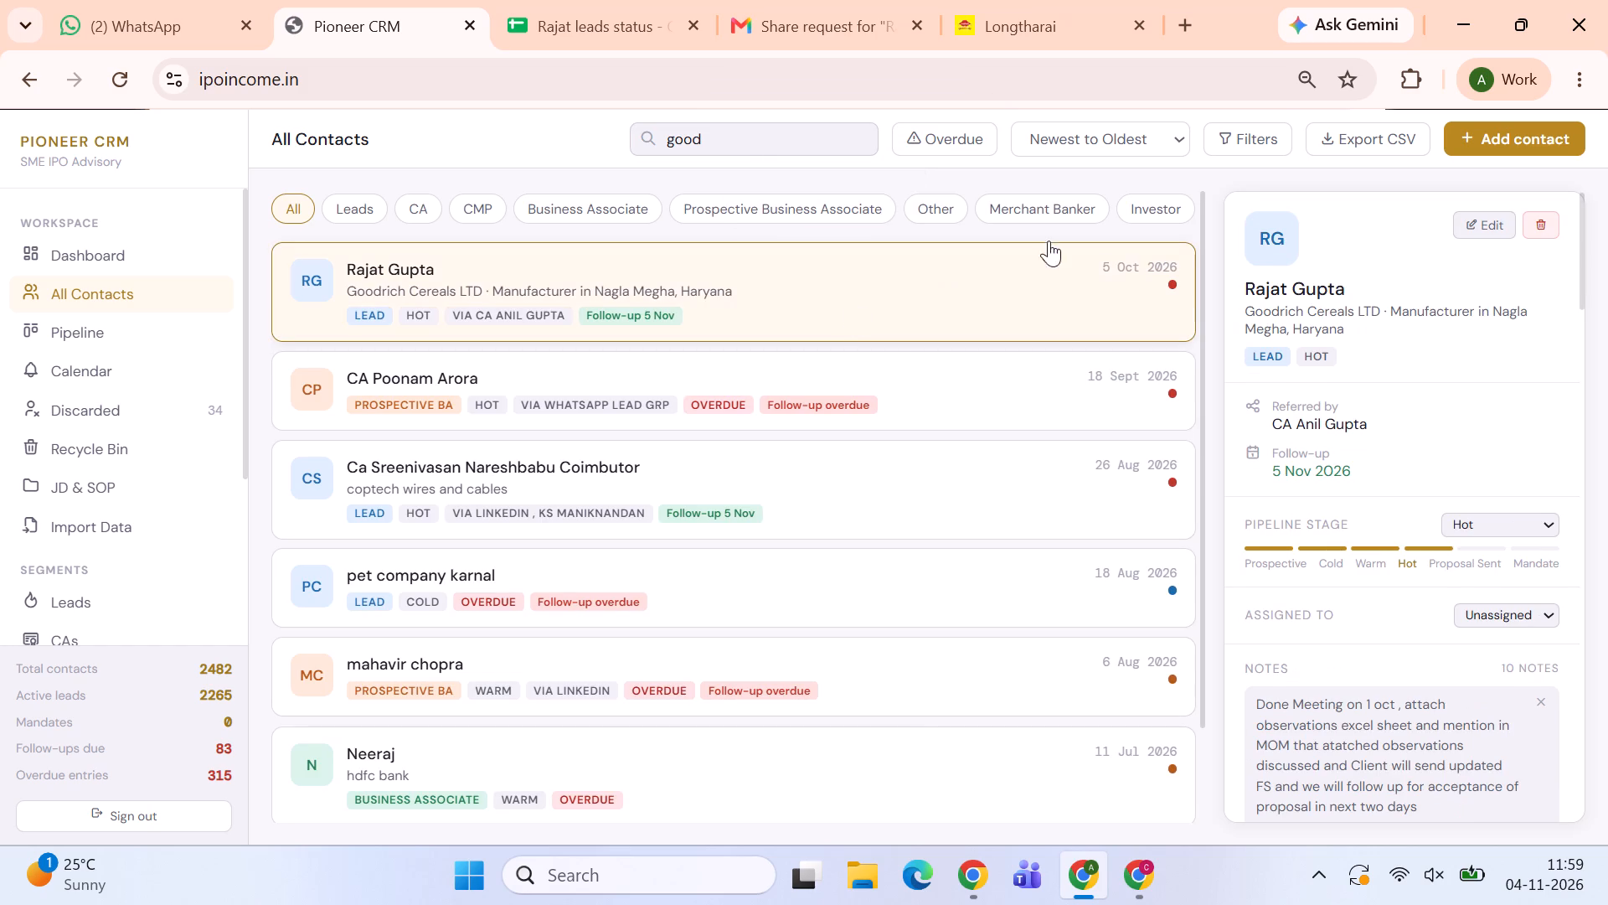
scroll(1348, 504, "down", 8)
scroll(1348, 504, "up", 1)
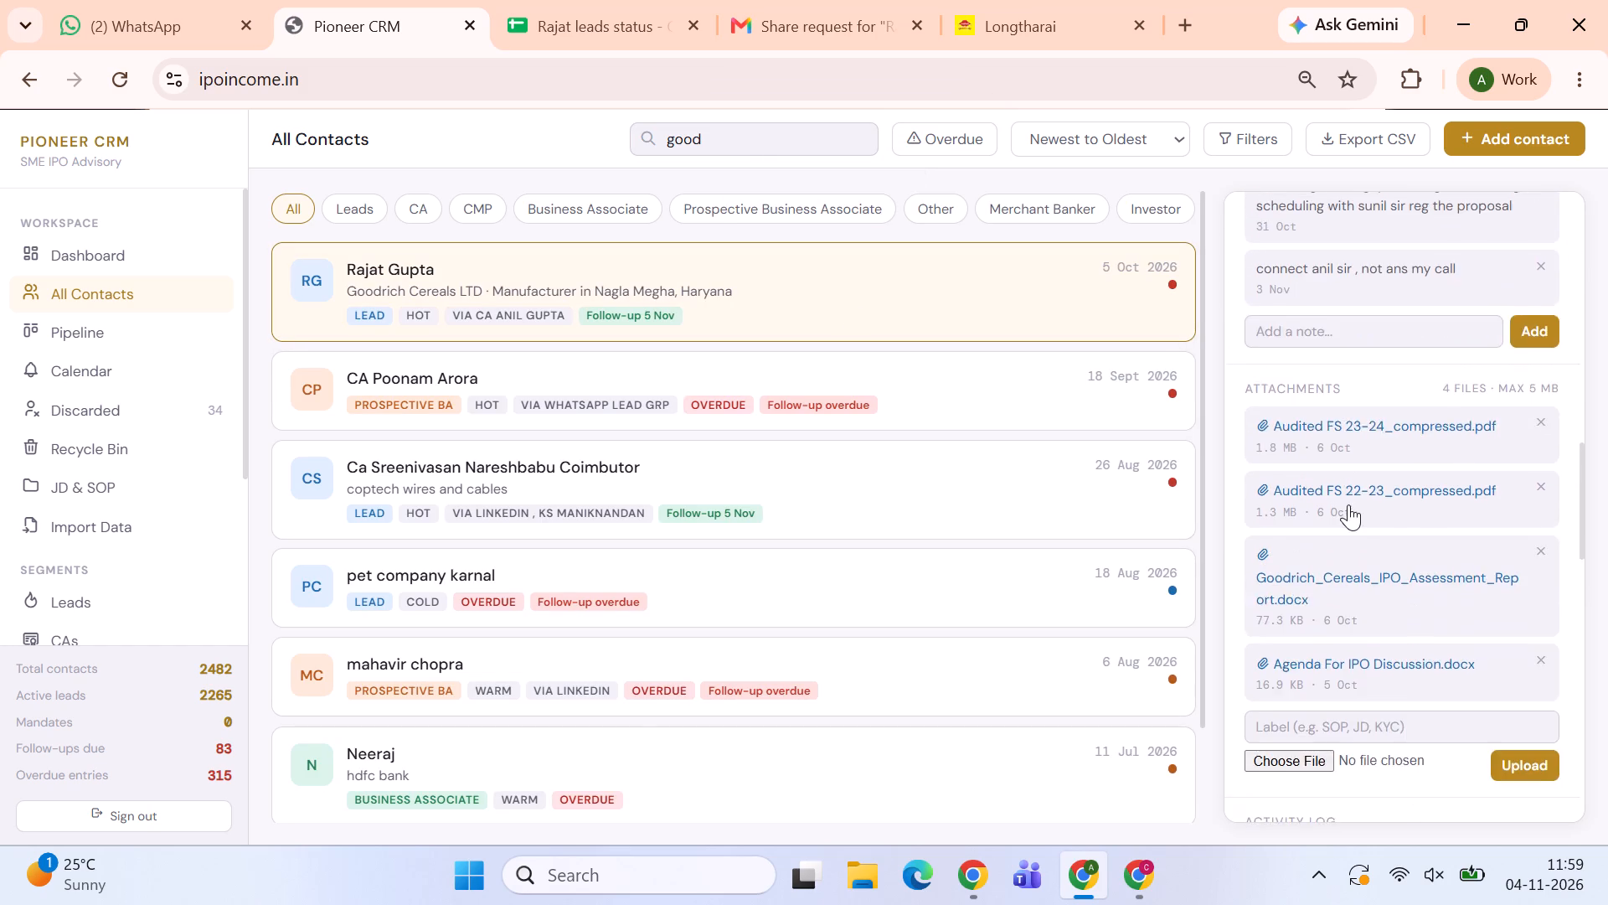
scroll(1348, 504, "up", 1)
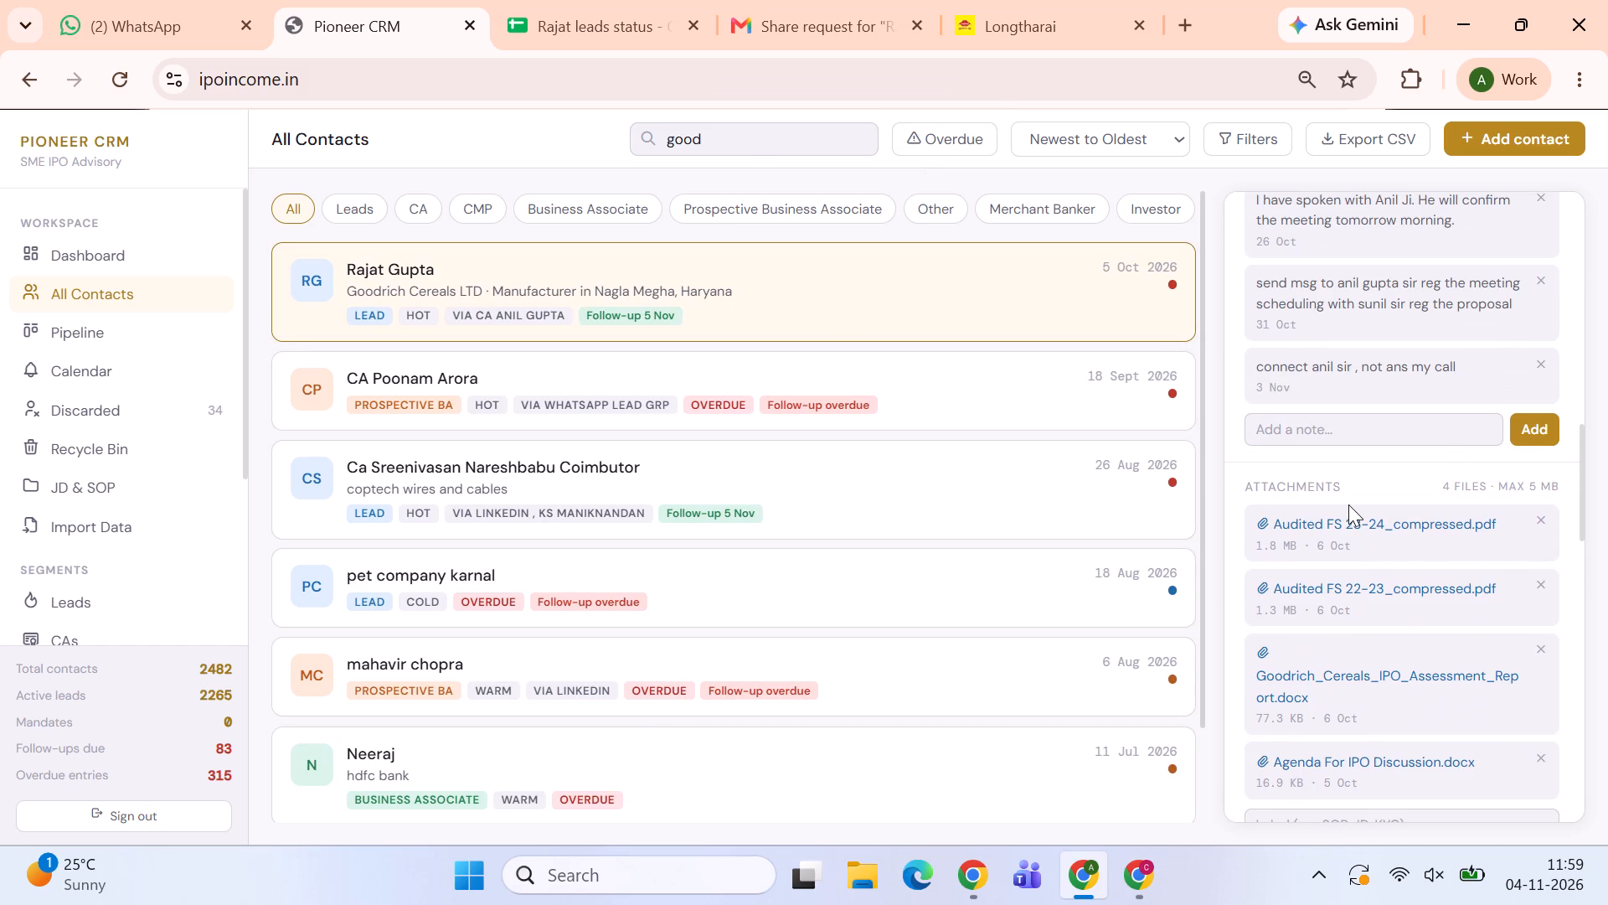
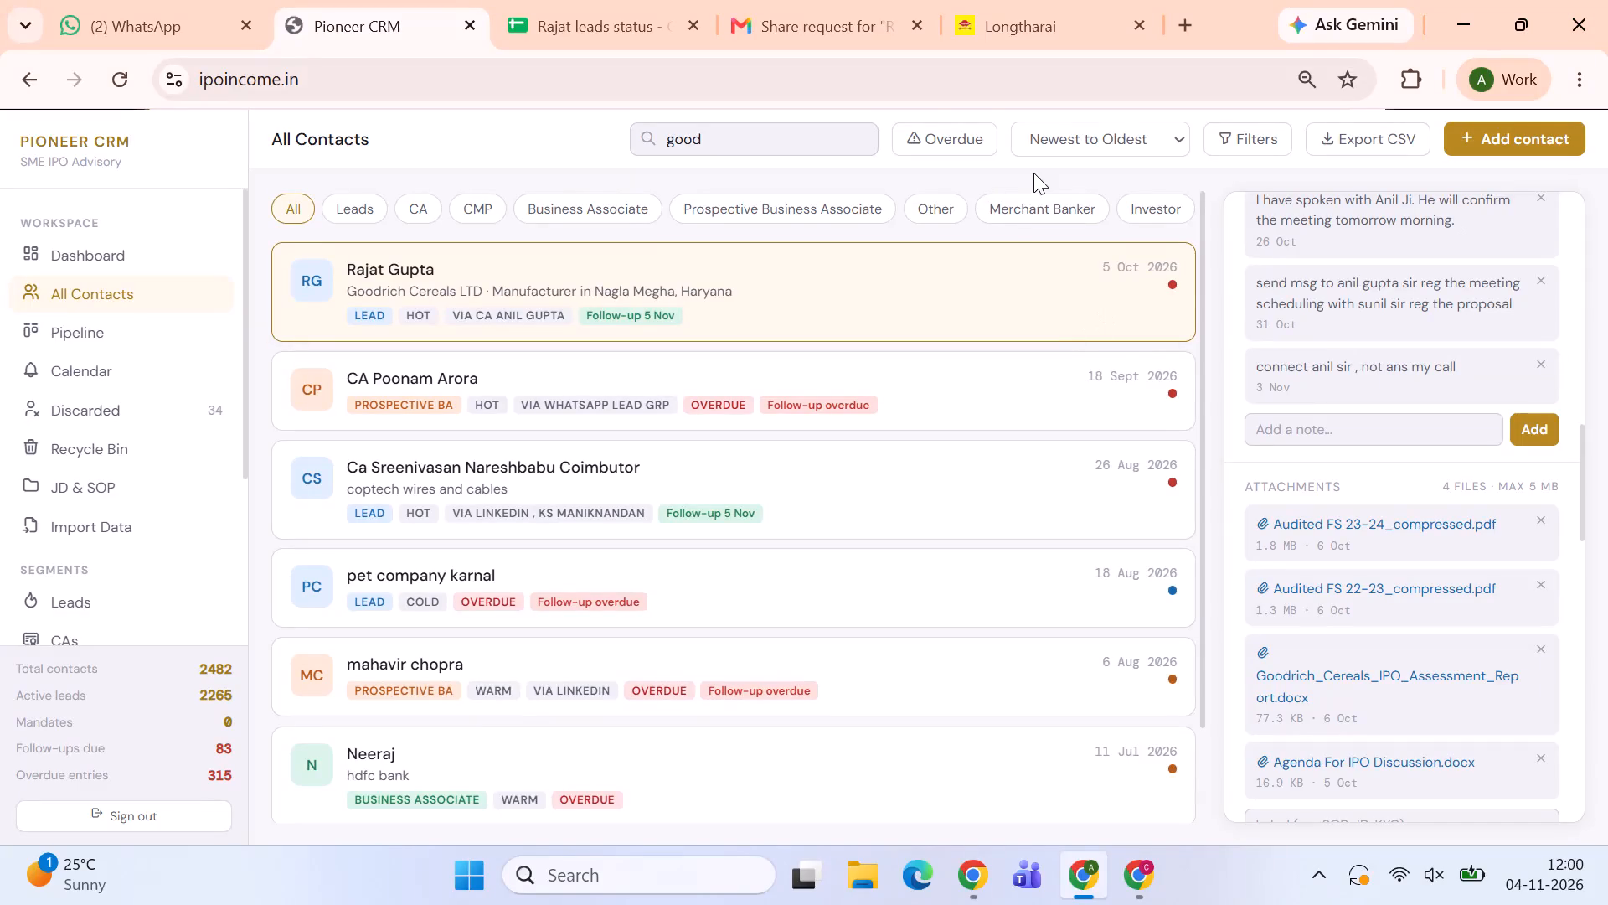
Replace the previous contact search with "apaul" to find the Apaul Software lead.
left_click(814, 142)
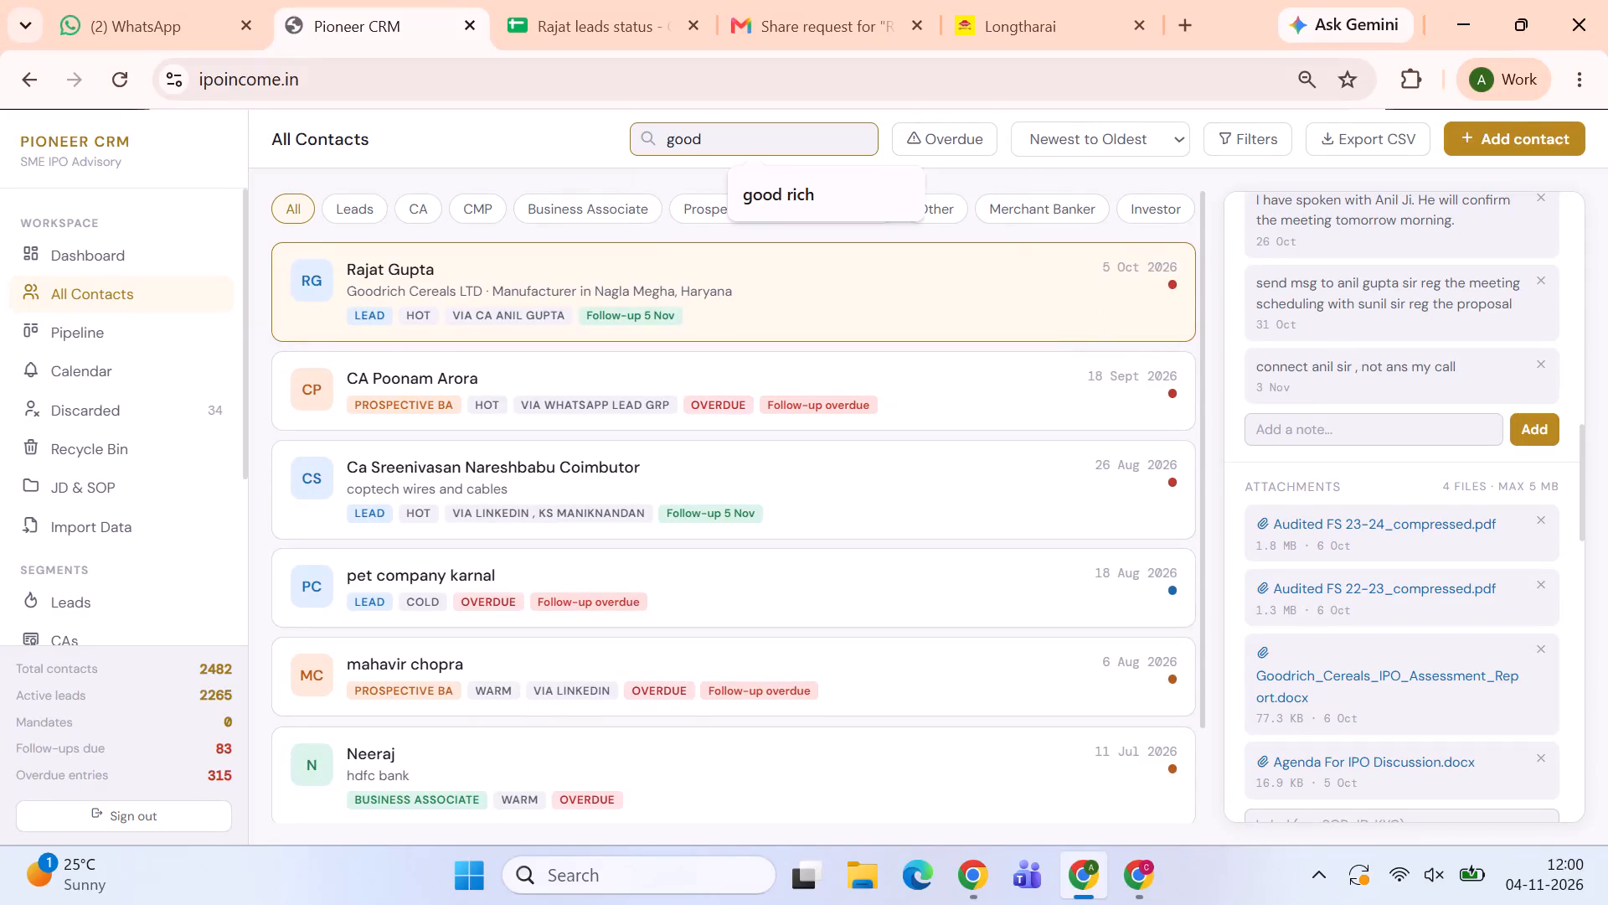
key("BackSpace")
key("BackSpace")
key("BackSpace")
key("BackSpace")
key("BackSpace")
key("BackSpace")
key("BackSpace")
key("BackSpace")
key("BackSpace")
key("BackSpace")
key("BackSpace")
key("BackSpace")
key("BackSpace")
key("BackSpace")
key("BackSpace")
key("BackSpace")
key("BackSpace")
key("BackSpace")
key("BackSpace")
key("BackSpace")
key("BackSpace")
key("BackSpace")
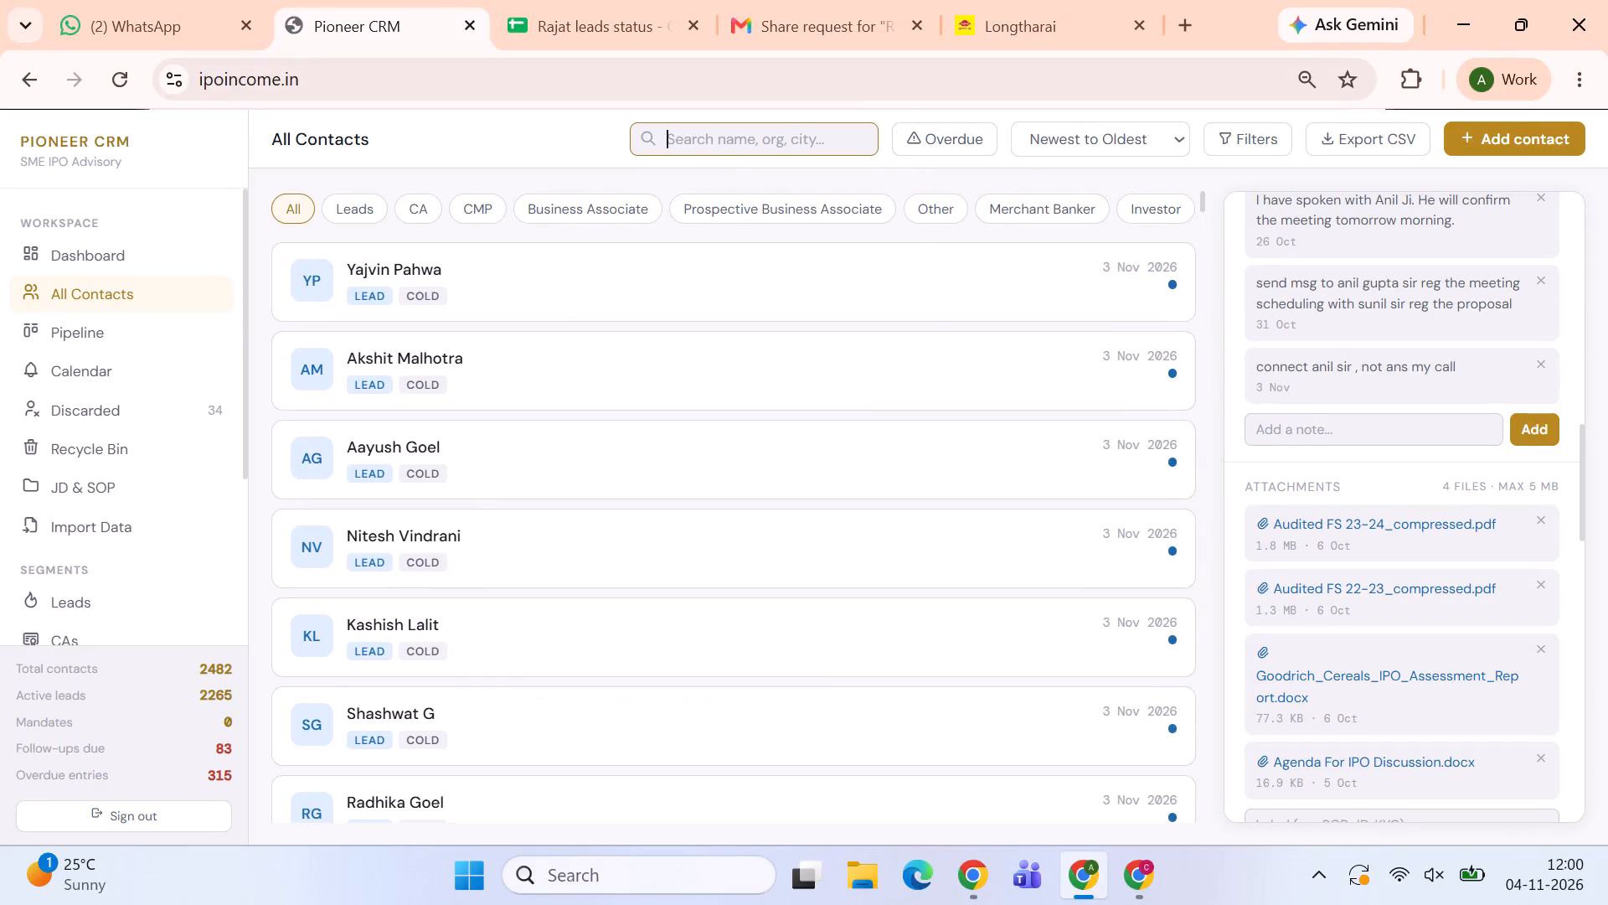
type("apaul")
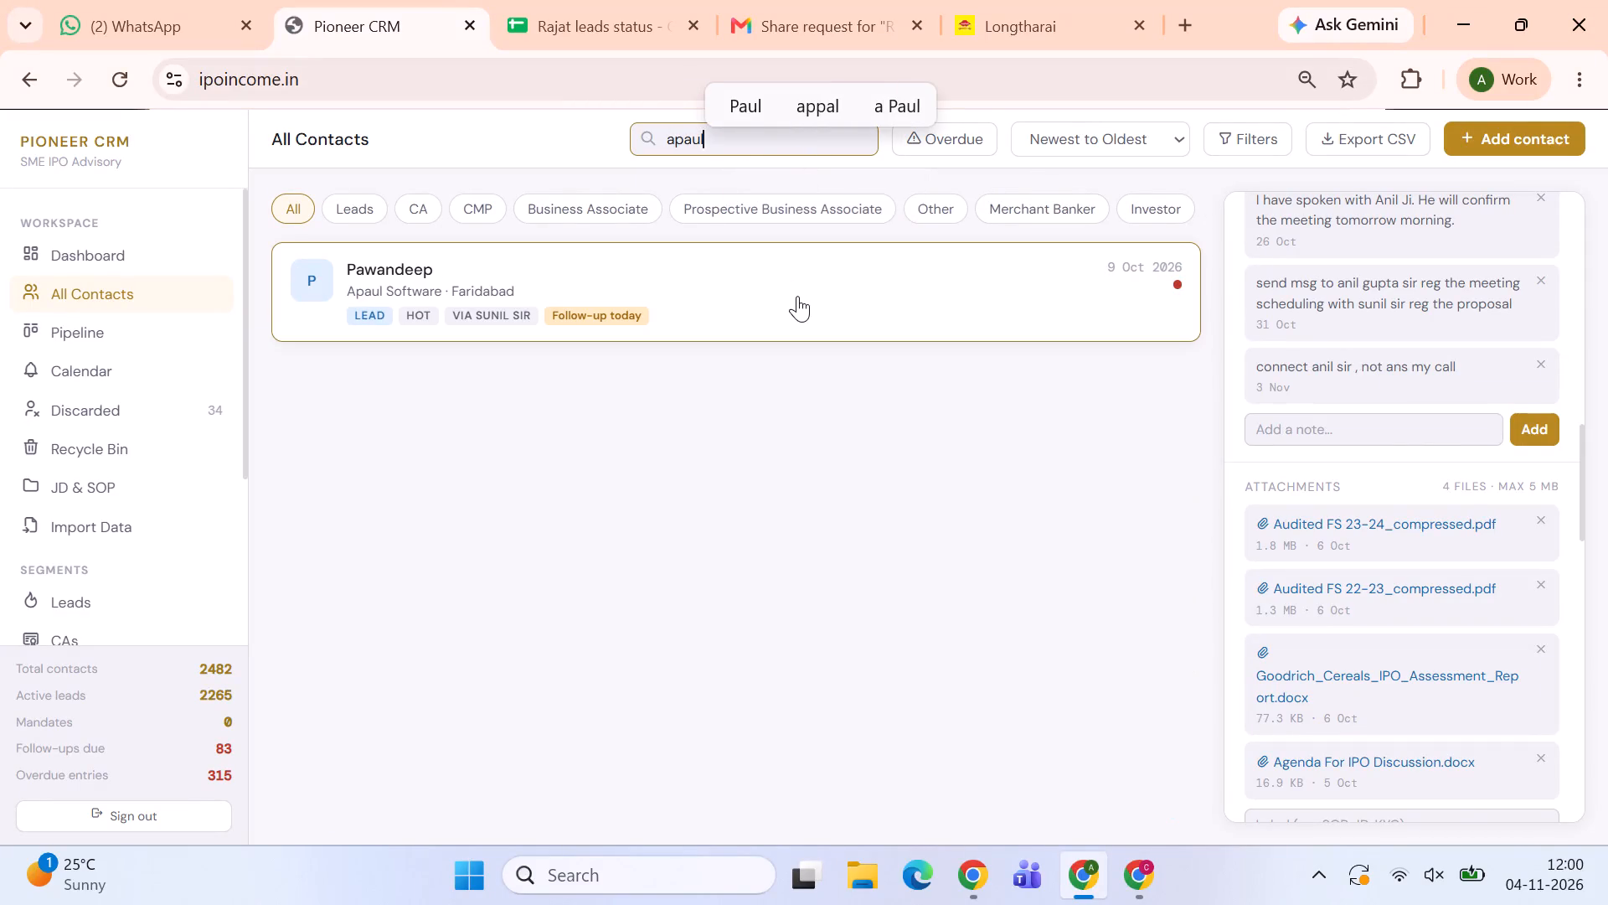
Open the Apaul Software lead and review its latest notes.
left_click(797, 296)
scroll(1280, 494, "down", 6)
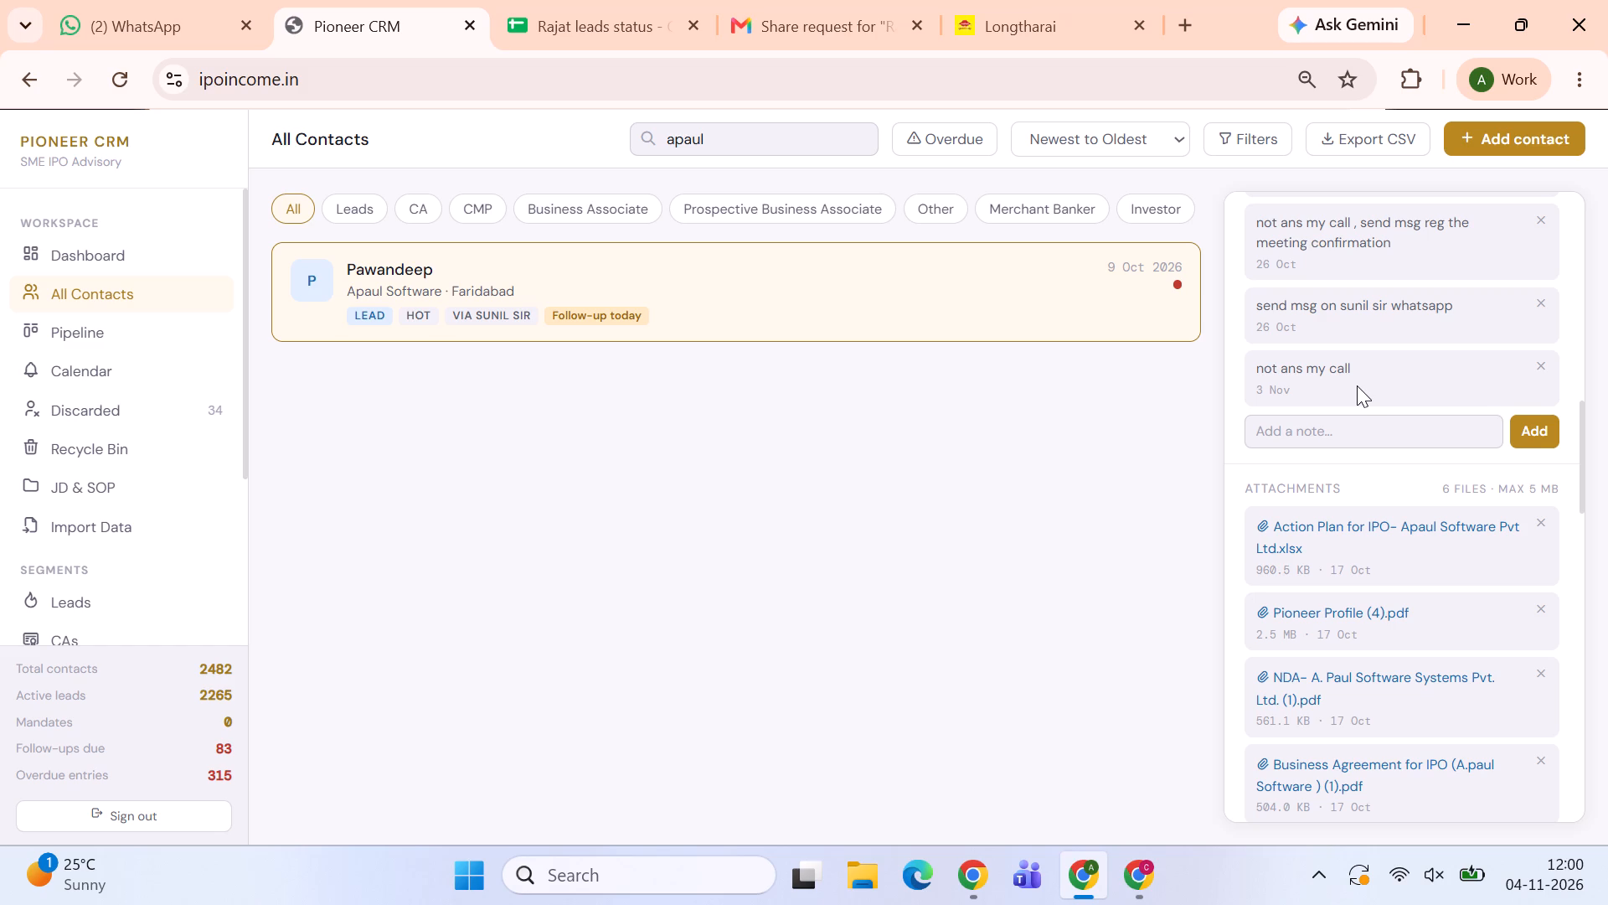
Replace the contact search with "tulip" to find the Tulip Compression Pvt Ltd lead.
left_click(835, 131)
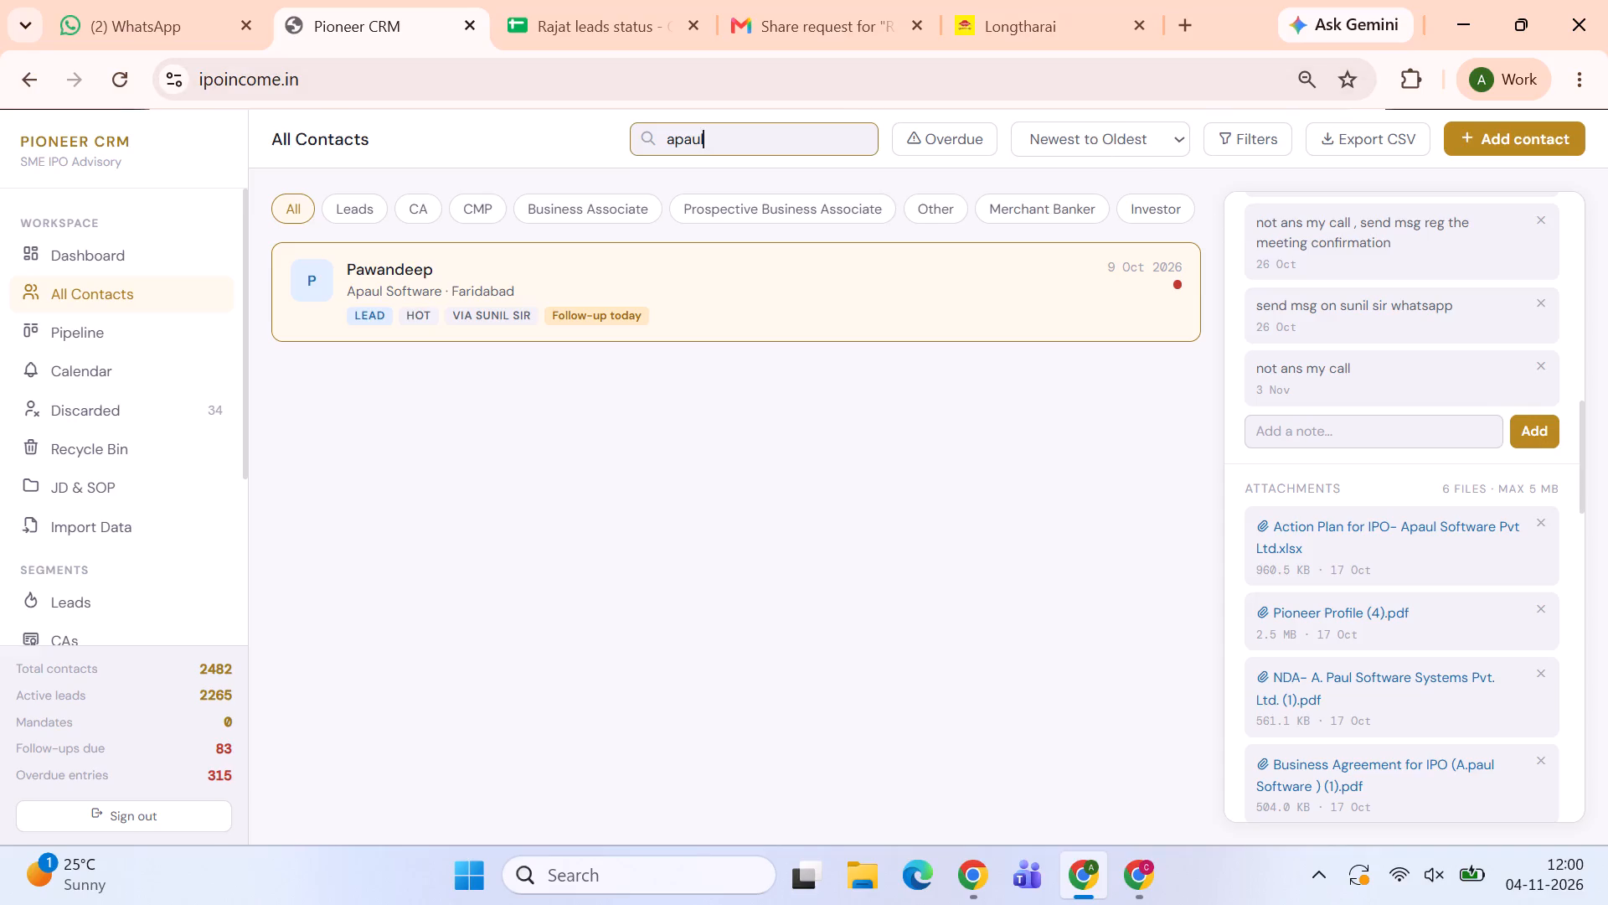
key("BackSpace")
key("BackSpace")
key("BackSpace")
key("BackSpace")
key("BackSpace")
key("BackSpace")
key("BackSpace")
key("BackSpace")
key("BackSpace")
key("BackSpace")
key("BackSpace")
key("BackSpace")
type("tulip")
Open the Tulip Compression Pvt Ltd lead and review its latest notes.
left_click(809, 292)
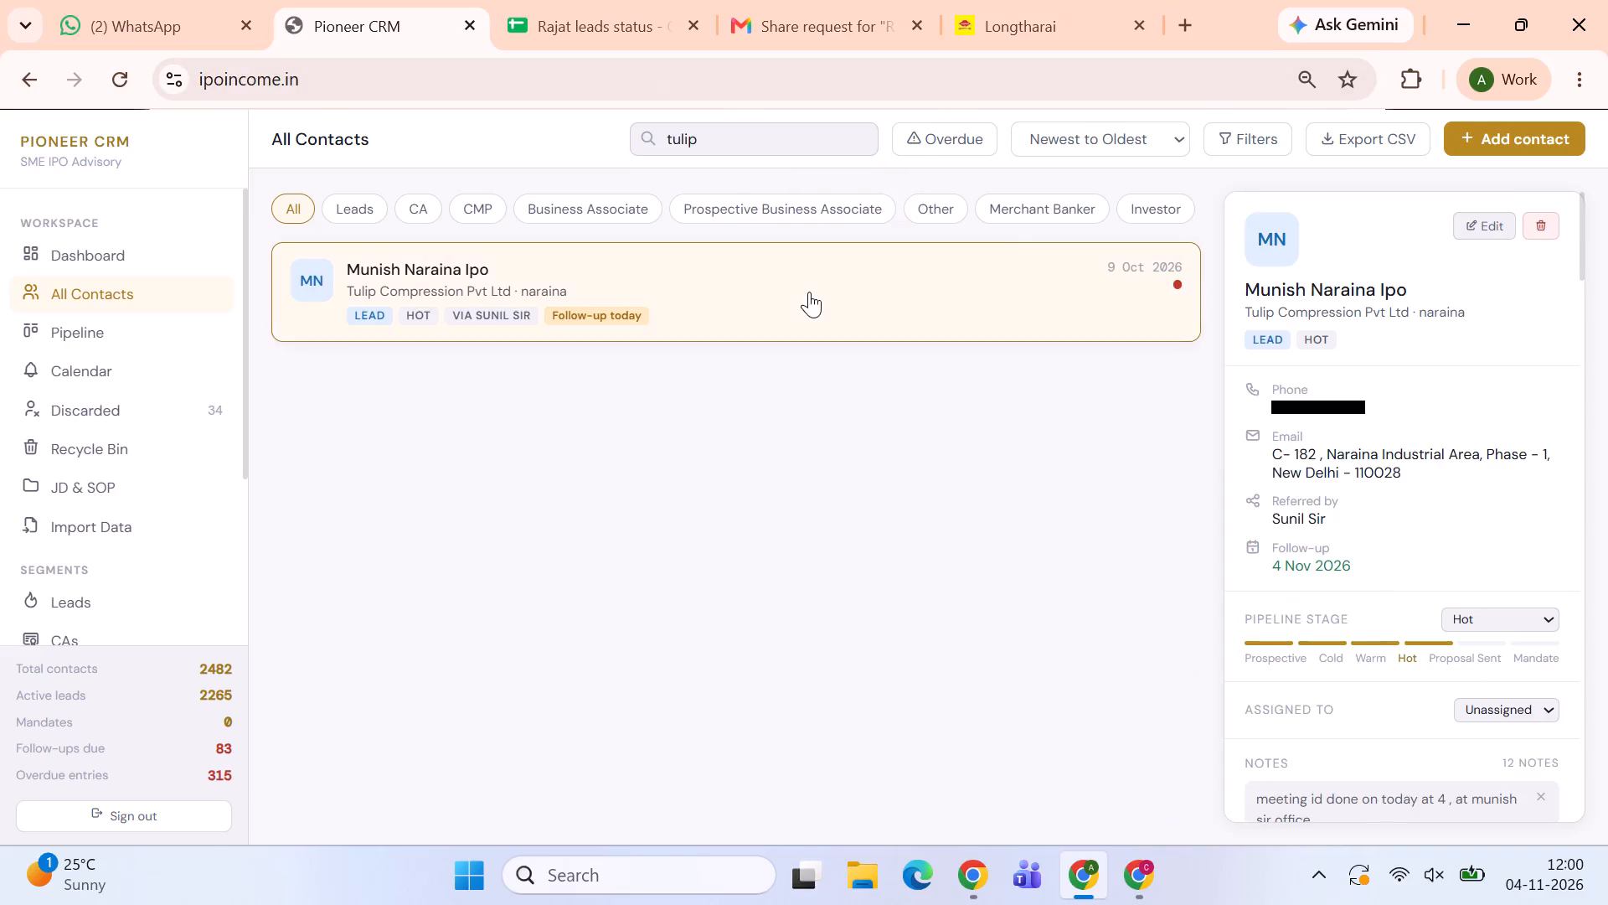
scroll(1353, 581, "down", 7)
scroll(1353, 581, "up", 2)
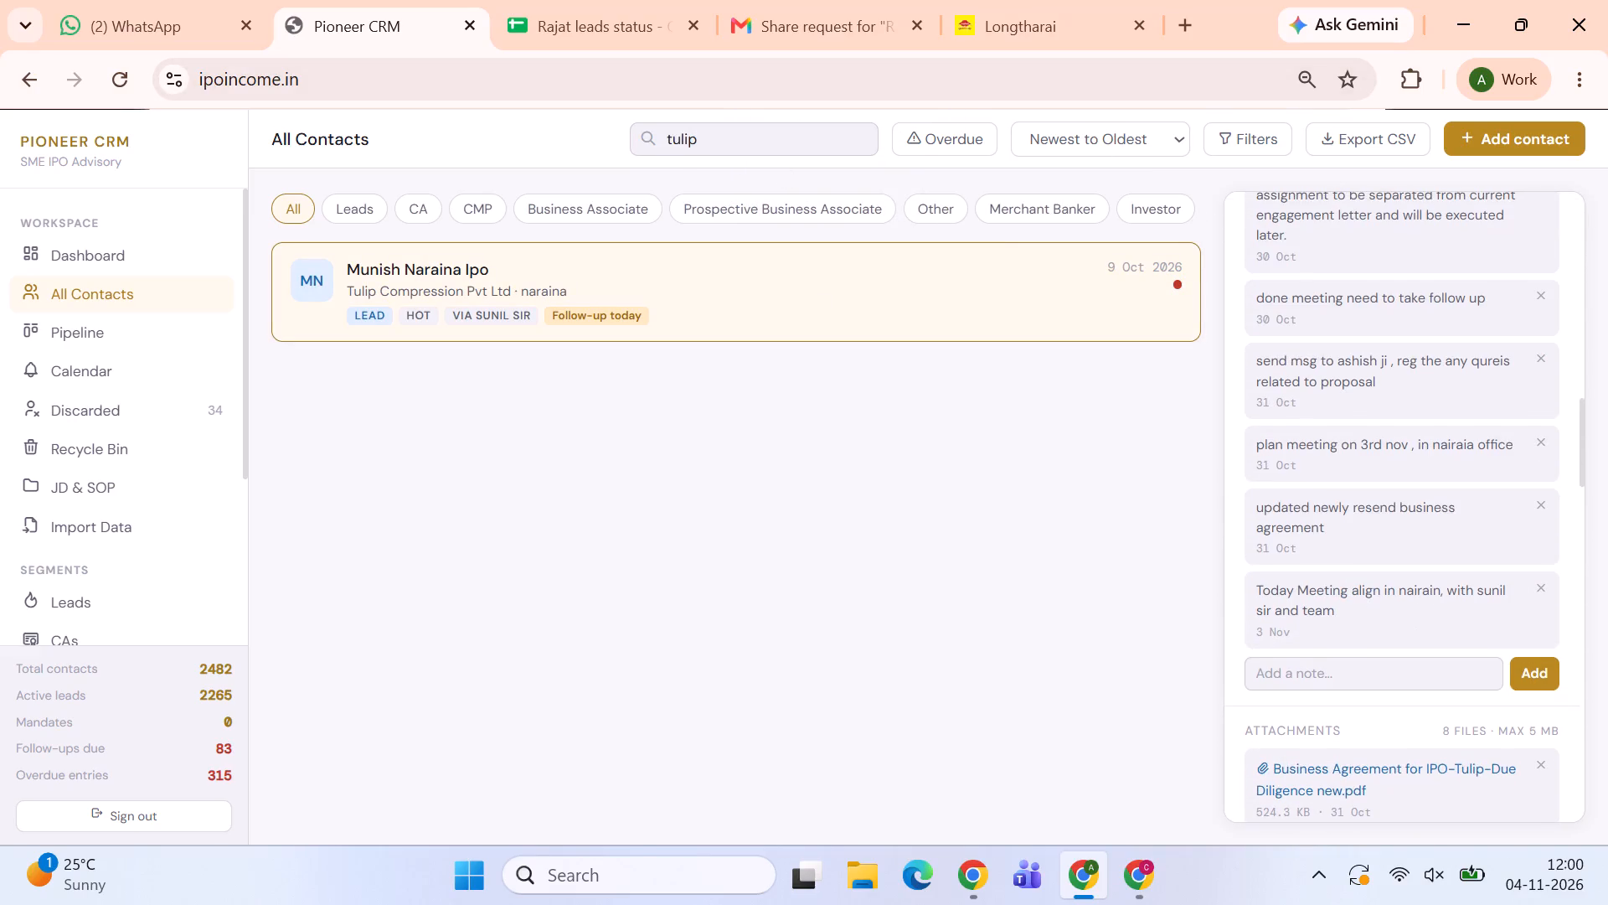
Start a new note on the Tulip Compression Pvt Ltd lead.
left_click(1303, 675)
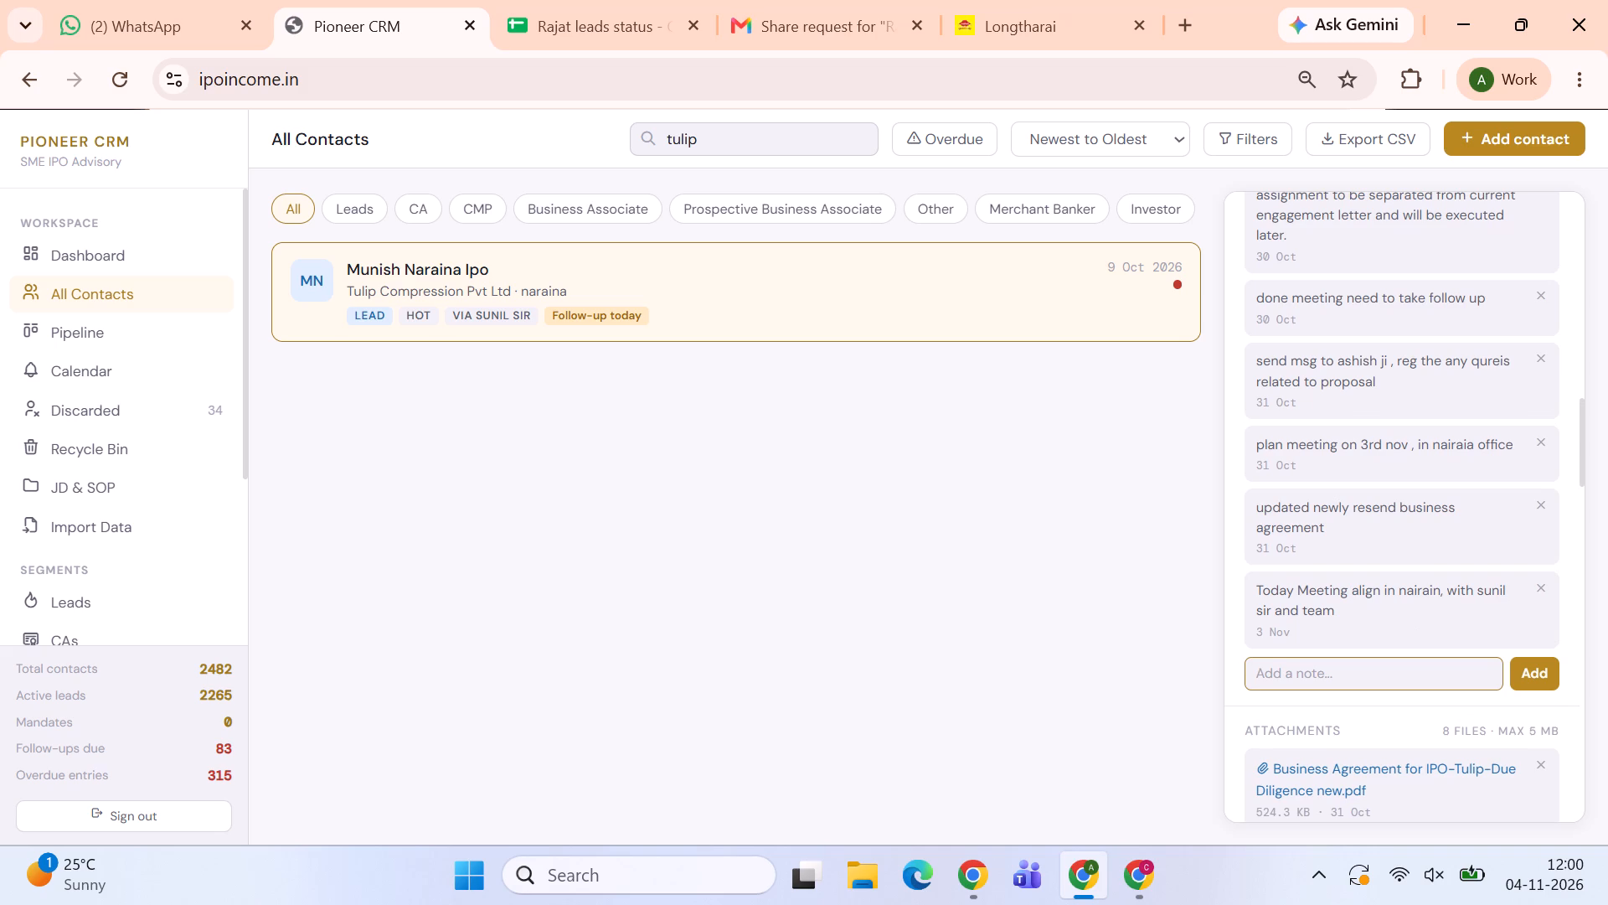
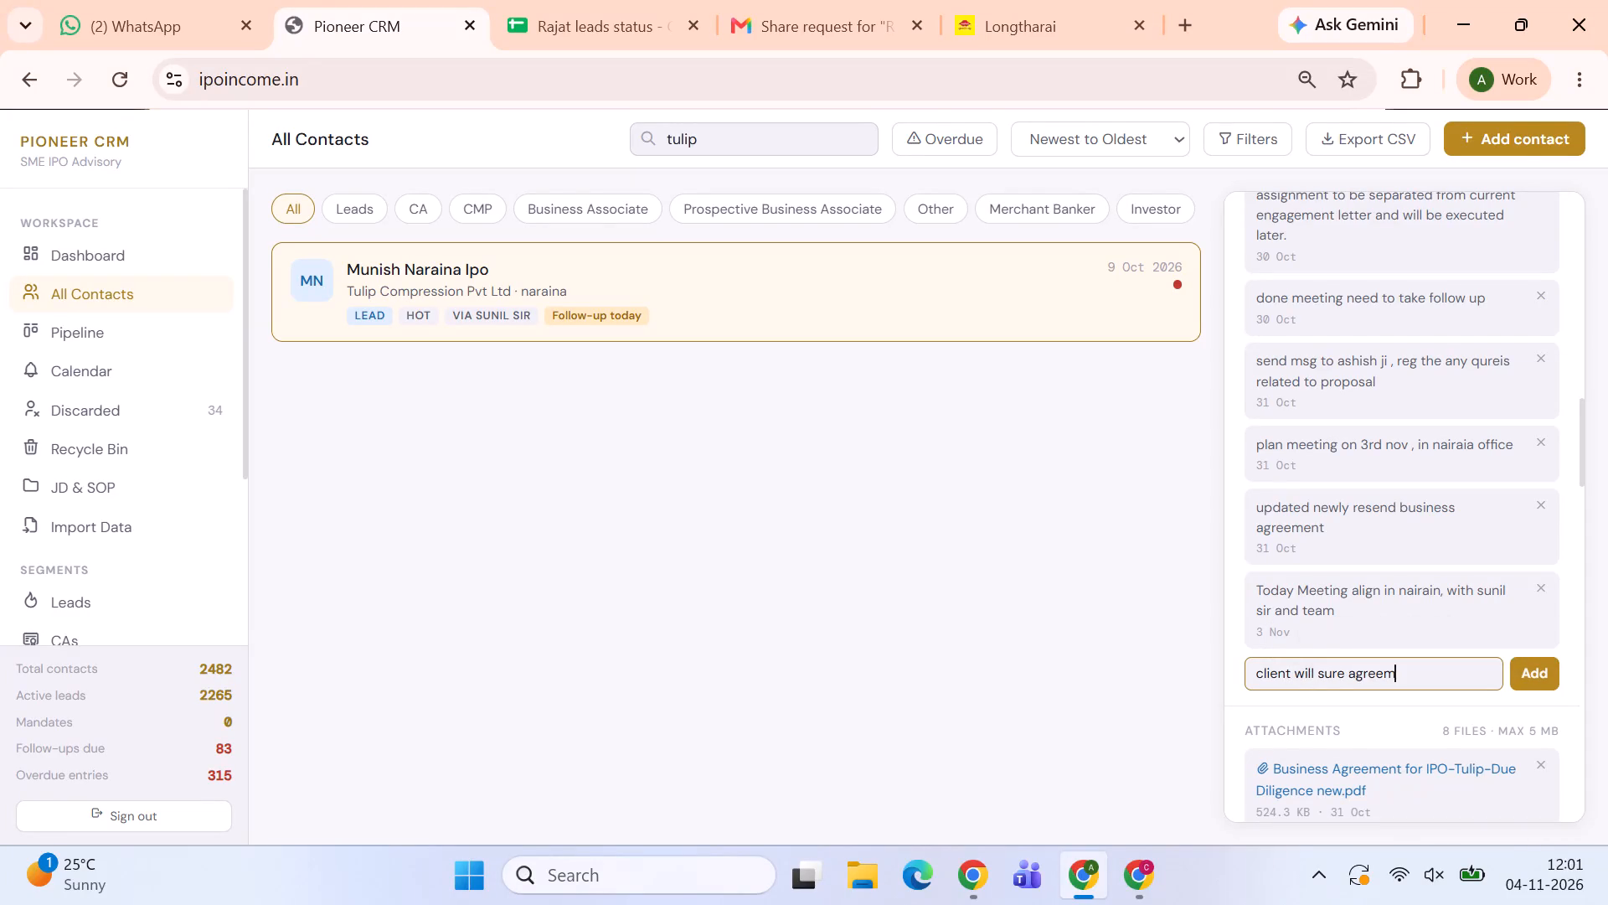
Continue the Tulip Compression Pvt Ltd note to read "client will sure agreement and currently cs rahul is workimg on pro".
key("BackSpace")
key("BackSpace")
key("BackSpace")
key("BackSpace")
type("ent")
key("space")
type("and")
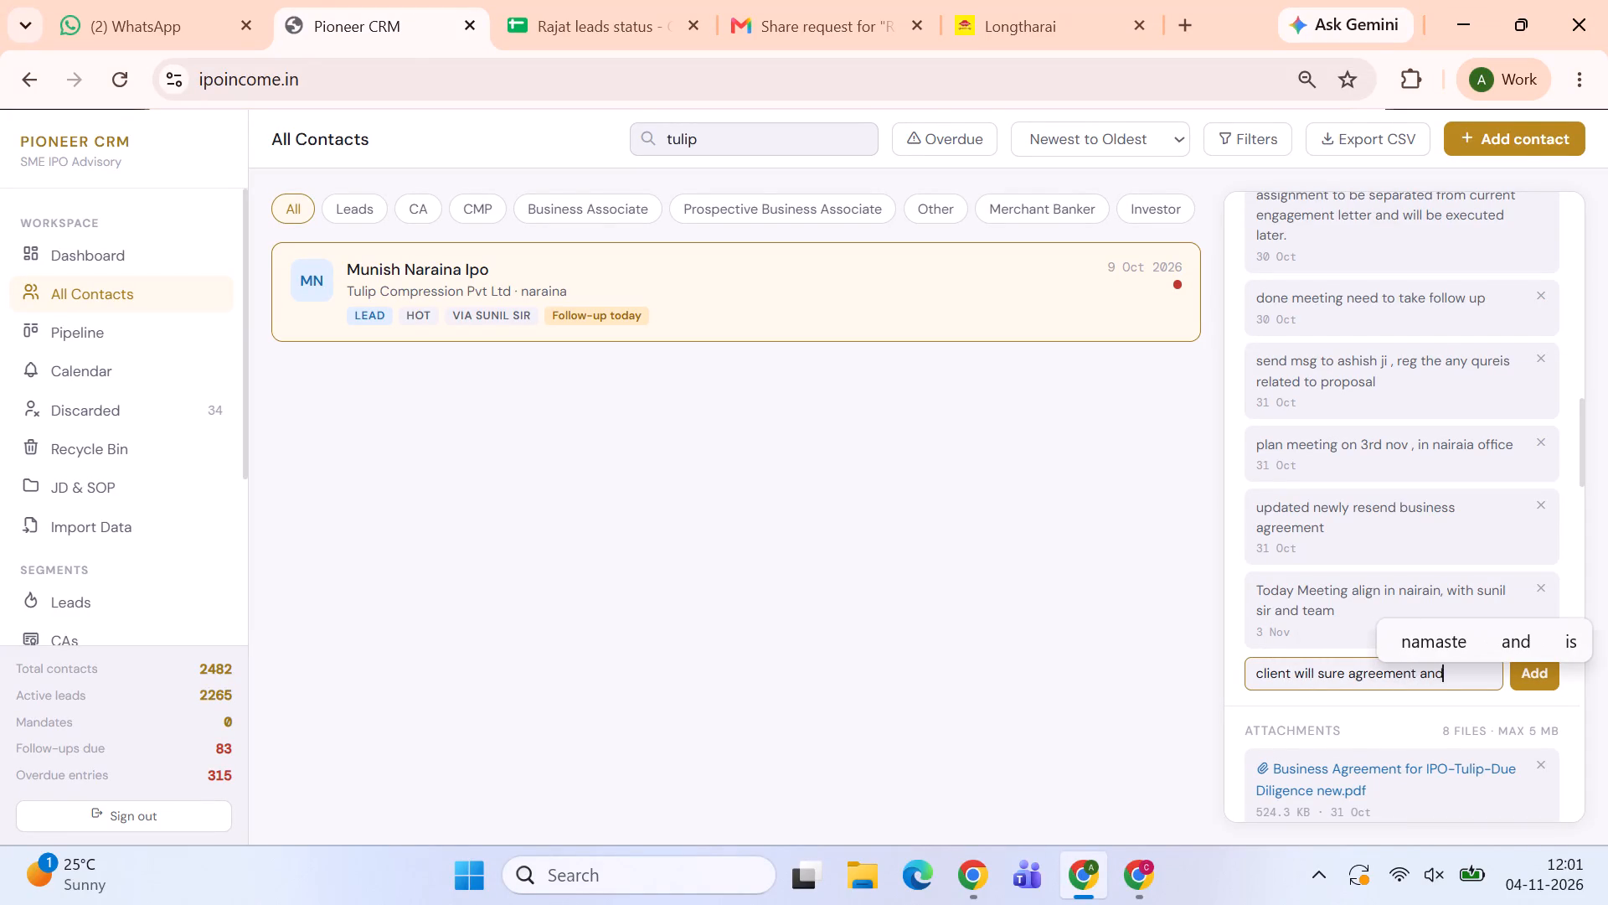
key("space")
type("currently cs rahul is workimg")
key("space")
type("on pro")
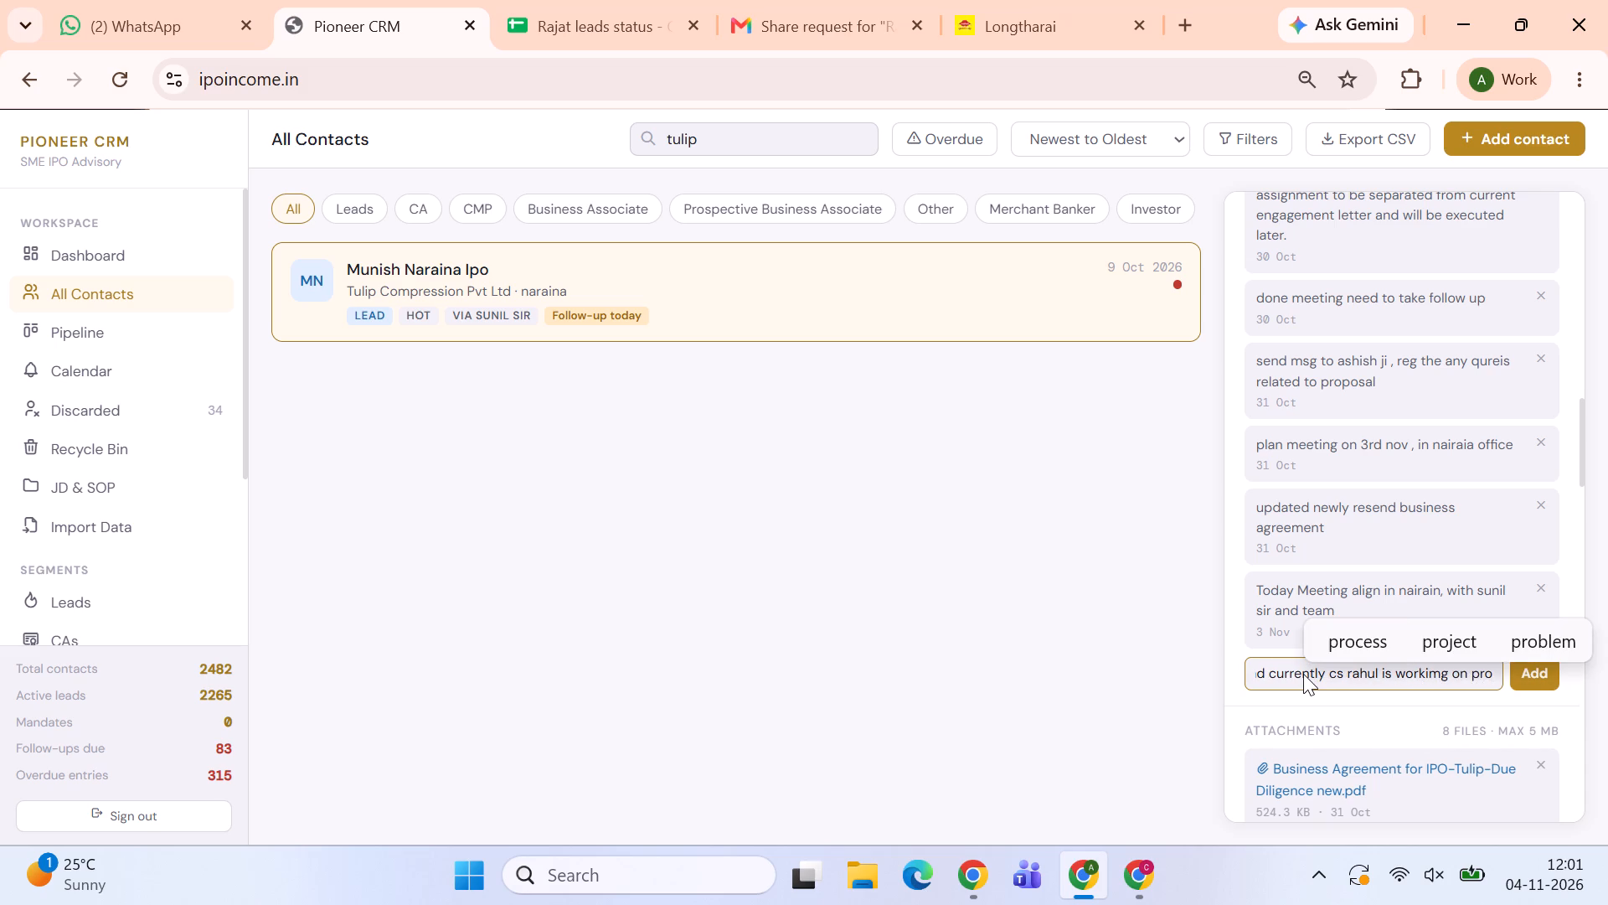
Finish the Tulip Compression Pvt Ltd note with "promoter grp of the company , whatsapp grp is also created" and add it to the lead.
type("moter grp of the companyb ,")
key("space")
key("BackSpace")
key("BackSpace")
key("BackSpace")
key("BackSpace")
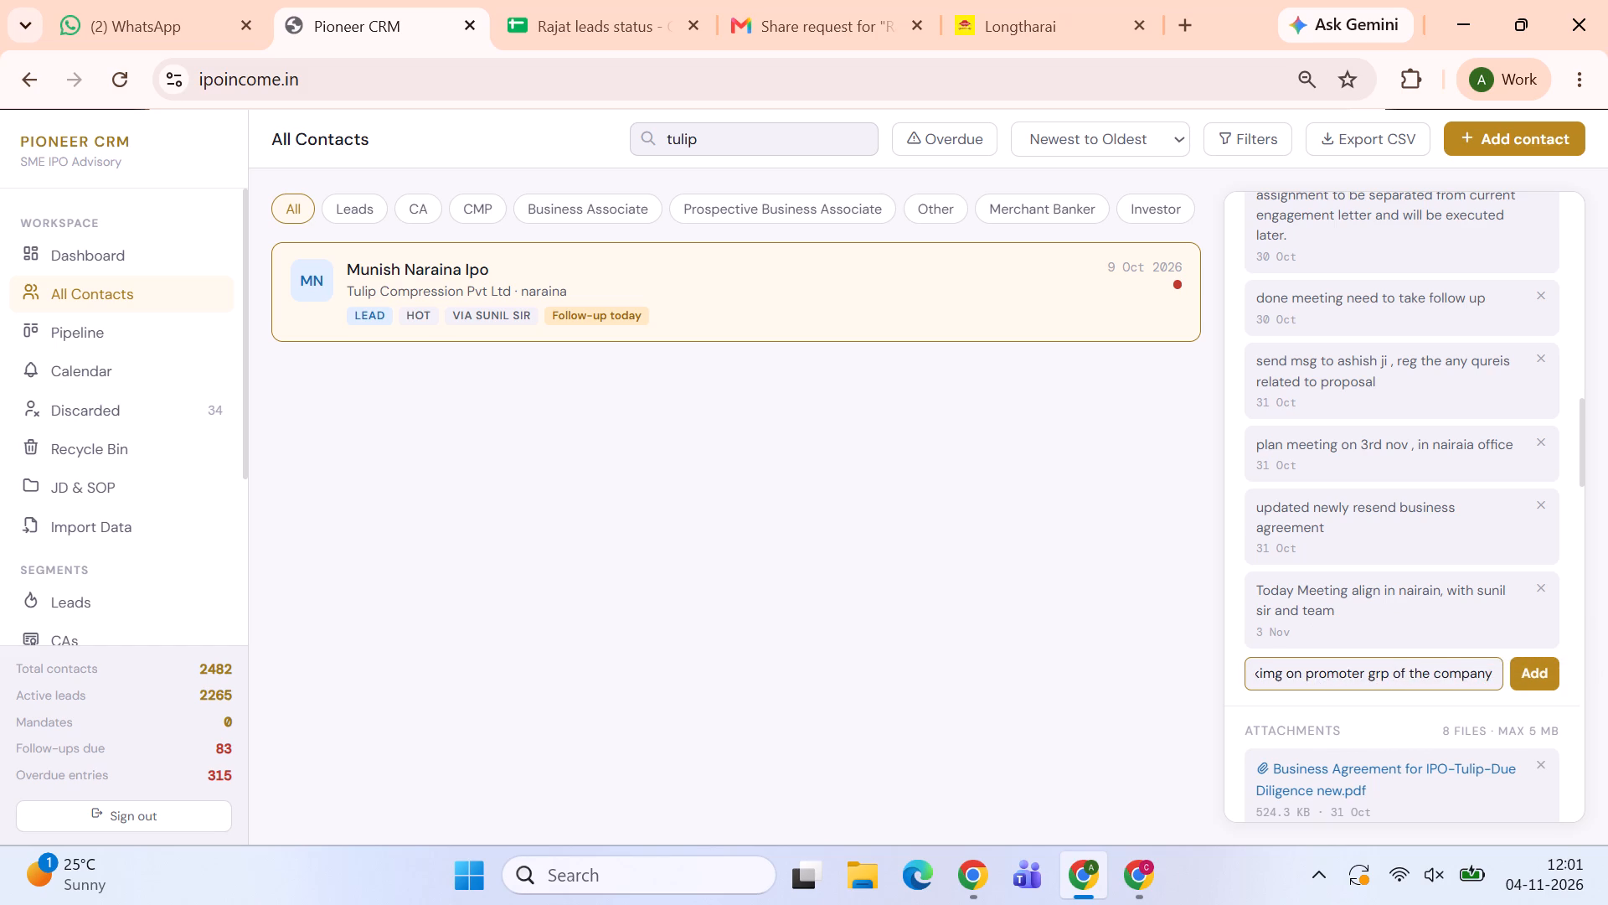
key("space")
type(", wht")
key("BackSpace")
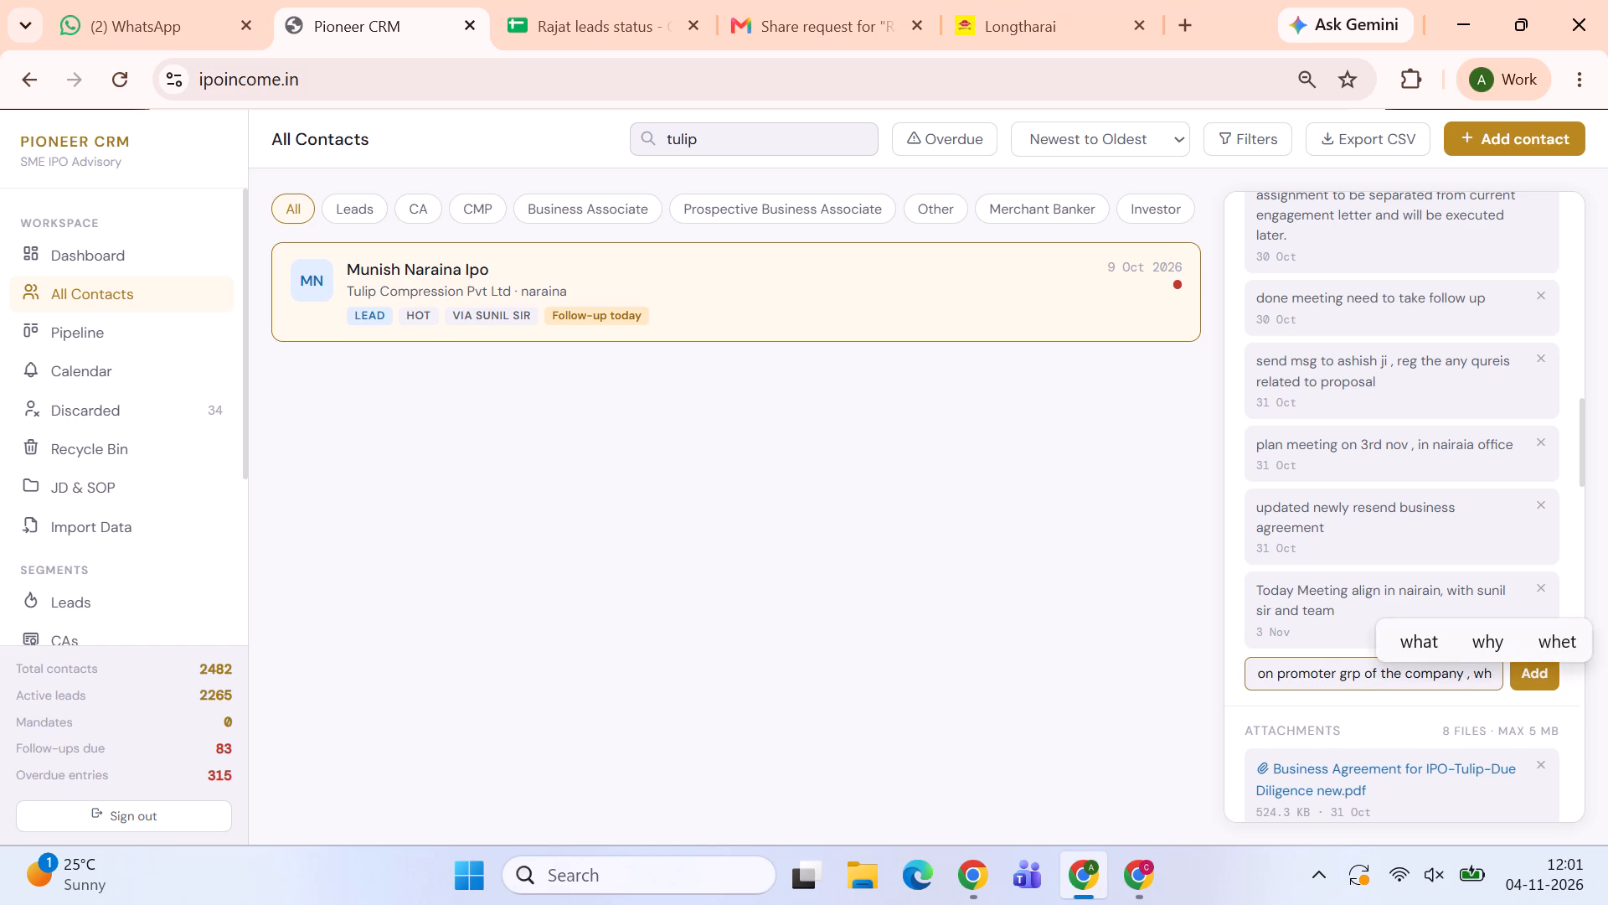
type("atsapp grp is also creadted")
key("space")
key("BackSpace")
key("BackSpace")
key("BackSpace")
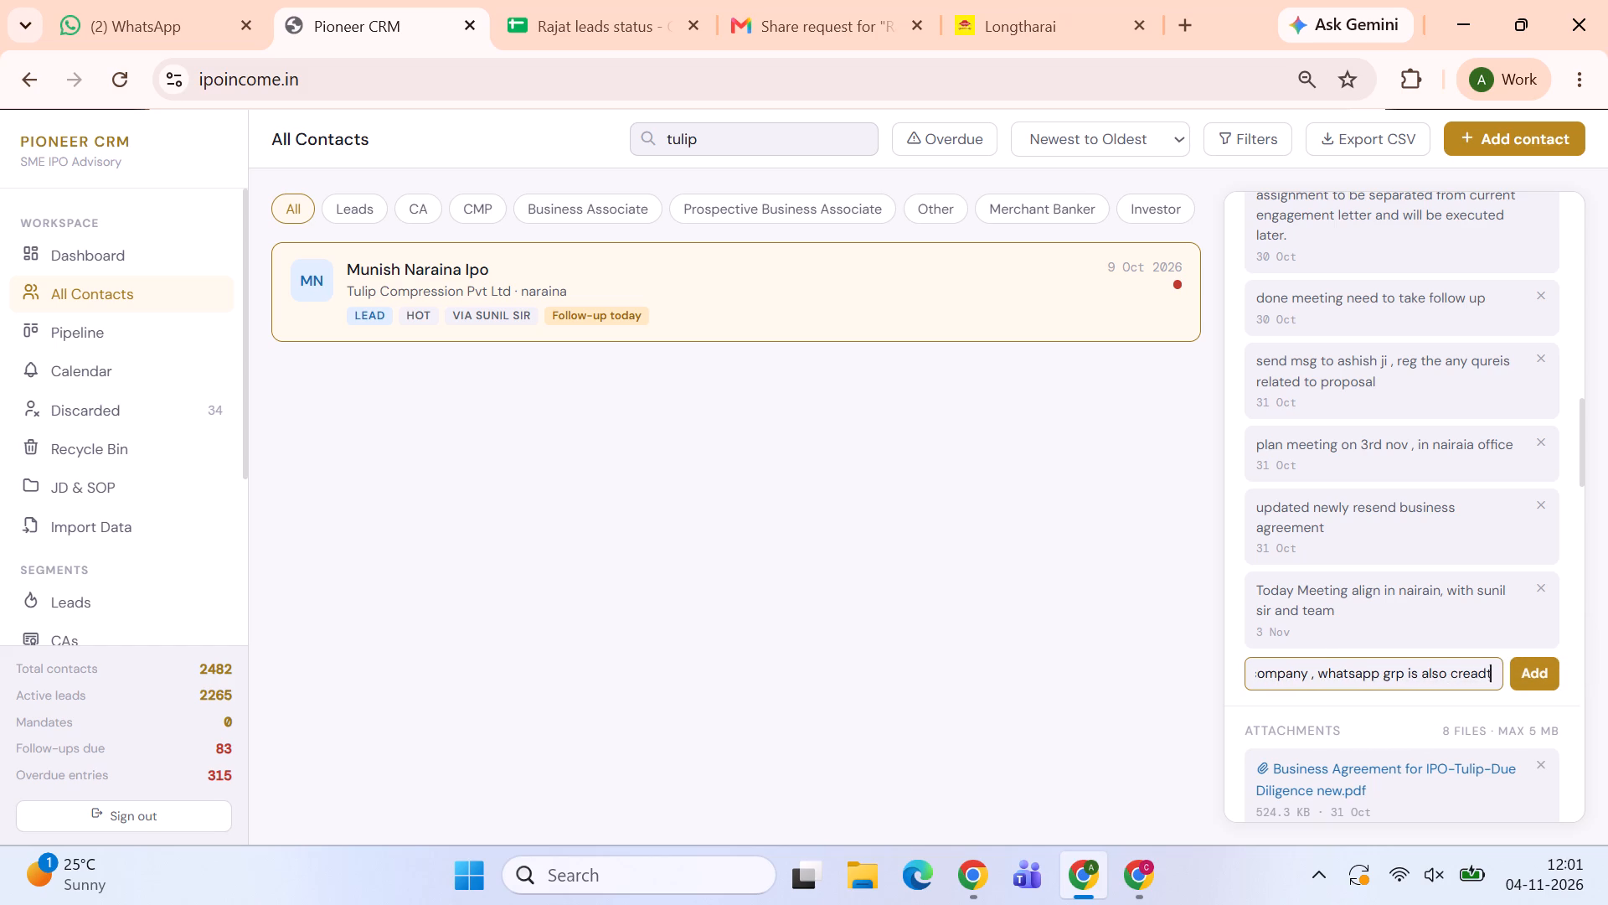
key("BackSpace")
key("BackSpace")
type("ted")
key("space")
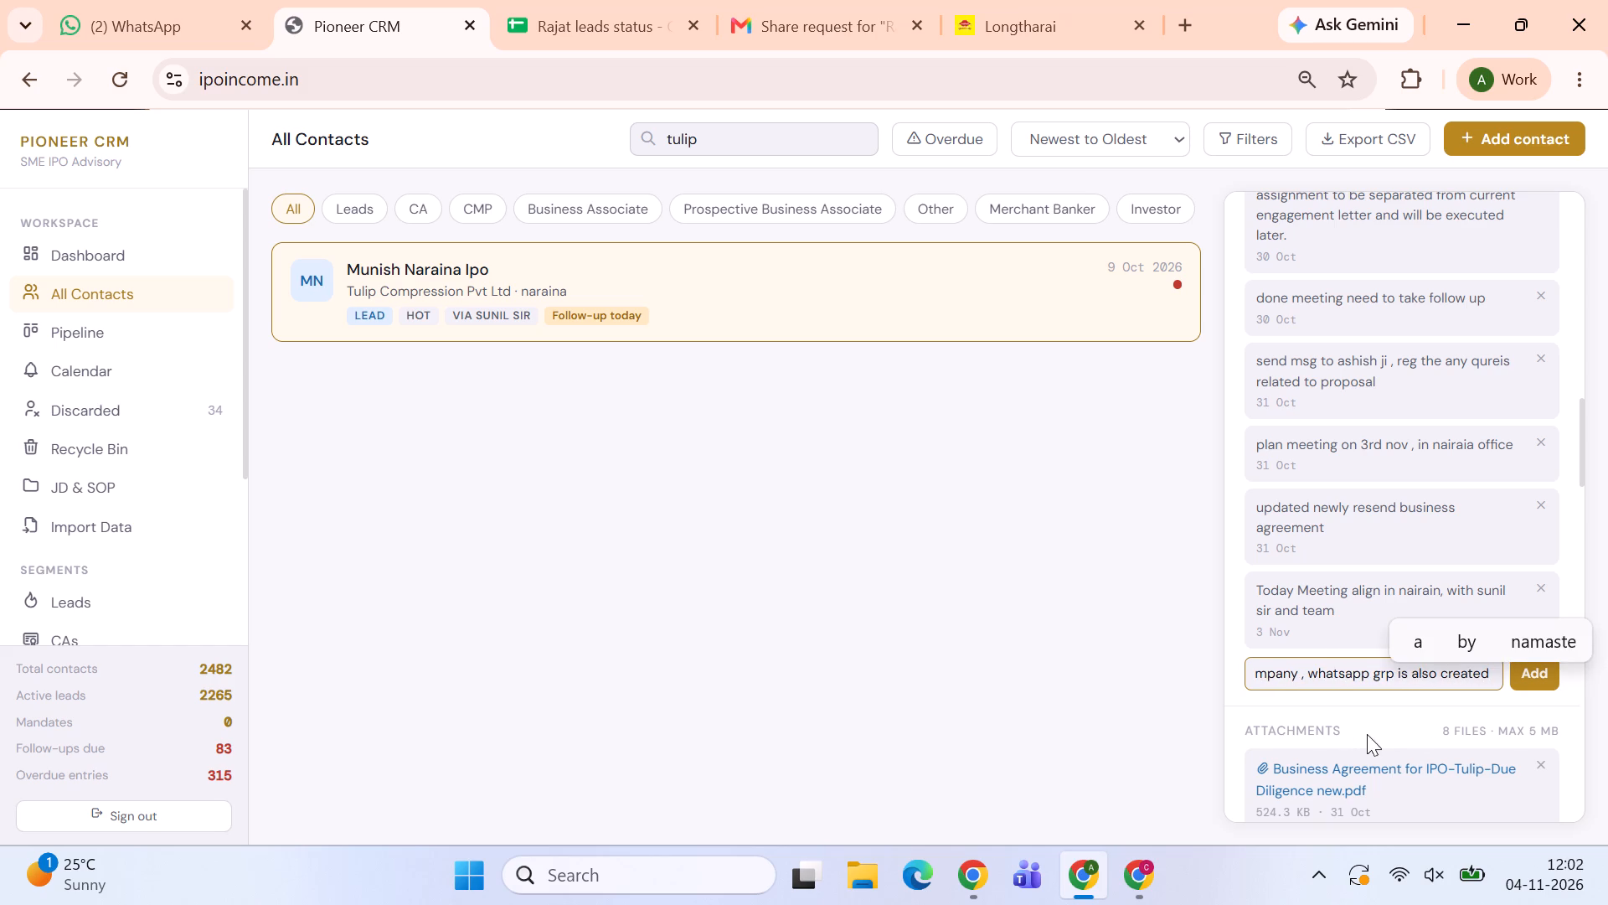
left_click(1368, 716)
left_click(1544, 673)
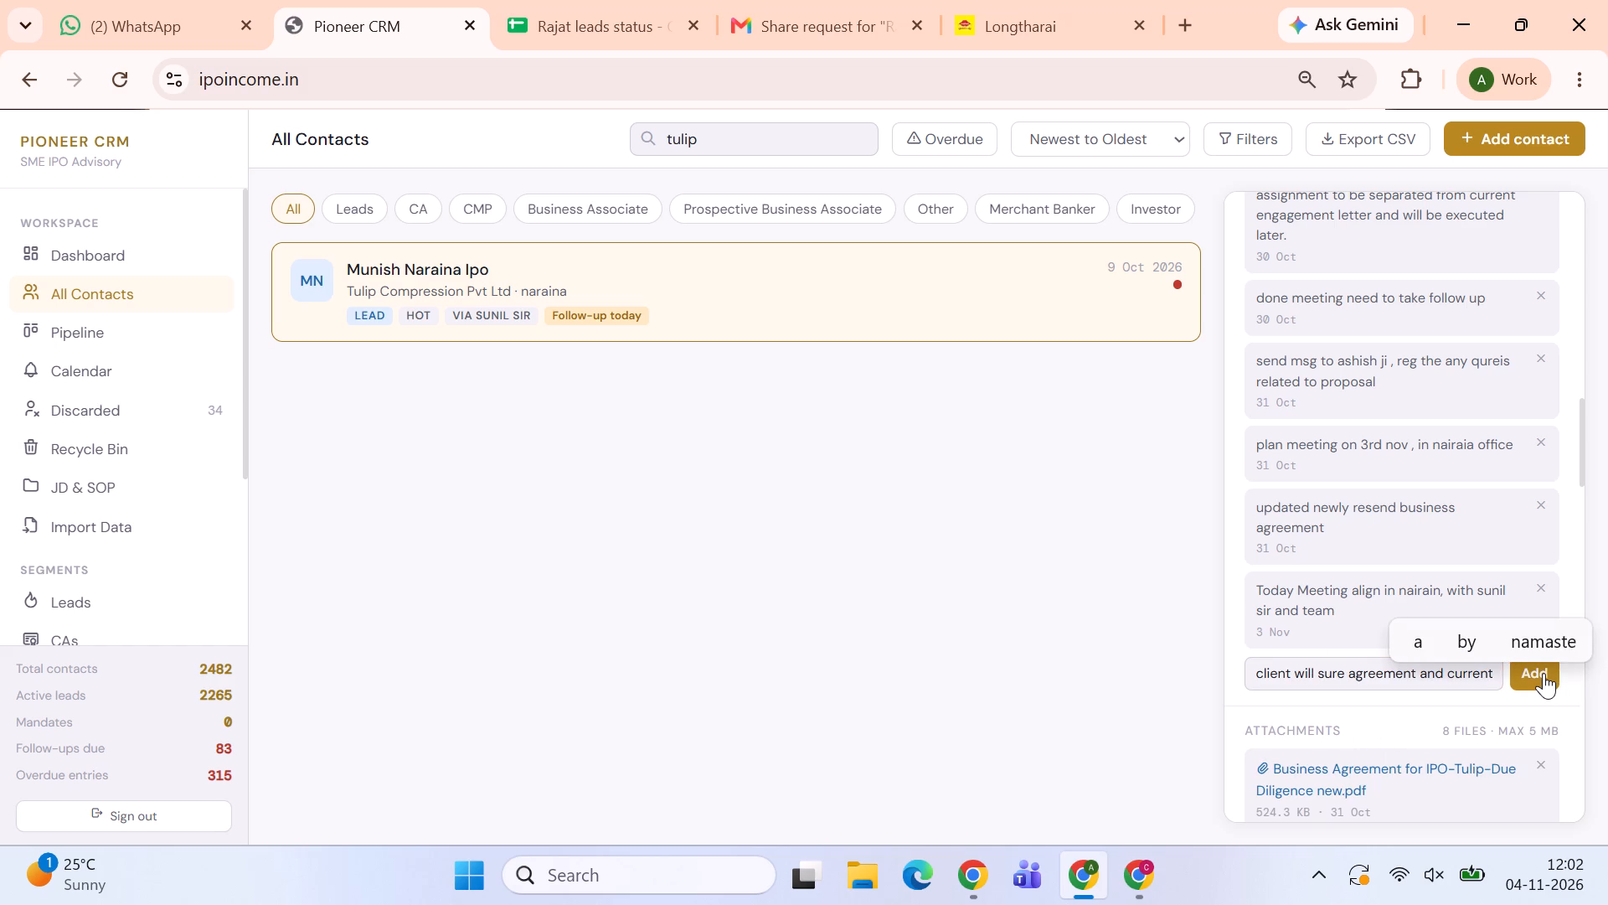
Open the Tulip Compression Pvt Ltd contact for editing and bring up the calendar for its follow-up date.
scroll(1324, 529, "up", 4)
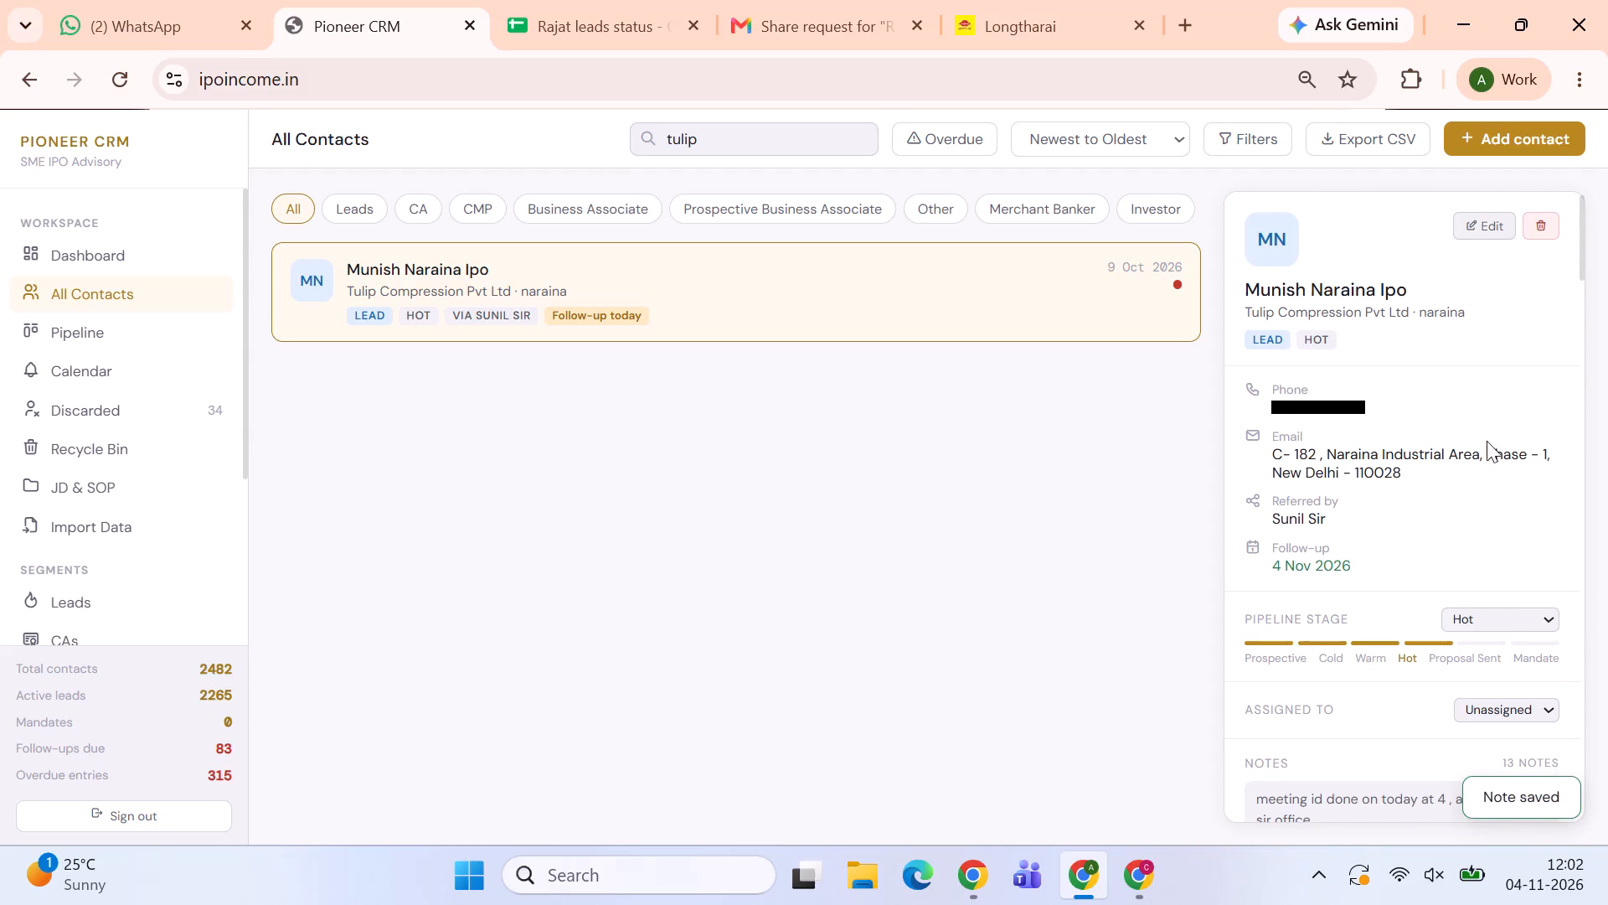
scroll(1480, 475, "up", 1)
left_click(1487, 227)
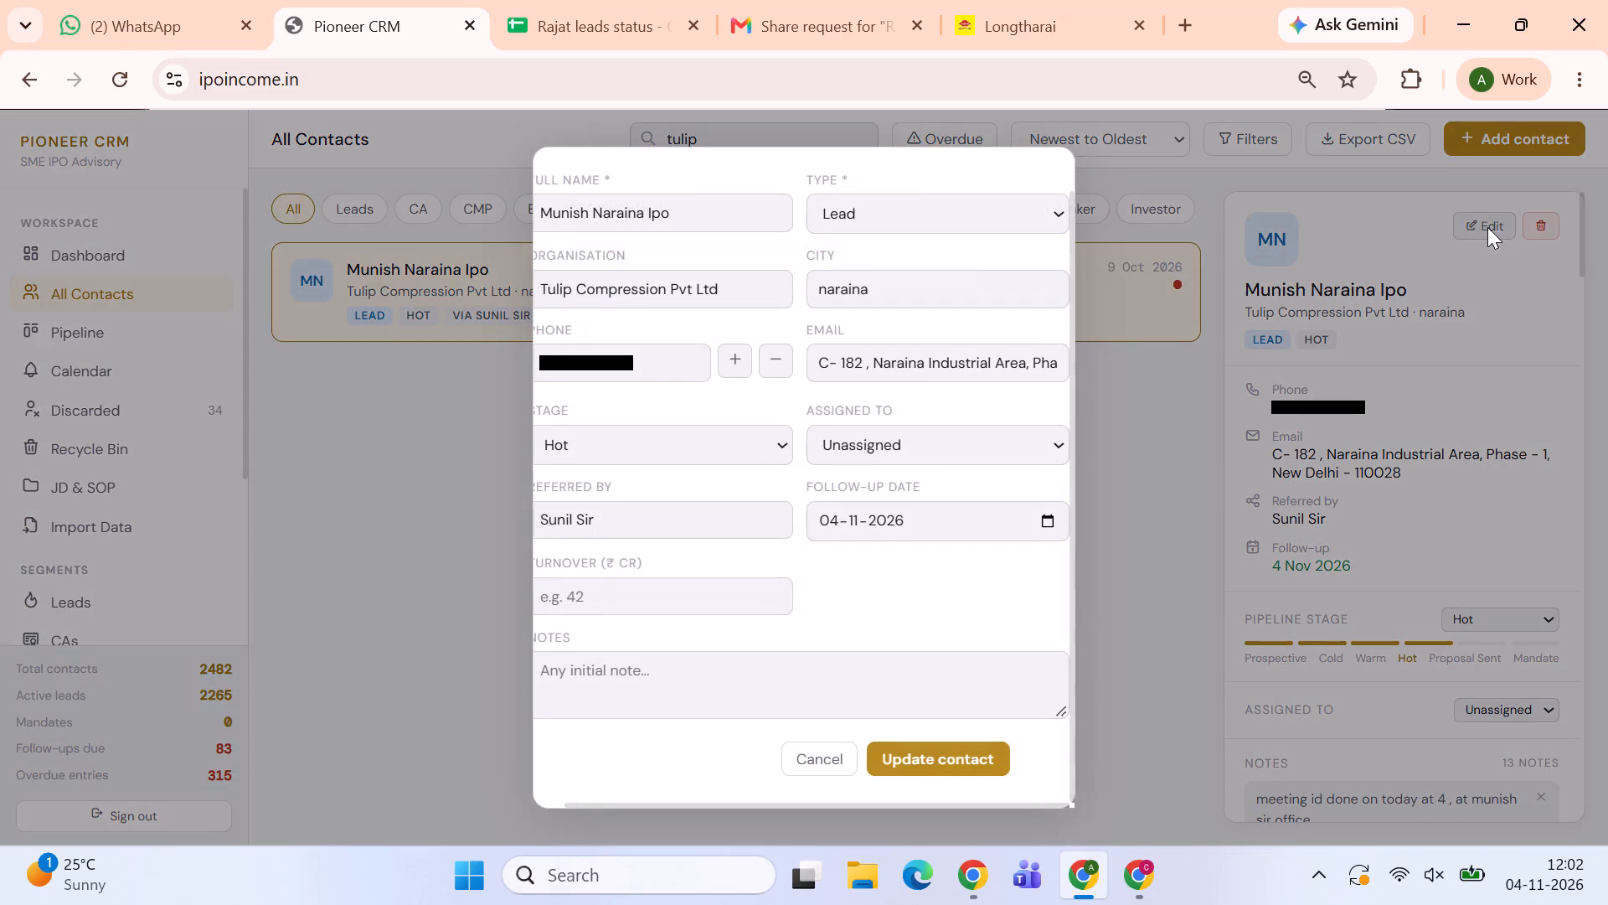
left_click(964, 518)
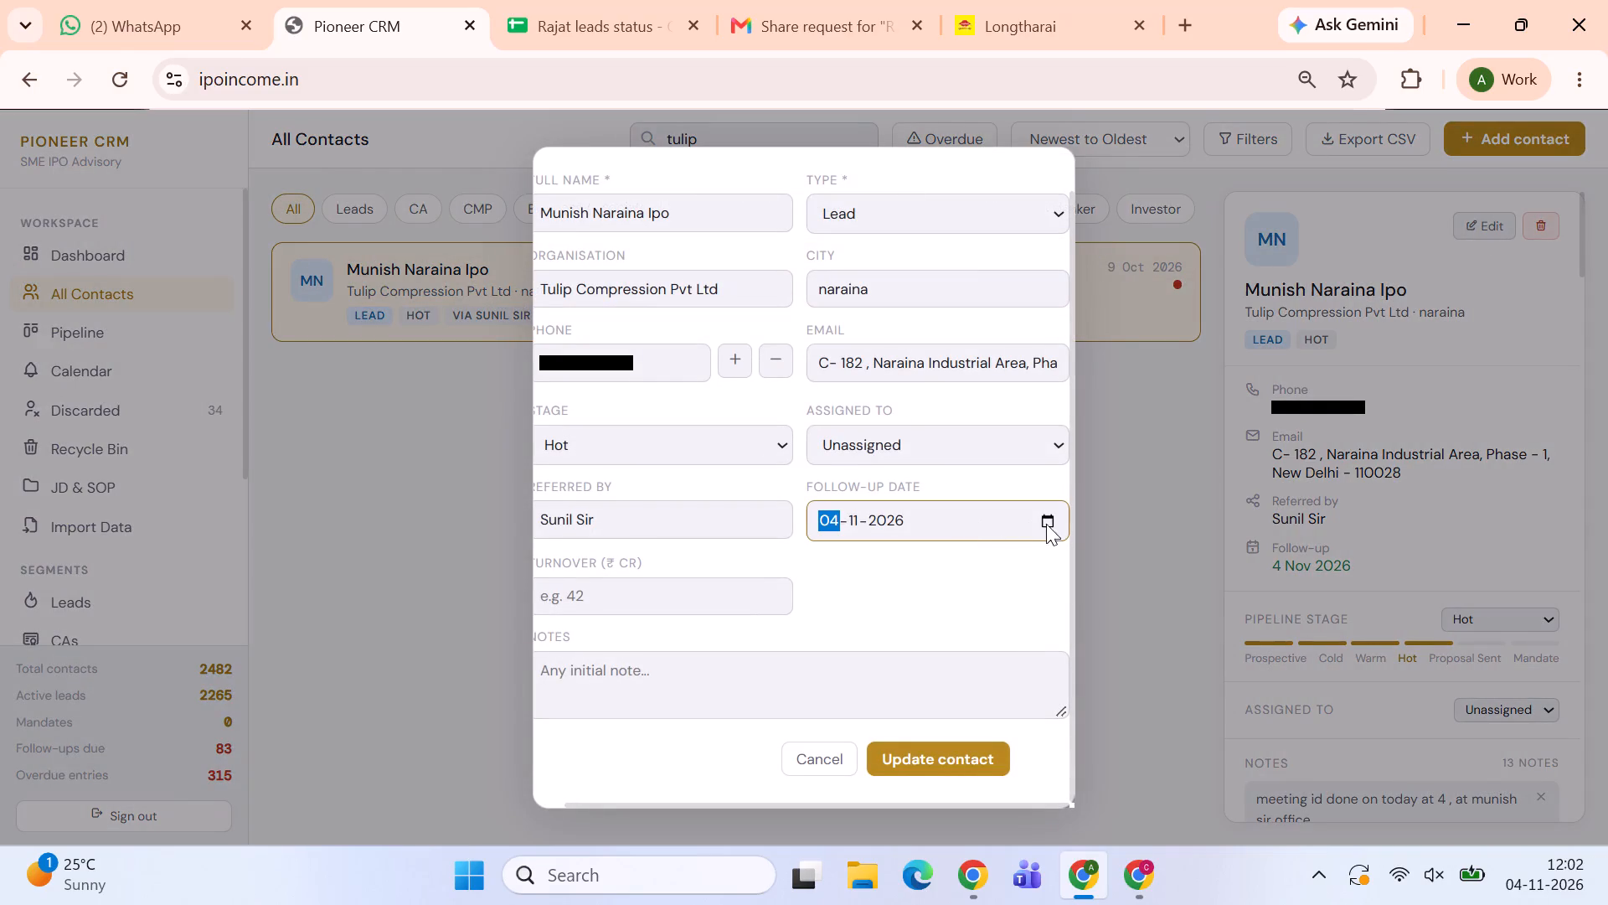
left_click(1046, 520)
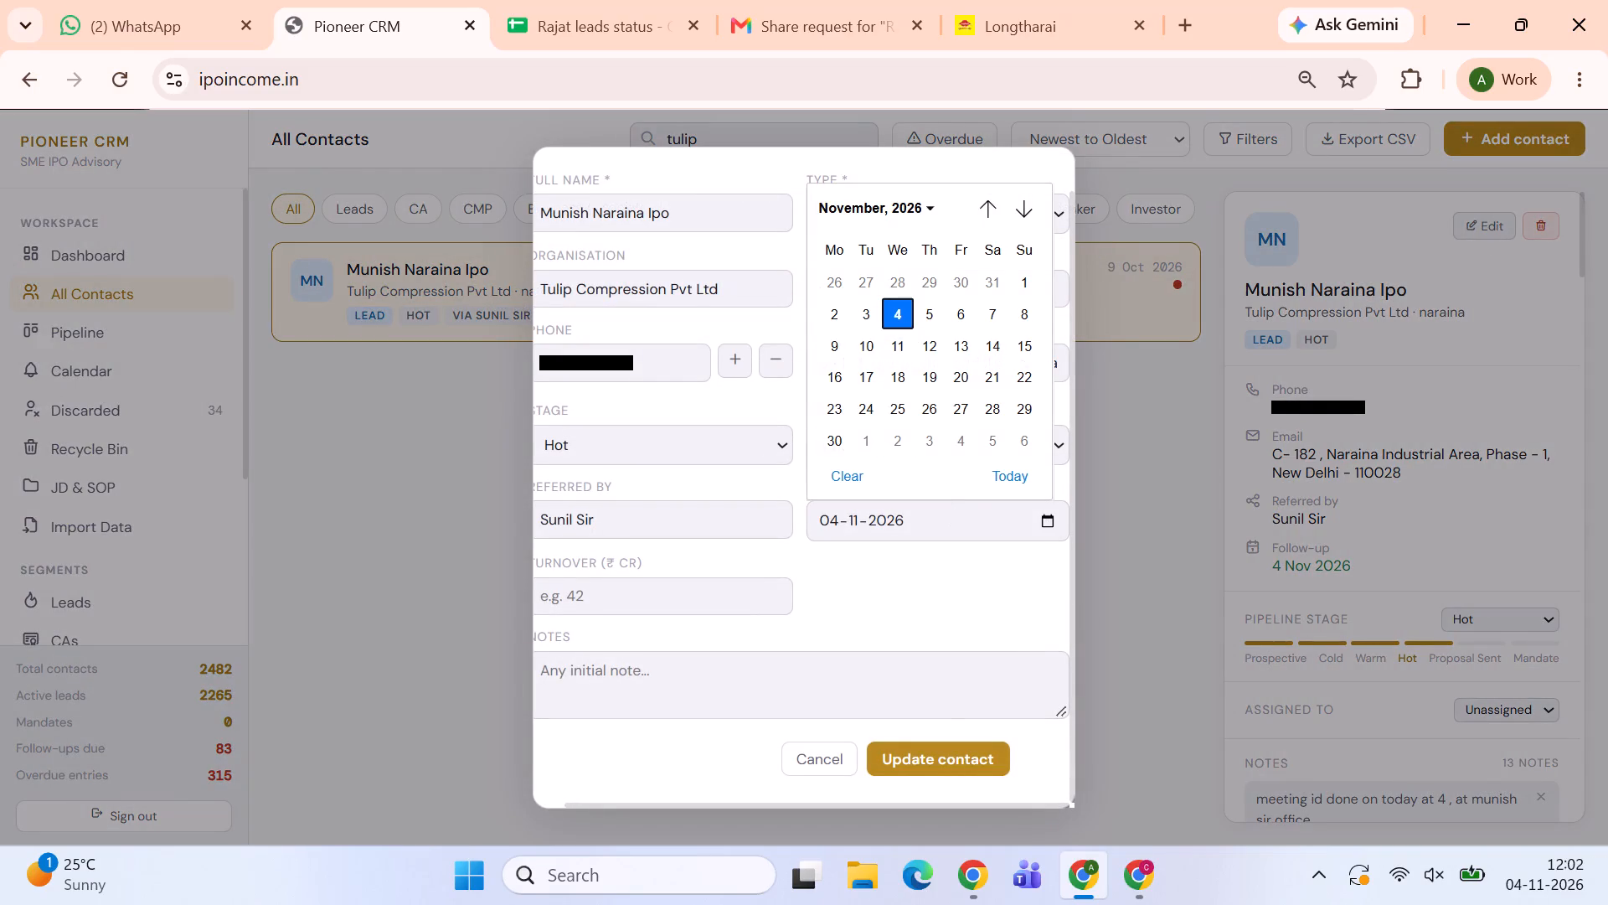
Save the Tulip Compression Pvt Ltd contact details with the follow-up date 04-11-2026.
left_click(960, 750)
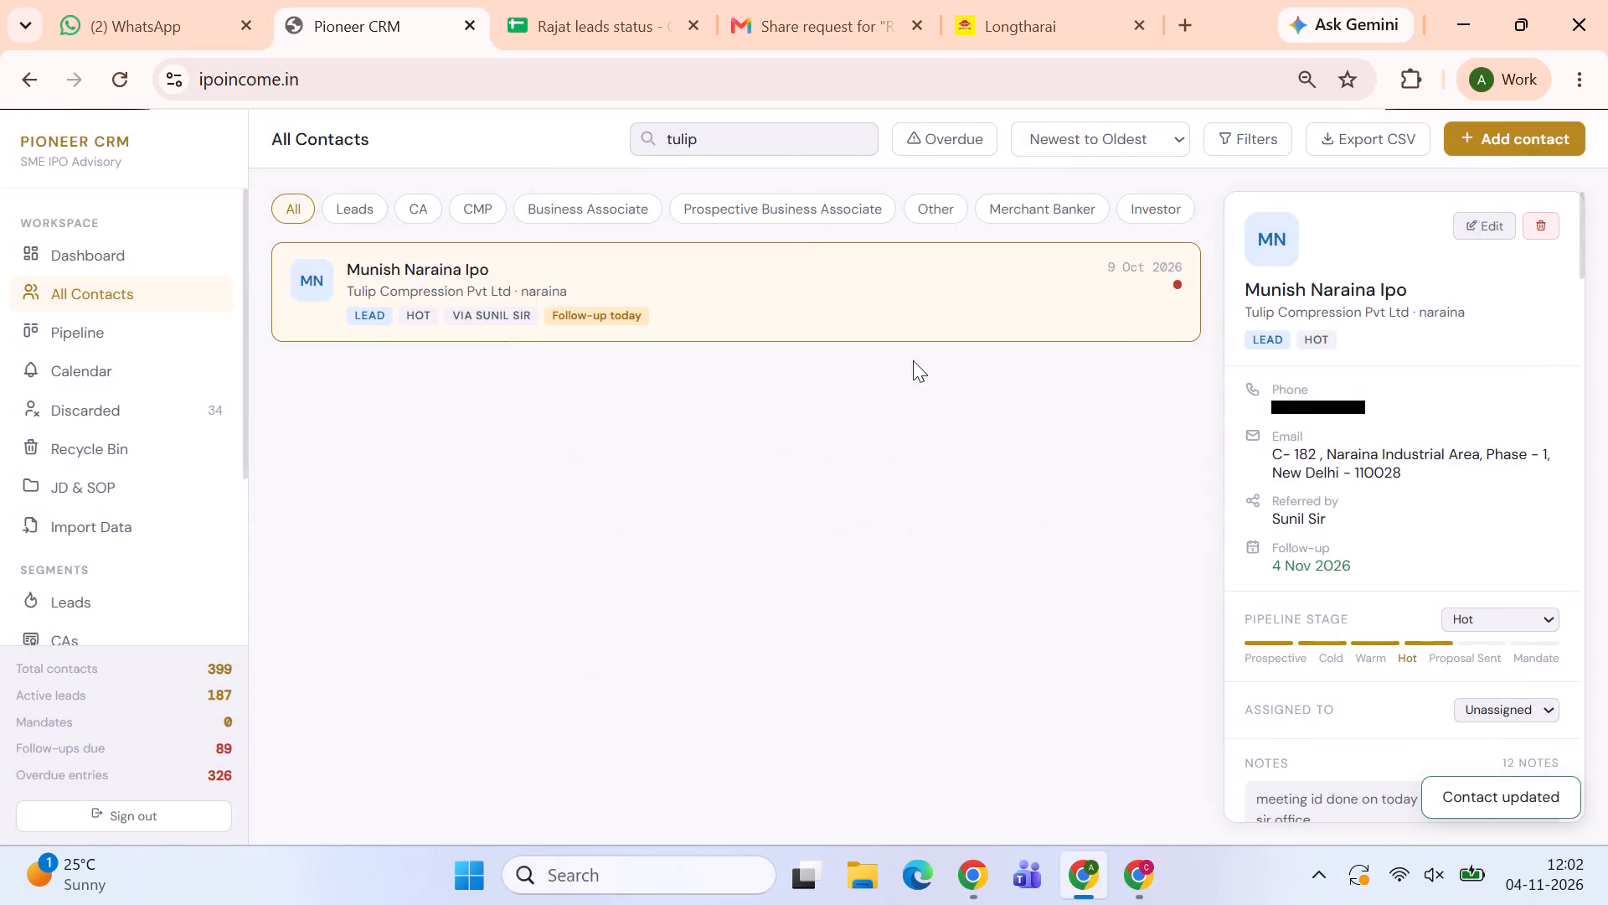
Replace the contact search with "anshuman" to find that lead.
left_click(763, 128)
key("BackSpace")
key("BackSpace")
key("BackSpace")
key("BackSpace")
key("BackSpace")
key("BackSpace")
key("BackSpace")
key("BackSpace")
key("BackSpace")
key("BackSpace")
key("BackSpace")
key("BackSpace")
key("BackSpace")
key("BackSpace")
key("BackSpace")
key("BackSpace")
key("BackSpace")
key("BackSpace")
key("BackSpace")
key("BackSpace")
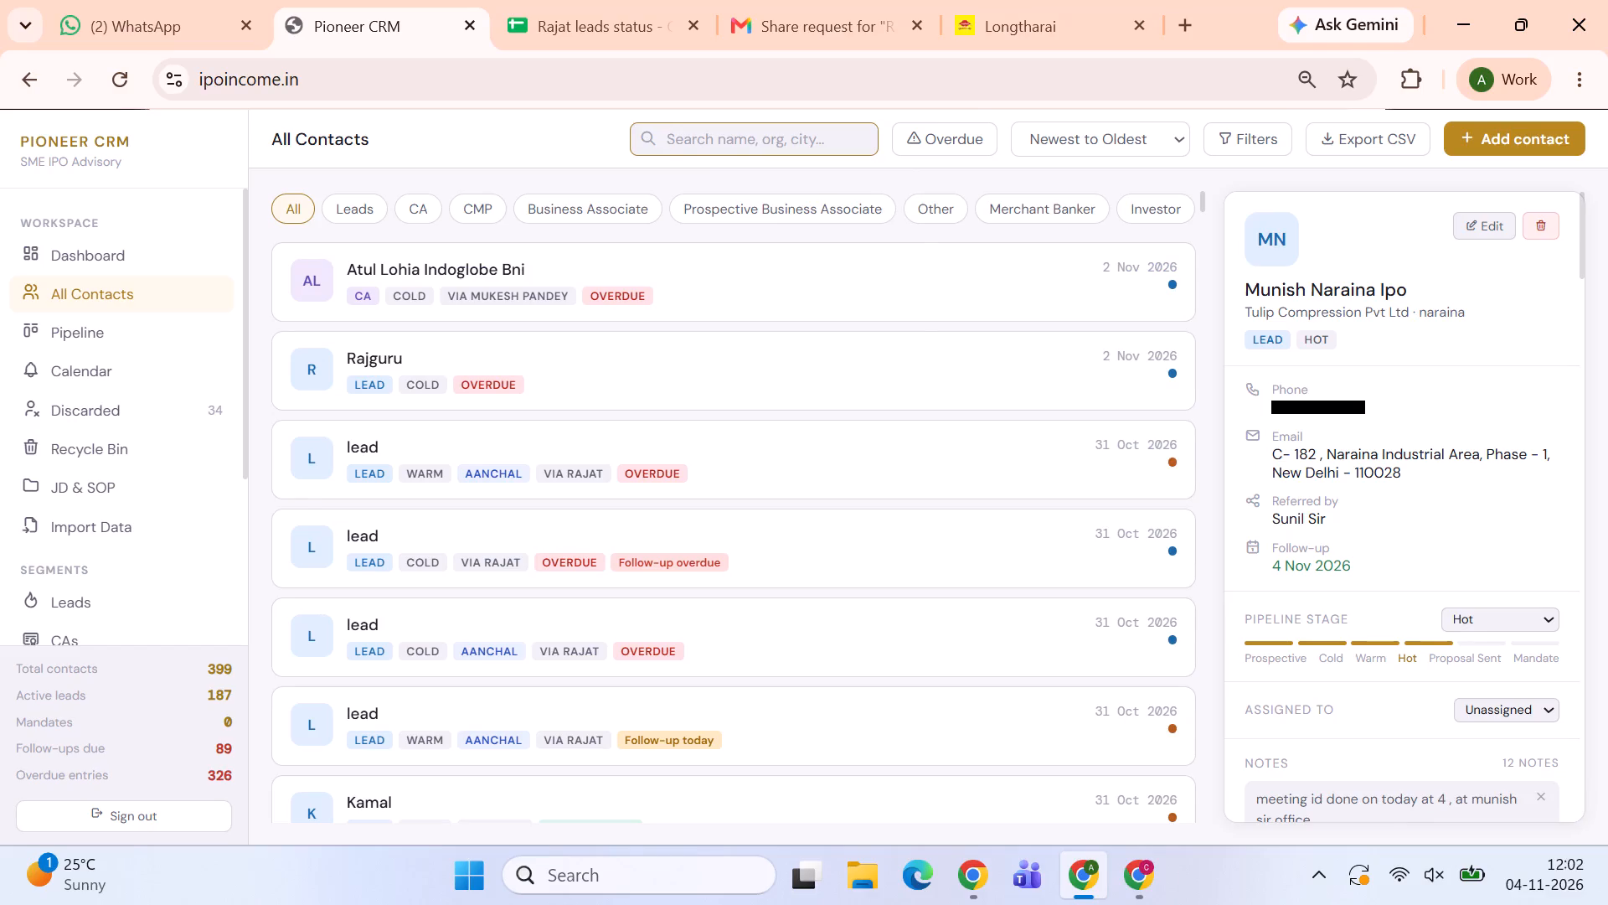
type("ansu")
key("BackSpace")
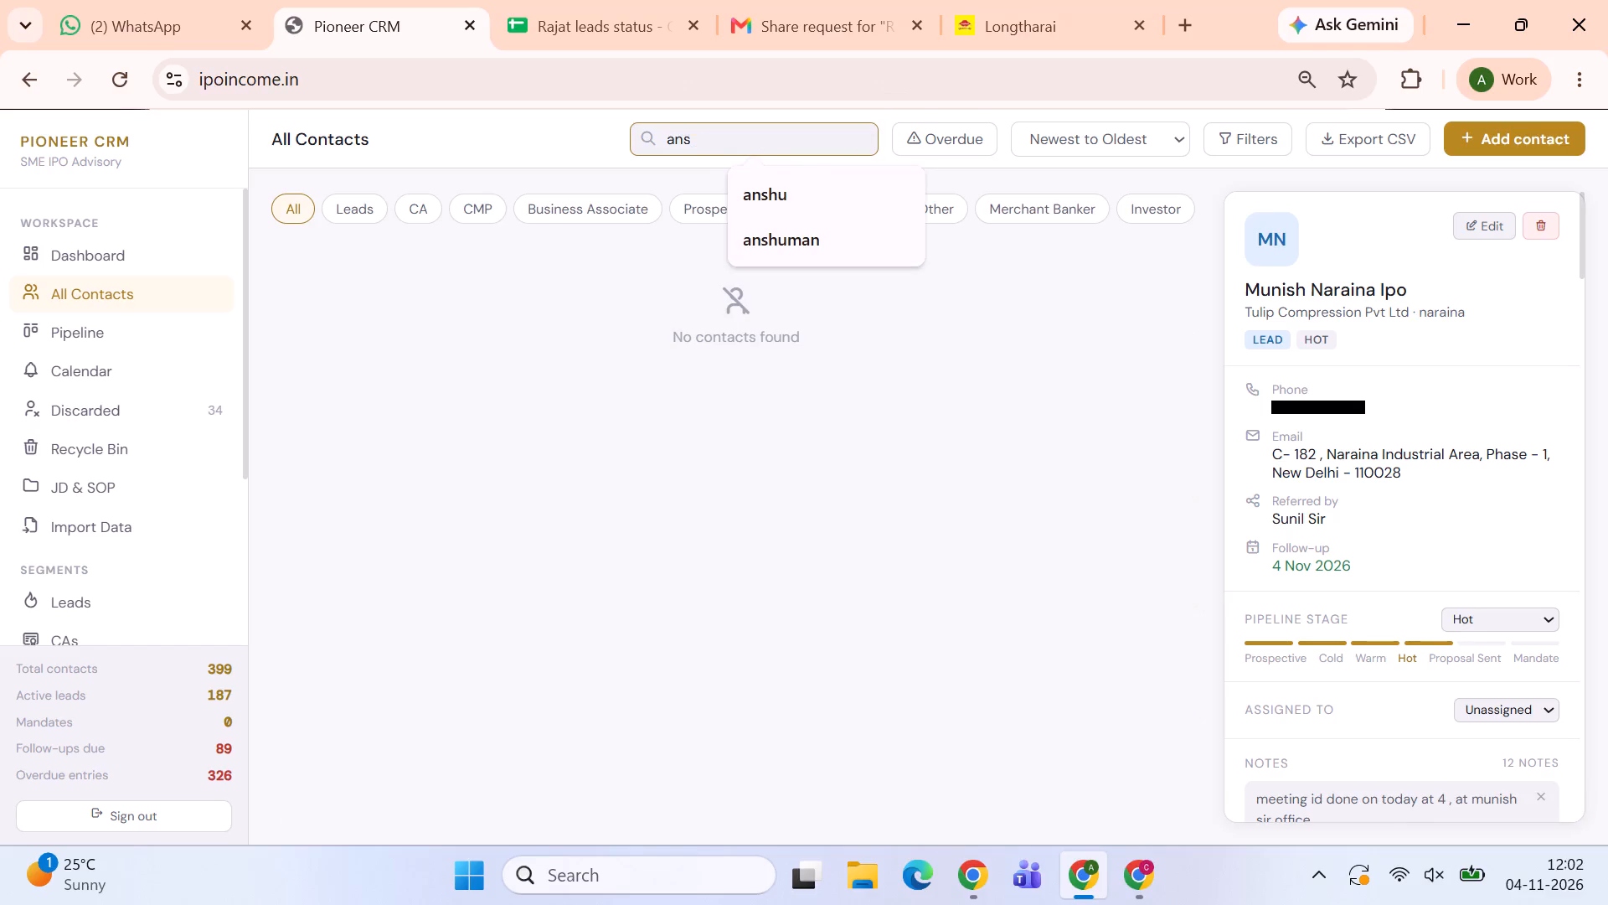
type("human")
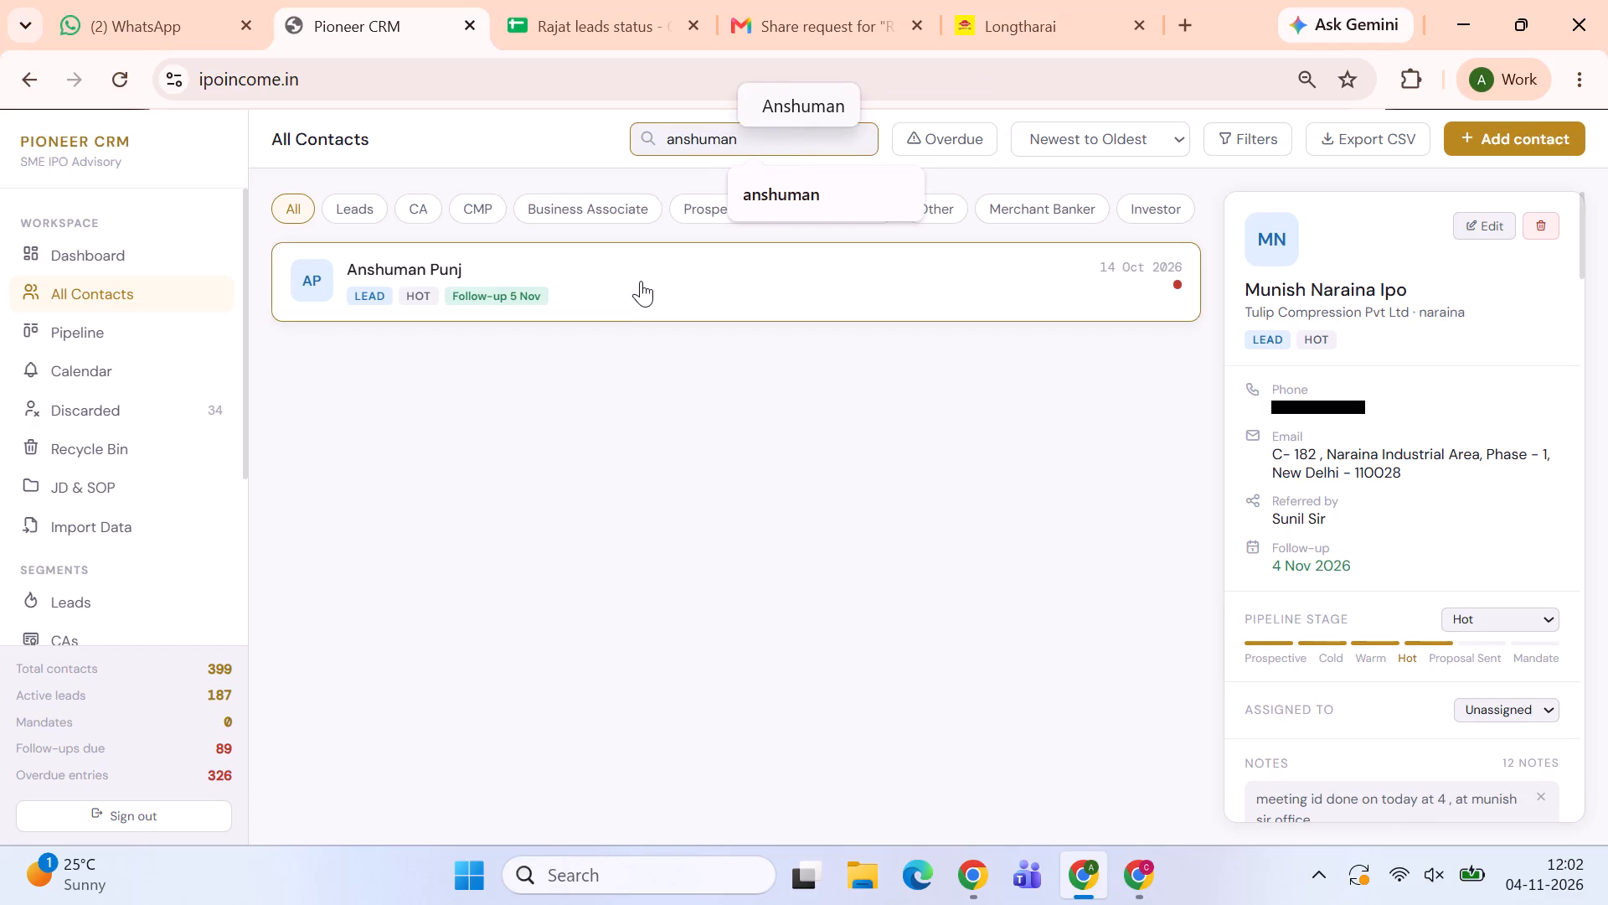
Open the Anshuman lead and review its latest notes and attachments.
left_click(641, 278)
left_click(1498, 502)
scroll(1498, 502, "down", 2)
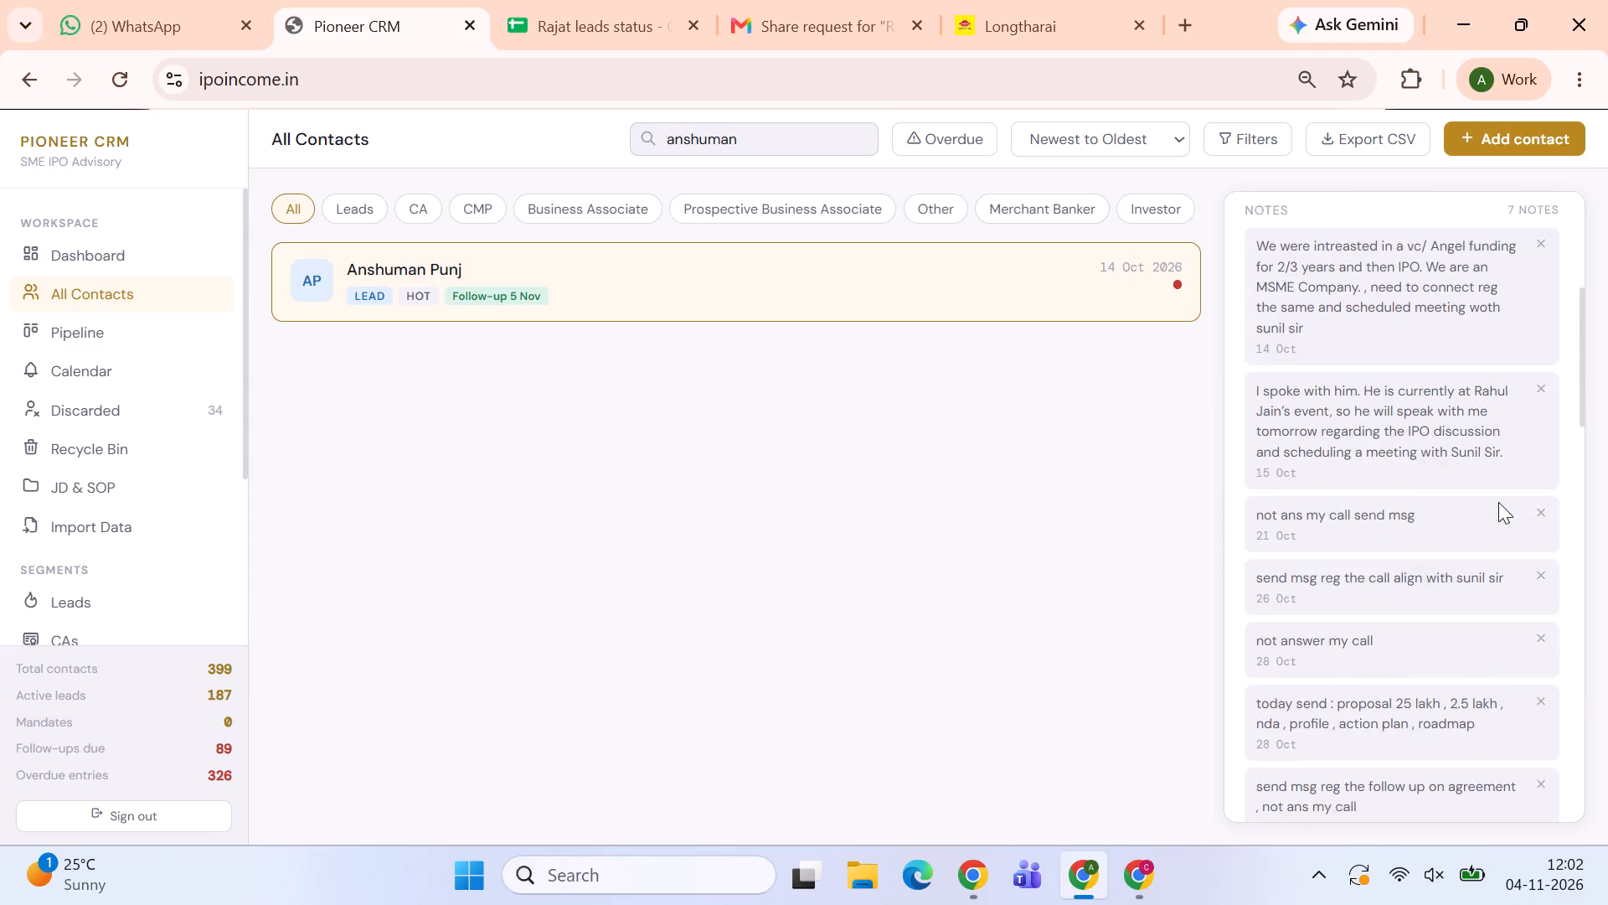
scroll(1498, 502, "down", 2)
scroll(1451, 552, "up", 1)
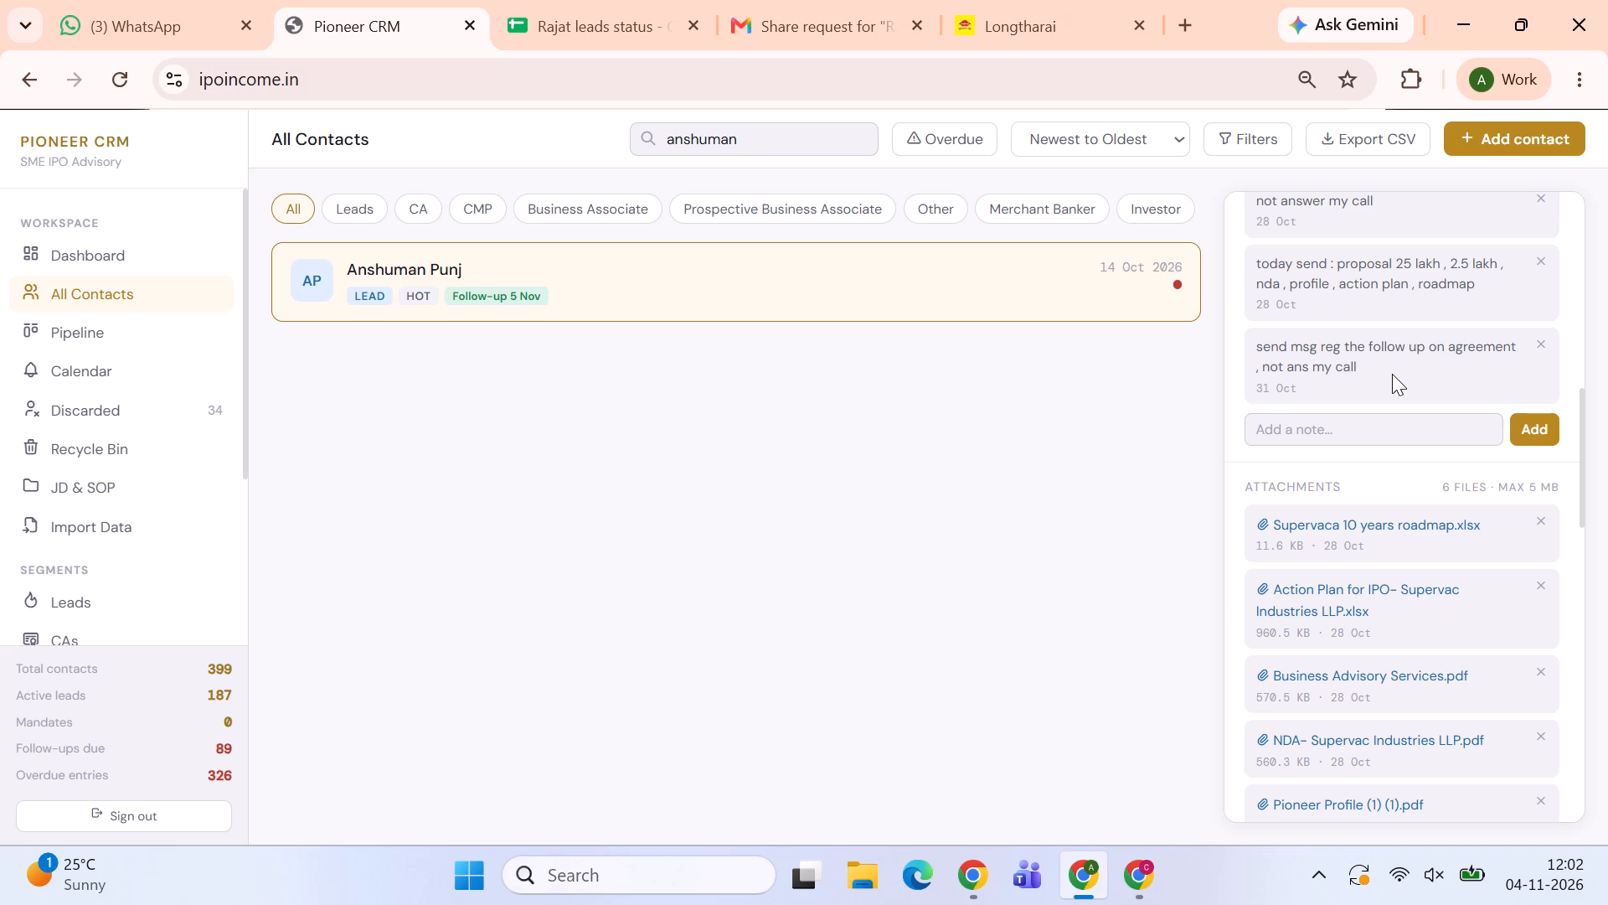
Clear the contact search to list all contacts again.
left_click(839, 136)
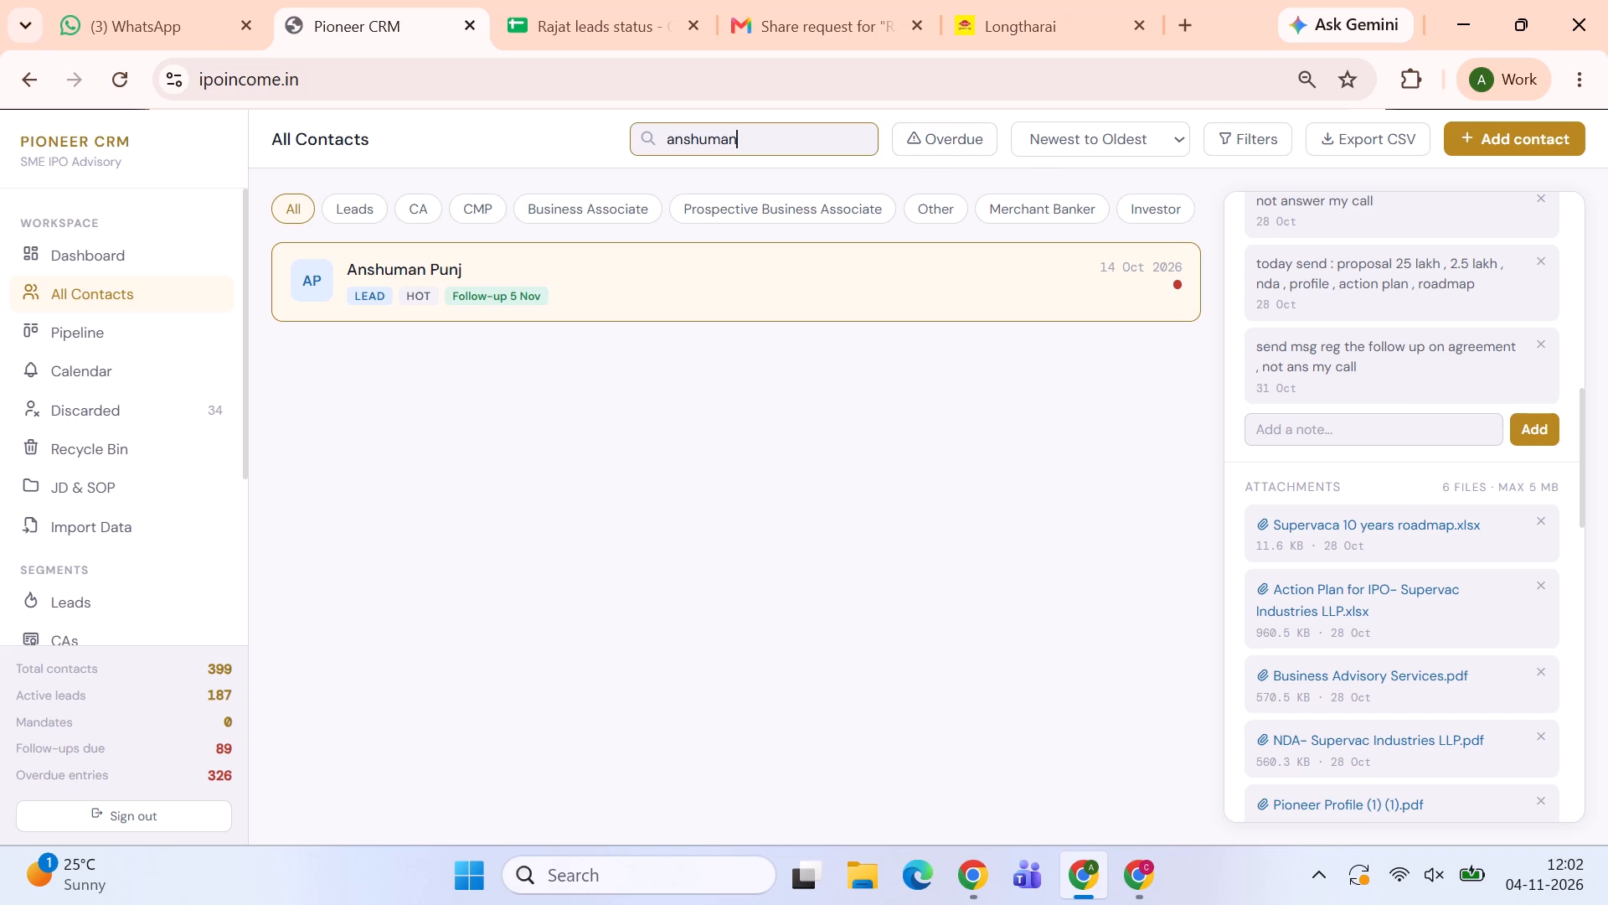
key("BackSpace")
key("BackSpace")
key("BackSpace")
key("BackSpace")
key("BackSpace")
key("BackSpace")
key("BackSpace")
key("BackSpace")
key("BackSpace")
key("BackSpace")
key("BackSpace")
key("BackSpace")
key("BackSpace")
key("BackSpace")
key("BackSpace")
key("BackSpace")
key("BackSpace")
key("BackSpace")
key("BackSpace")
key("BackSpace")
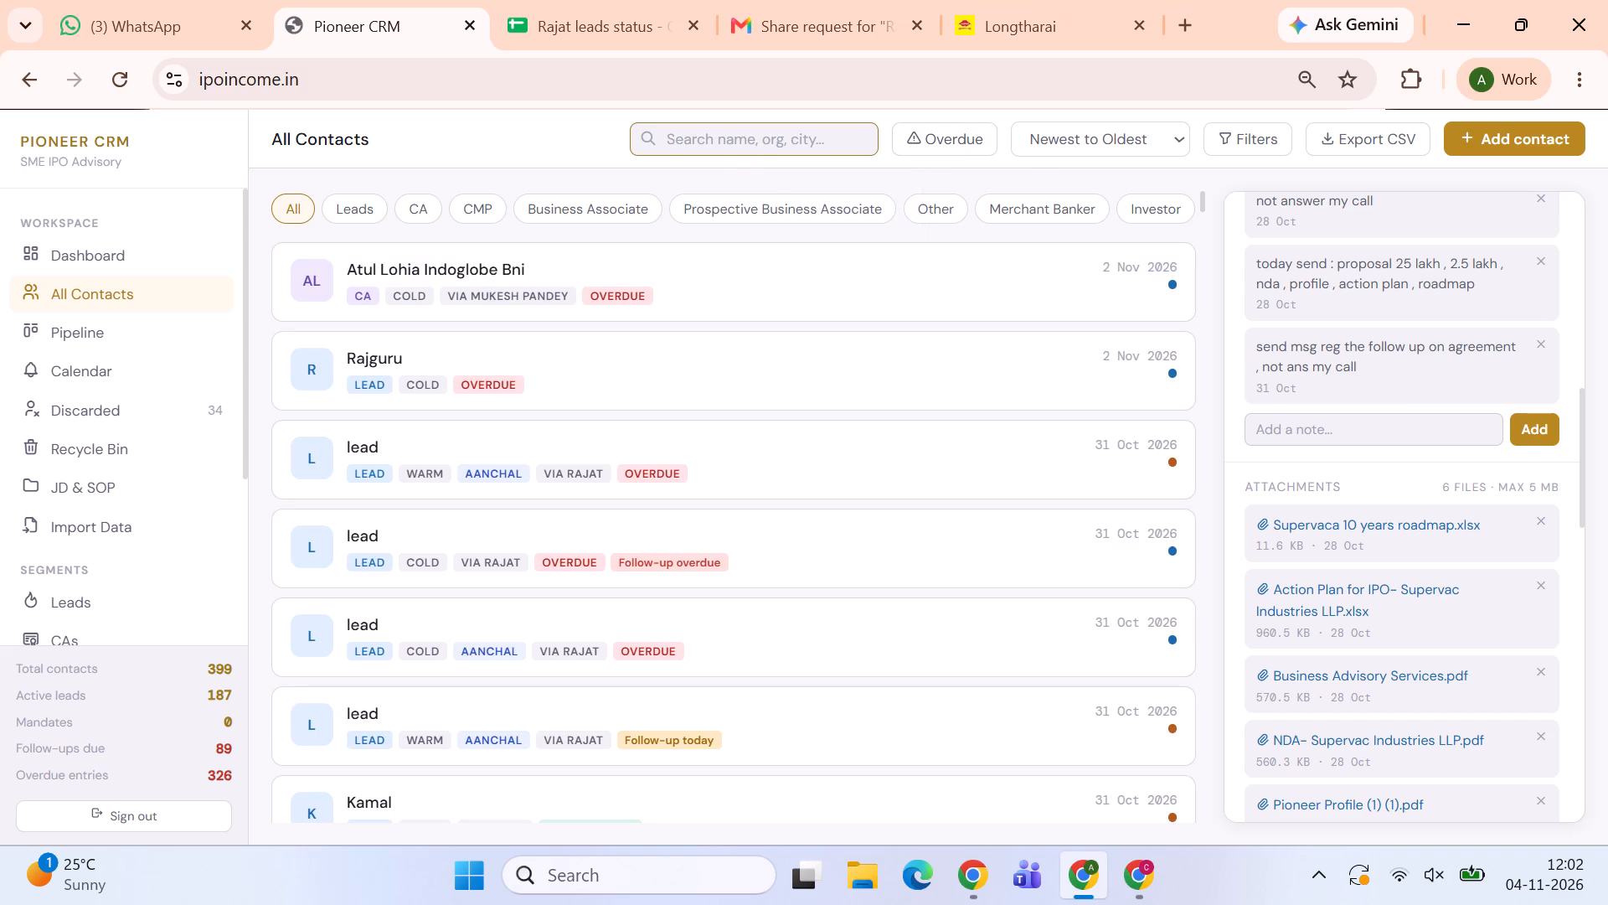
key("BackSpace")
key("BackSpace")
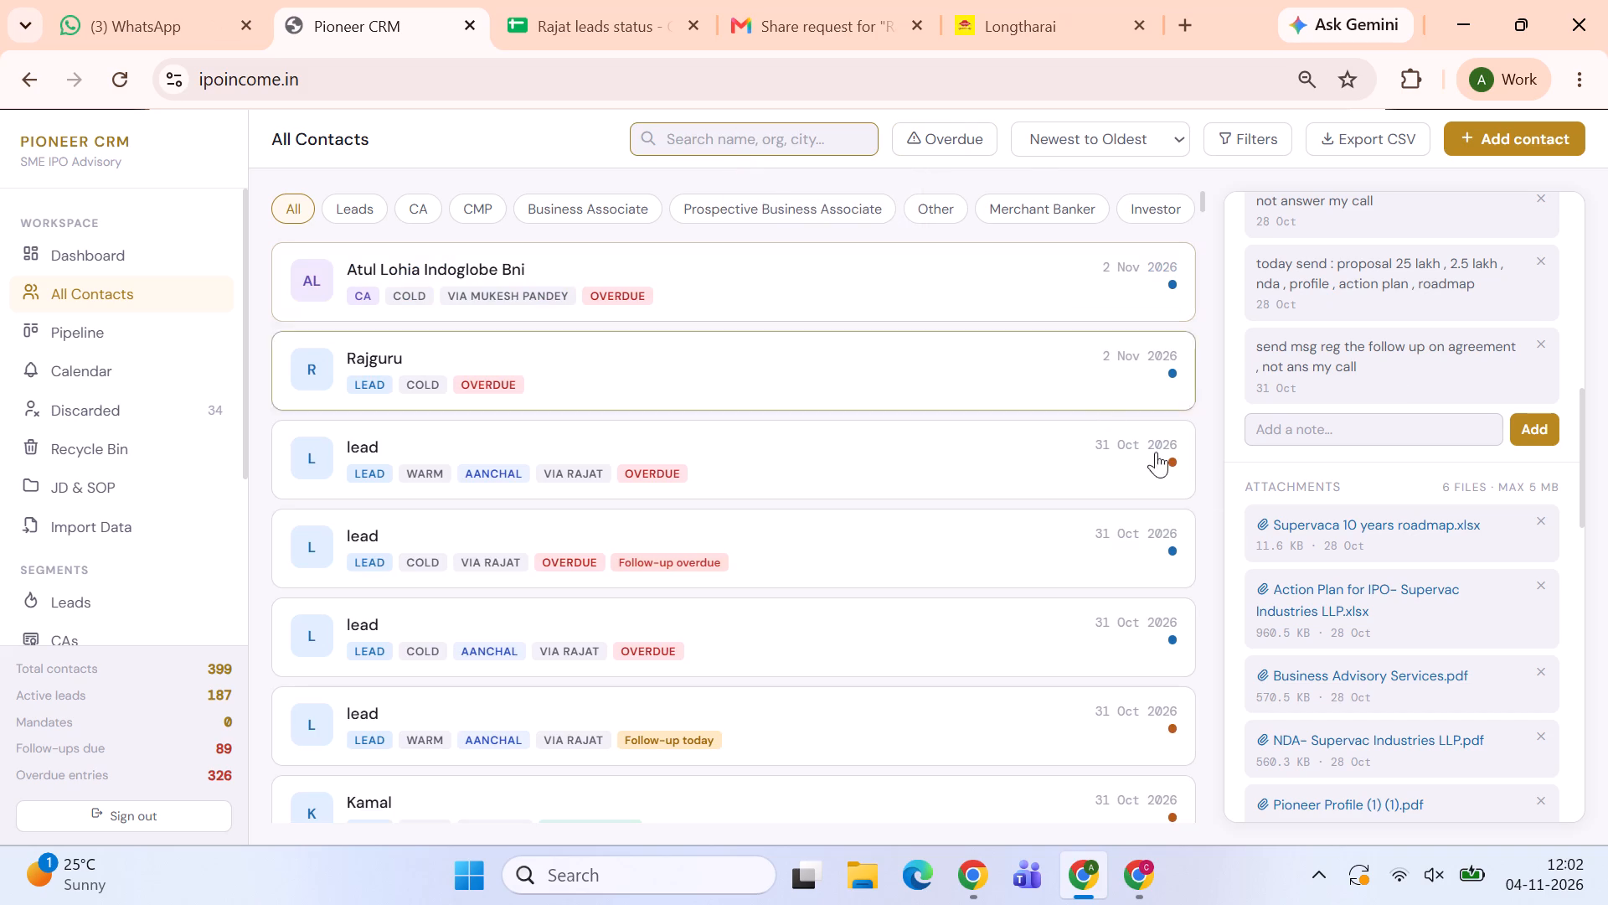
Begin a new note on the Anshuman lead saying they are not planning to pursue an IPO for the next three months.
scroll(1377, 416, "up", 4)
scroll(1493, 519, "down", 4)
left_click(1363, 463)
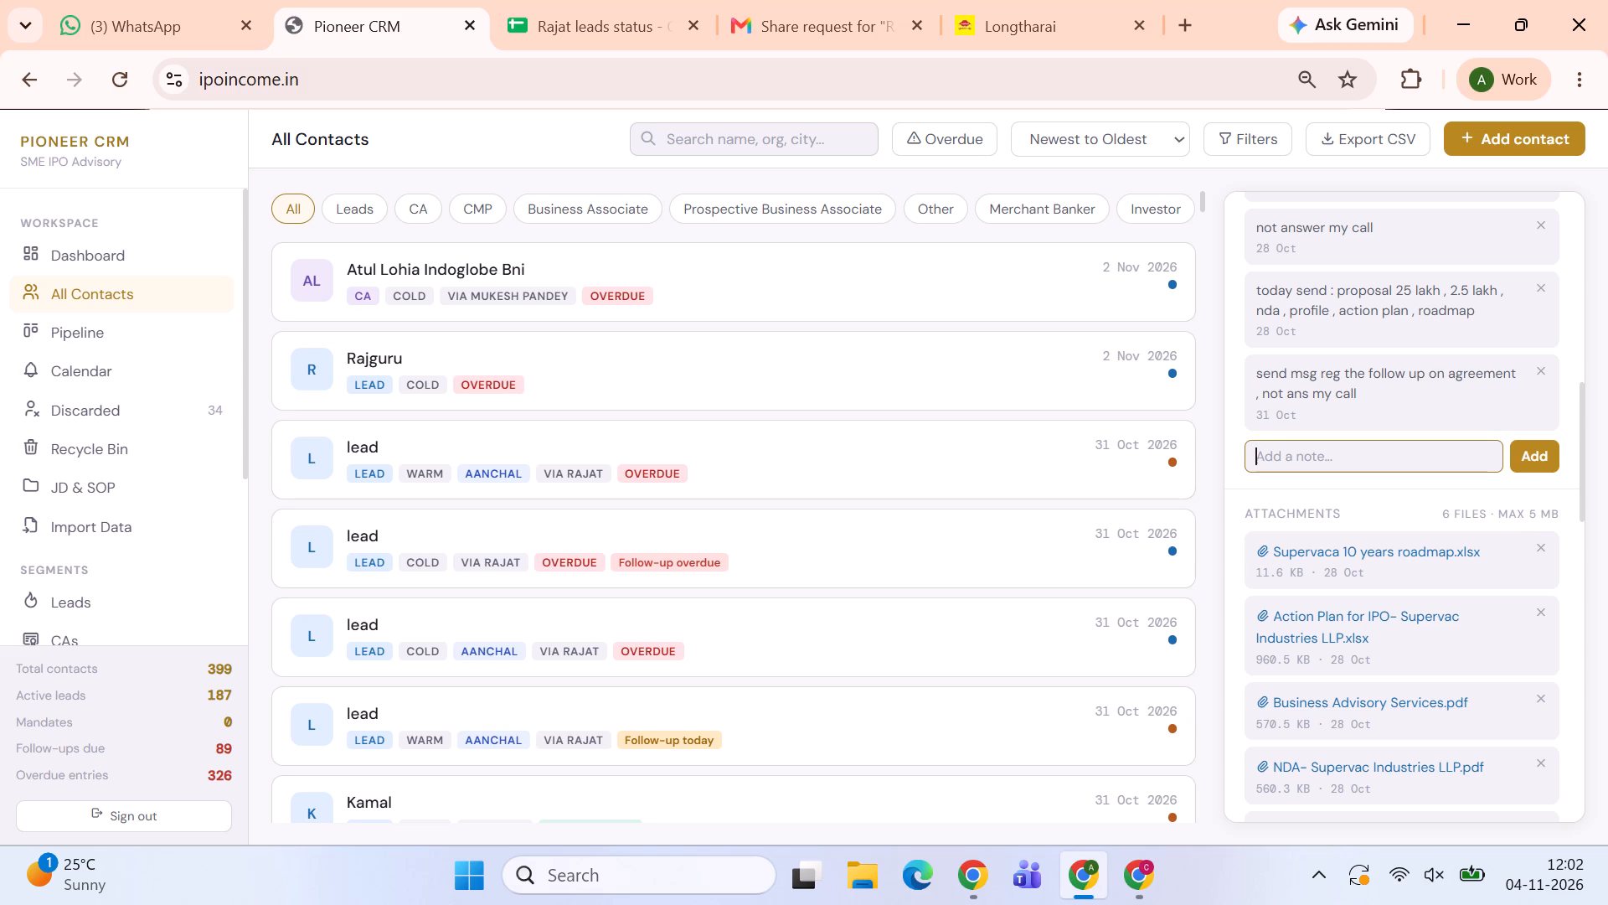
left_click(1382, 458)
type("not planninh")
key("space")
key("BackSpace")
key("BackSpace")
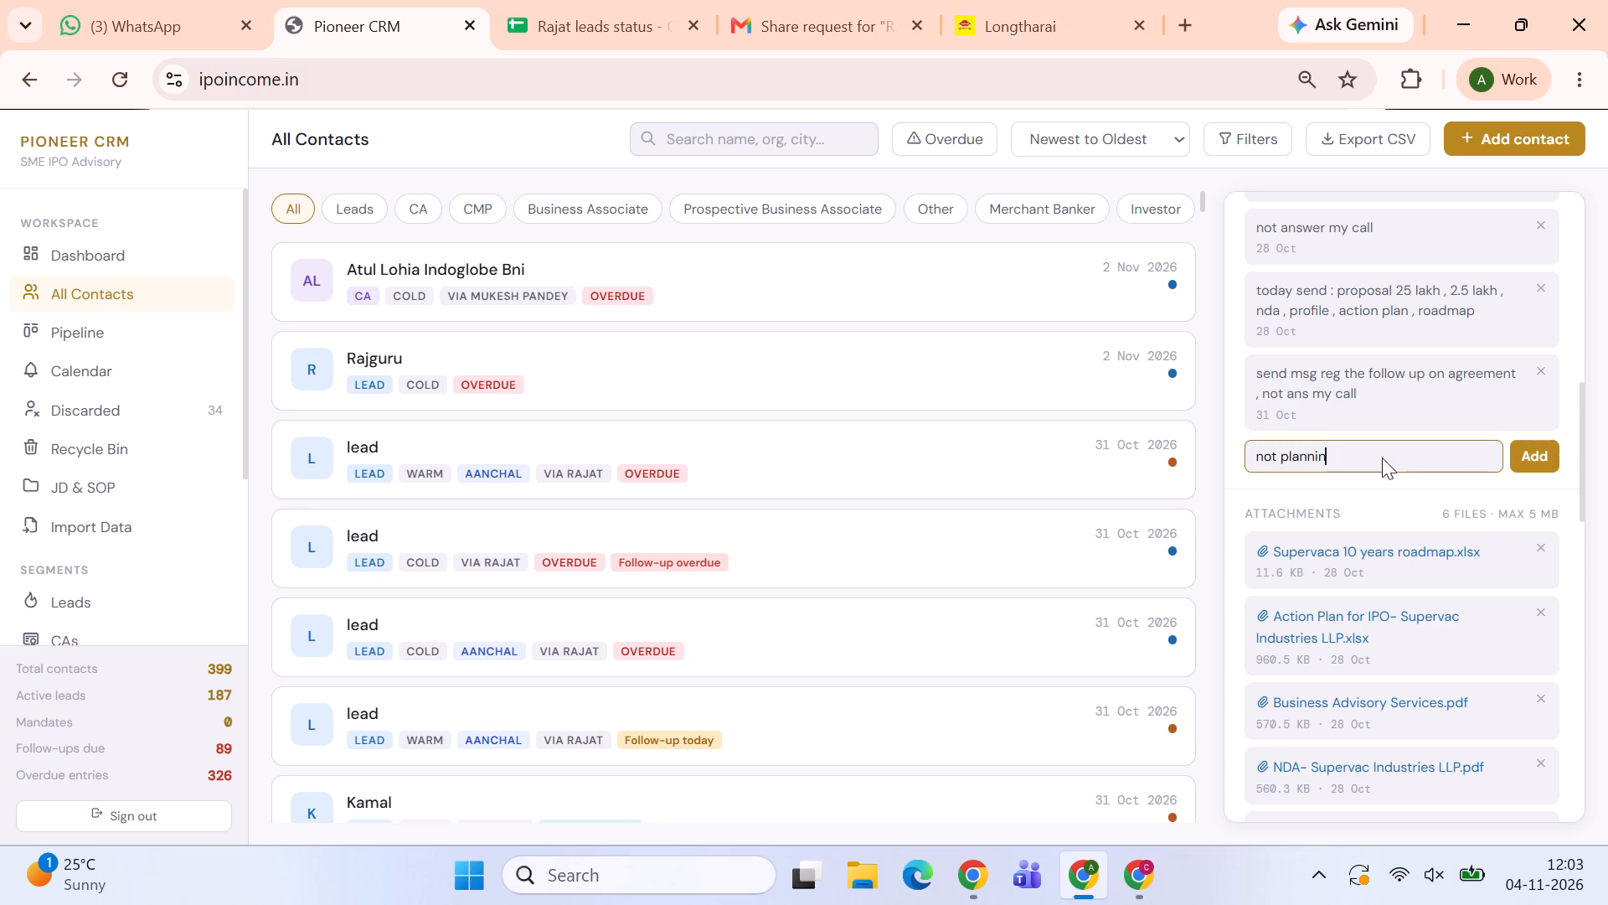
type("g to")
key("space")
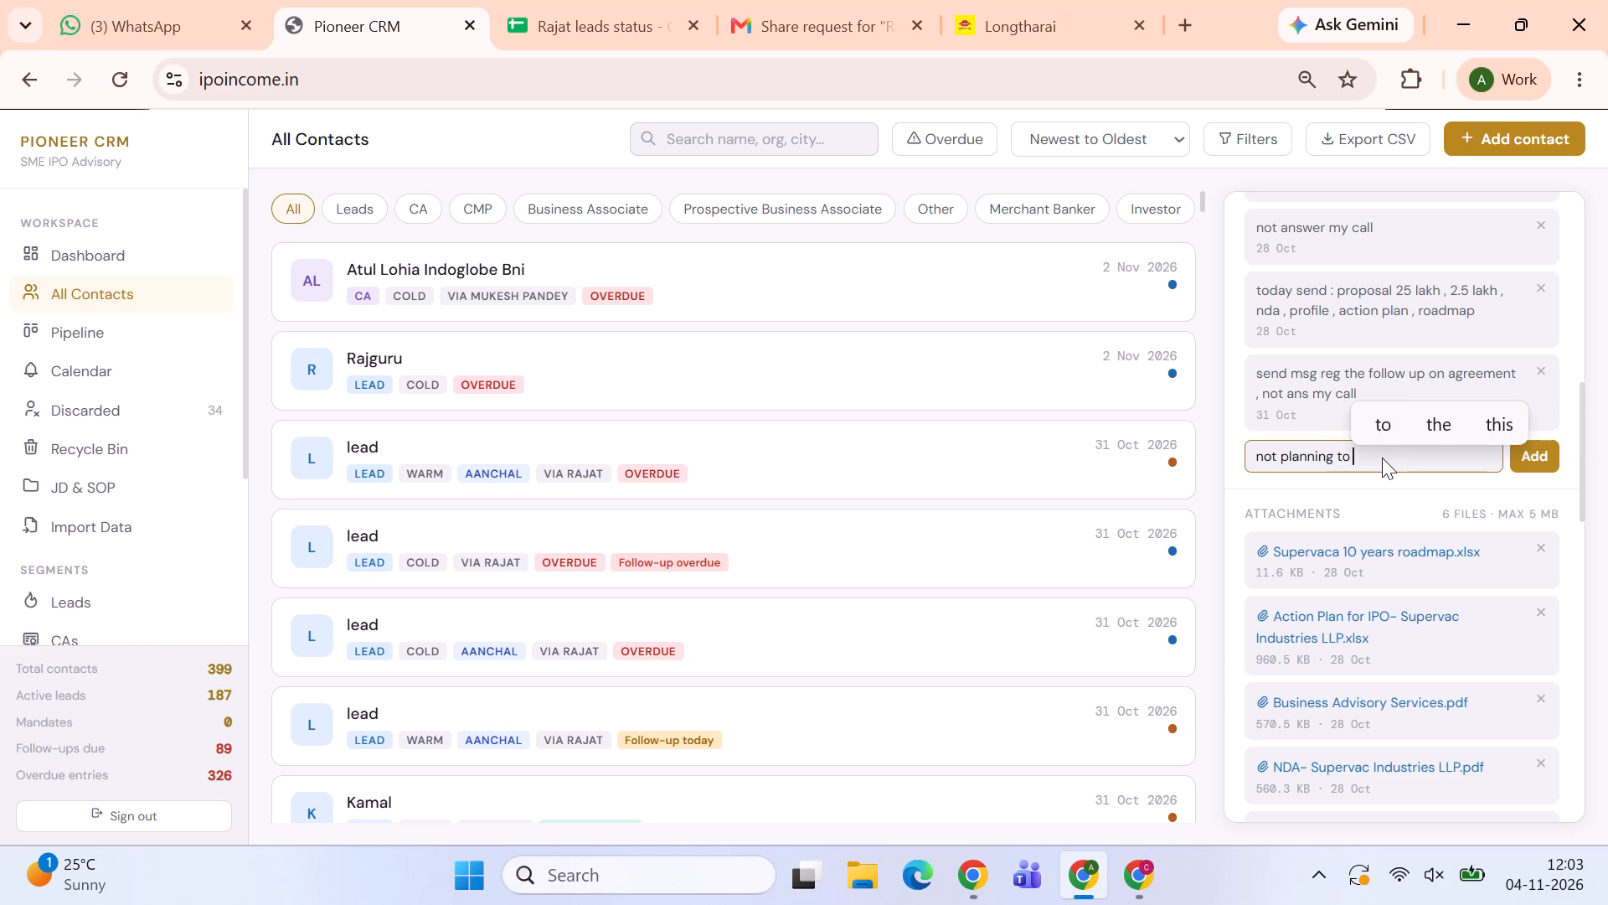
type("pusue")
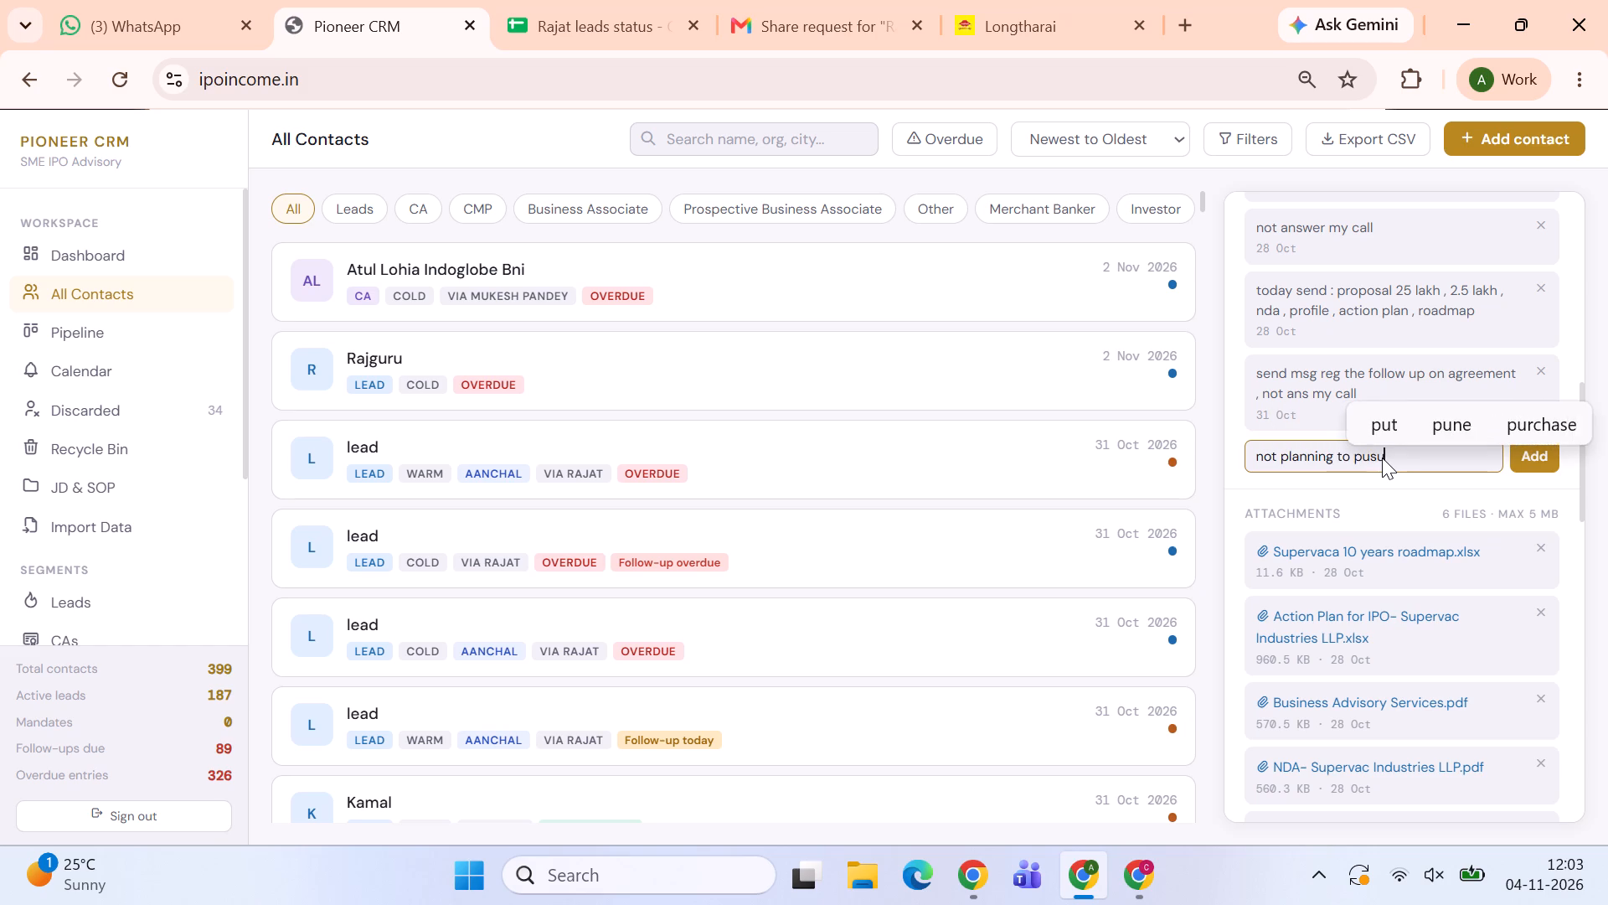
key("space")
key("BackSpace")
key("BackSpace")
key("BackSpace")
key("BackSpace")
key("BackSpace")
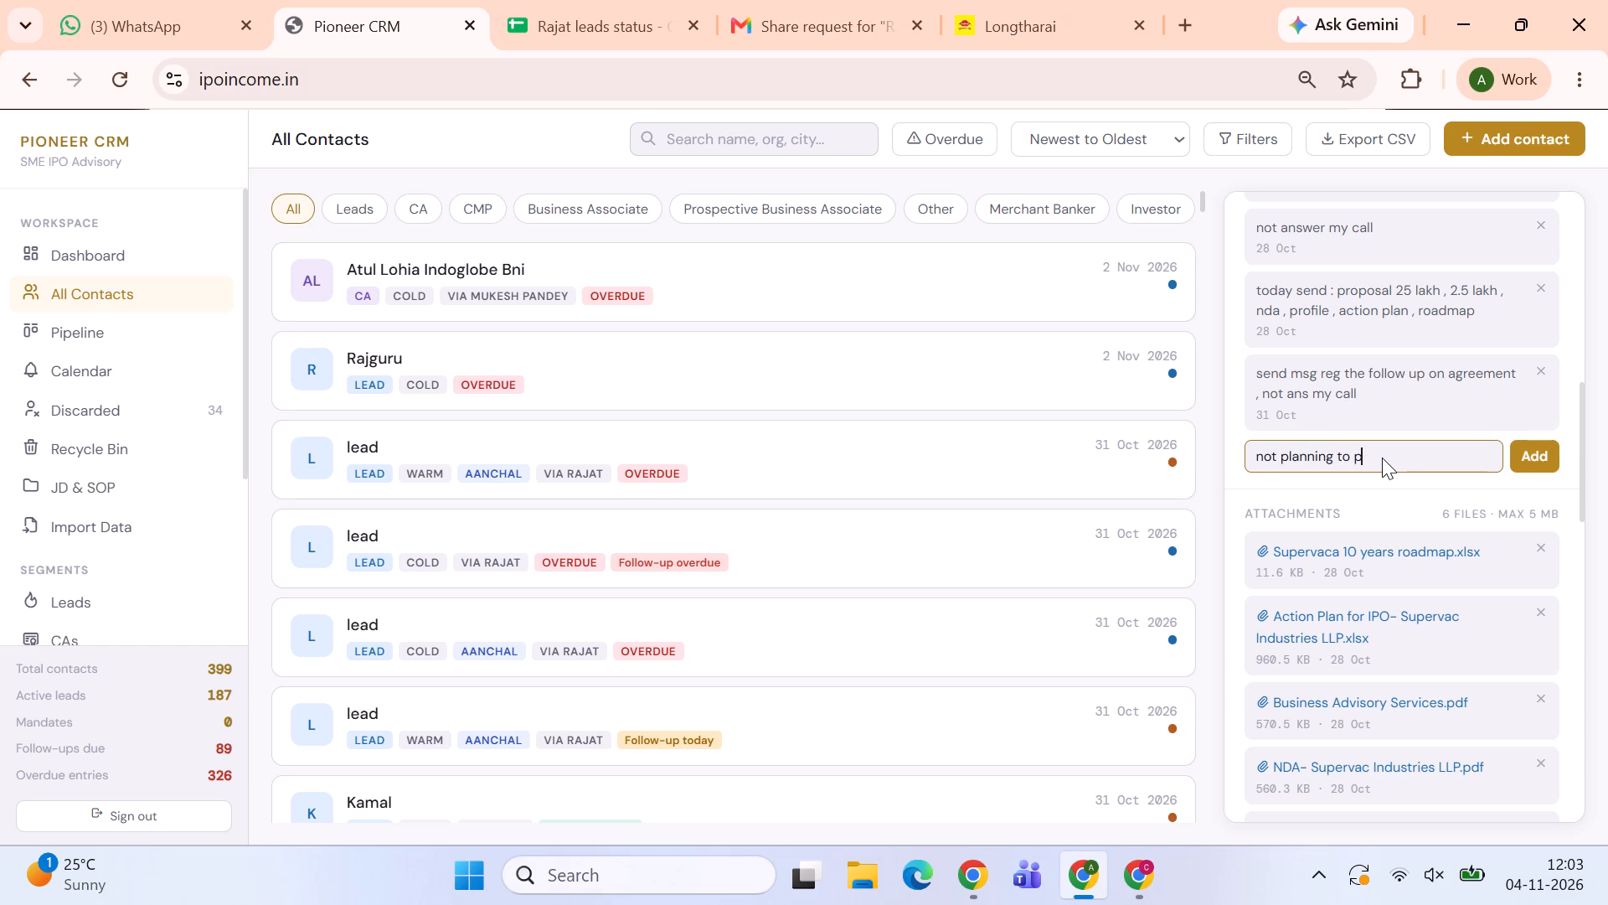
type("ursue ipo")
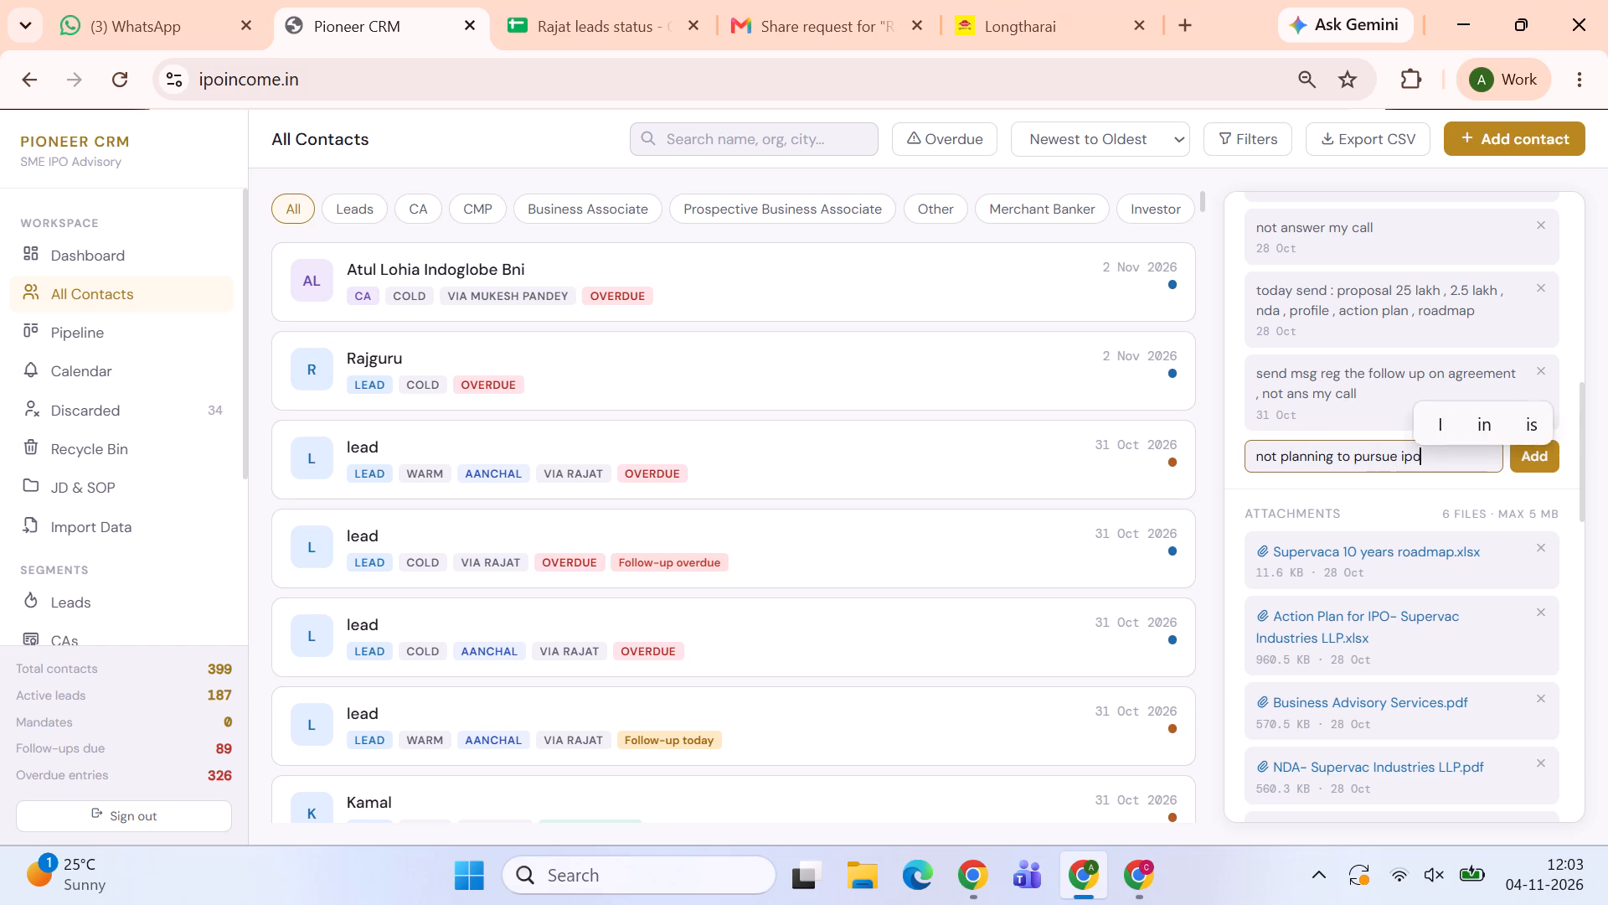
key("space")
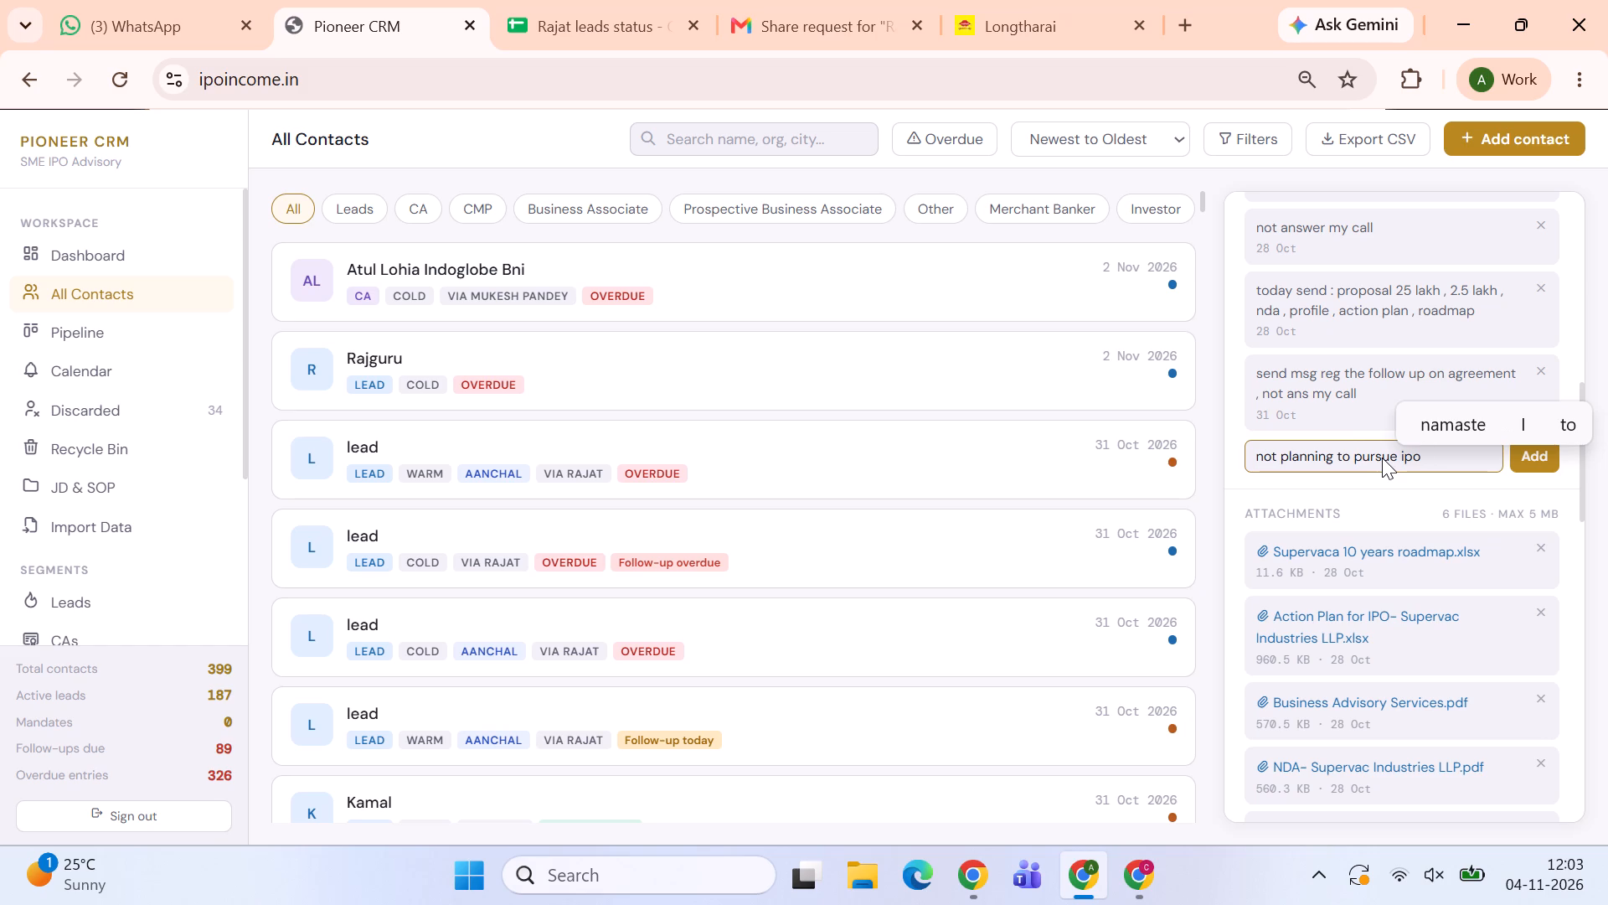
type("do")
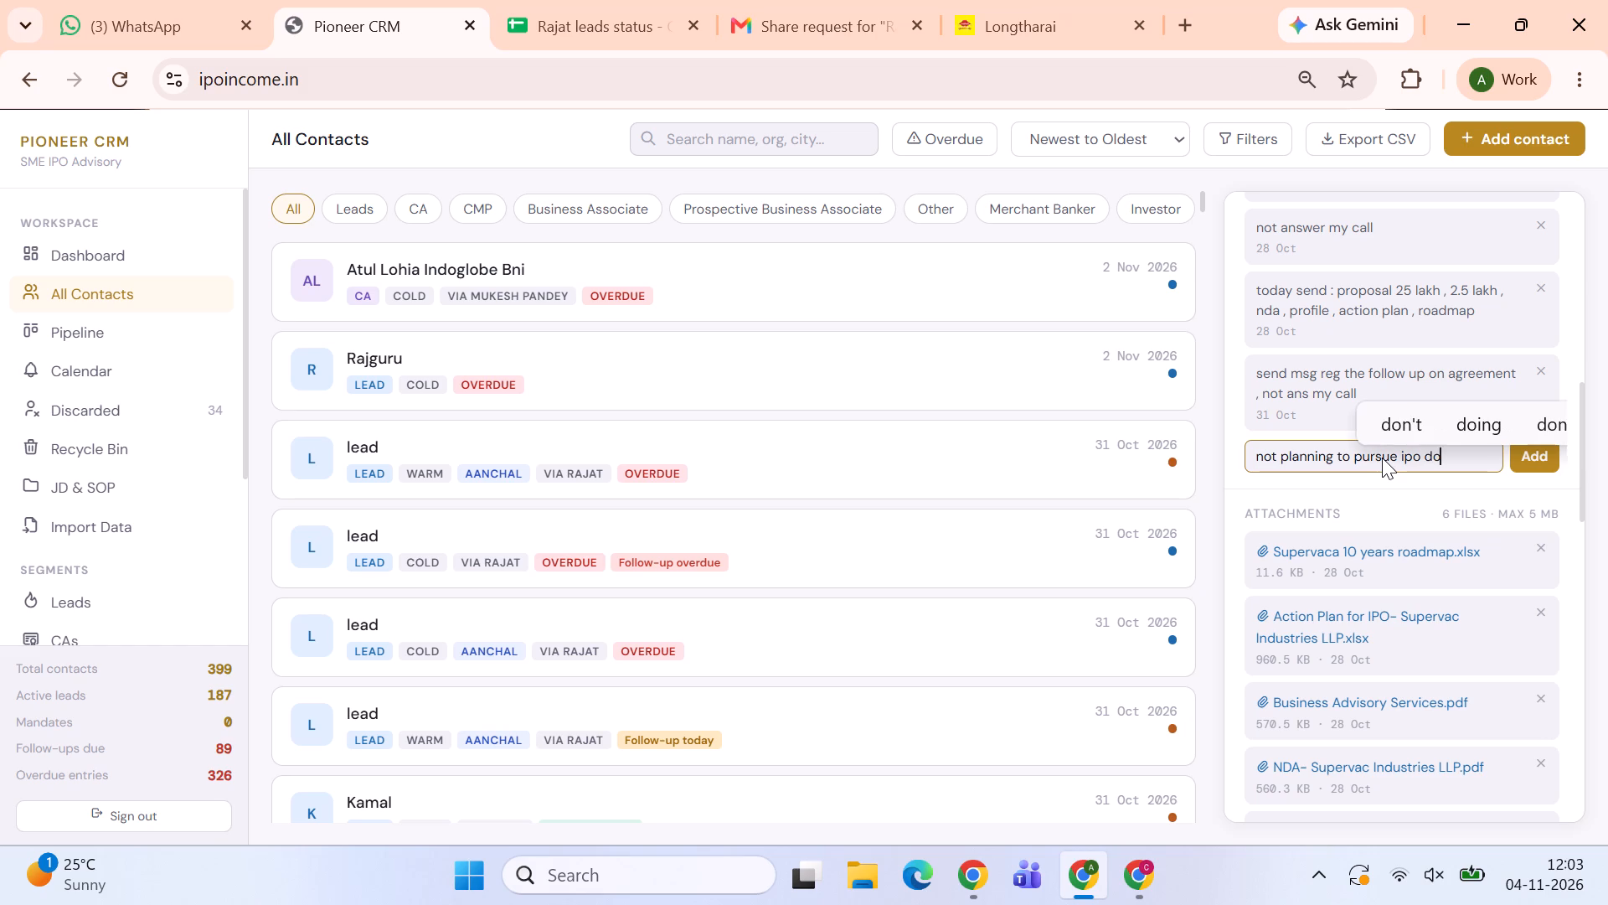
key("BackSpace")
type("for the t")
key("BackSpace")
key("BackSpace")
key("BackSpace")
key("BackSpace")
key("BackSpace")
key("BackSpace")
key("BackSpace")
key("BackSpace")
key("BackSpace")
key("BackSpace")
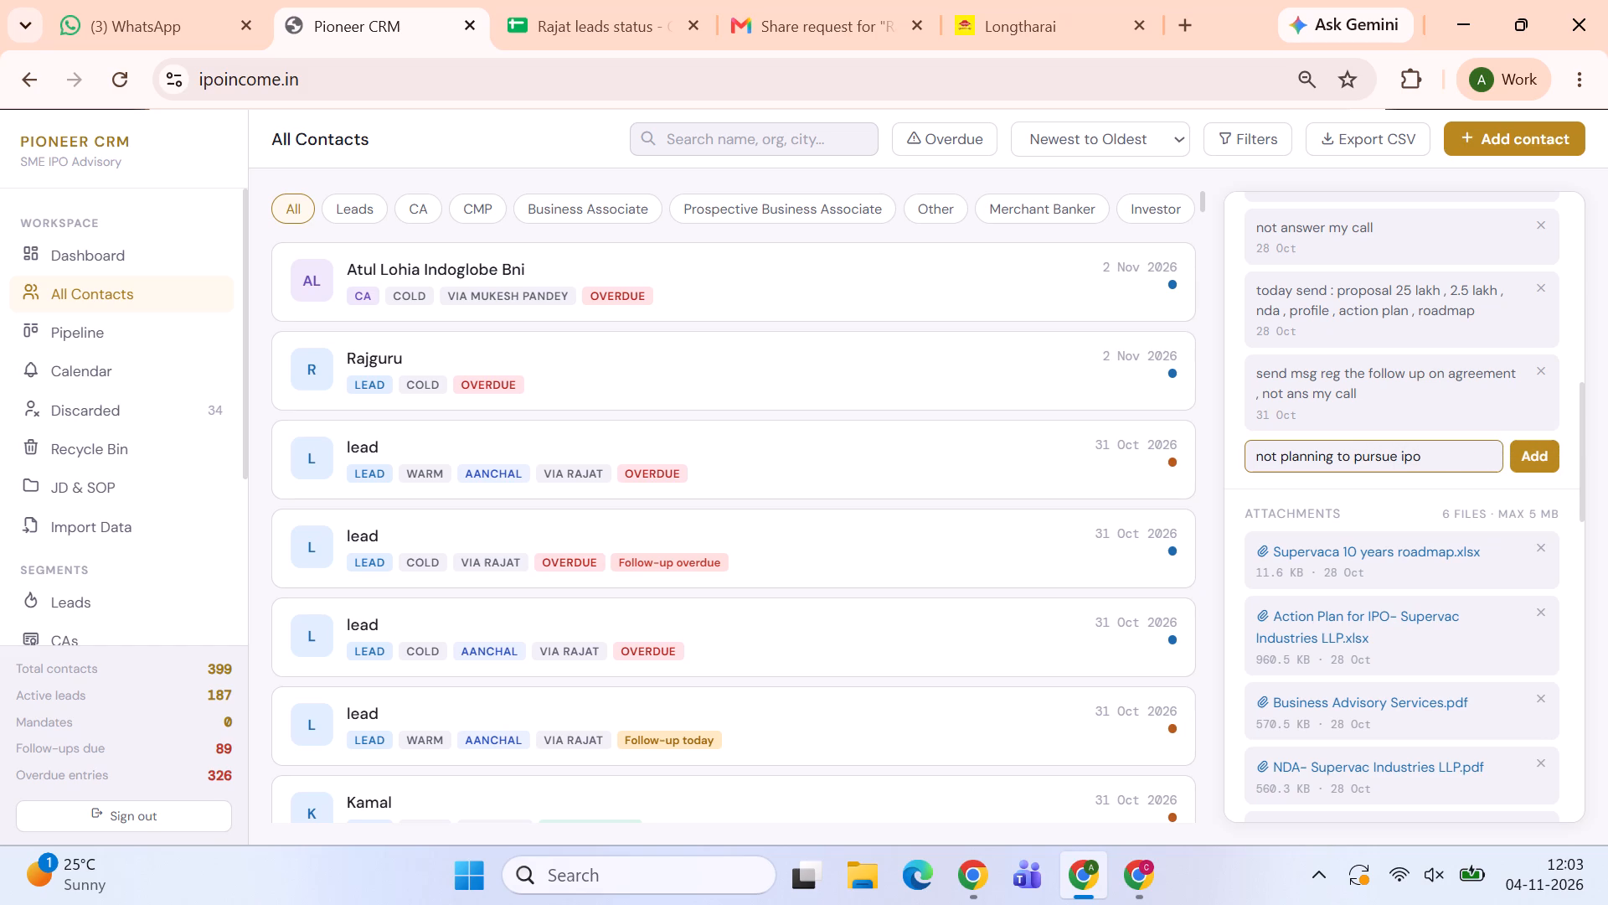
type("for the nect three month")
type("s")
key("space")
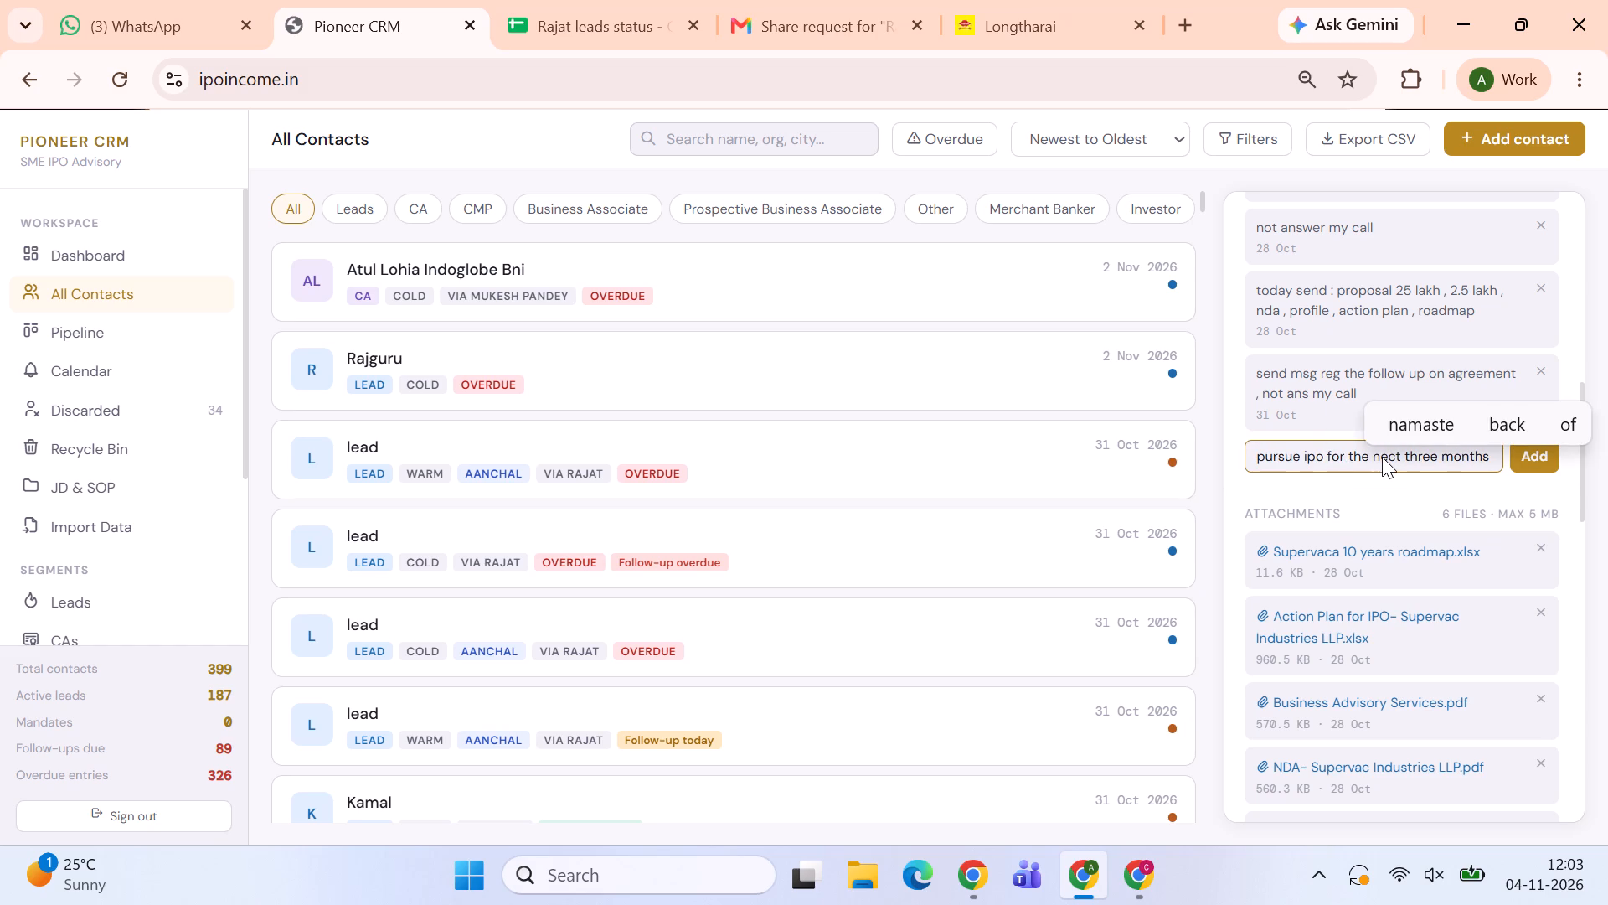
Extend the note with their interest in mentorship and that they want details on fees.
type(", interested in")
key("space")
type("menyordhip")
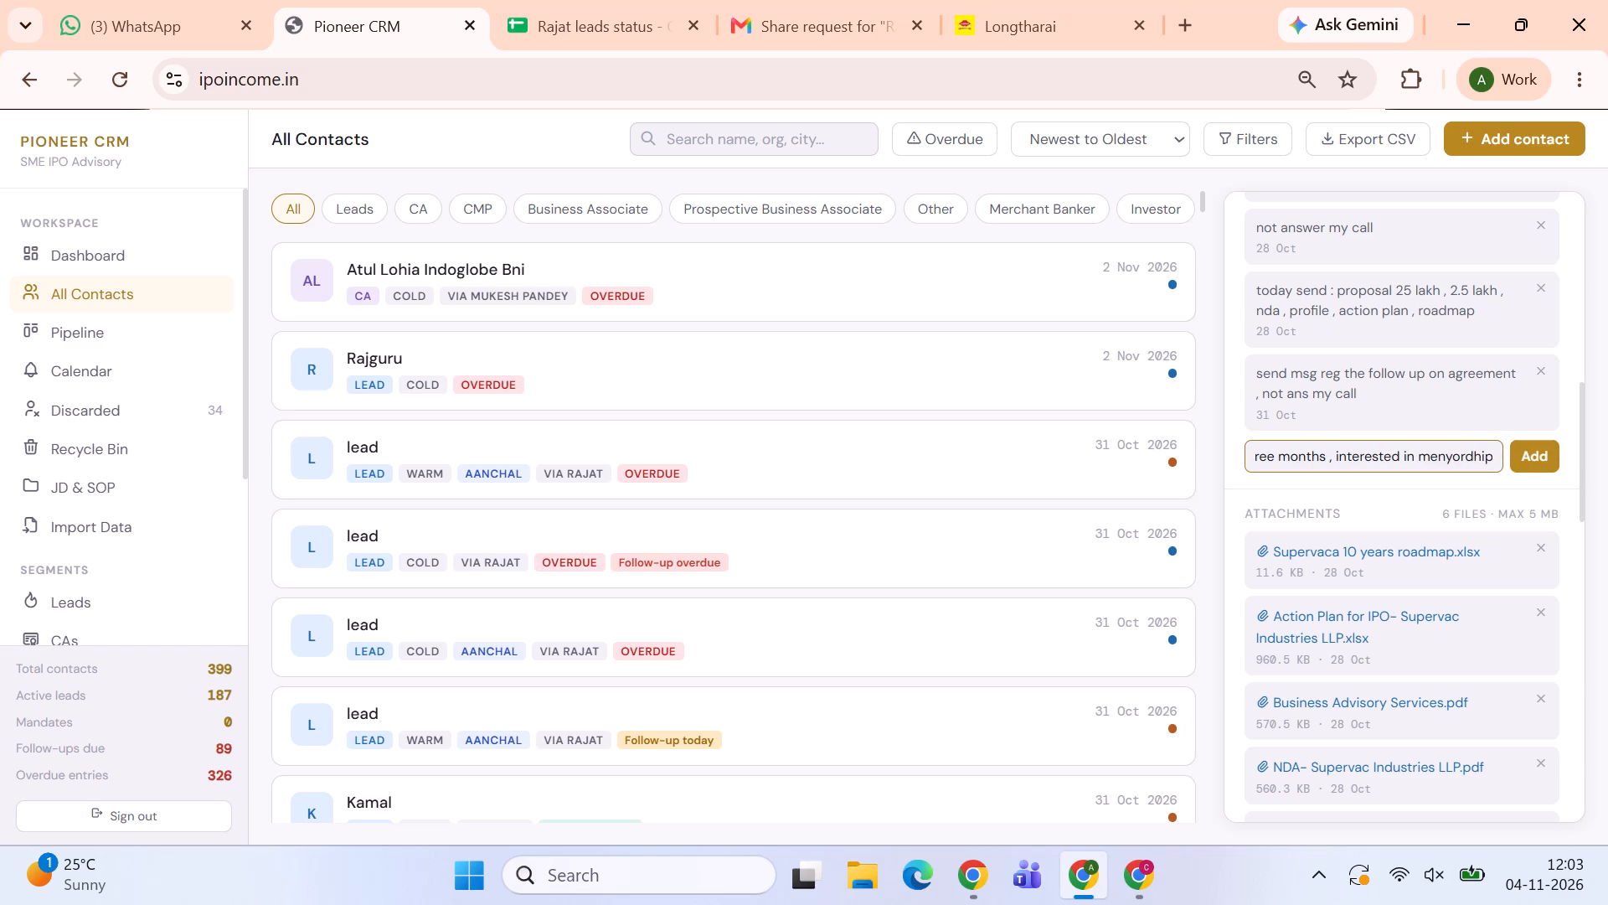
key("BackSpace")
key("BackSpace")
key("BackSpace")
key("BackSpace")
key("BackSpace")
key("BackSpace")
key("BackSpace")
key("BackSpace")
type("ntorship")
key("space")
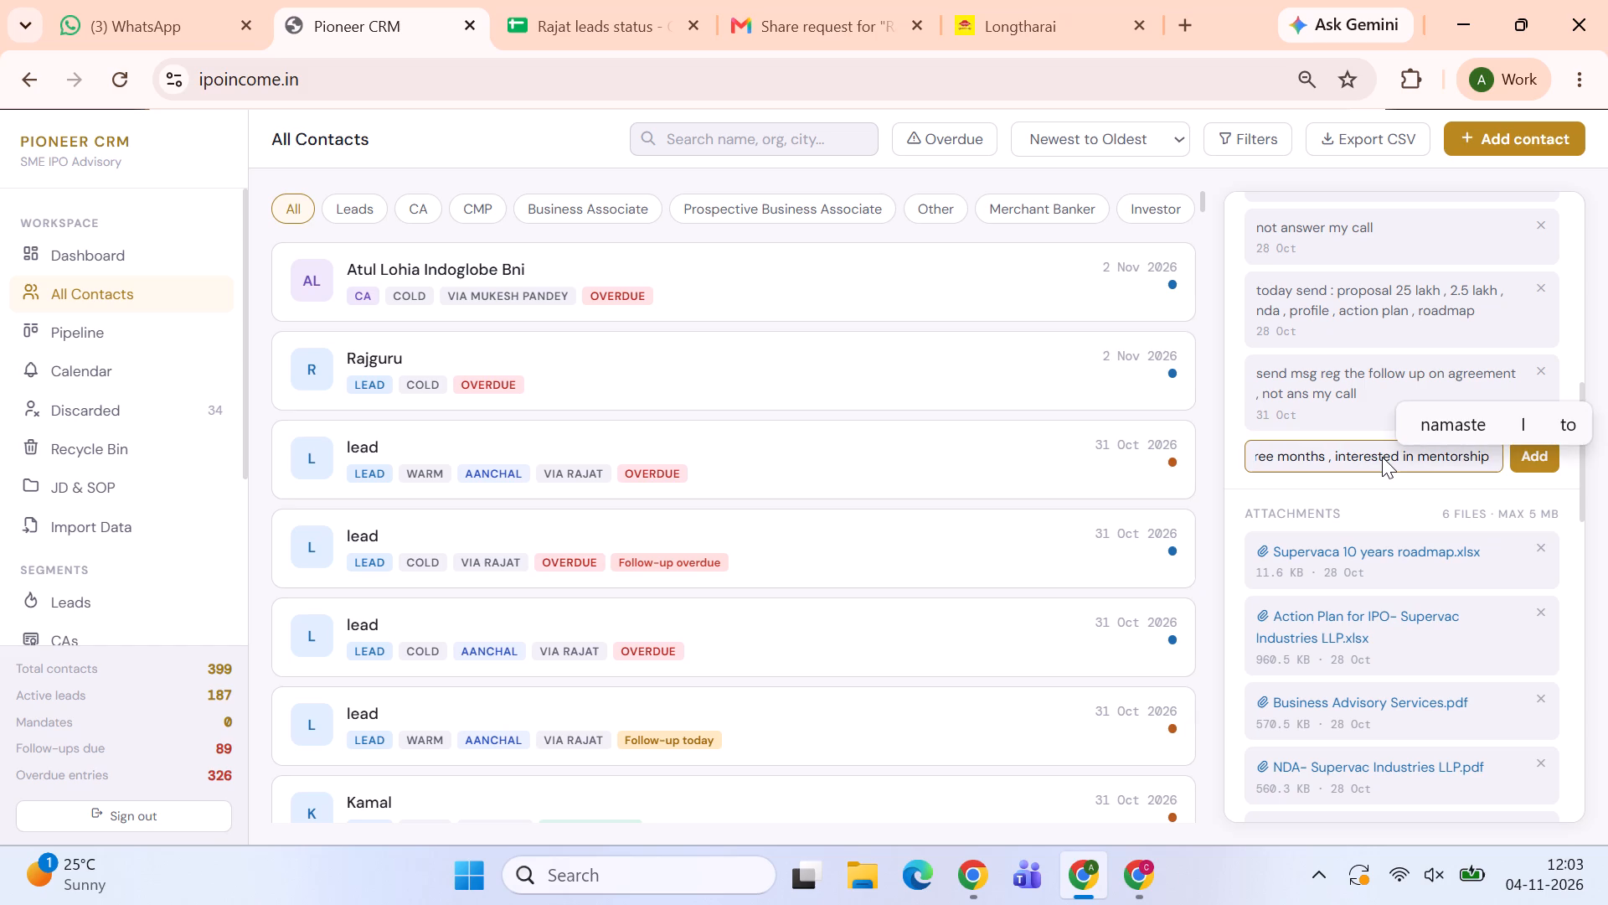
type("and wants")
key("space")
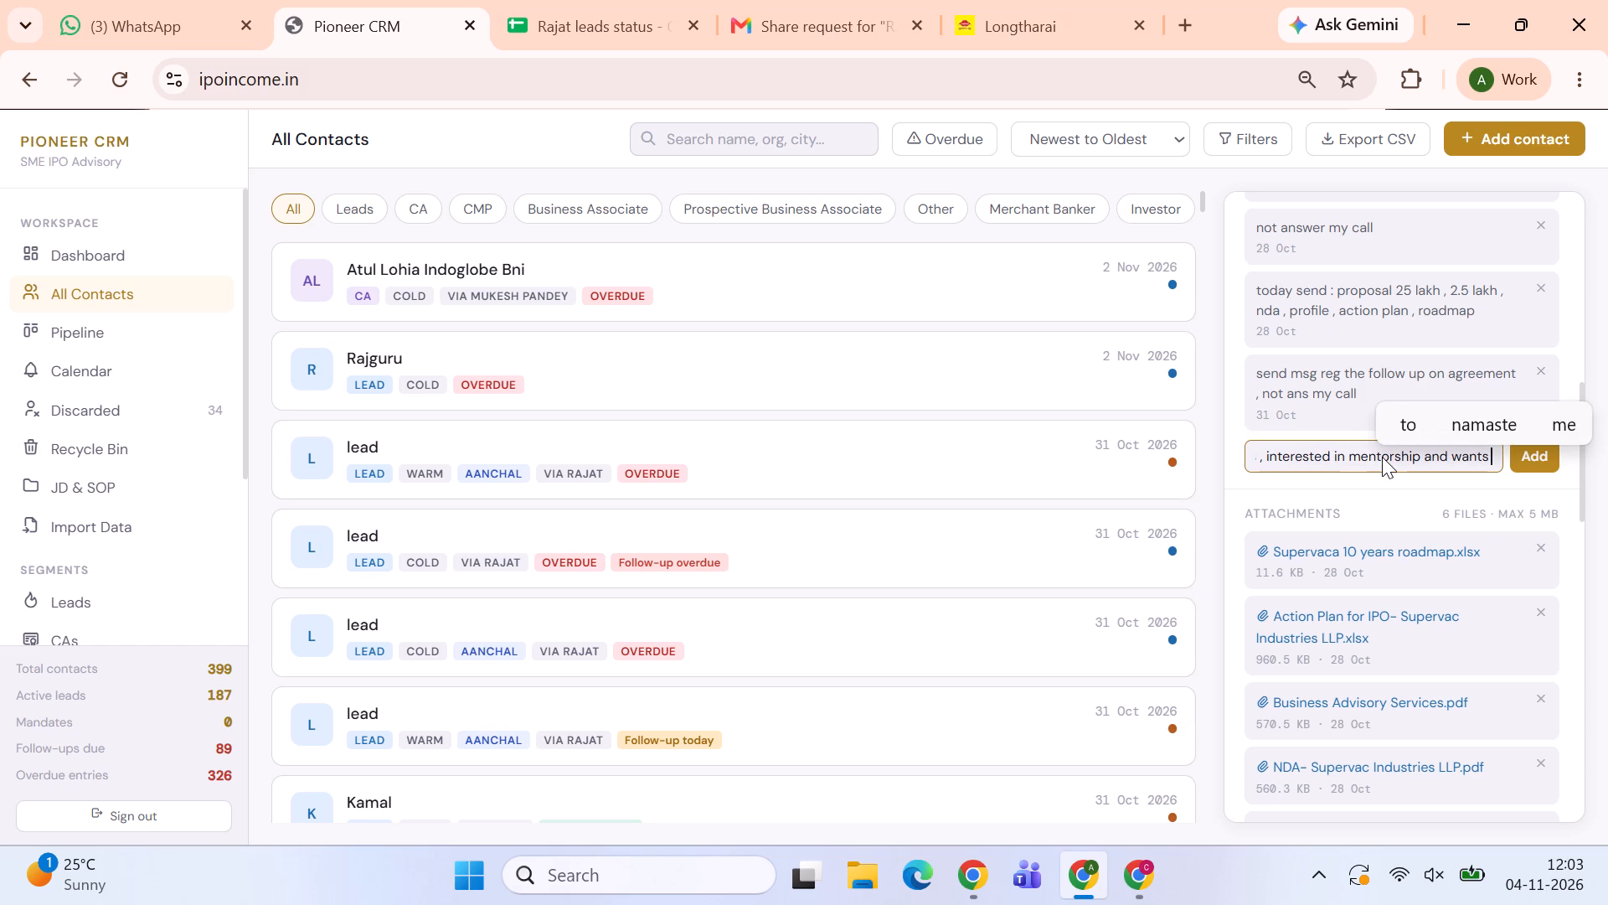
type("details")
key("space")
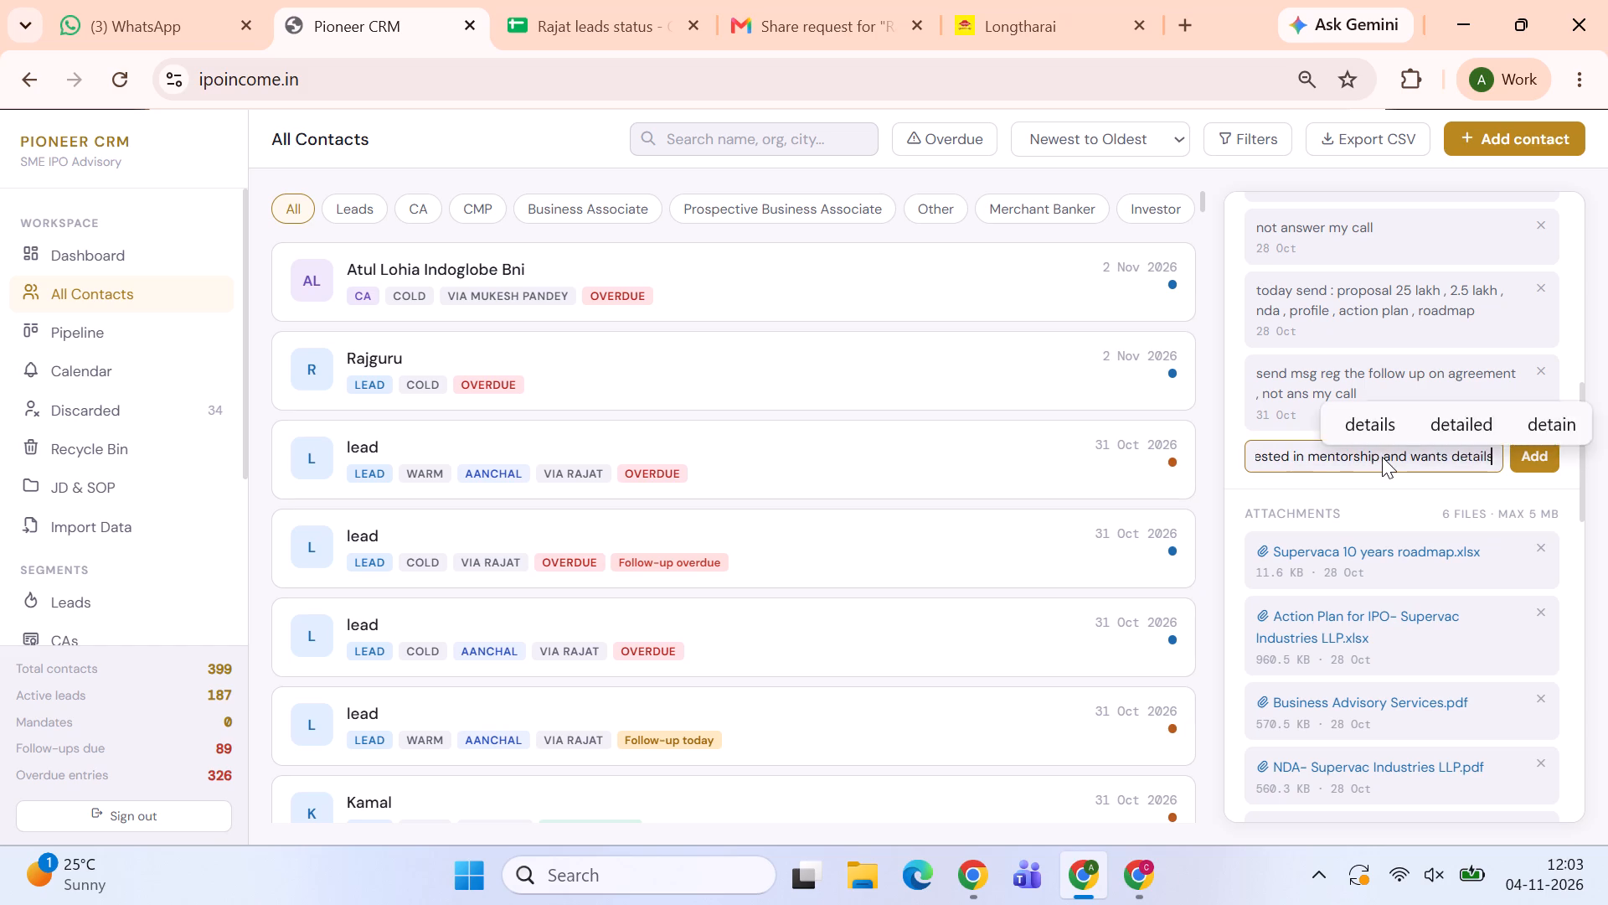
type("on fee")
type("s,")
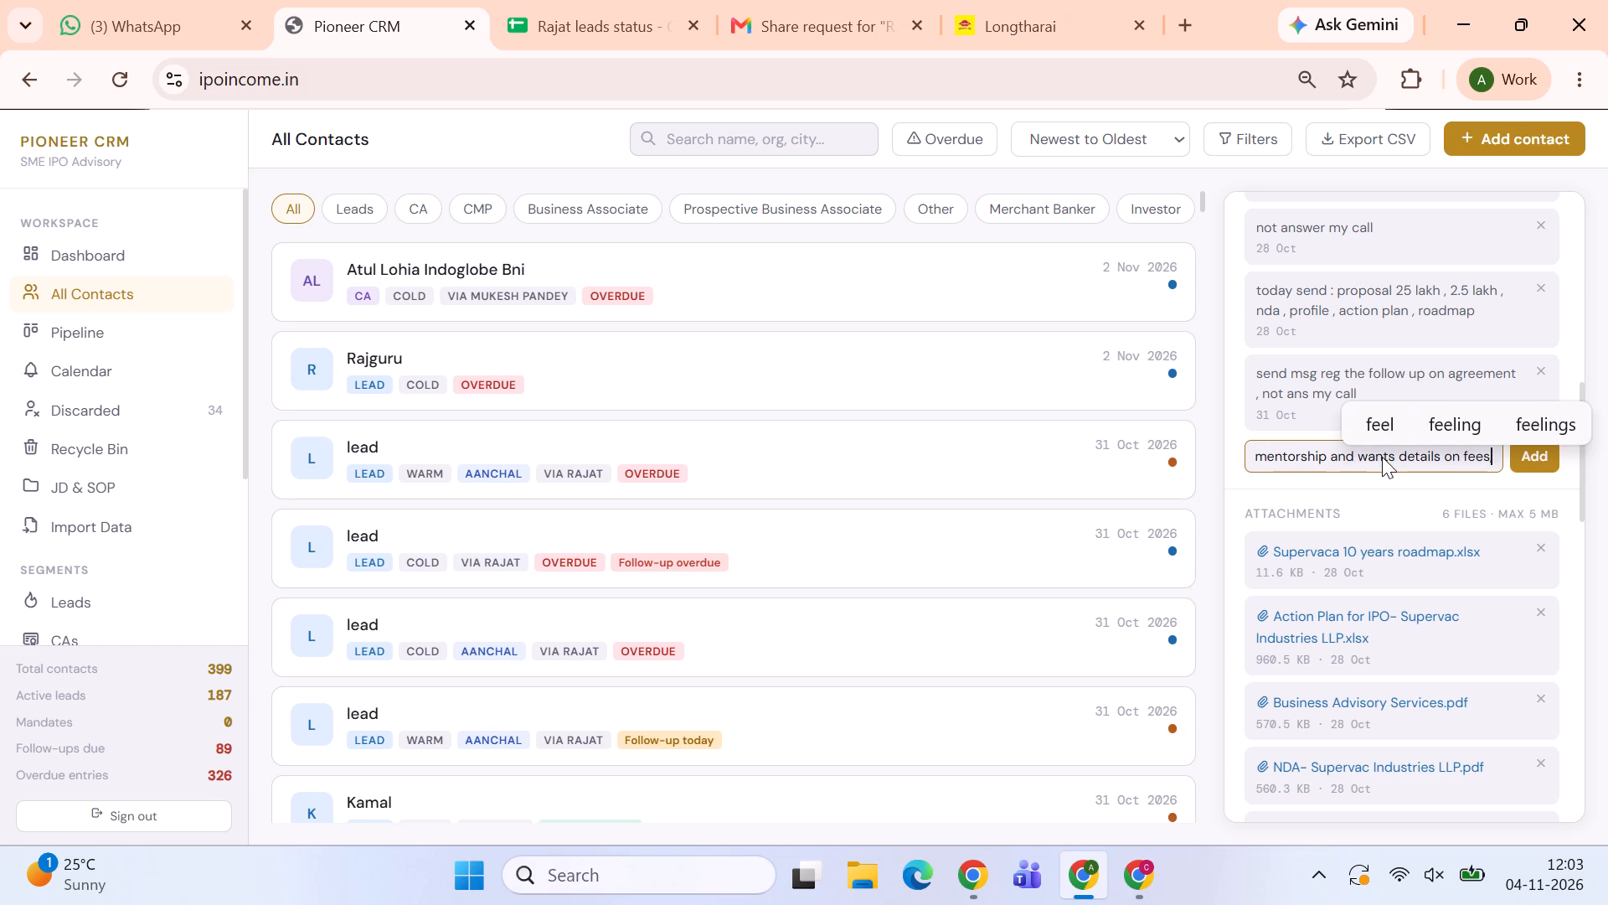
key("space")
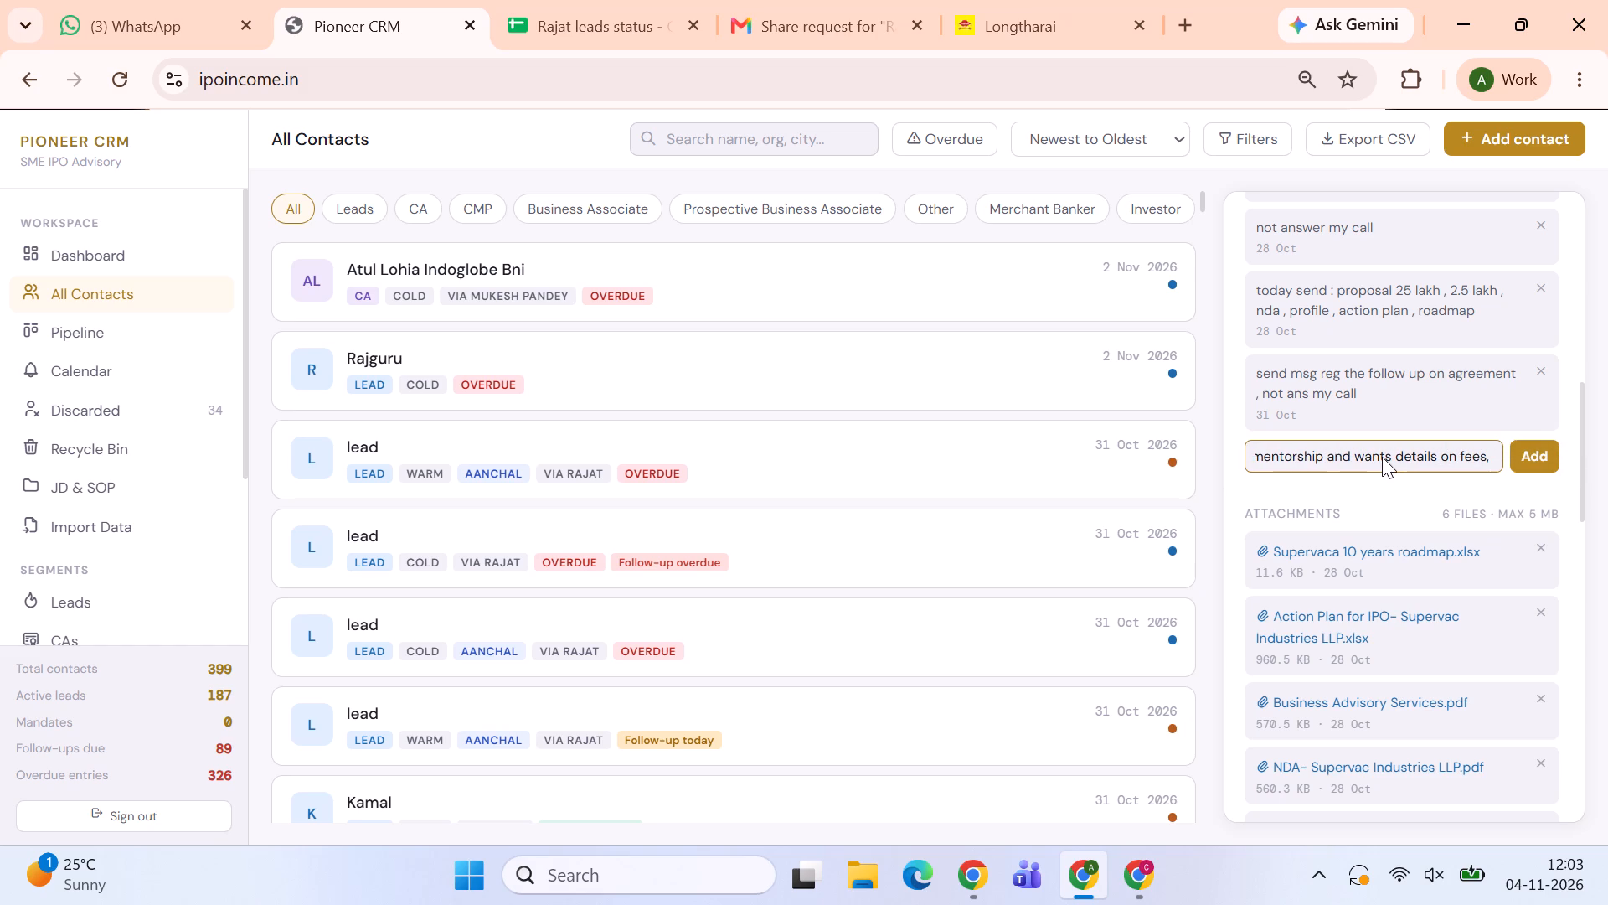
Extend the Anshuman lead's note to say they also want details on deliverables, support and expectations from their side.
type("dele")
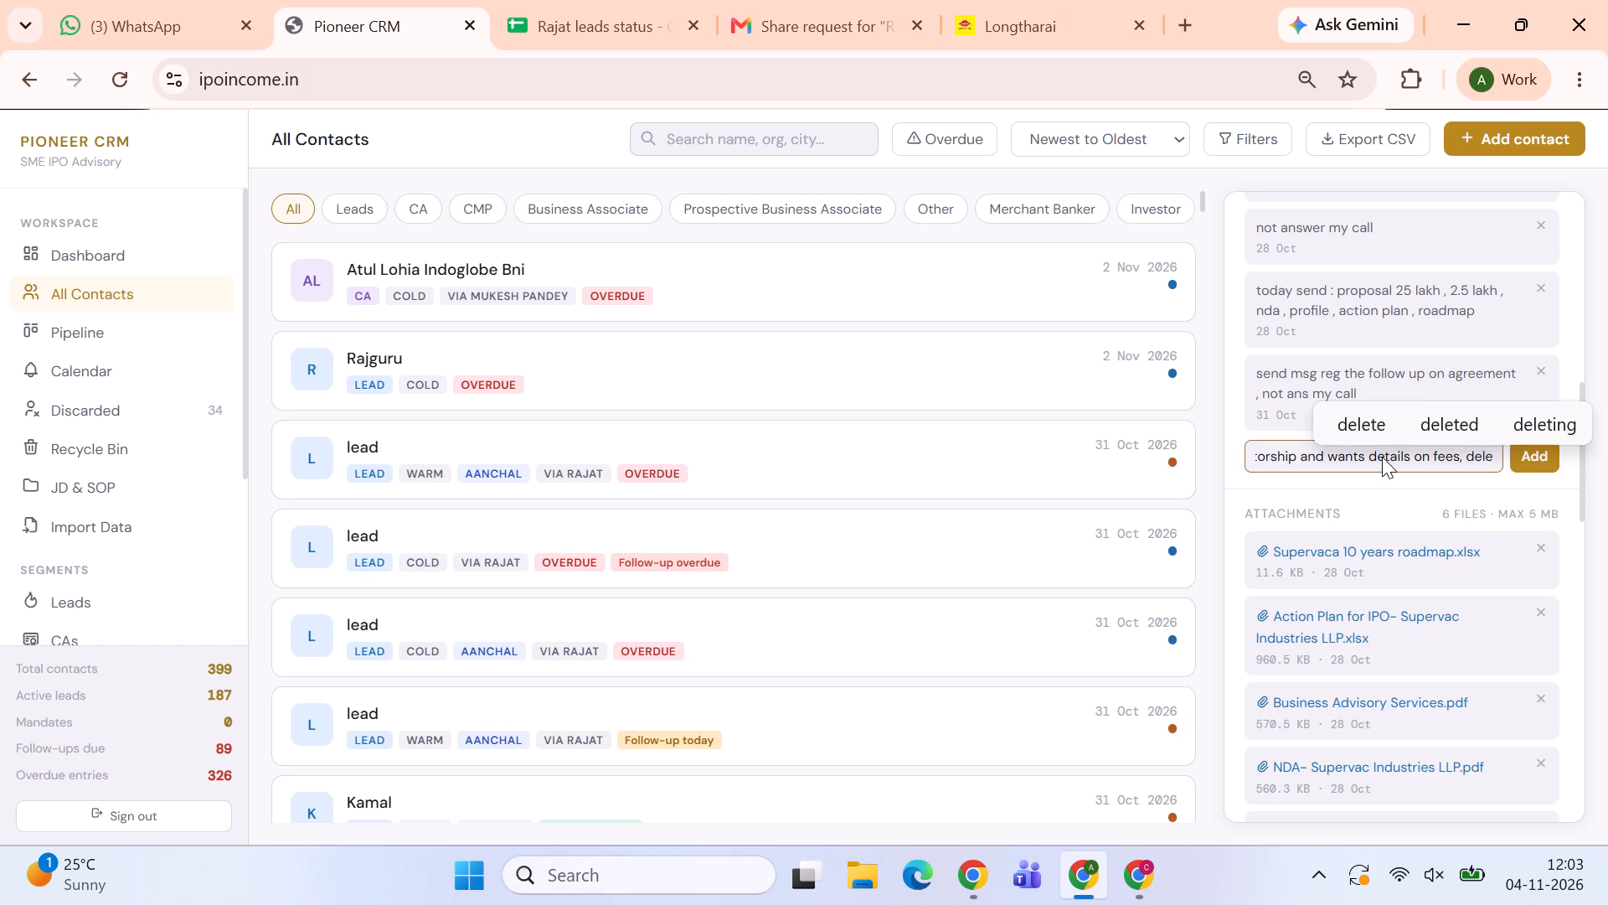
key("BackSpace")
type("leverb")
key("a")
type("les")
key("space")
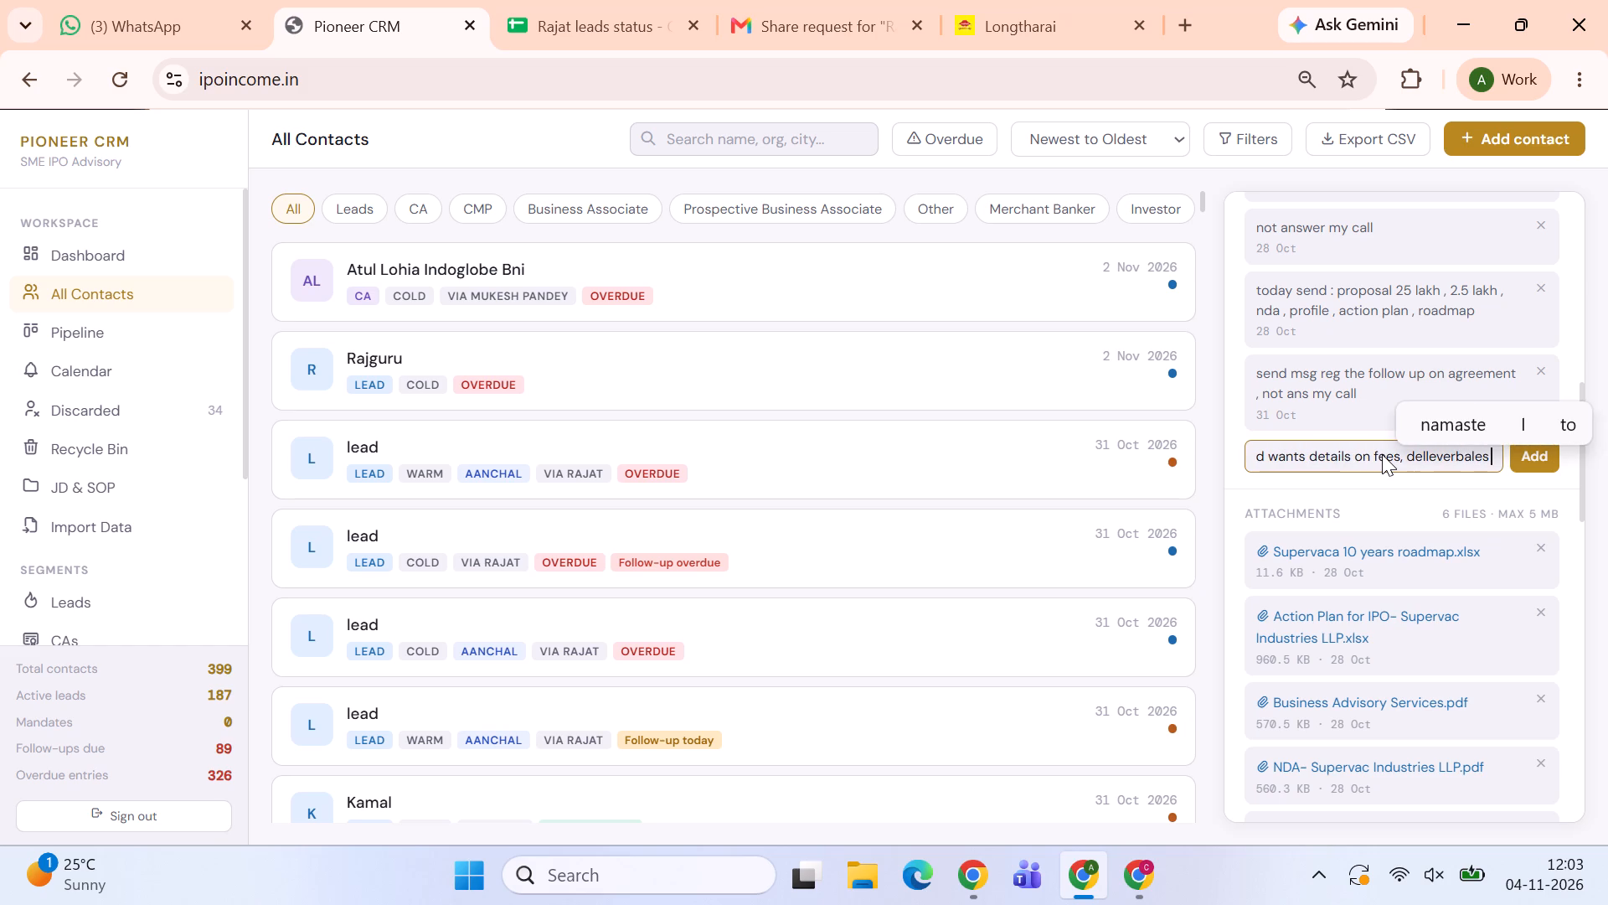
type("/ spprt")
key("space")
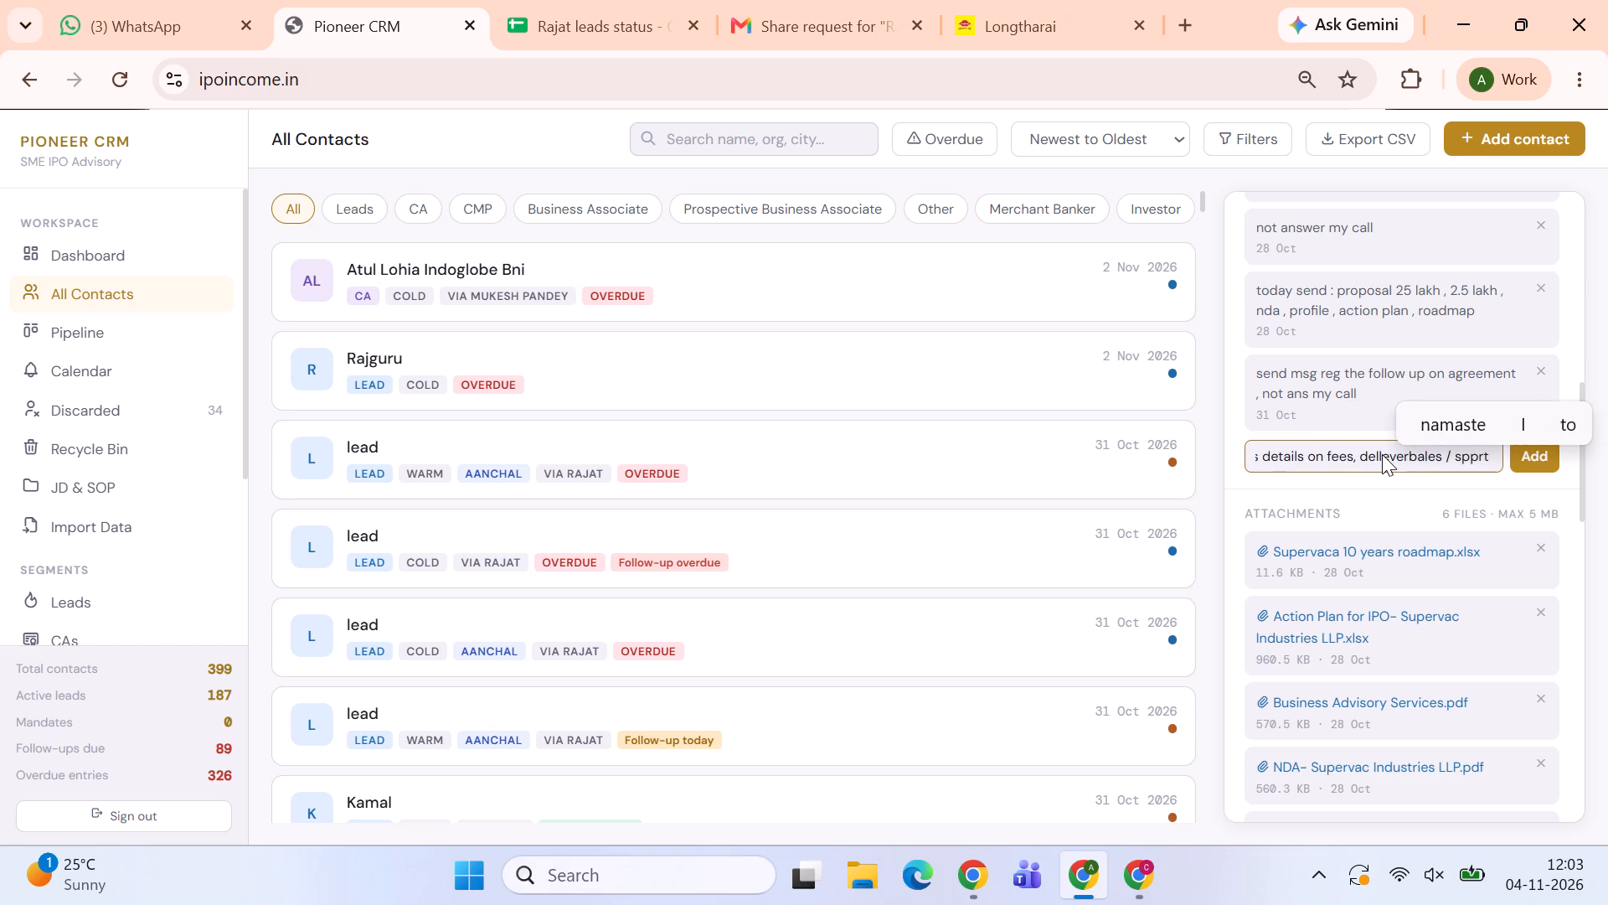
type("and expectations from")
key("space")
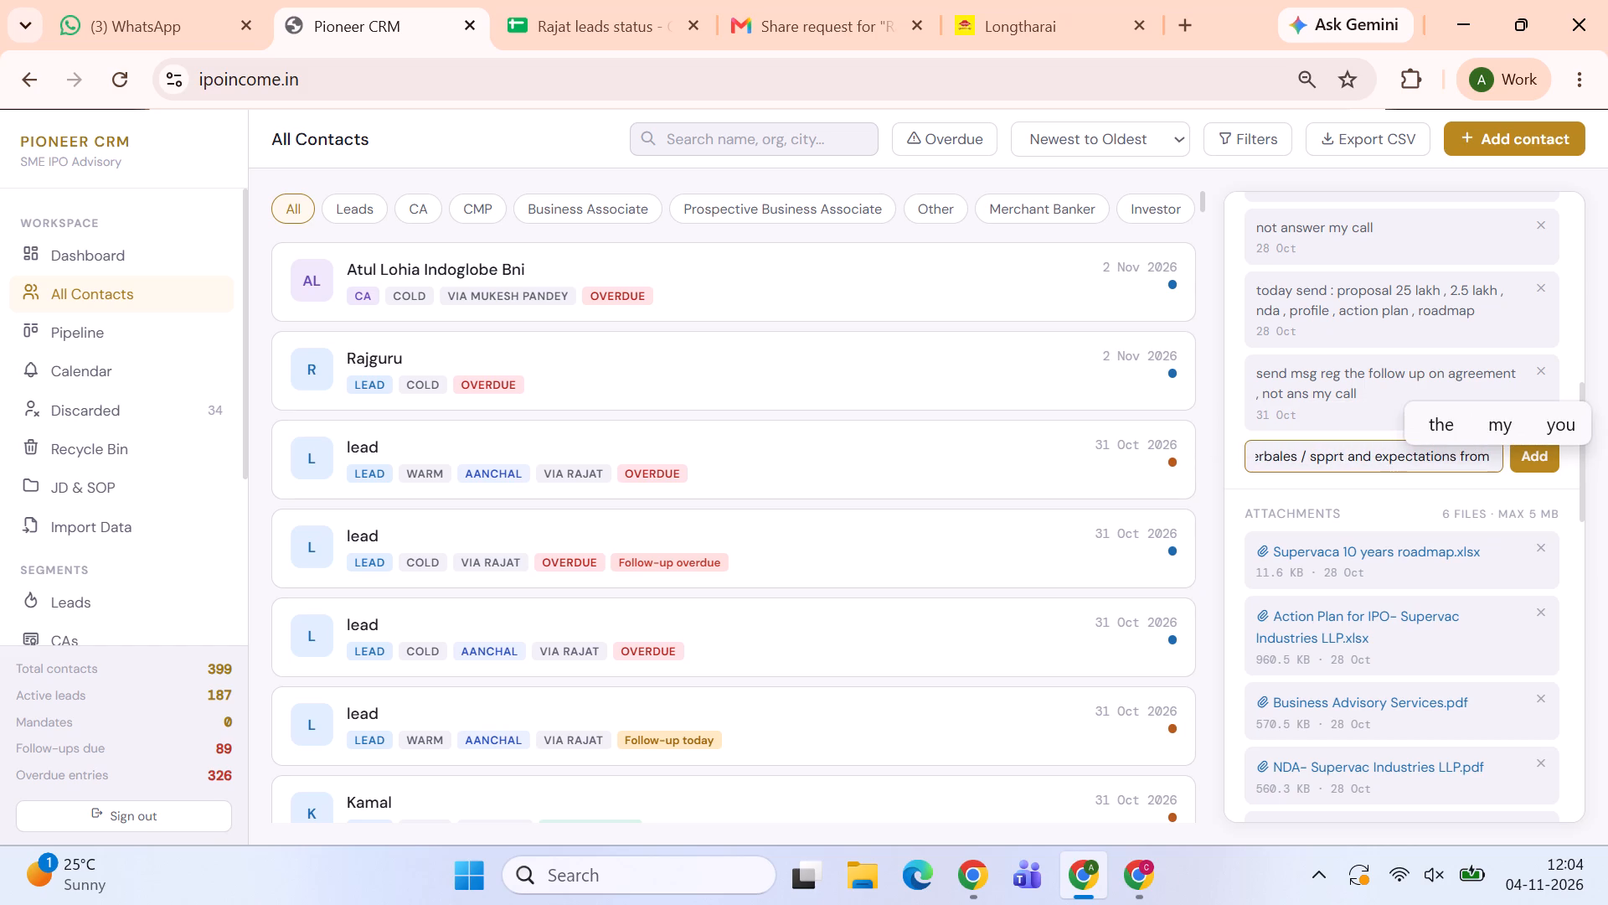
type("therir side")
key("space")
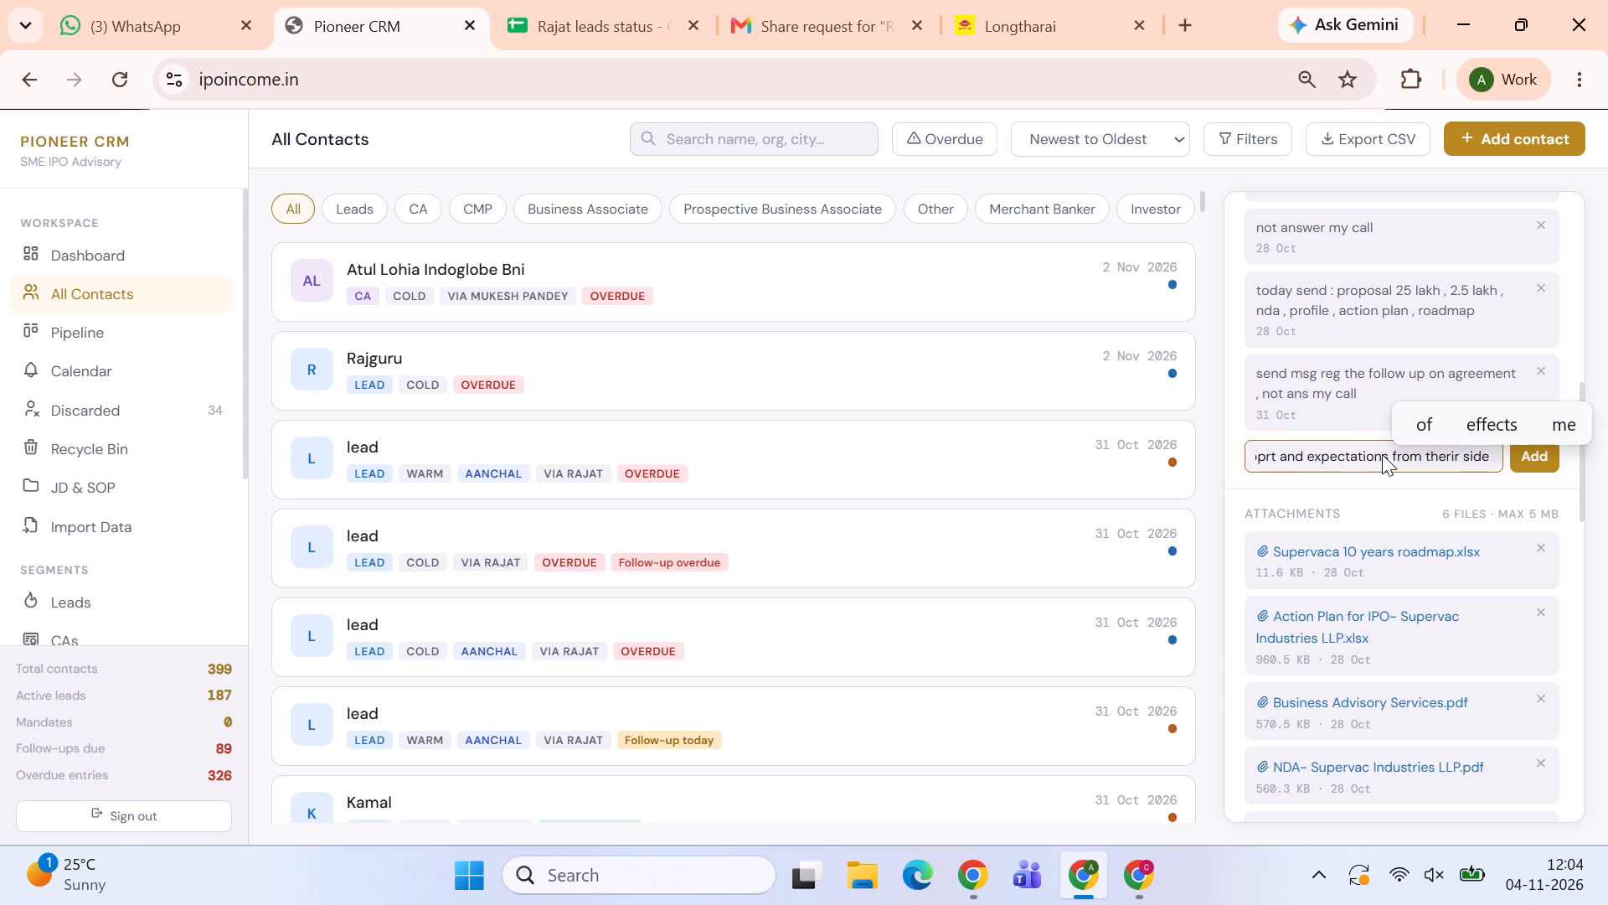
Finish the note with a short discussion with Kirti mam or Sunil sir also being required, and add it to the lead.
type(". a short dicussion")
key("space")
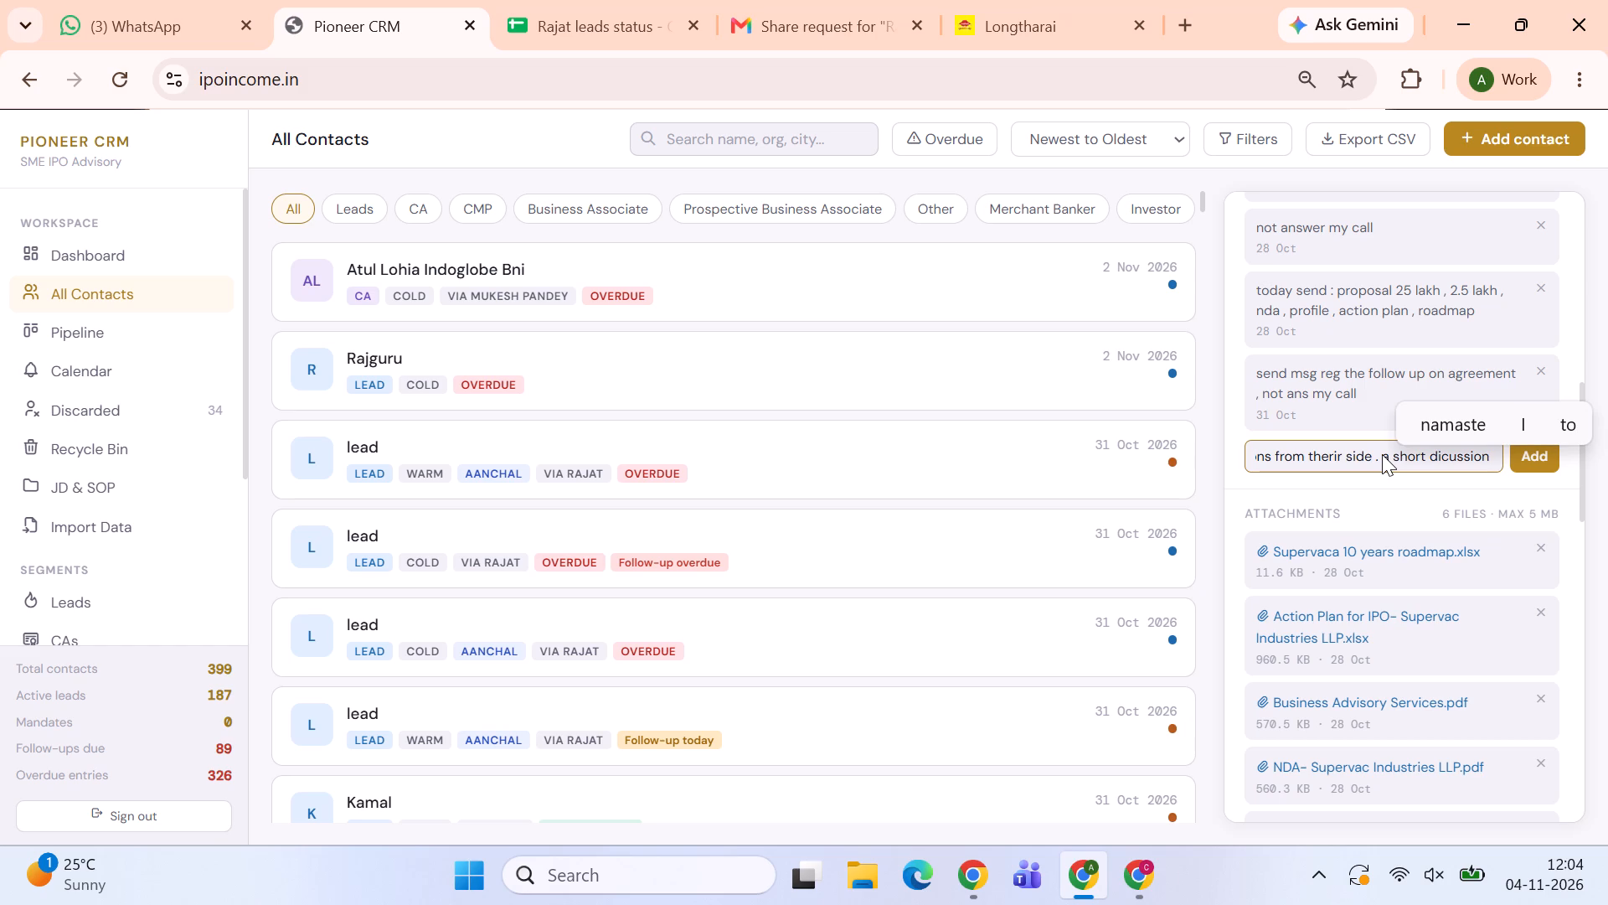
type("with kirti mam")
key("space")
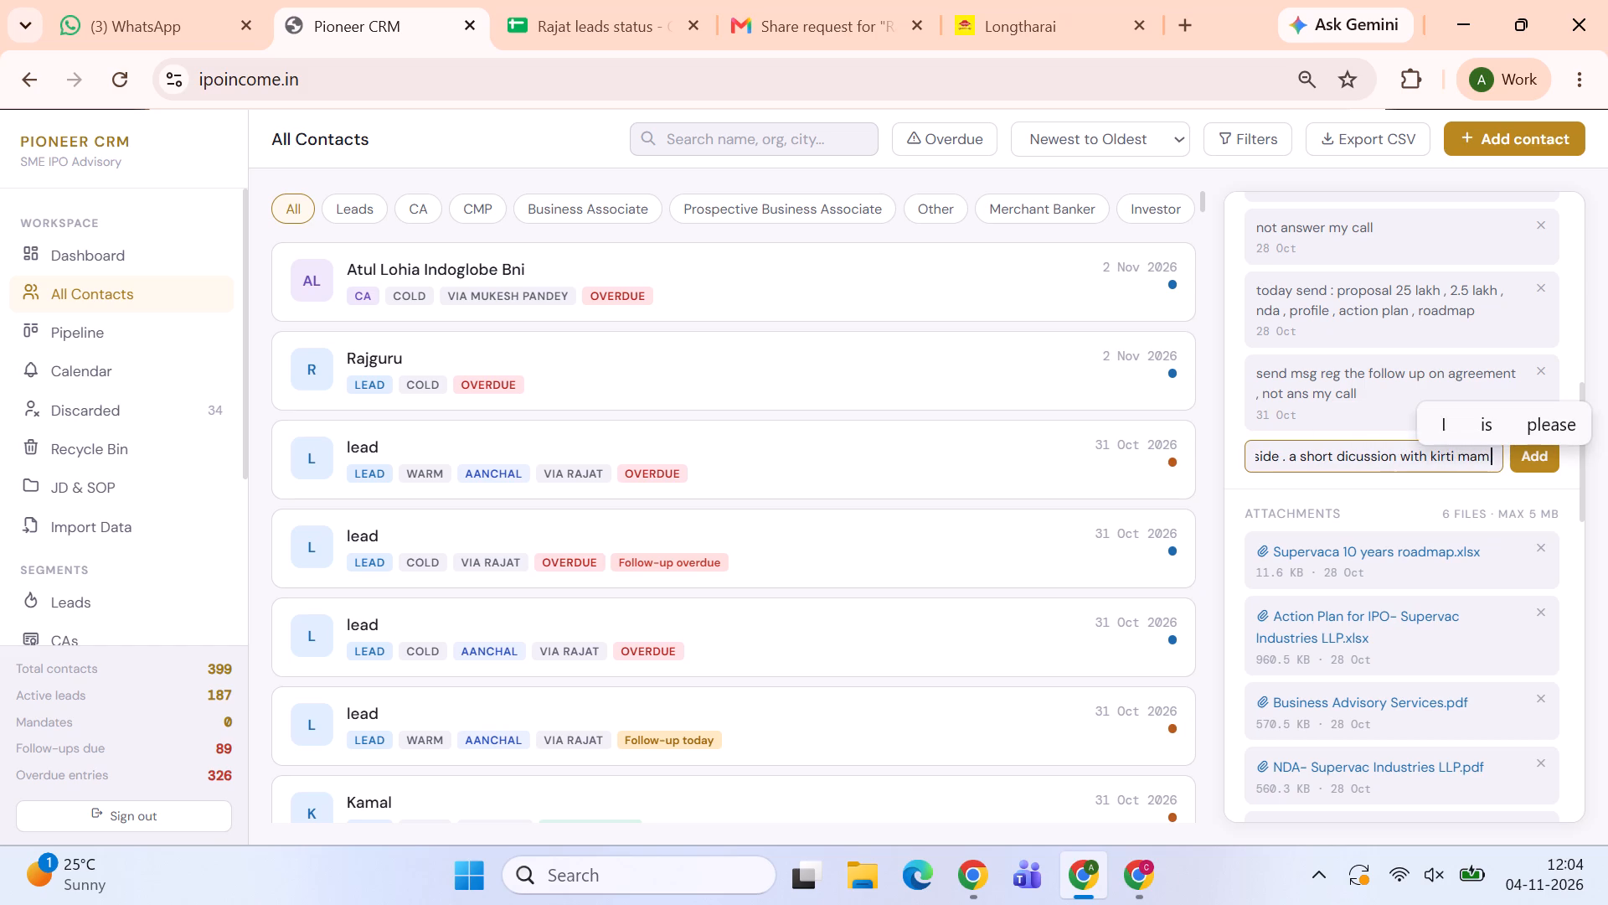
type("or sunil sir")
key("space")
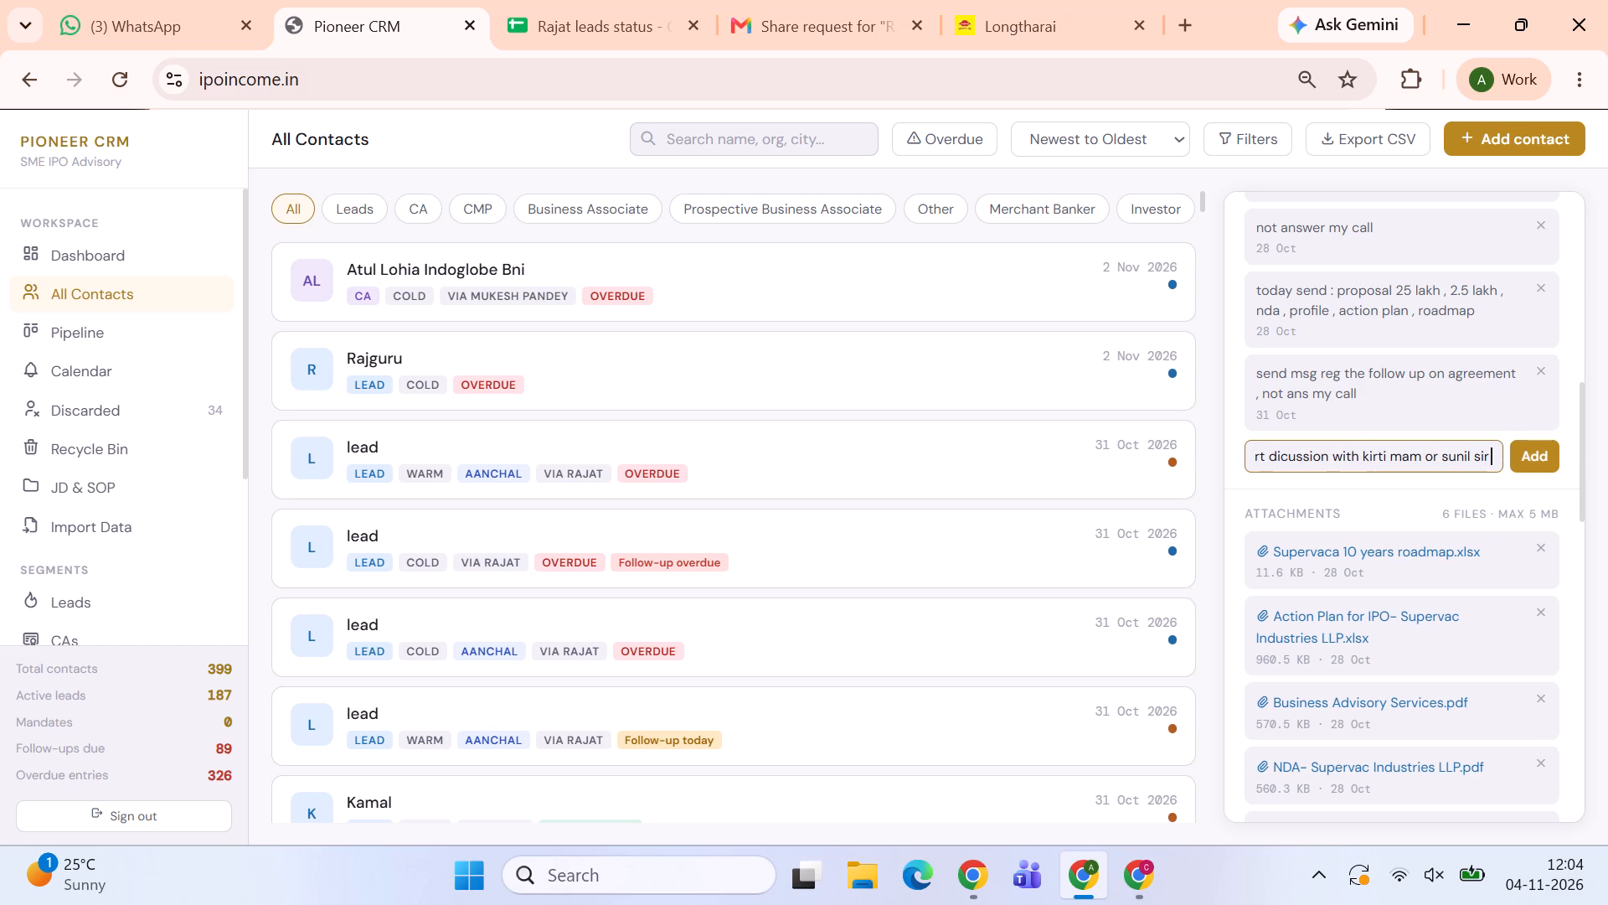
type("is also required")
left_click(1384, 500)
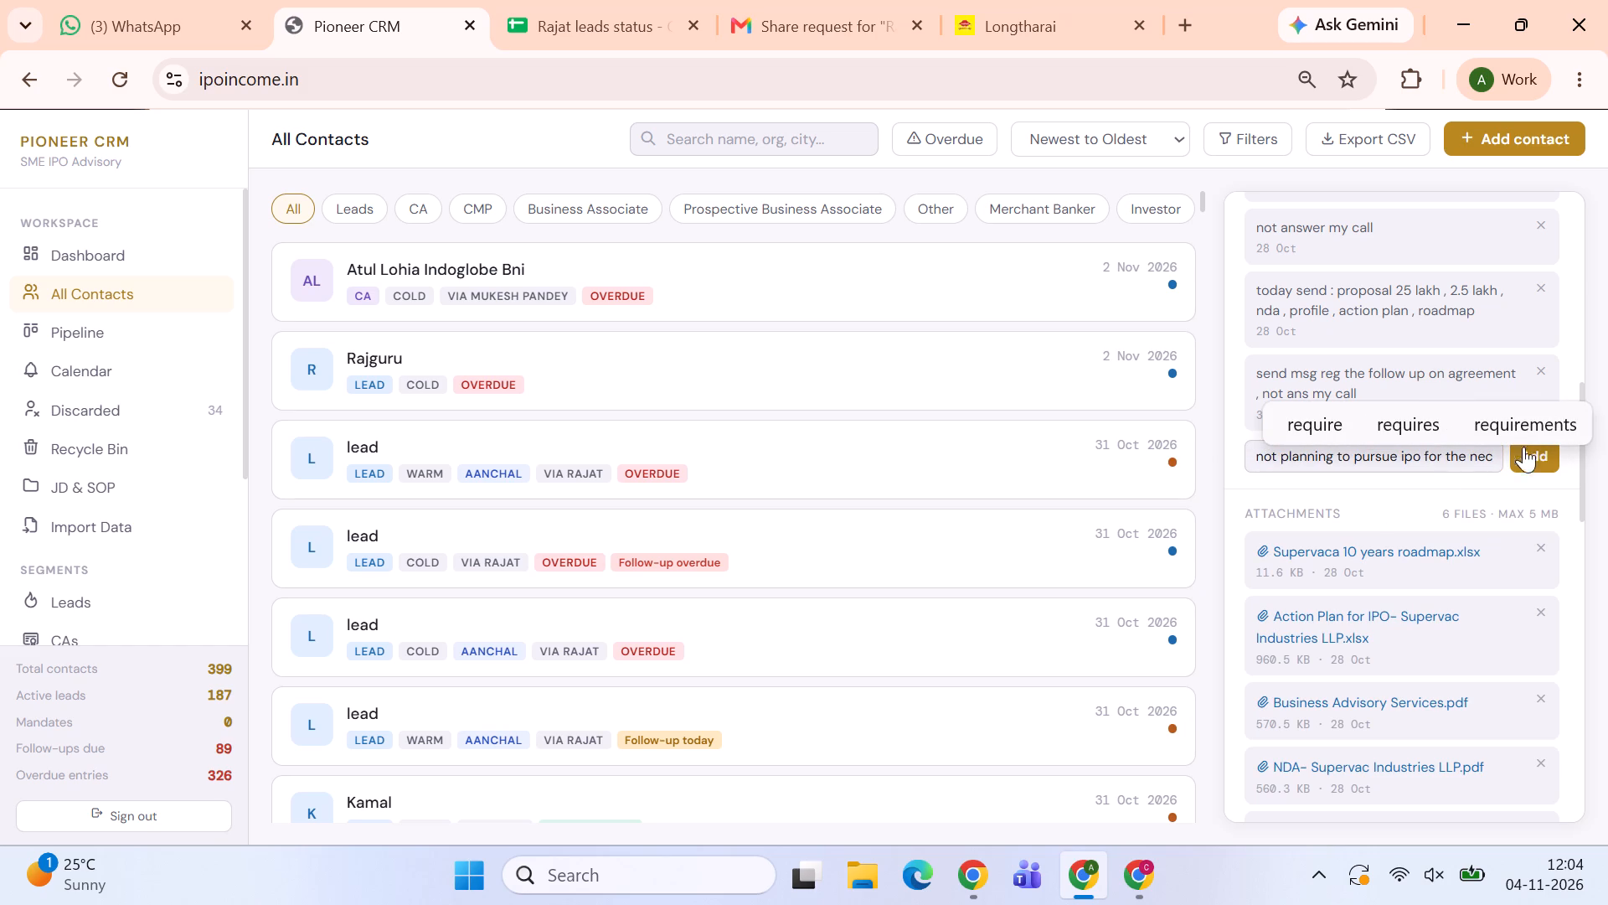
left_click(1535, 452)
Open the Anshuman lead's details for editing, keep the stage at Hot and update the contact.
scroll(1457, 518, "up", 5)
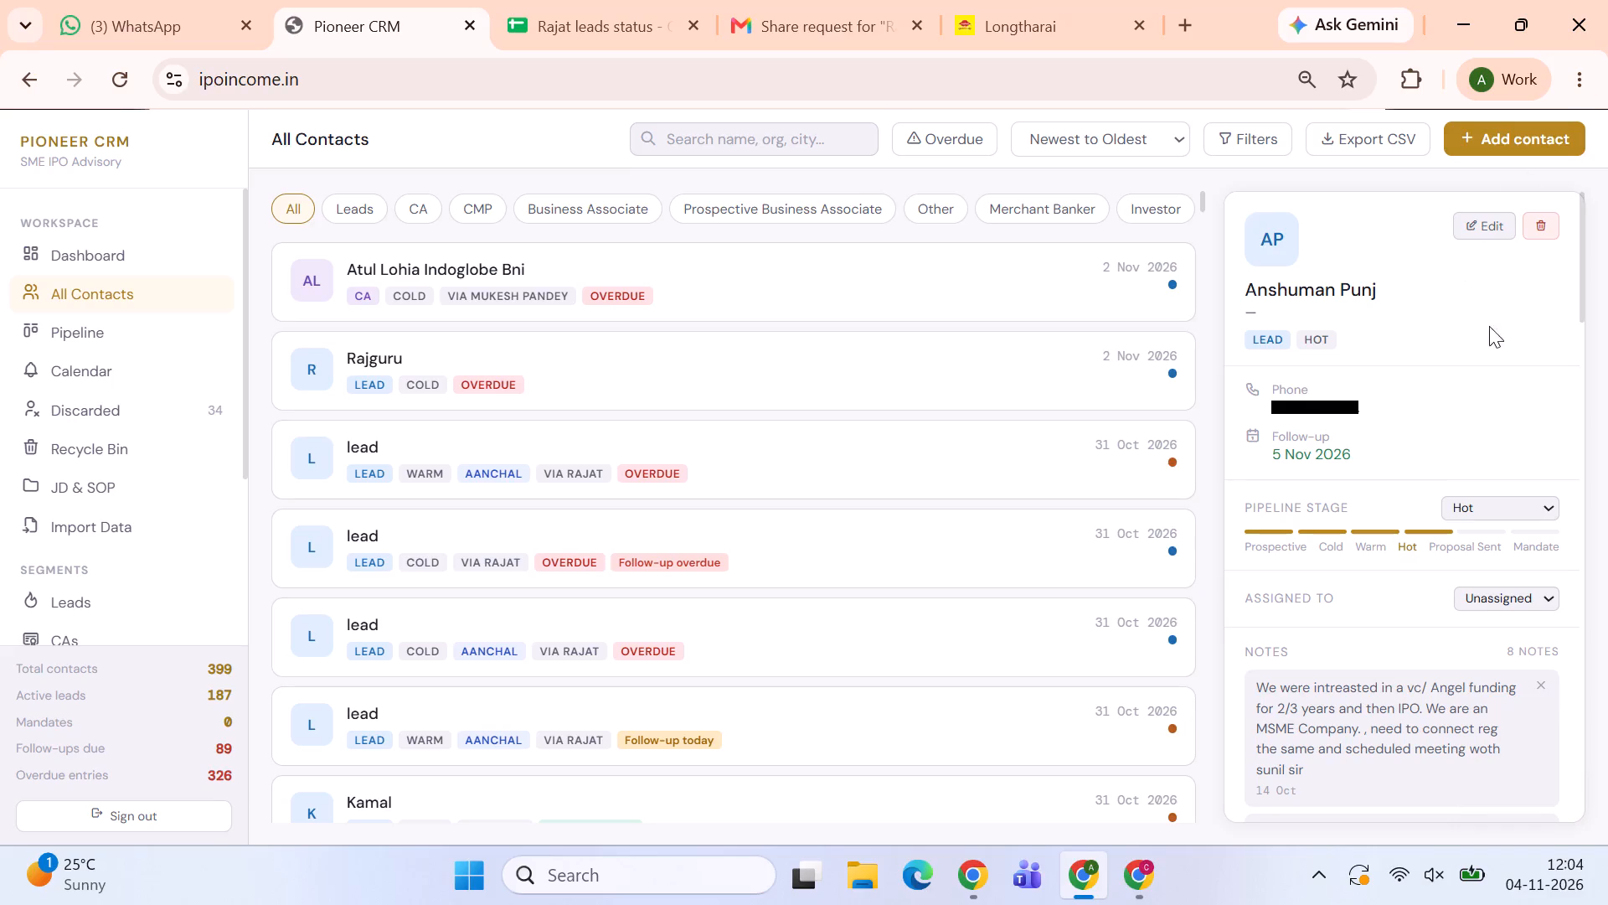
left_click(1491, 238)
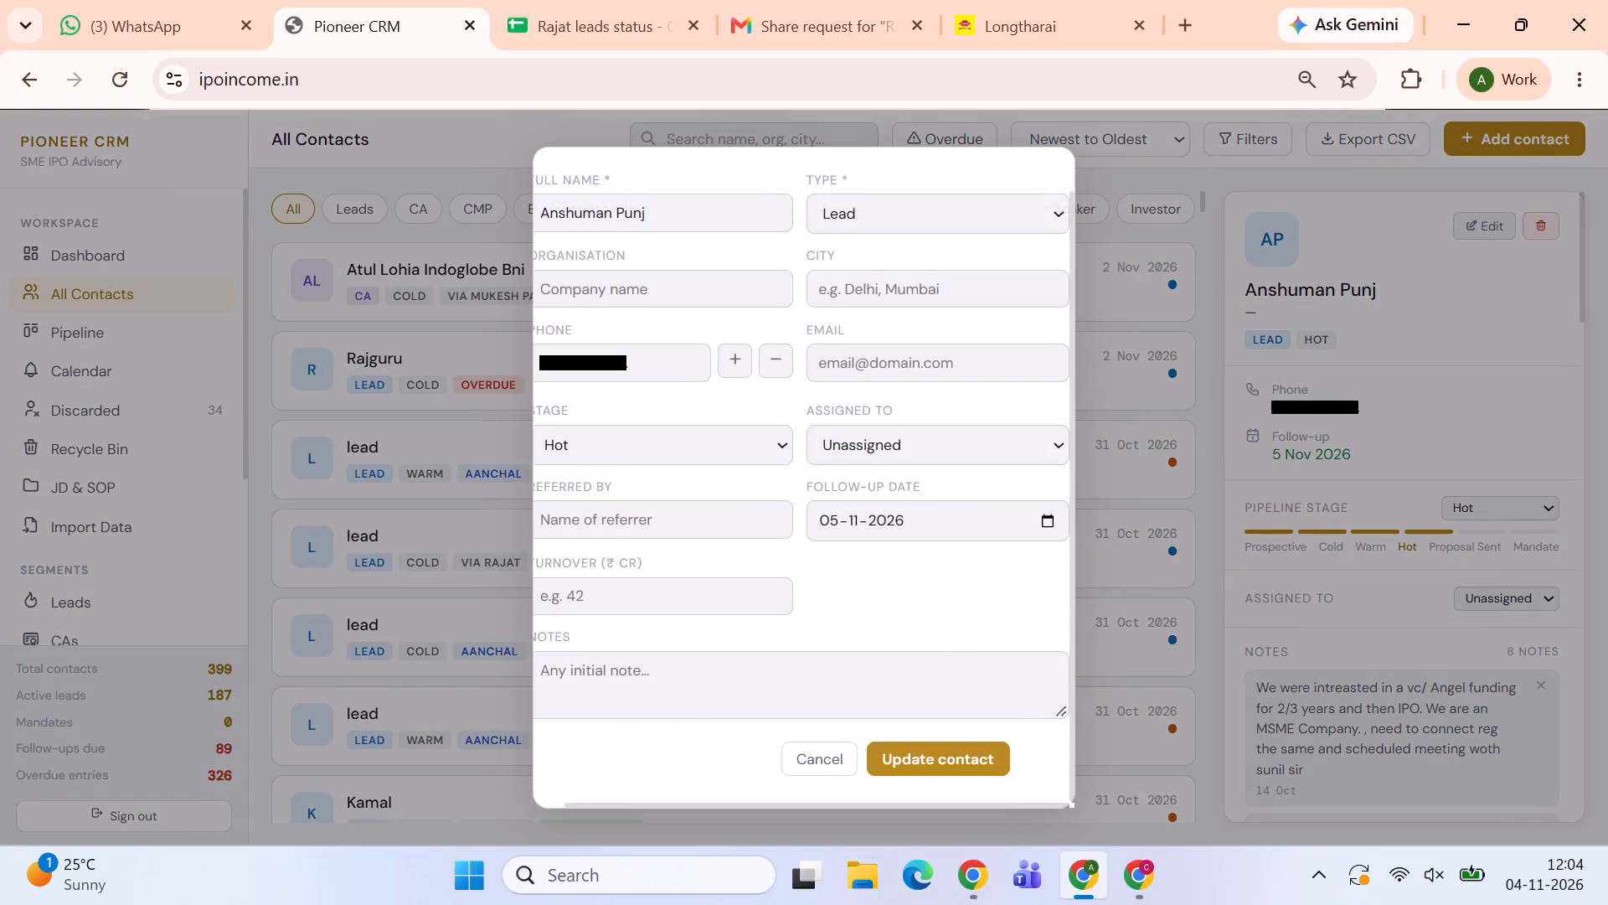
left_click(756, 448)
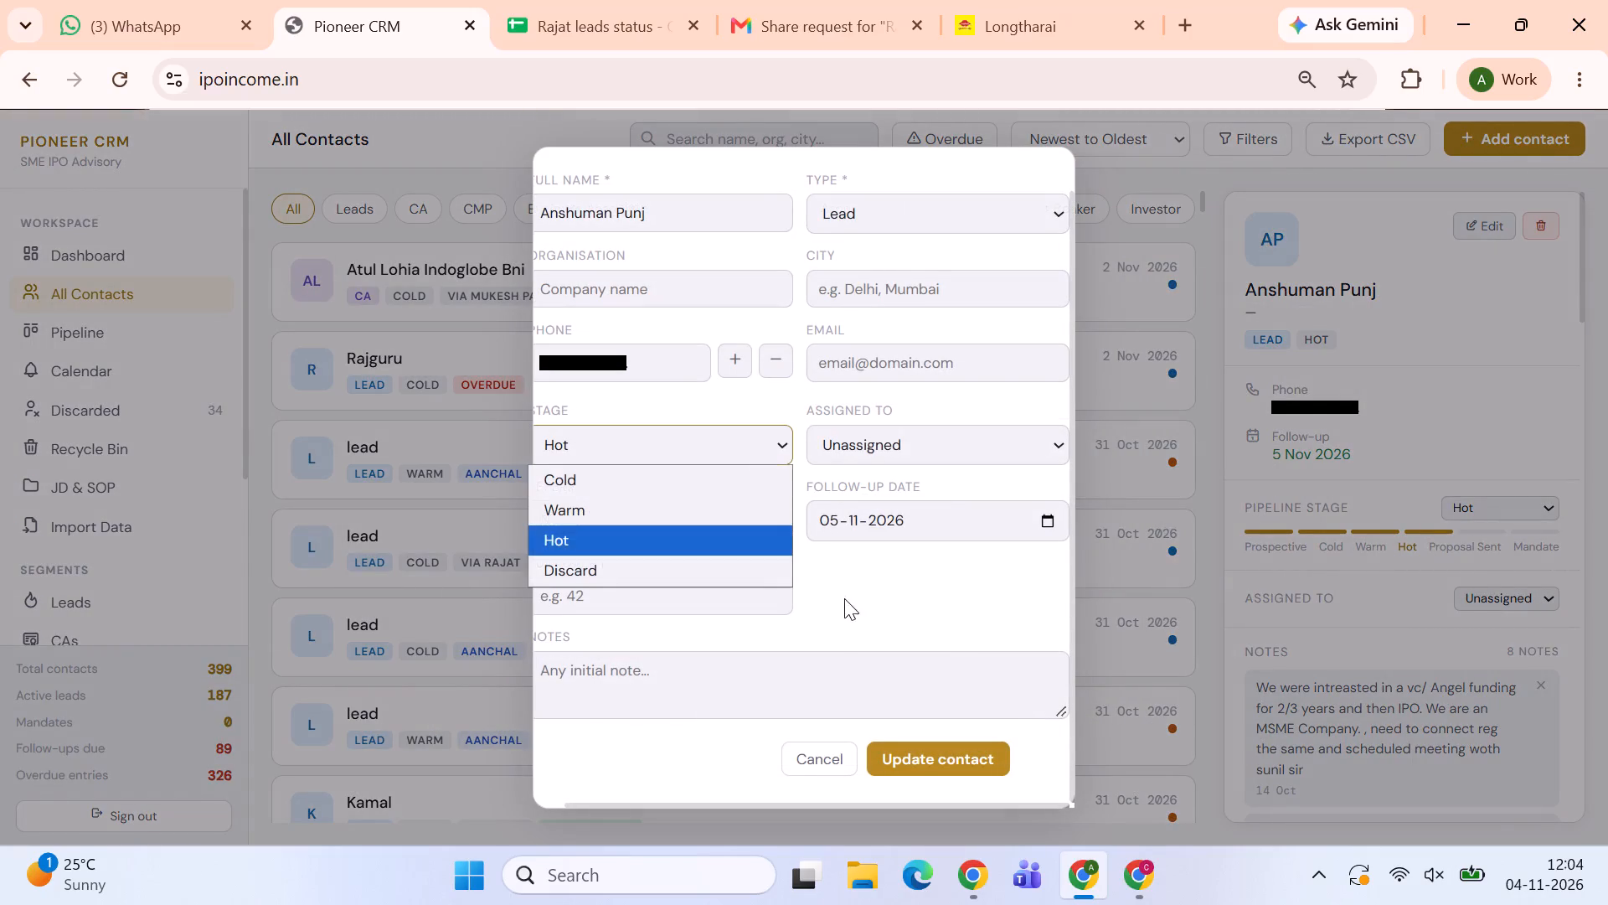
left_click_drag(844, 598, 919, 752)
left_click(919, 752)
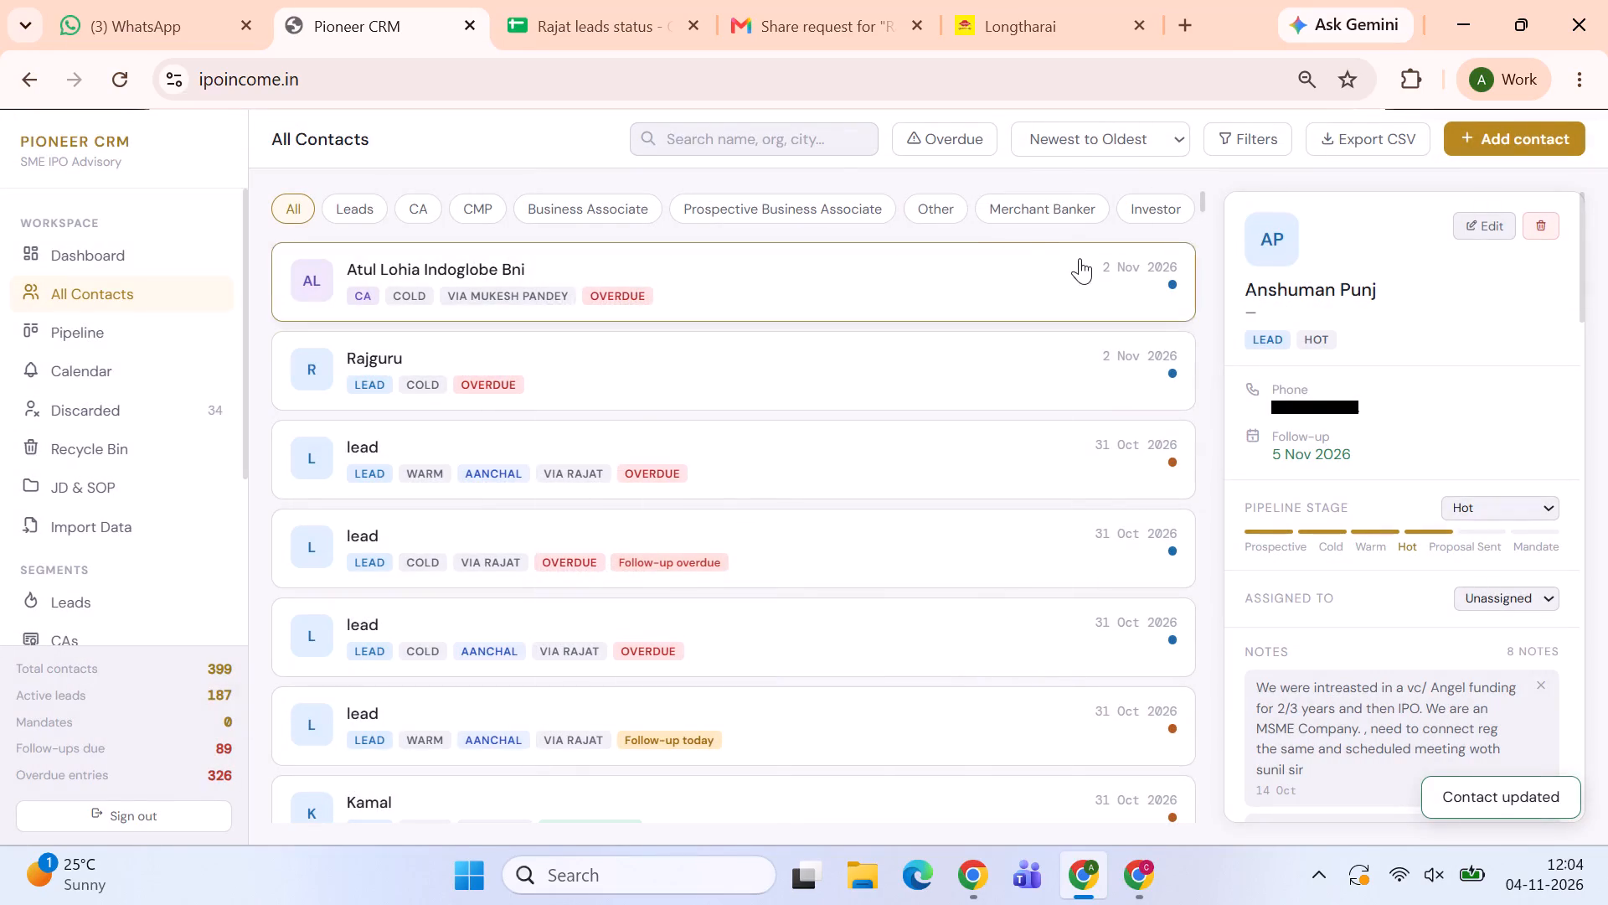
Search the contacts for jps.
left_click(827, 143)
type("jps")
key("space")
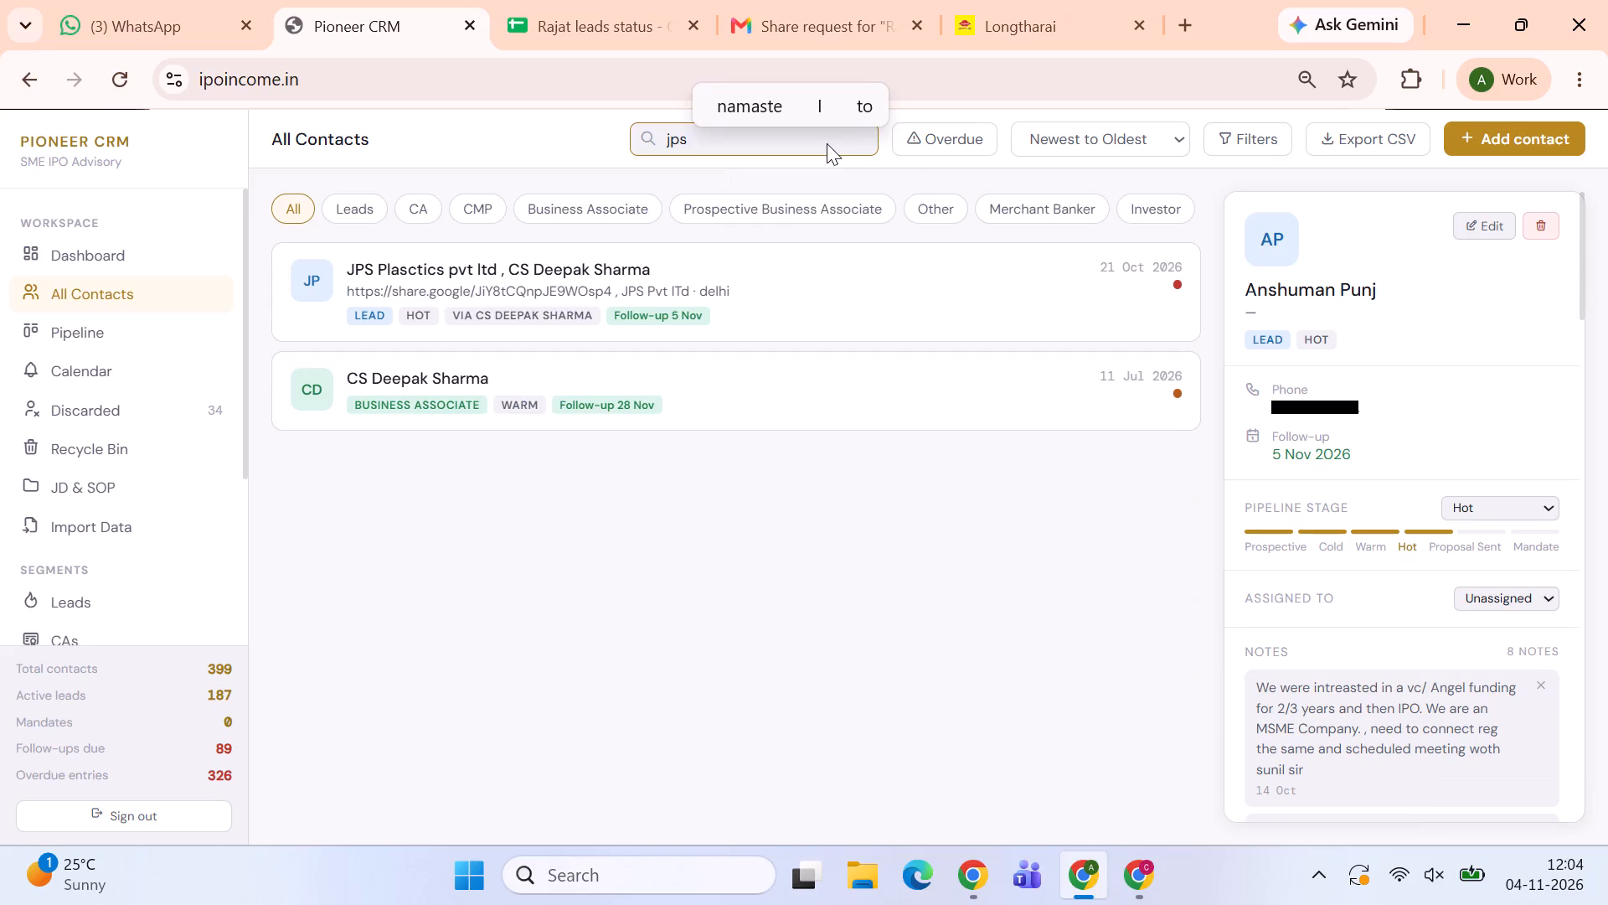
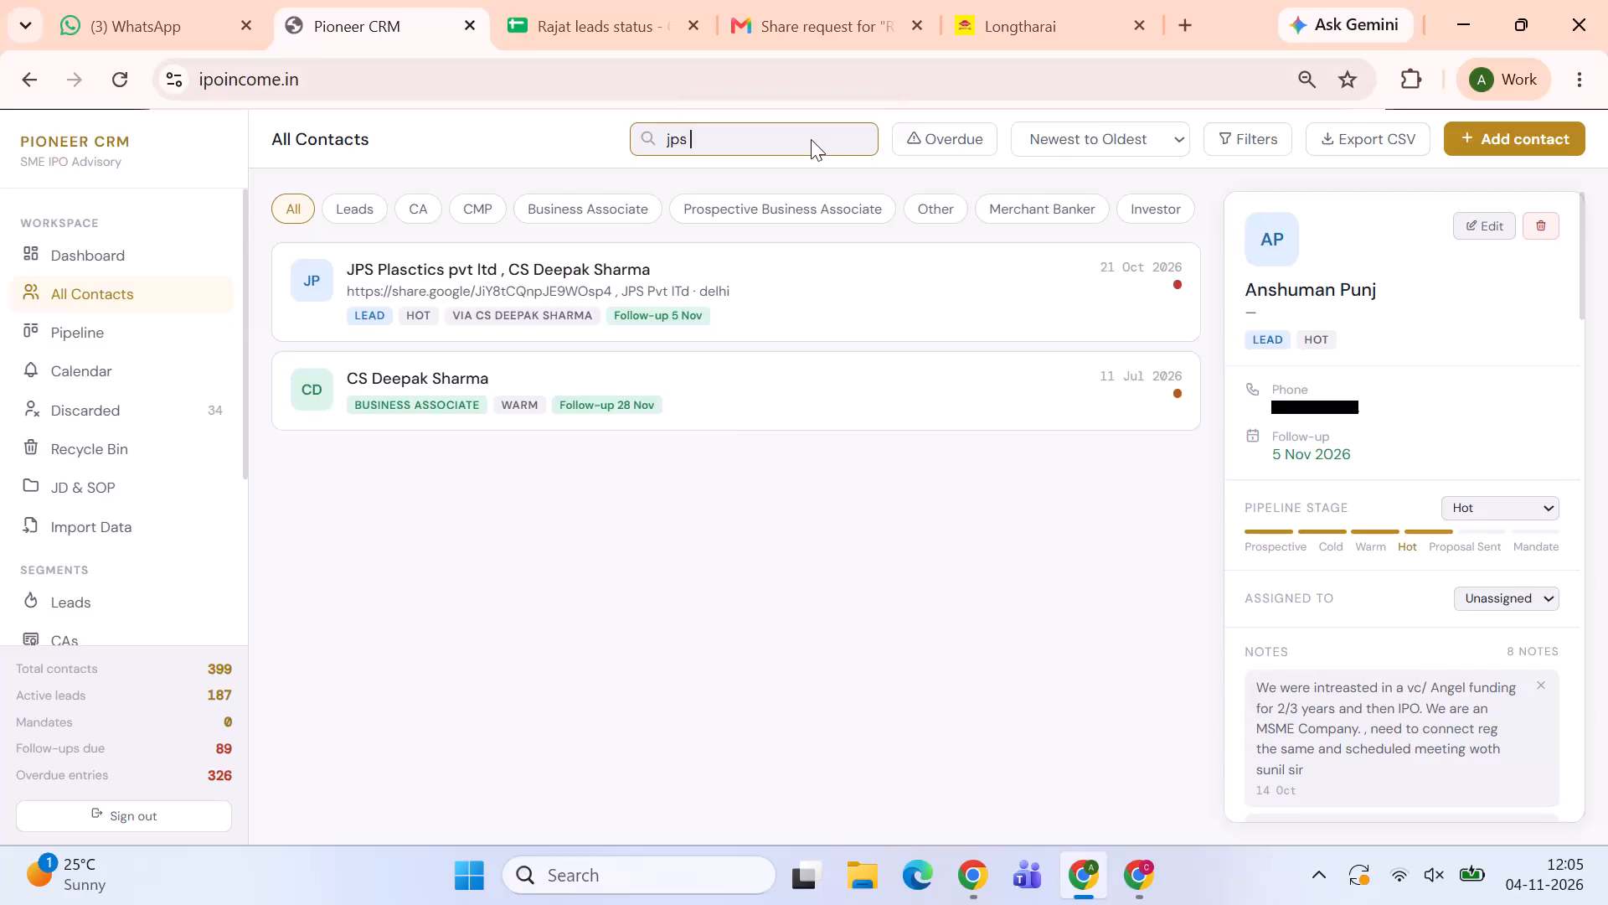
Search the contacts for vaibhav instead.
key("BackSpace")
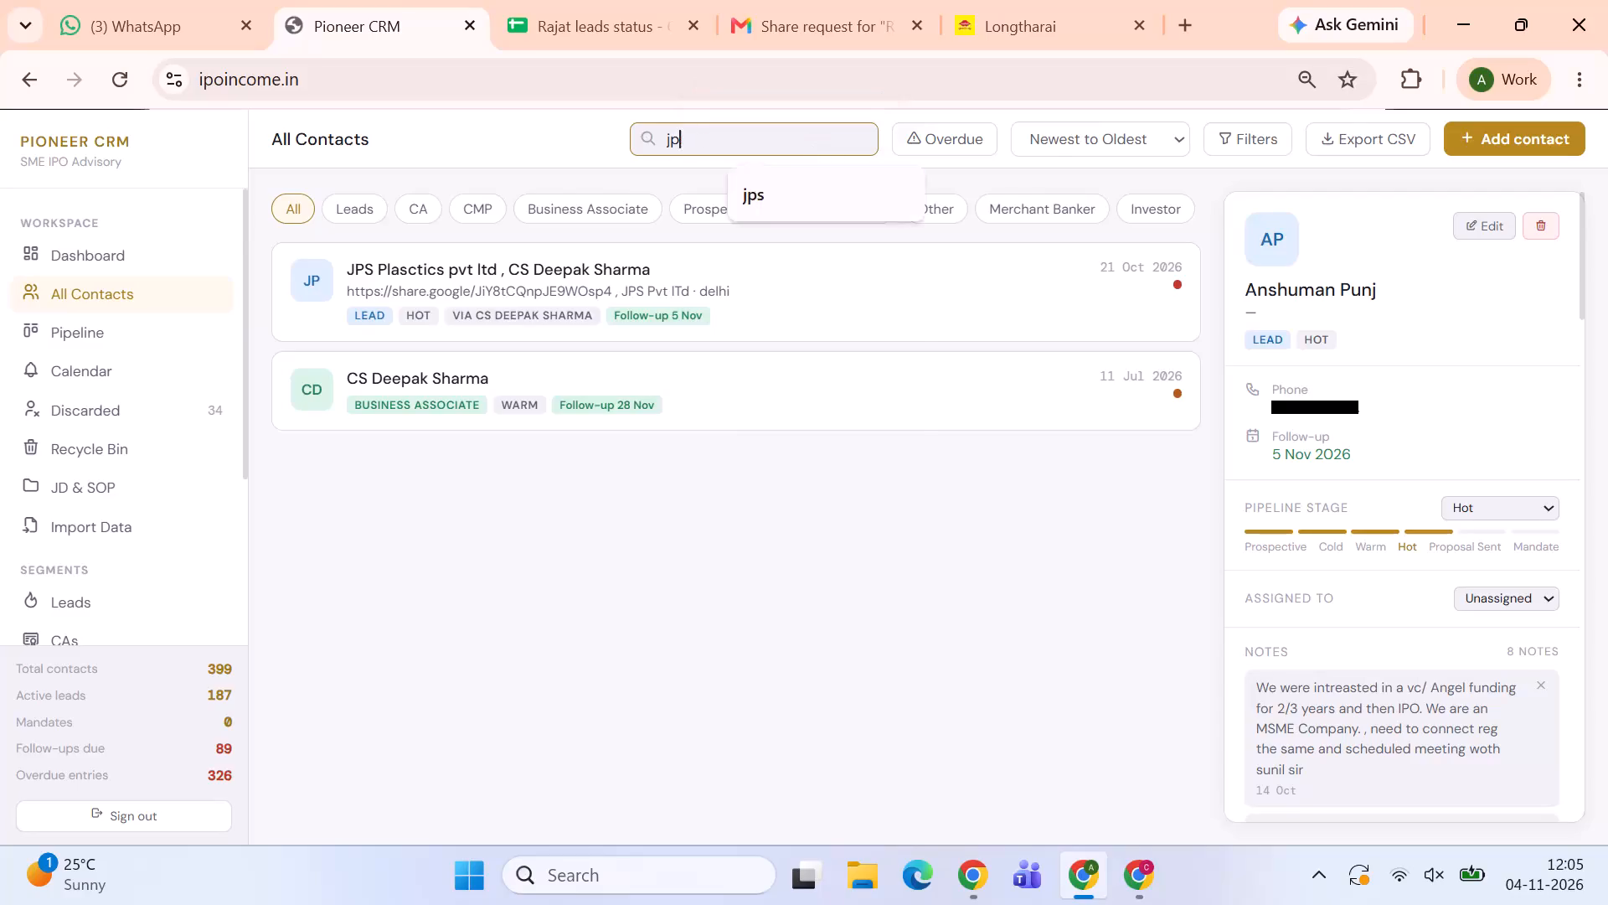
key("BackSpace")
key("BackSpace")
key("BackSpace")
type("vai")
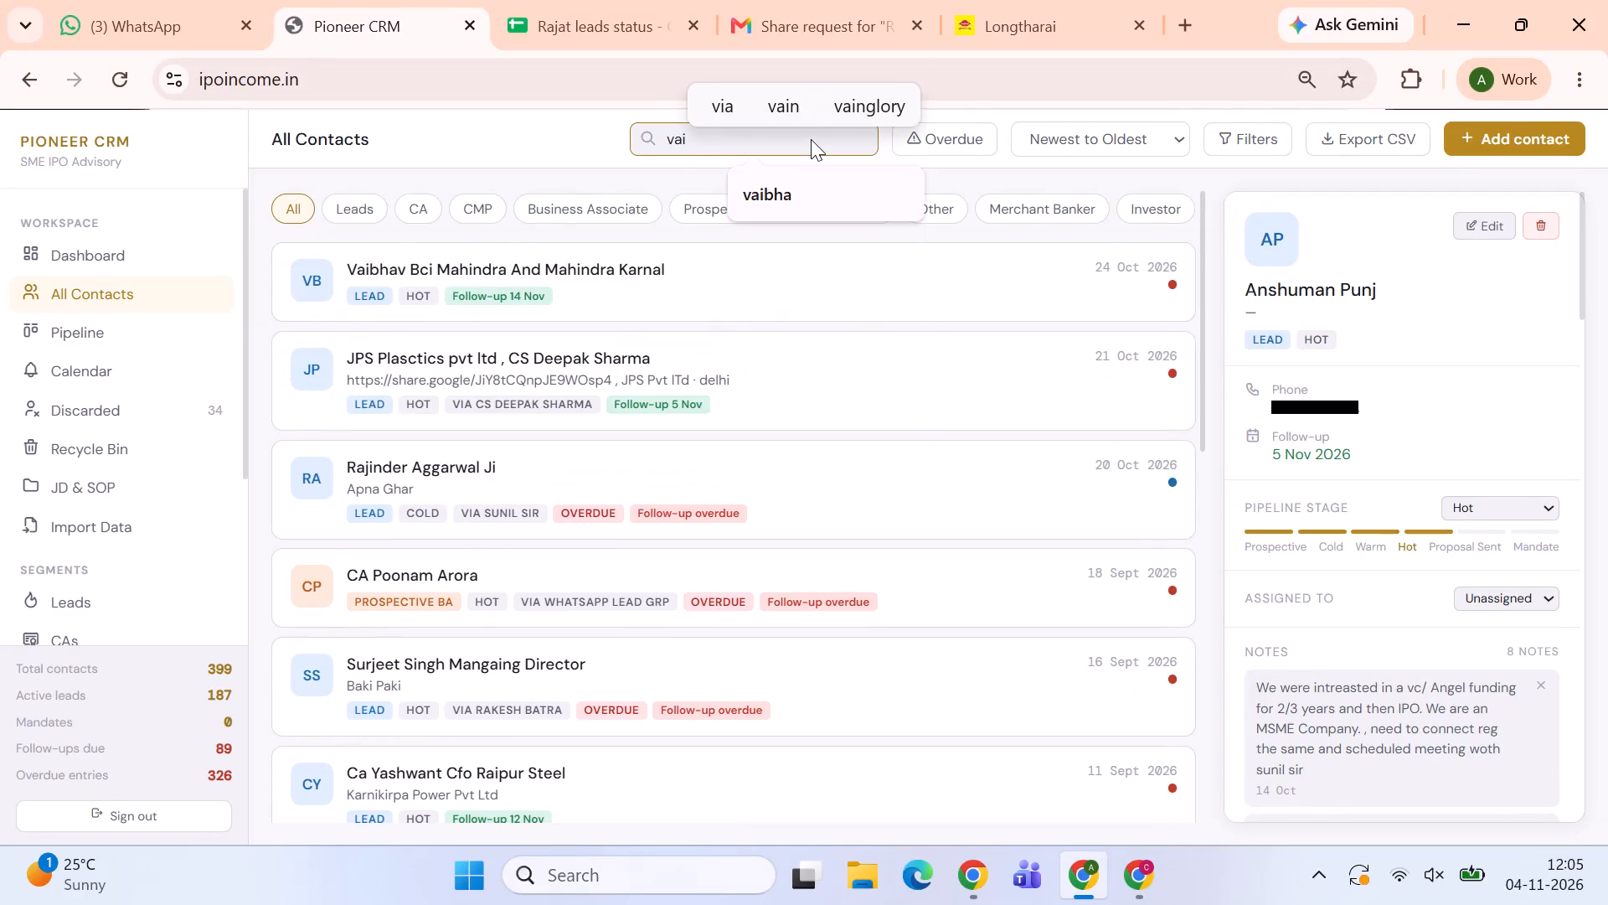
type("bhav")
Search the contacts for jps again and open the JPS Plasctics pvt ltd lead to review its notes and attachments.
key("BackSpace")
key("BackSpace")
key("BackSpace")
key("BackSpace")
key("BackSpace")
key("BackSpace")
key("BackSpace")
key("BackSpace")
key("BackSpace")
key("BackSpace")
key("BackSpace")
key("BackSpace")
key("BackSpace")
key("BackSpace")
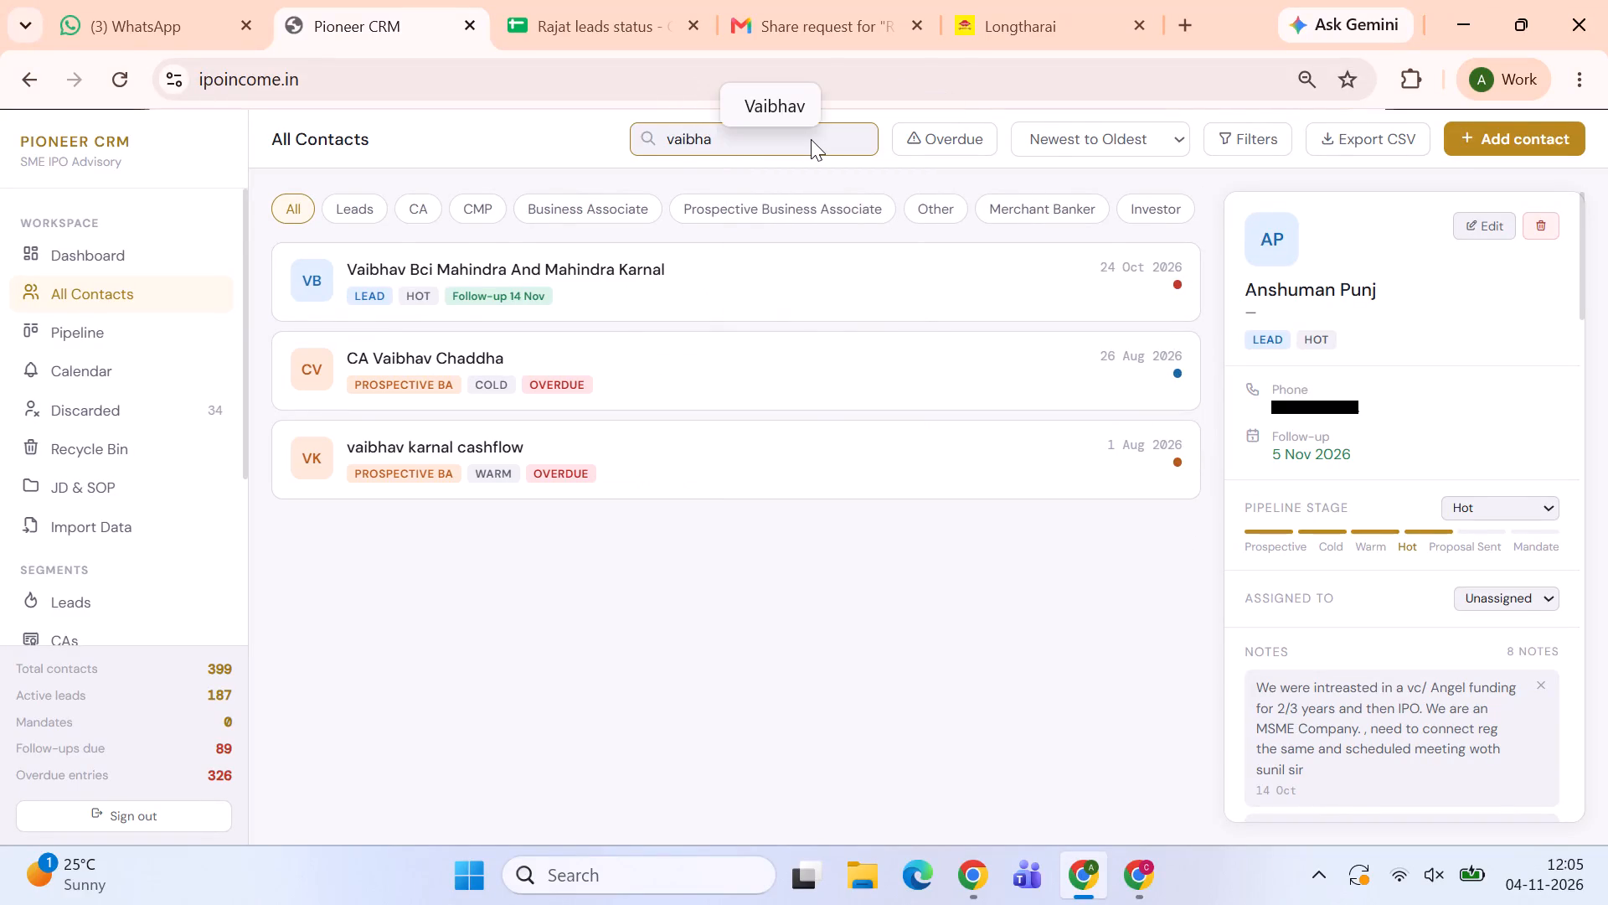
type("jps")
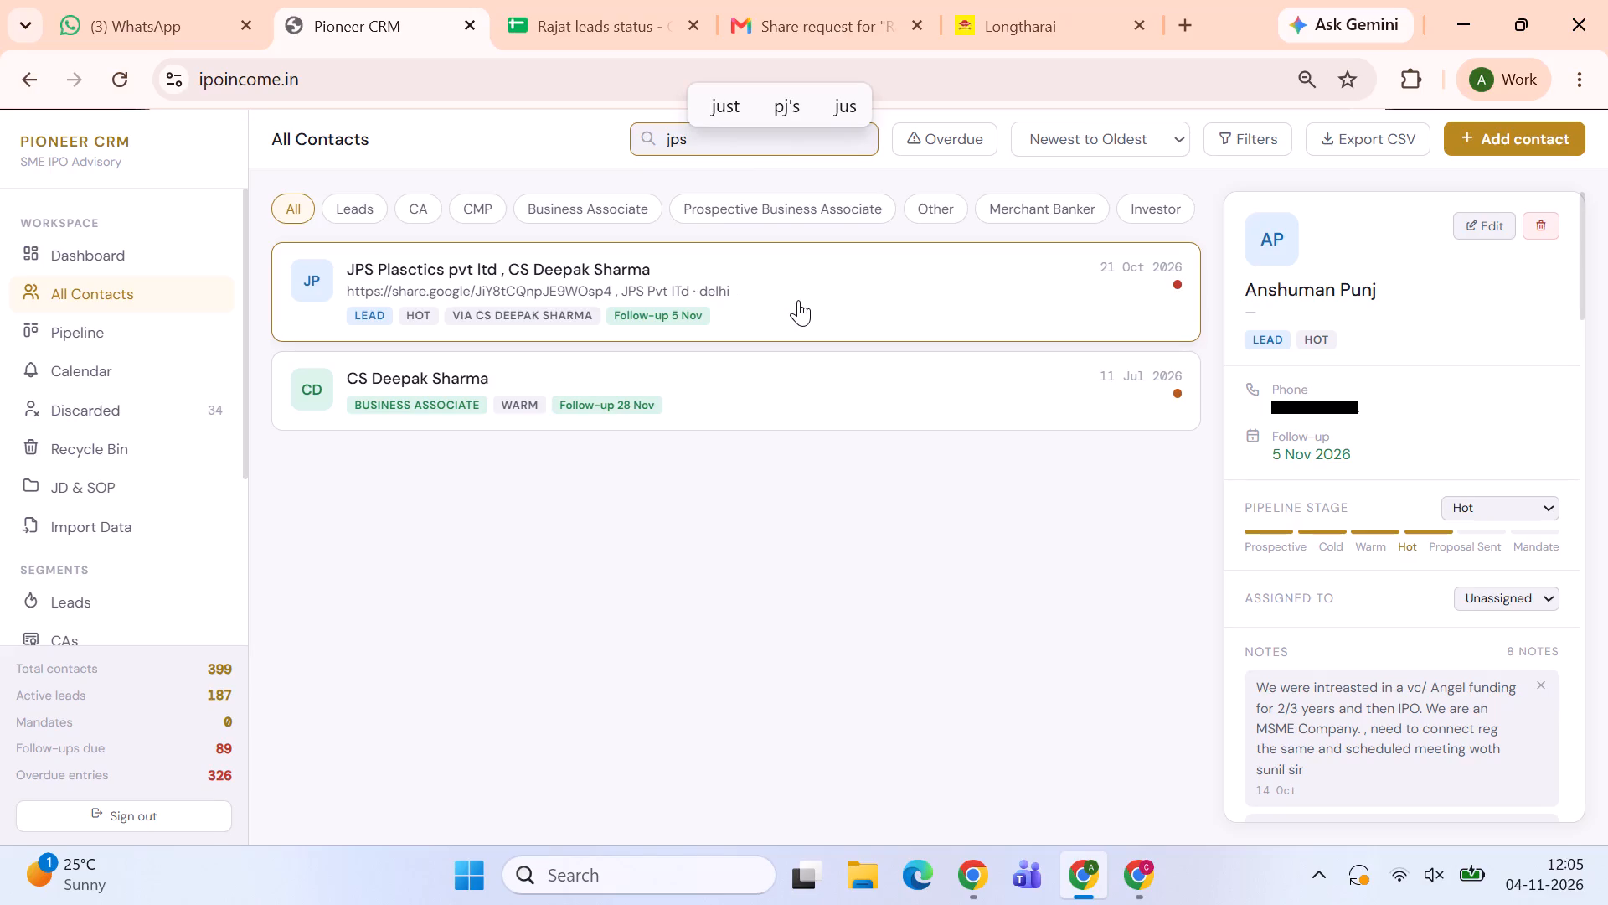
left_click(778, 278)
scroll(1424, 705, "down", 6)
scroll(1424, 705, "up", 3)
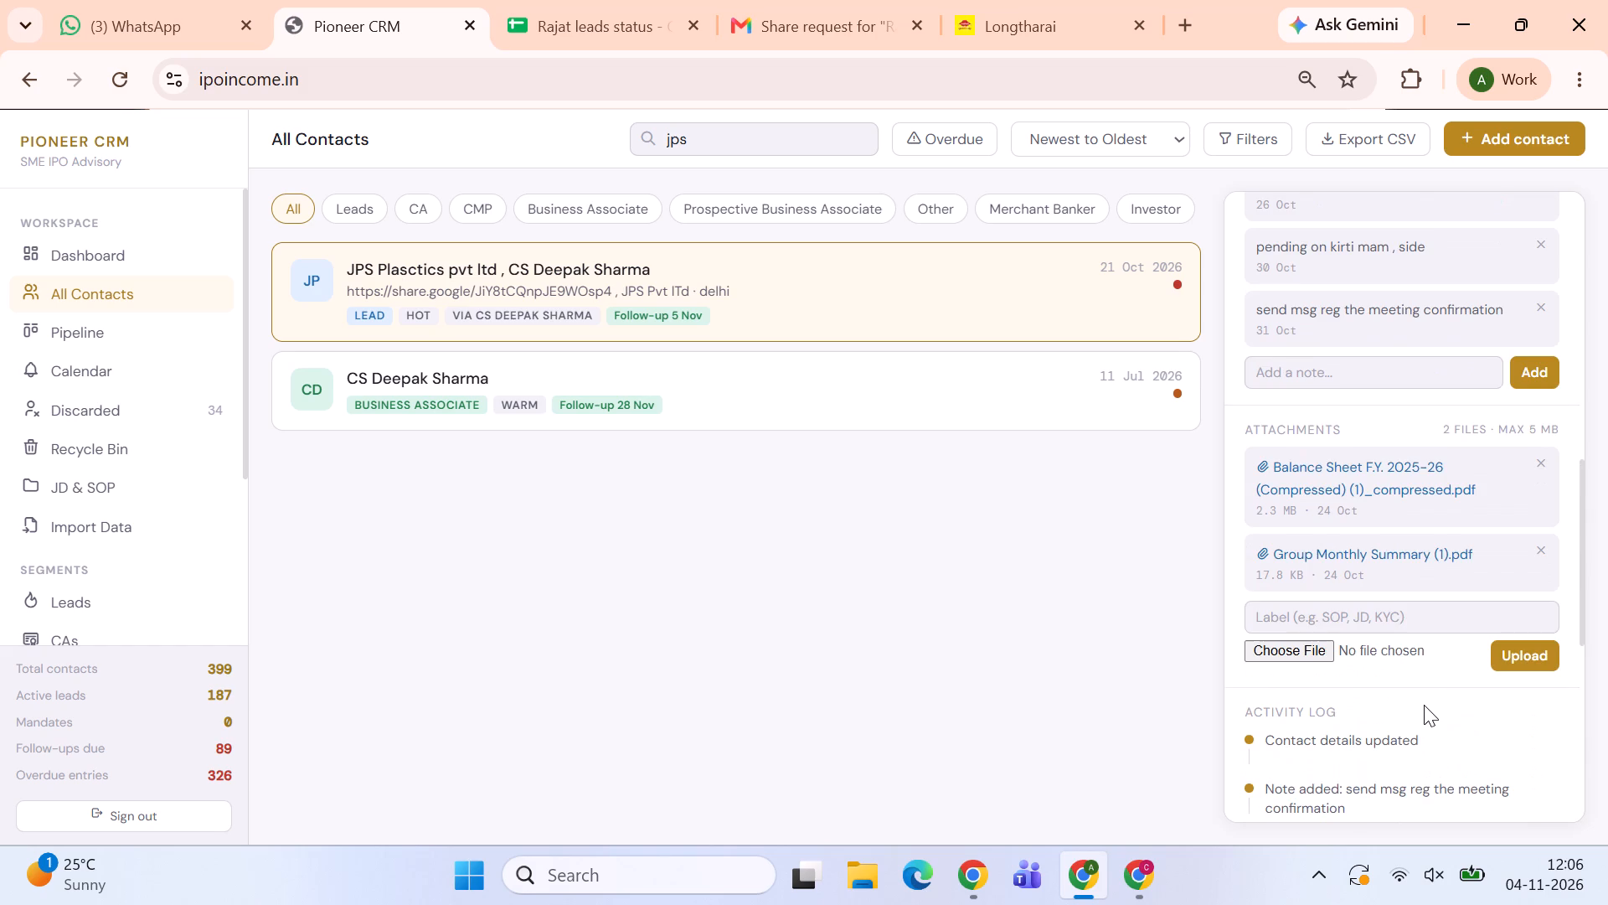
Review the earlier follow-up notes on the JPS Plasctics pvt ltd lead.
scroll(1424, 705, "up", 1)
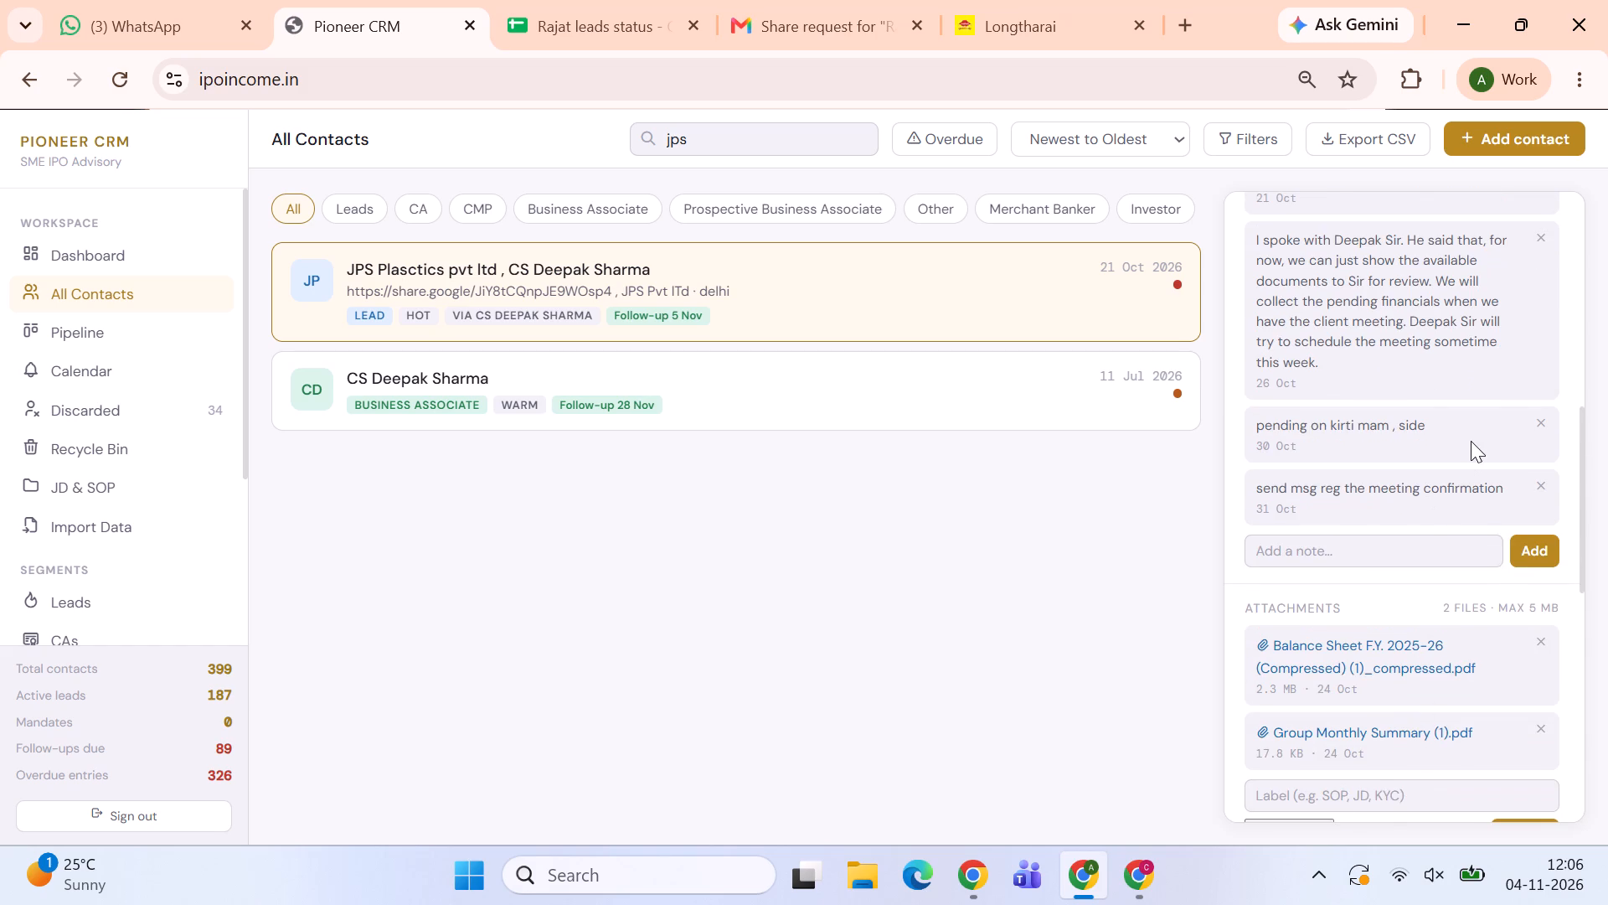
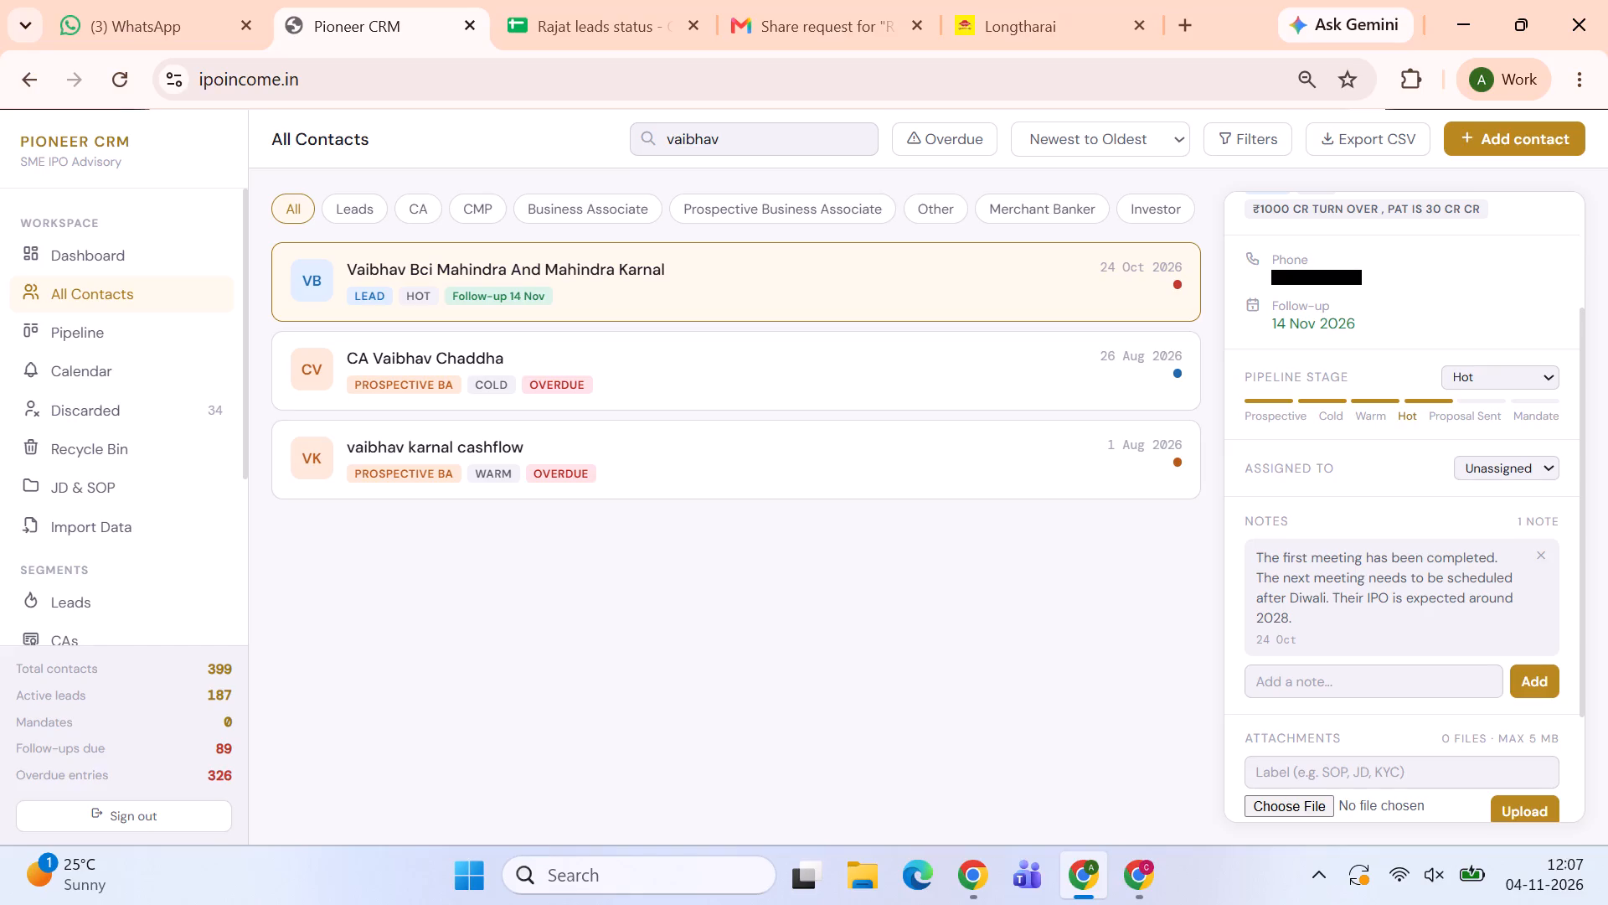
Search the contacts for atul ji and open the Travel News lead to review its notes and attachments.
left_click(734, 138)
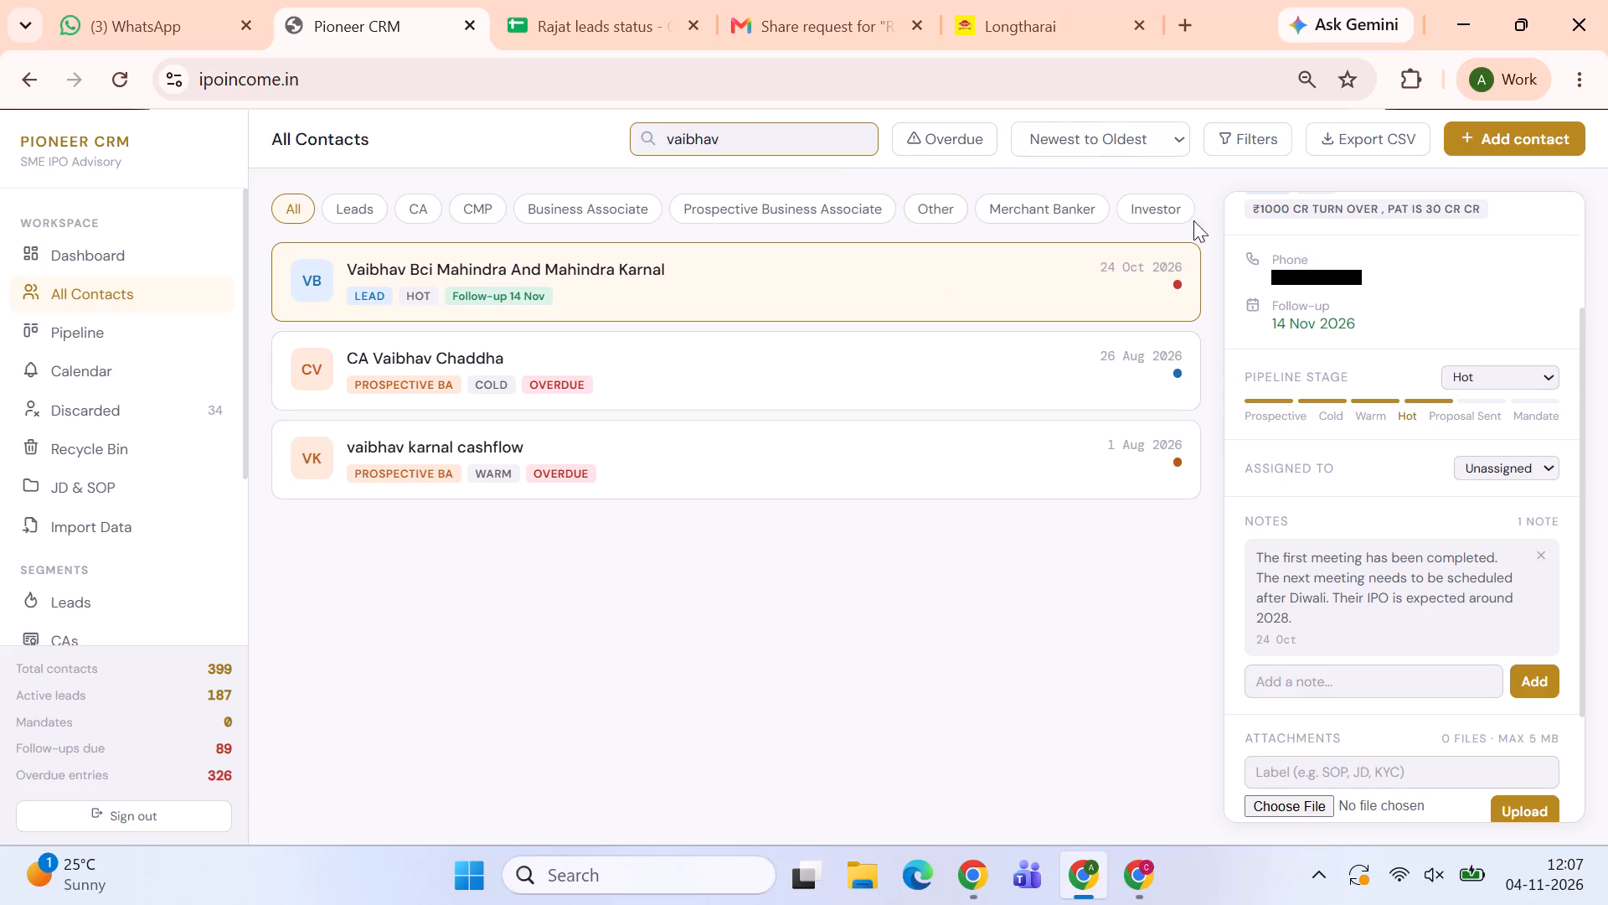
key("BackSpace")
key("BackSpace")
key("BackSpace")
key("BackSpace")
key("BackSpace")
key("BackSpace")
key("BackSpace")
key("BackSpace")
key("BackSpace")
key("BackSpace")
key("BackSpace")
key("BackSpace")
key("BackSpace")
key("BackSpace")
key("BackSpace")
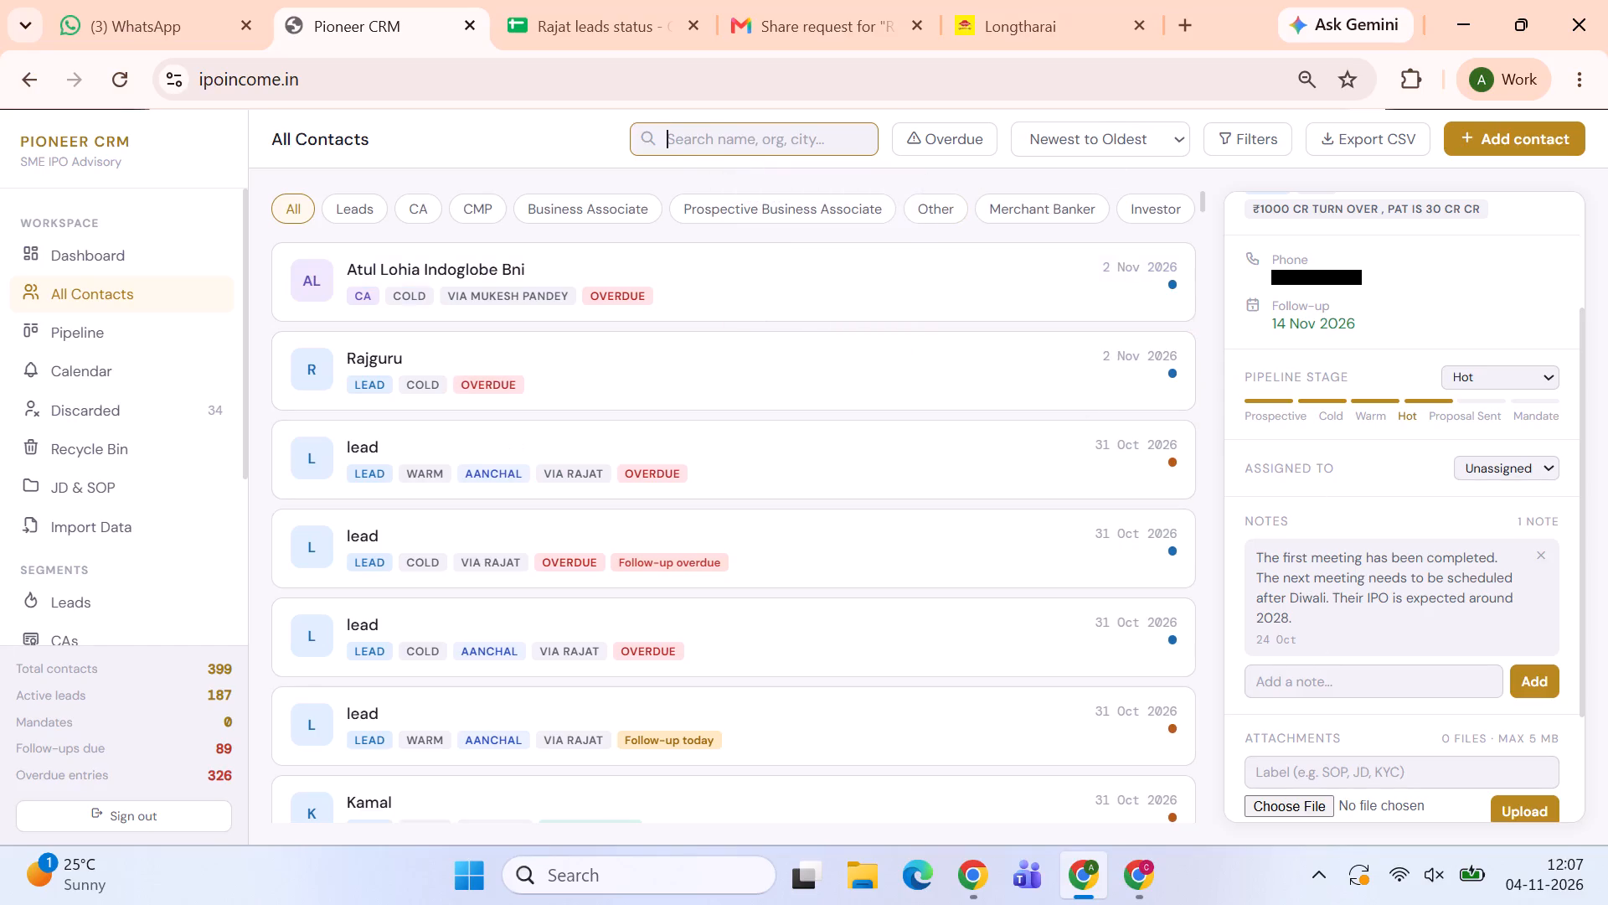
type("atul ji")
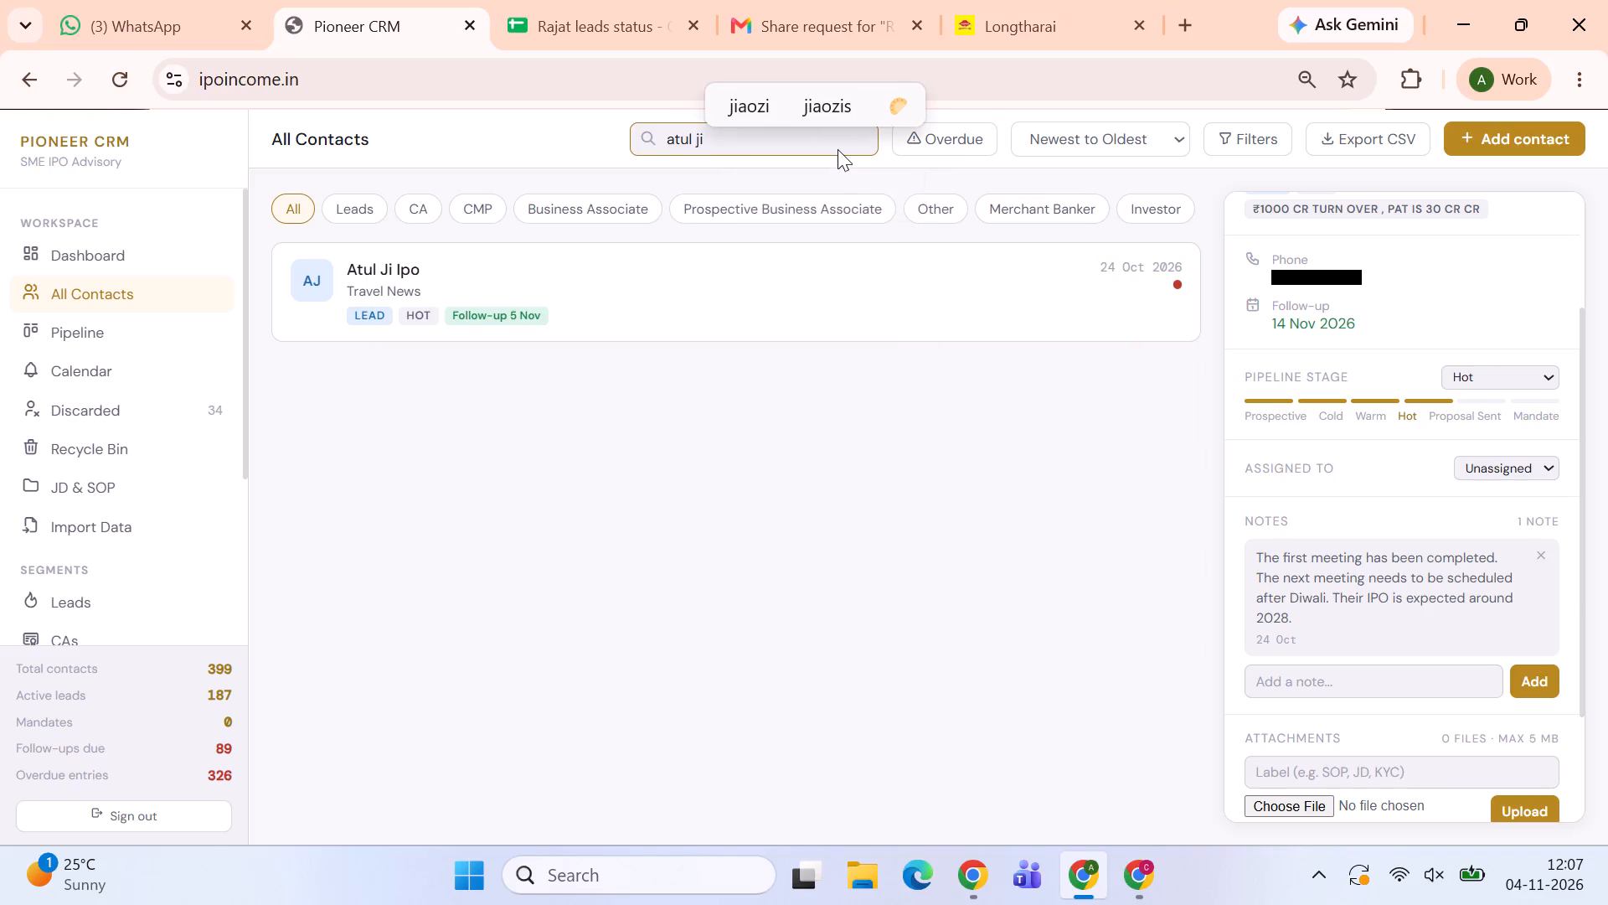
left_click(571, 273)
scroll(1348, 704, "down", 2)
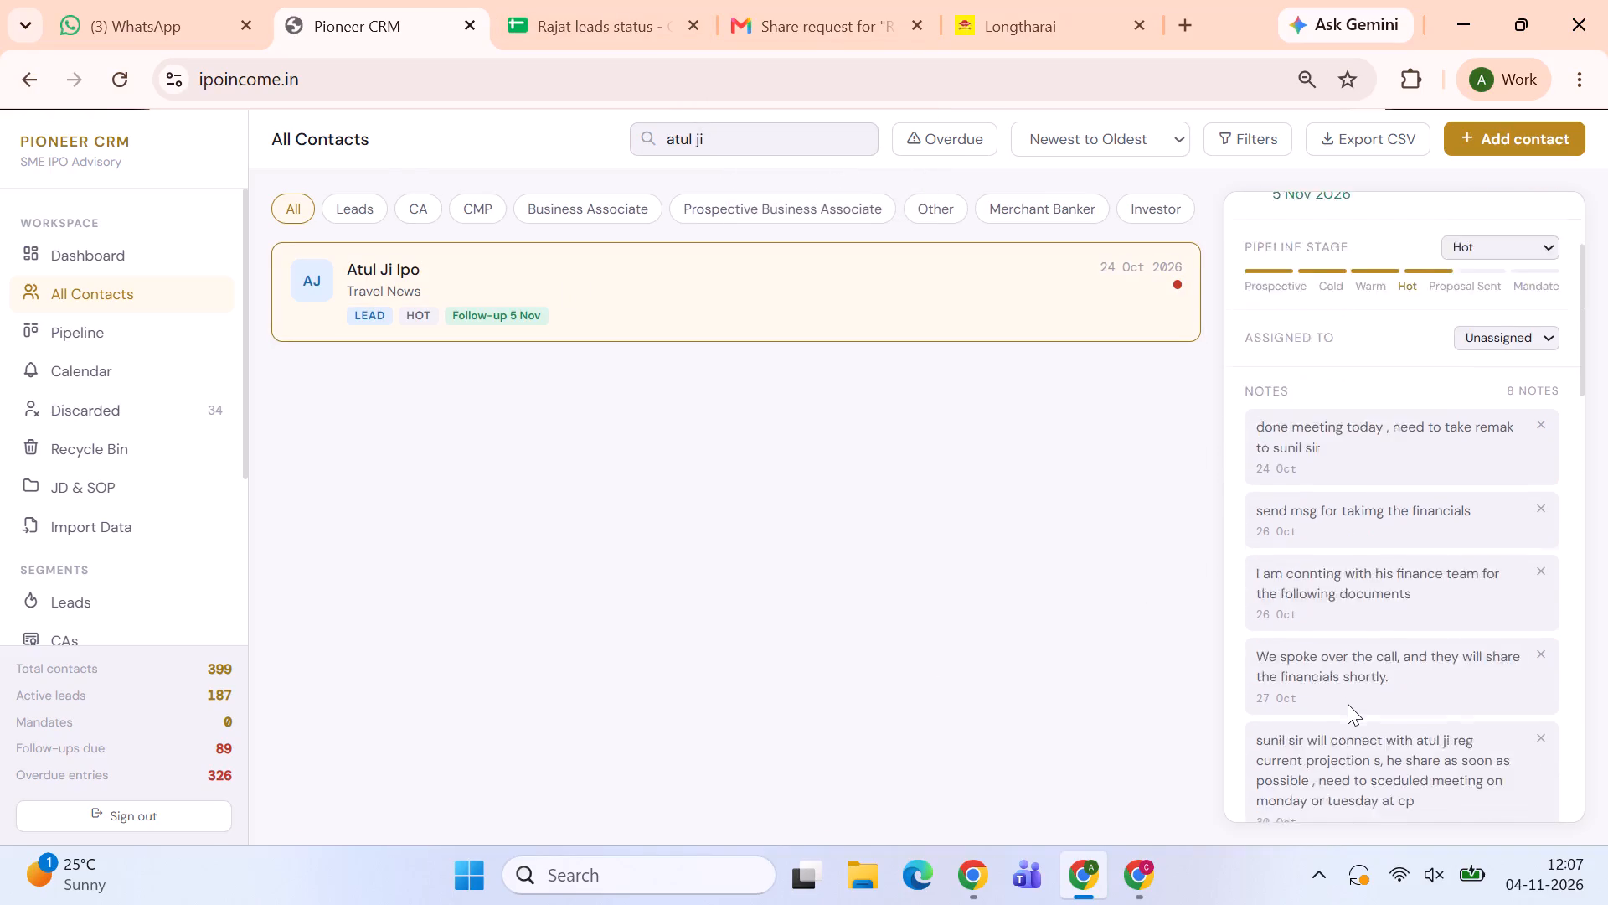
scroll(1348, 704, "down", 4)
scroll(1348, 704, "up", 2)
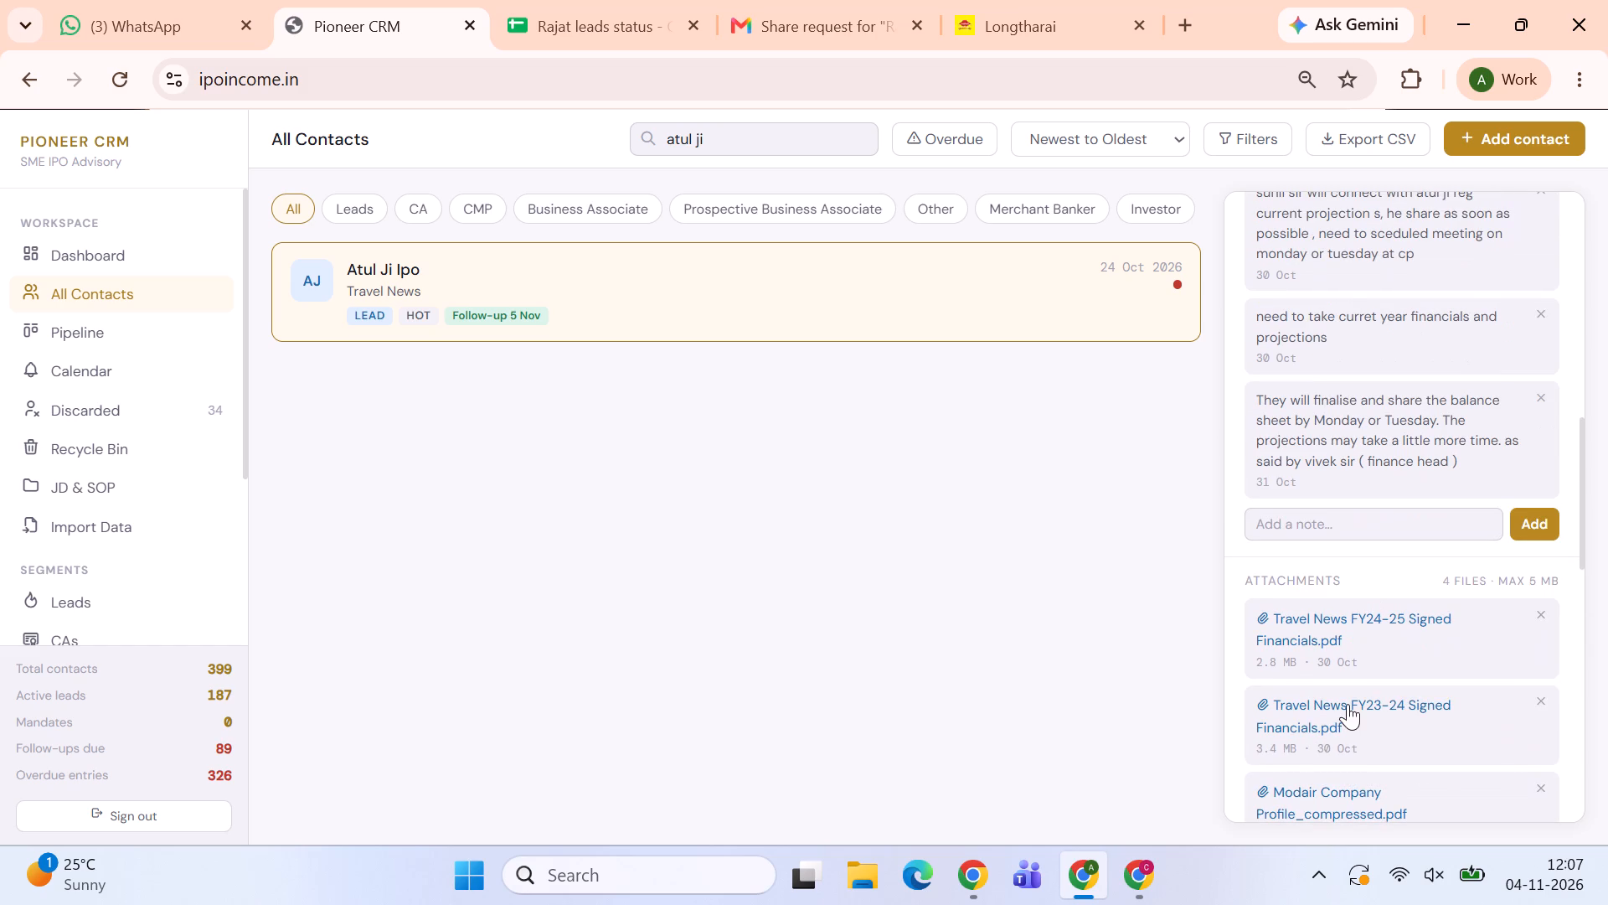
scroll(1408, 789, "down", 1)
scroll(1384, 473, "up", 2)
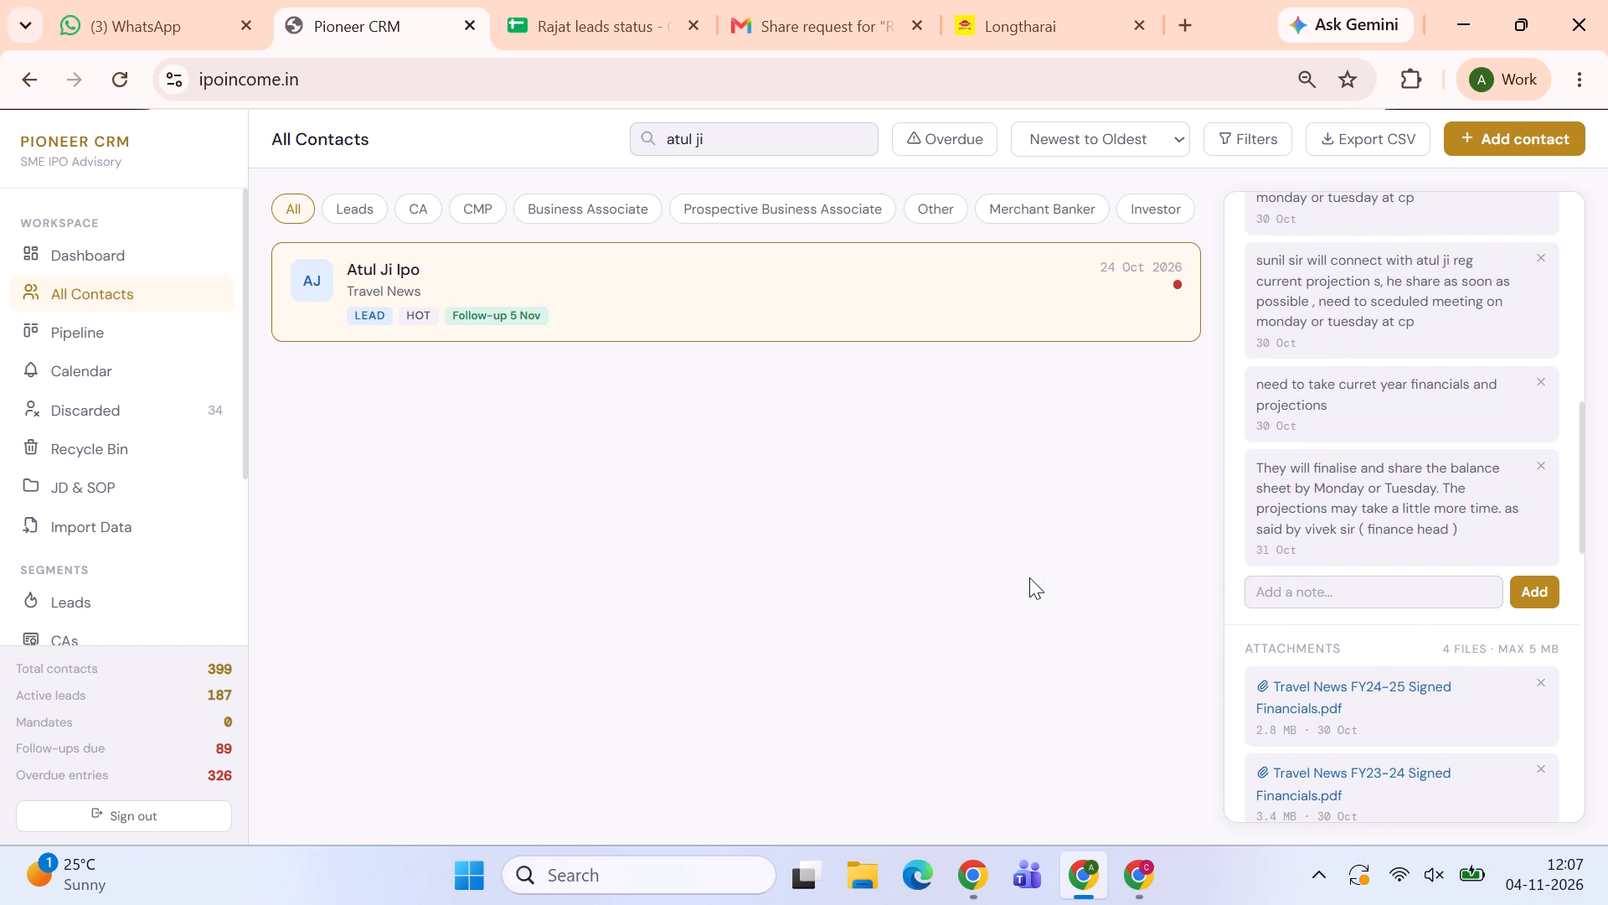
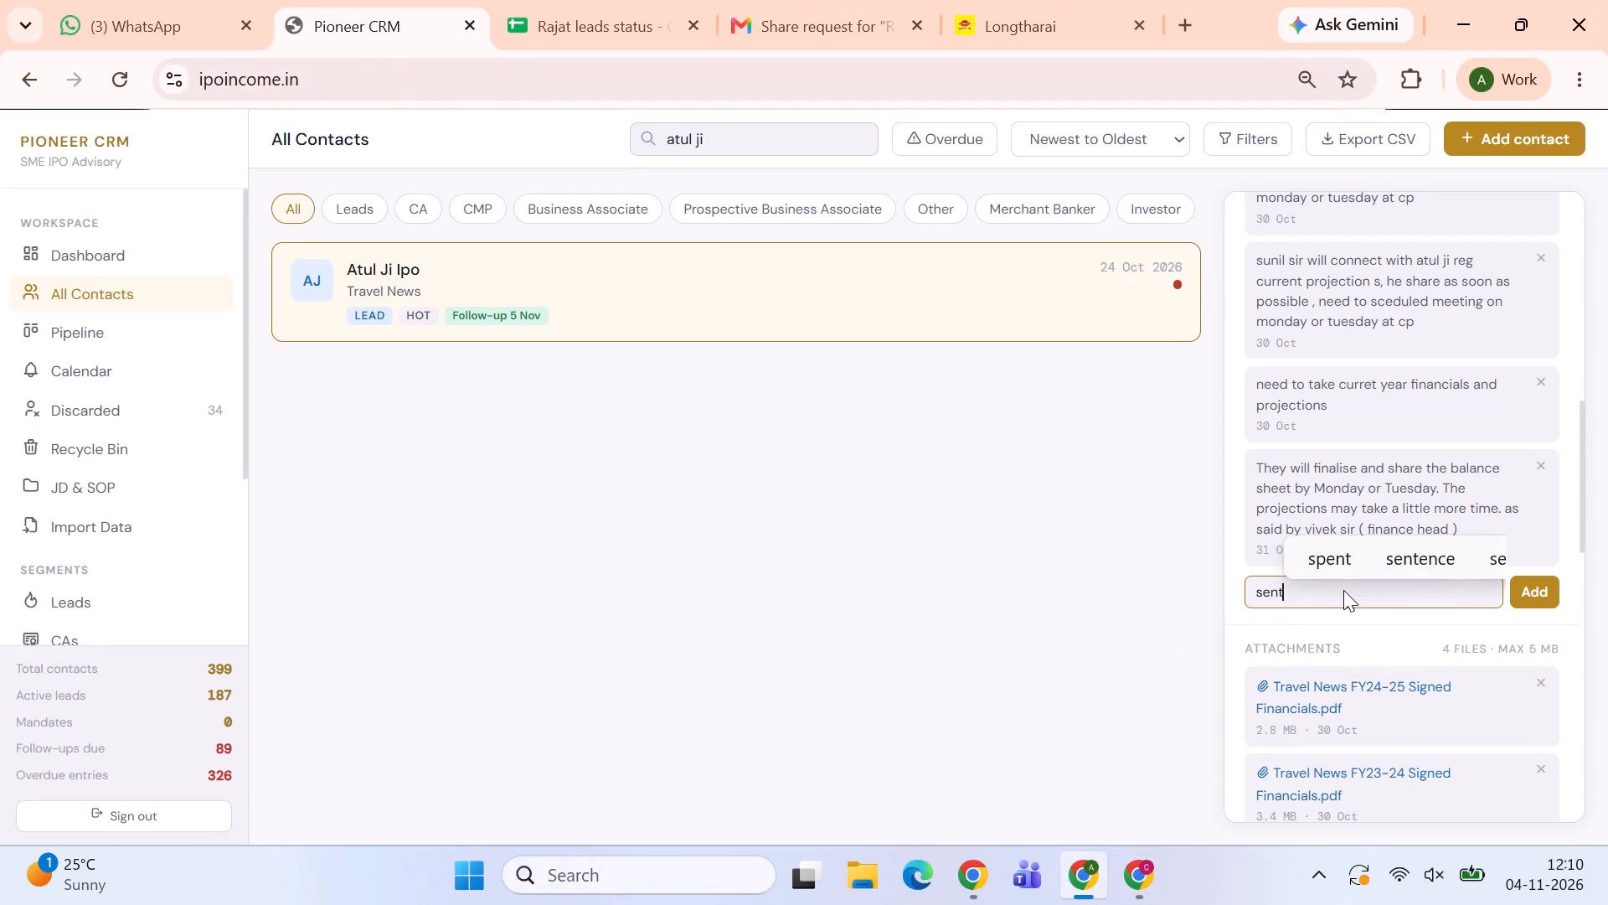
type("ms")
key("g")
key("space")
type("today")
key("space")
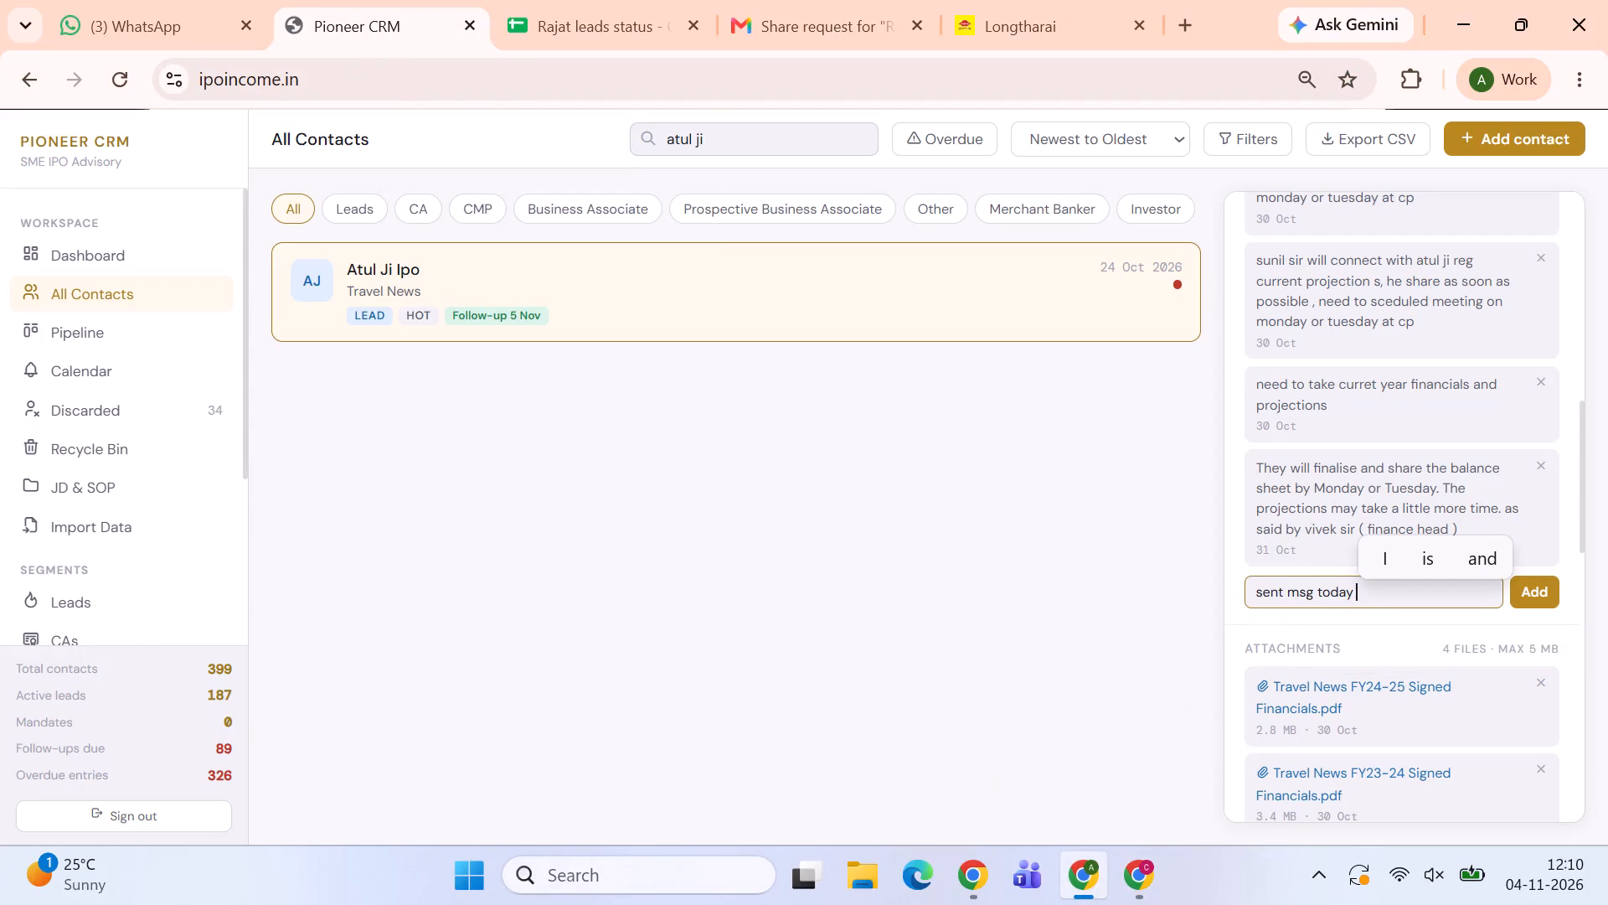
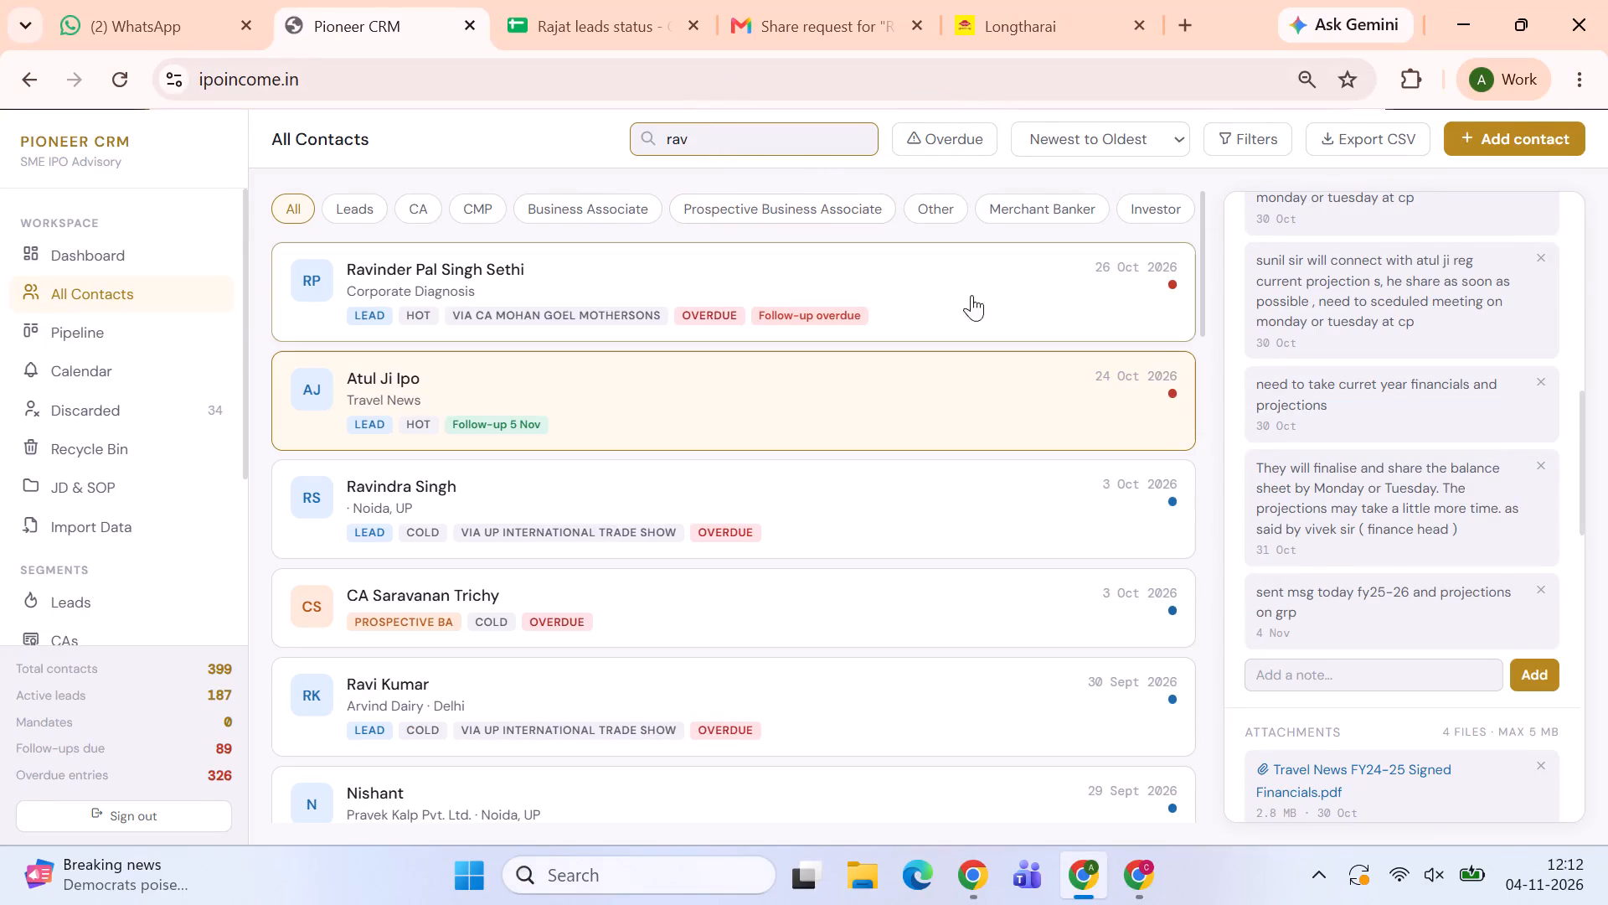
Open the Corporate Diagnosis lead from the rav search results and review its notes and attachments.
left_click(975, 306)
scroll(1296, 618, "down", 2)
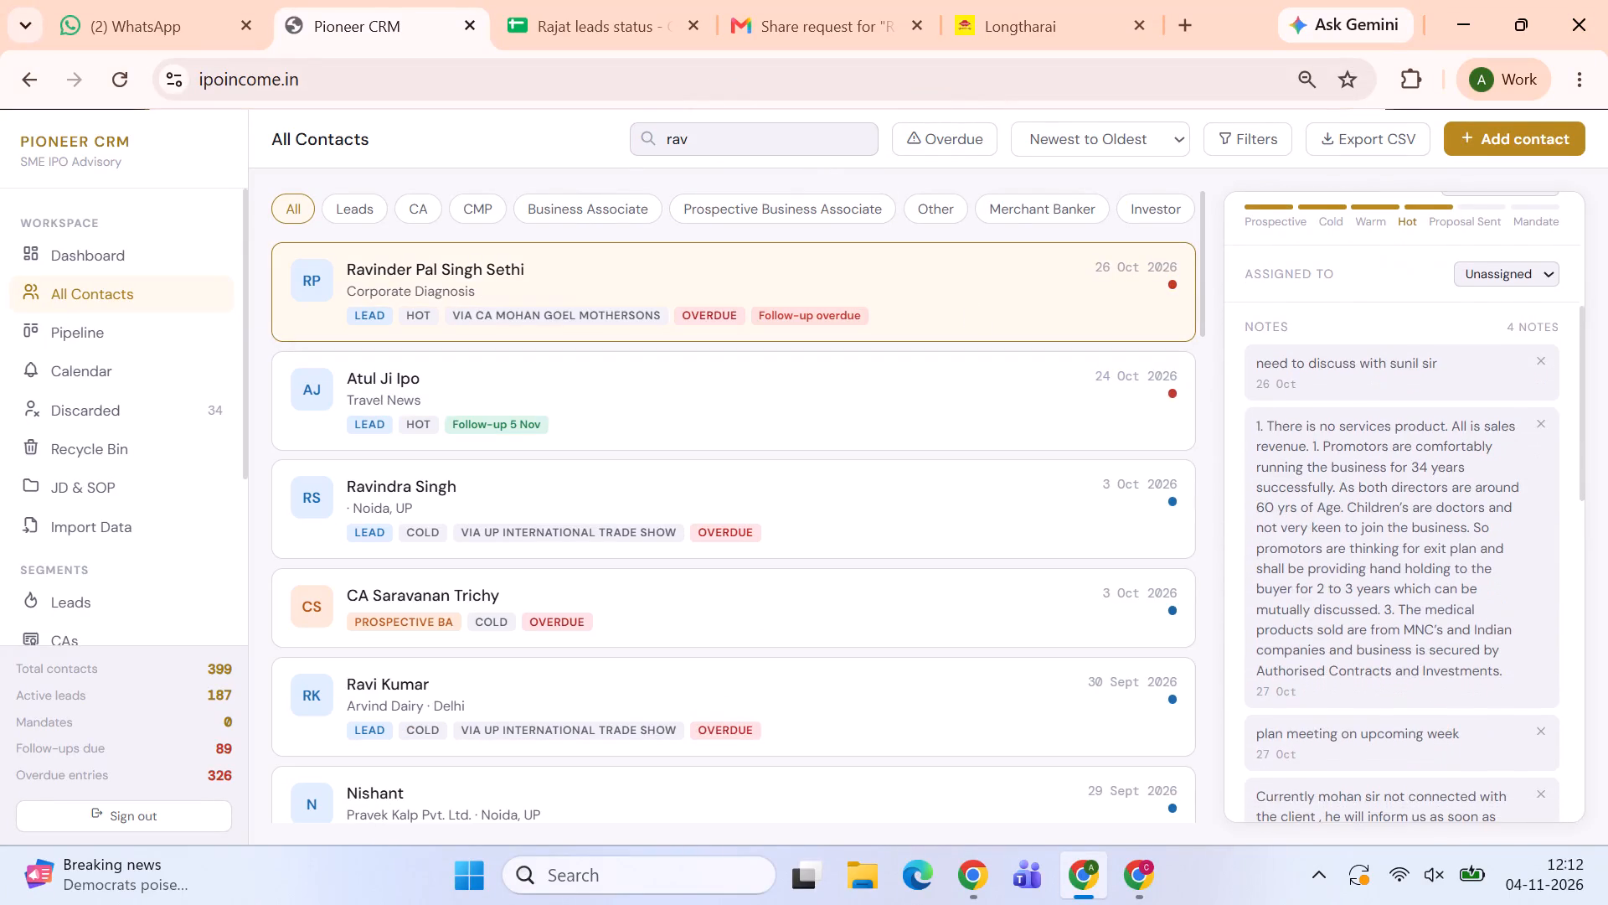
scroll(1421, 556, "down", 1)
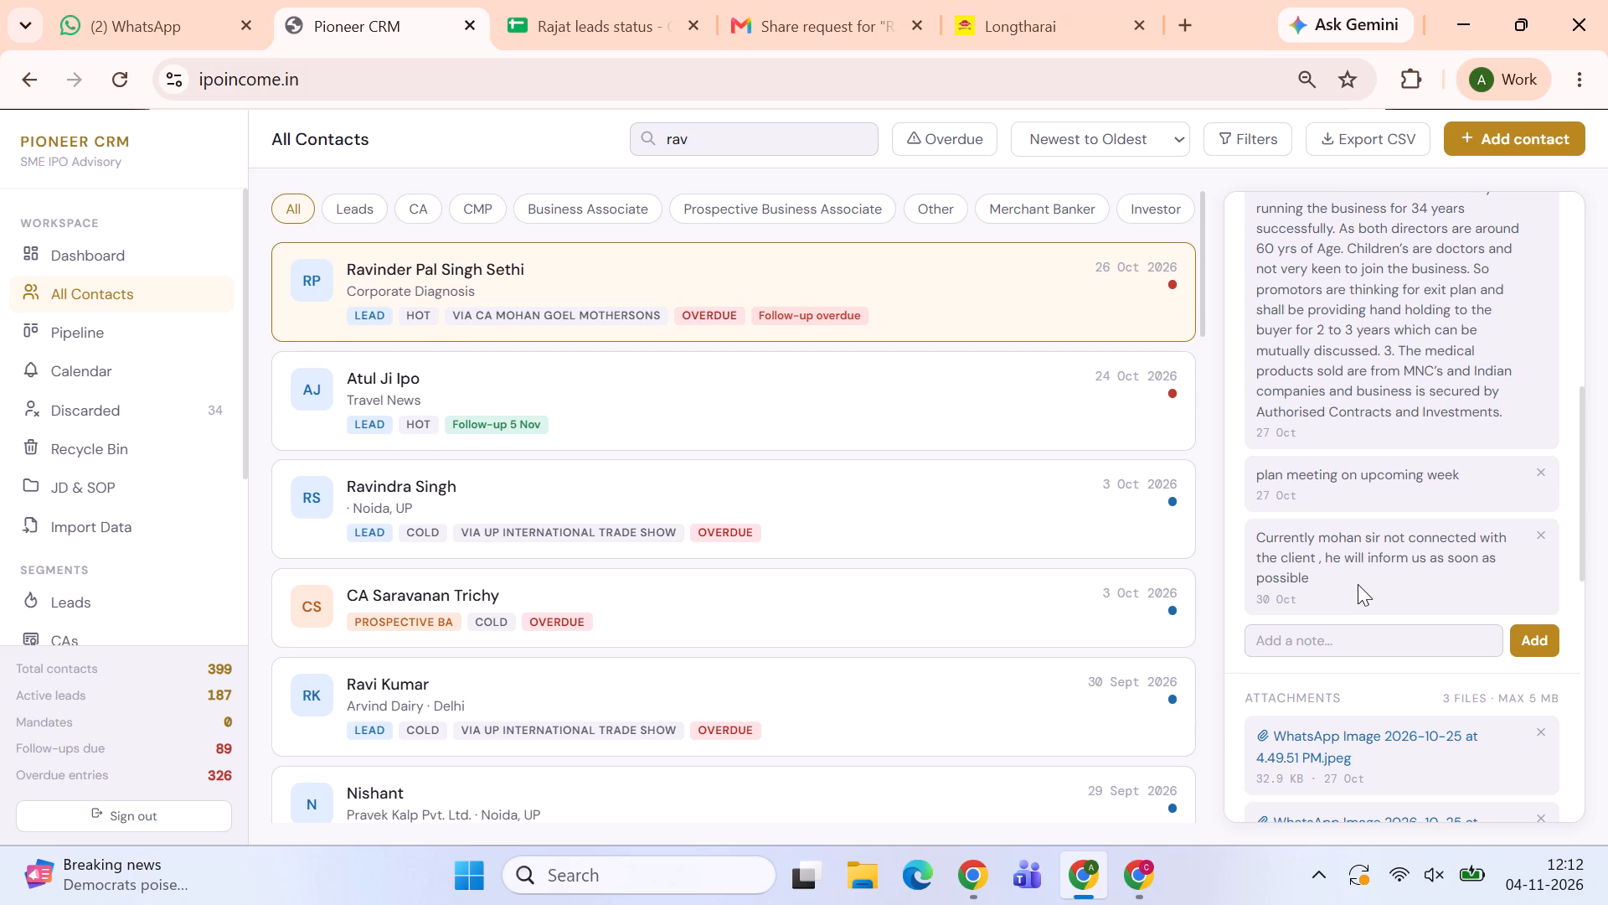
Review the Corporate Diagnosis lead's existing notes and search the contacts for ravin.
left_click(1326, 649)
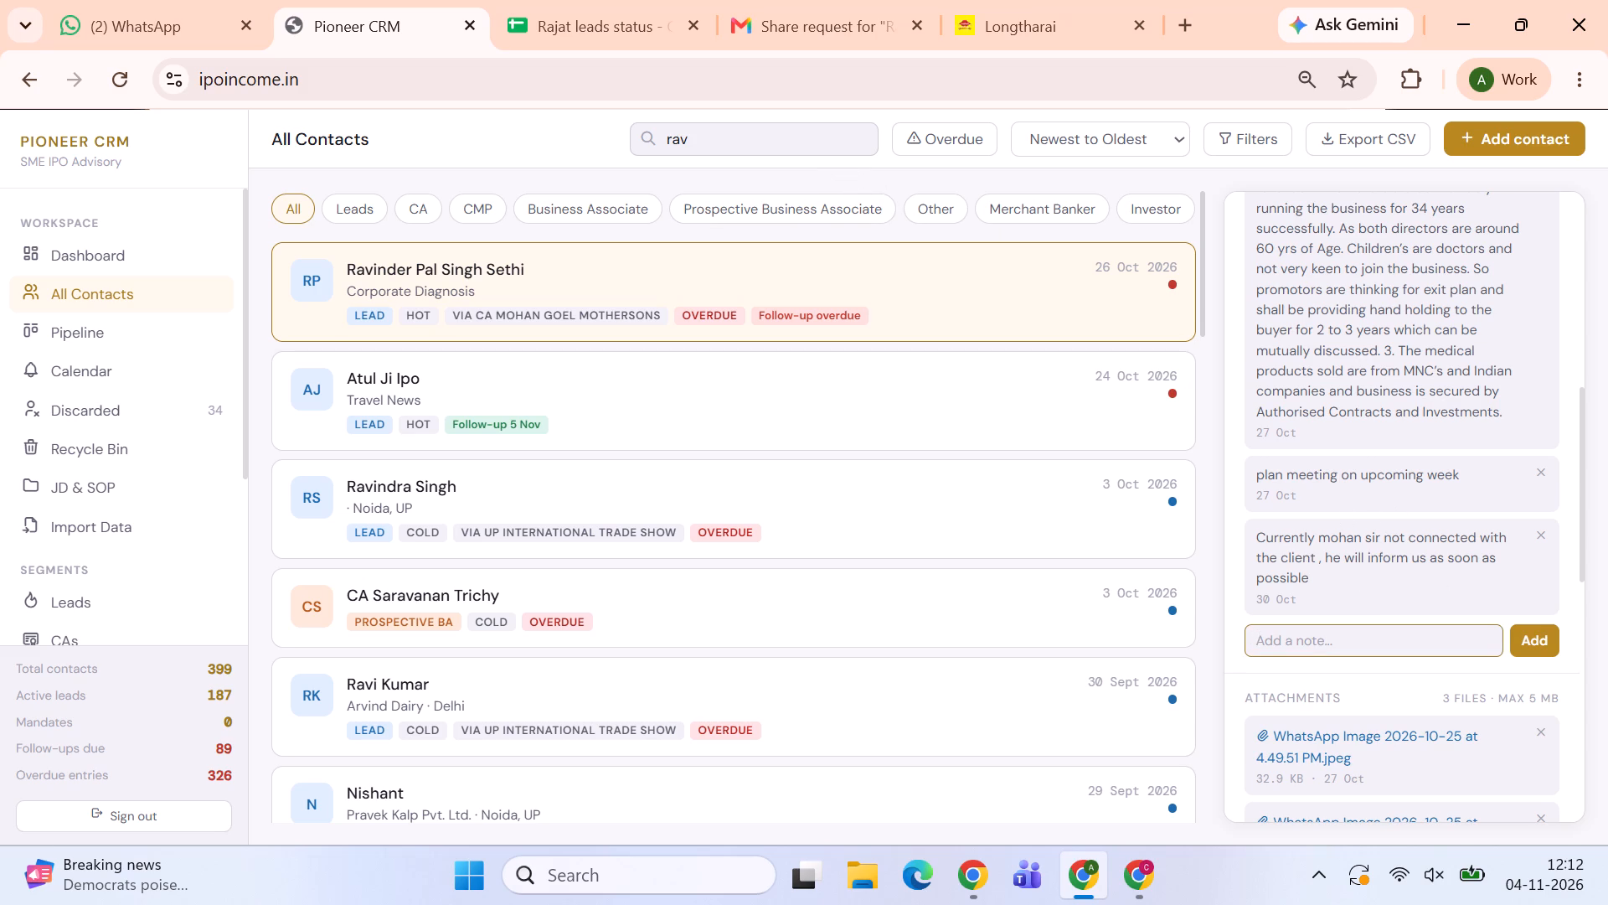
scroll(1395, 544, "up", 1)
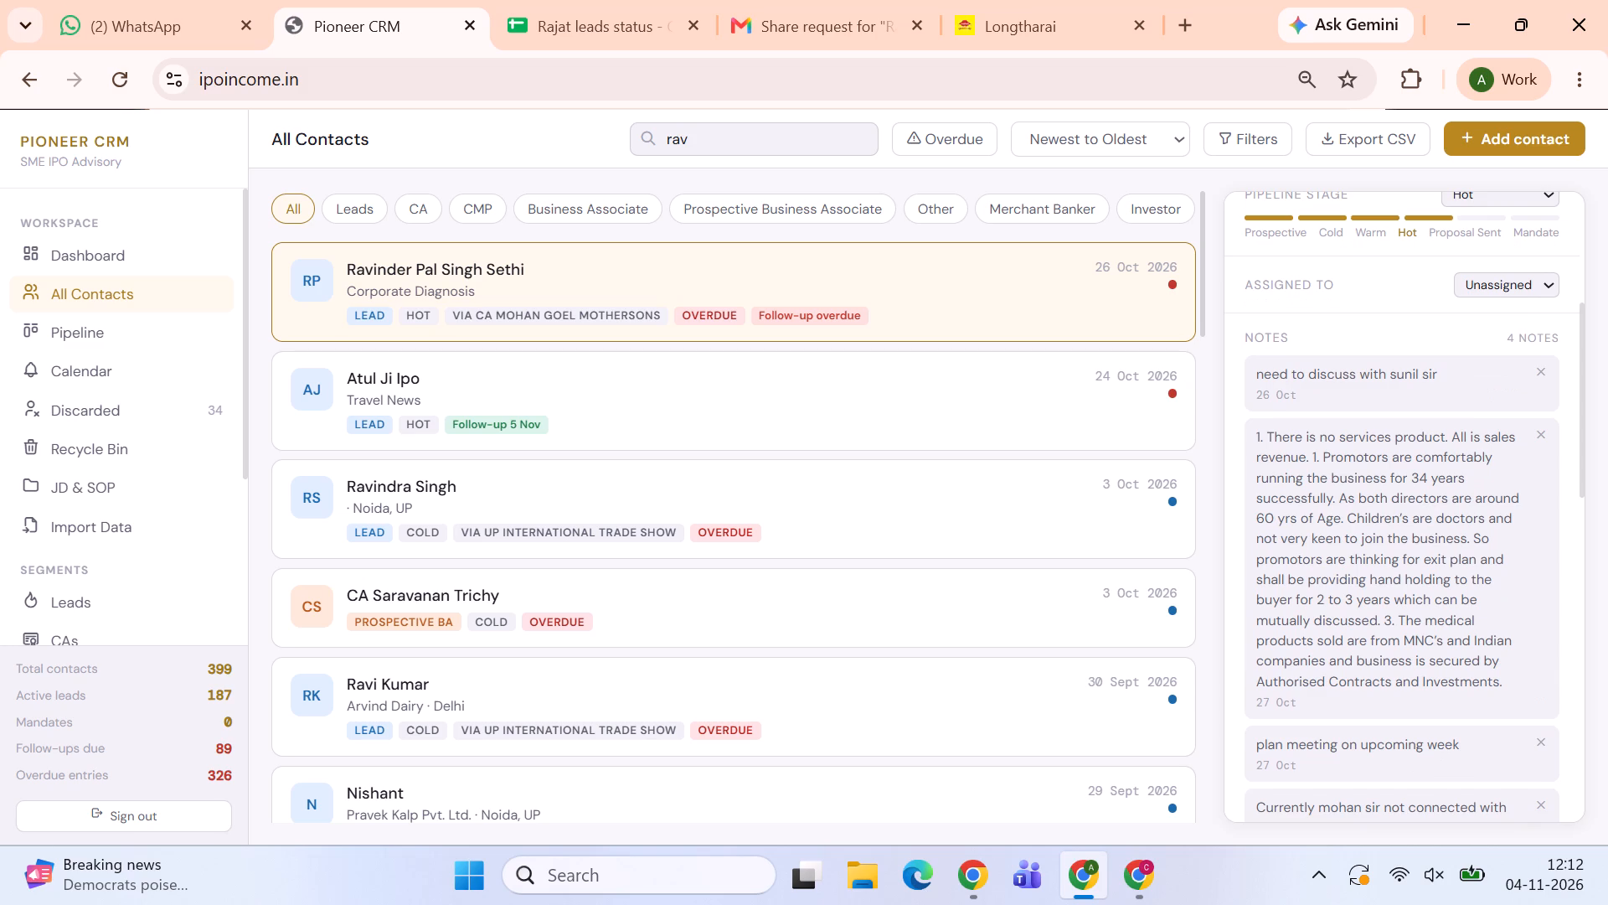
left_click(758, 142)
key("BackSpace")
key("BackSpace")
key("BackSpace")
key("BackSpace")
key("BackSpace")
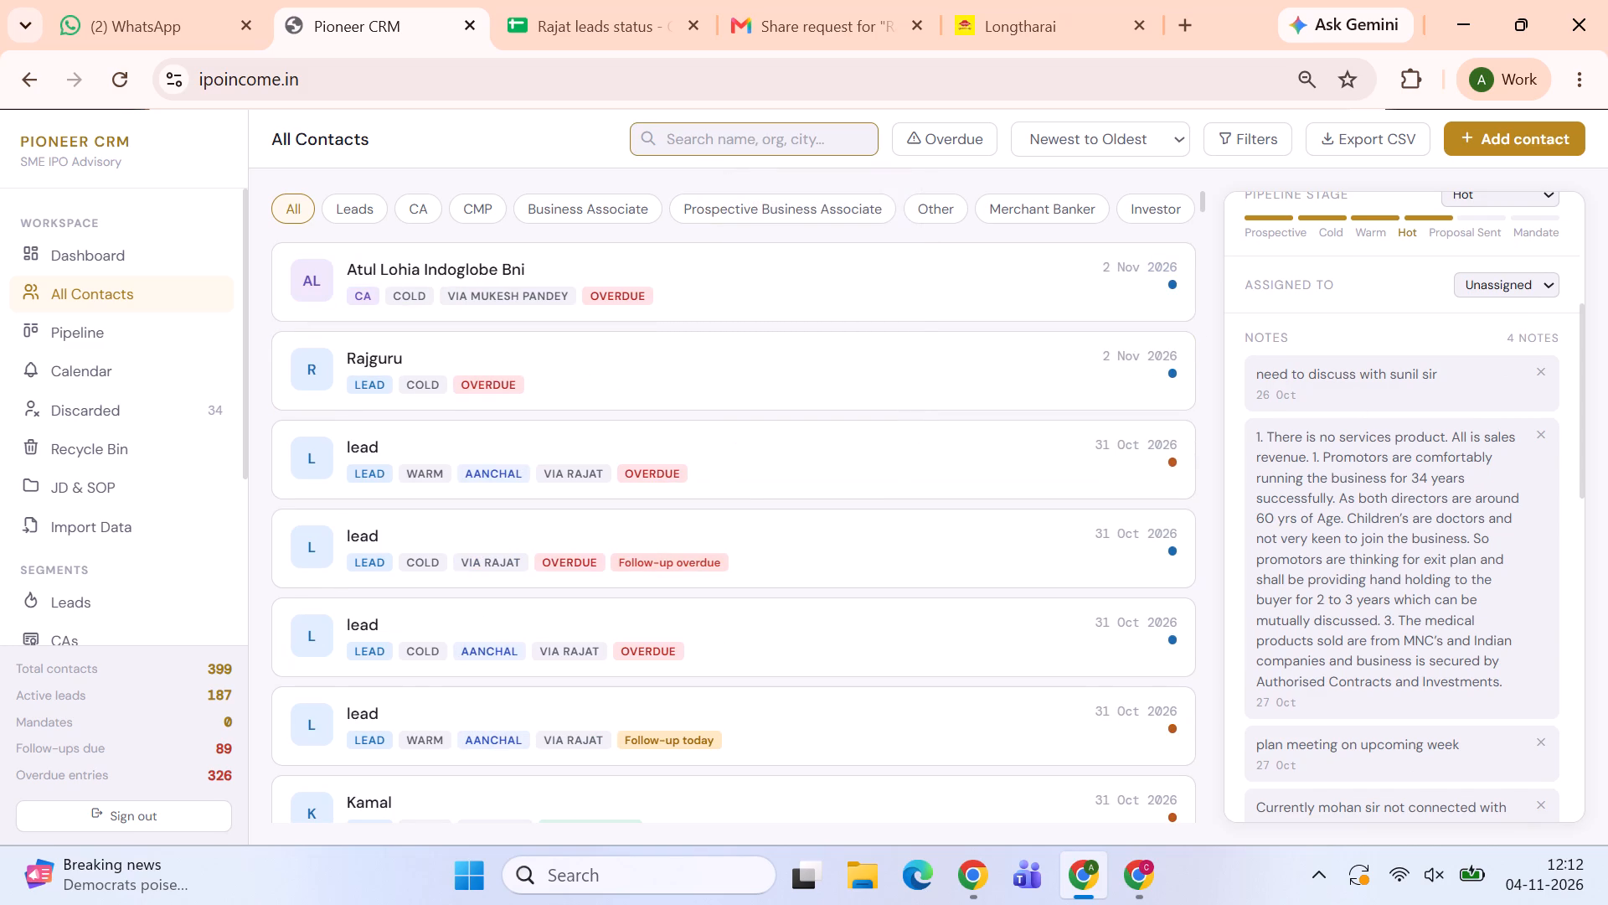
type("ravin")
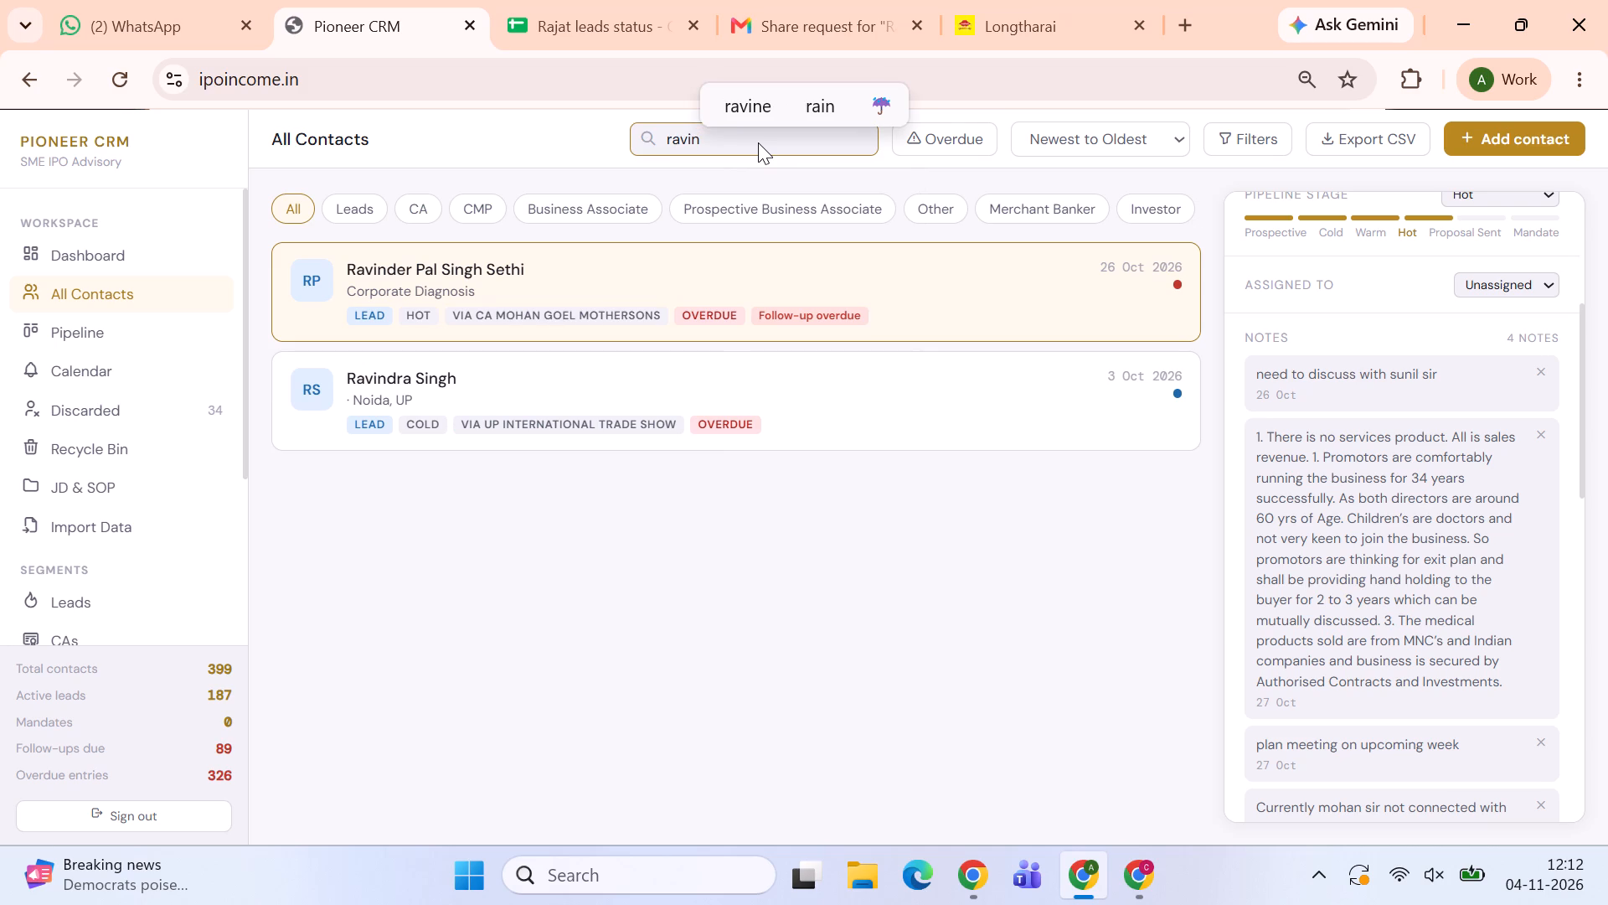
Start a note on the Corporate Diagnosis lead: spoke with the referring CA, he advised coordinating directly with him to schedule the meeting.
scroll(1424, 656, "down", 2)
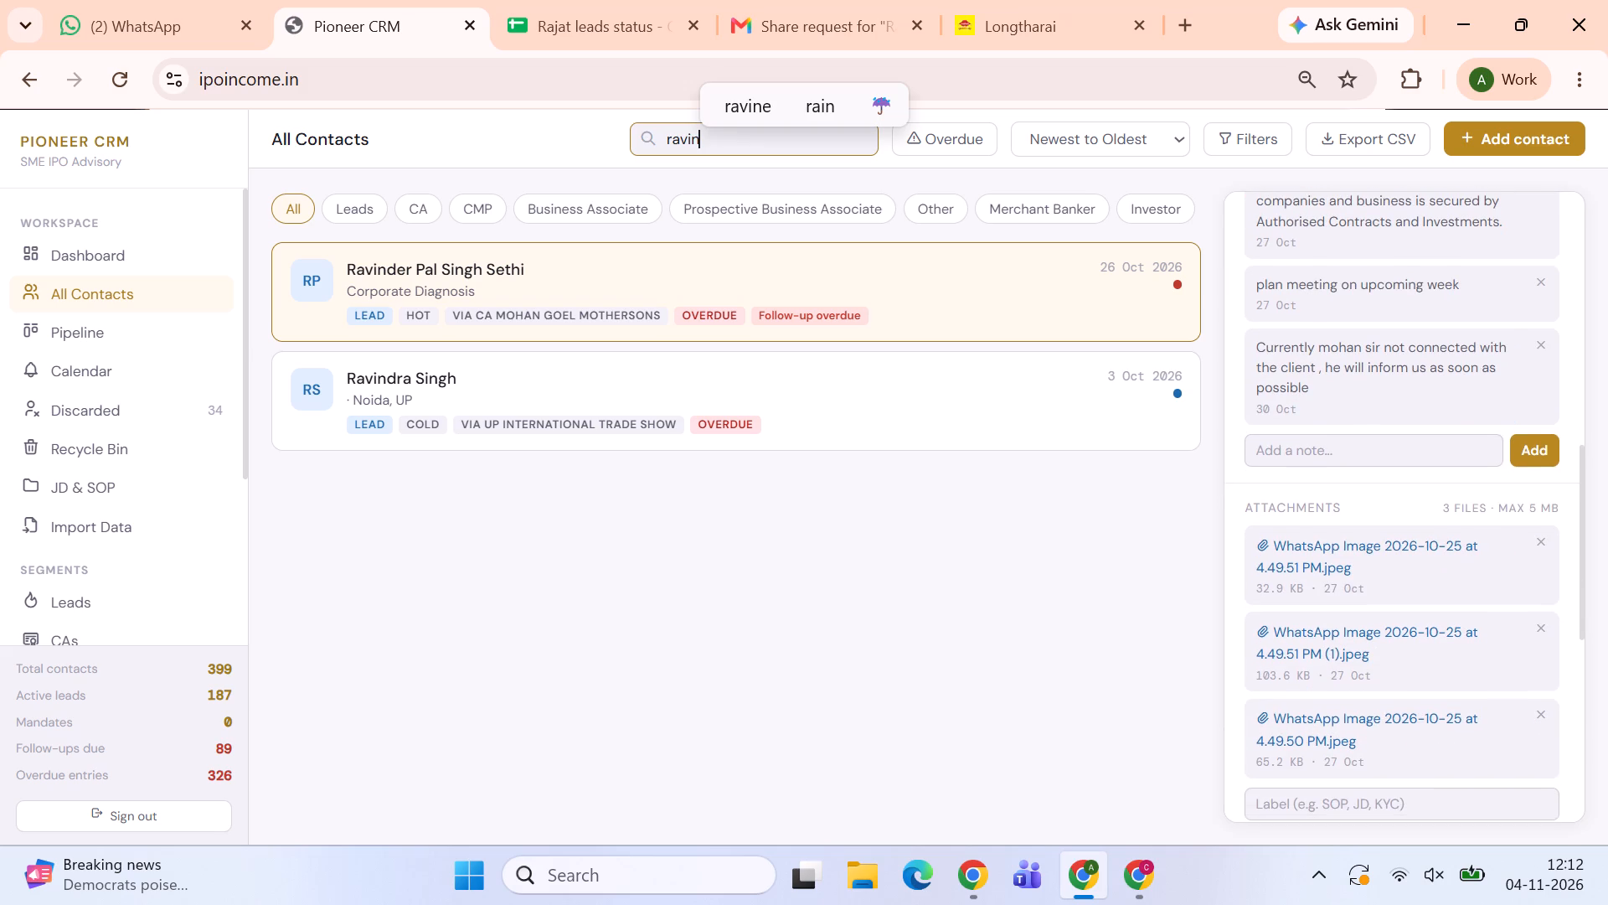
left_click(1298, 446)
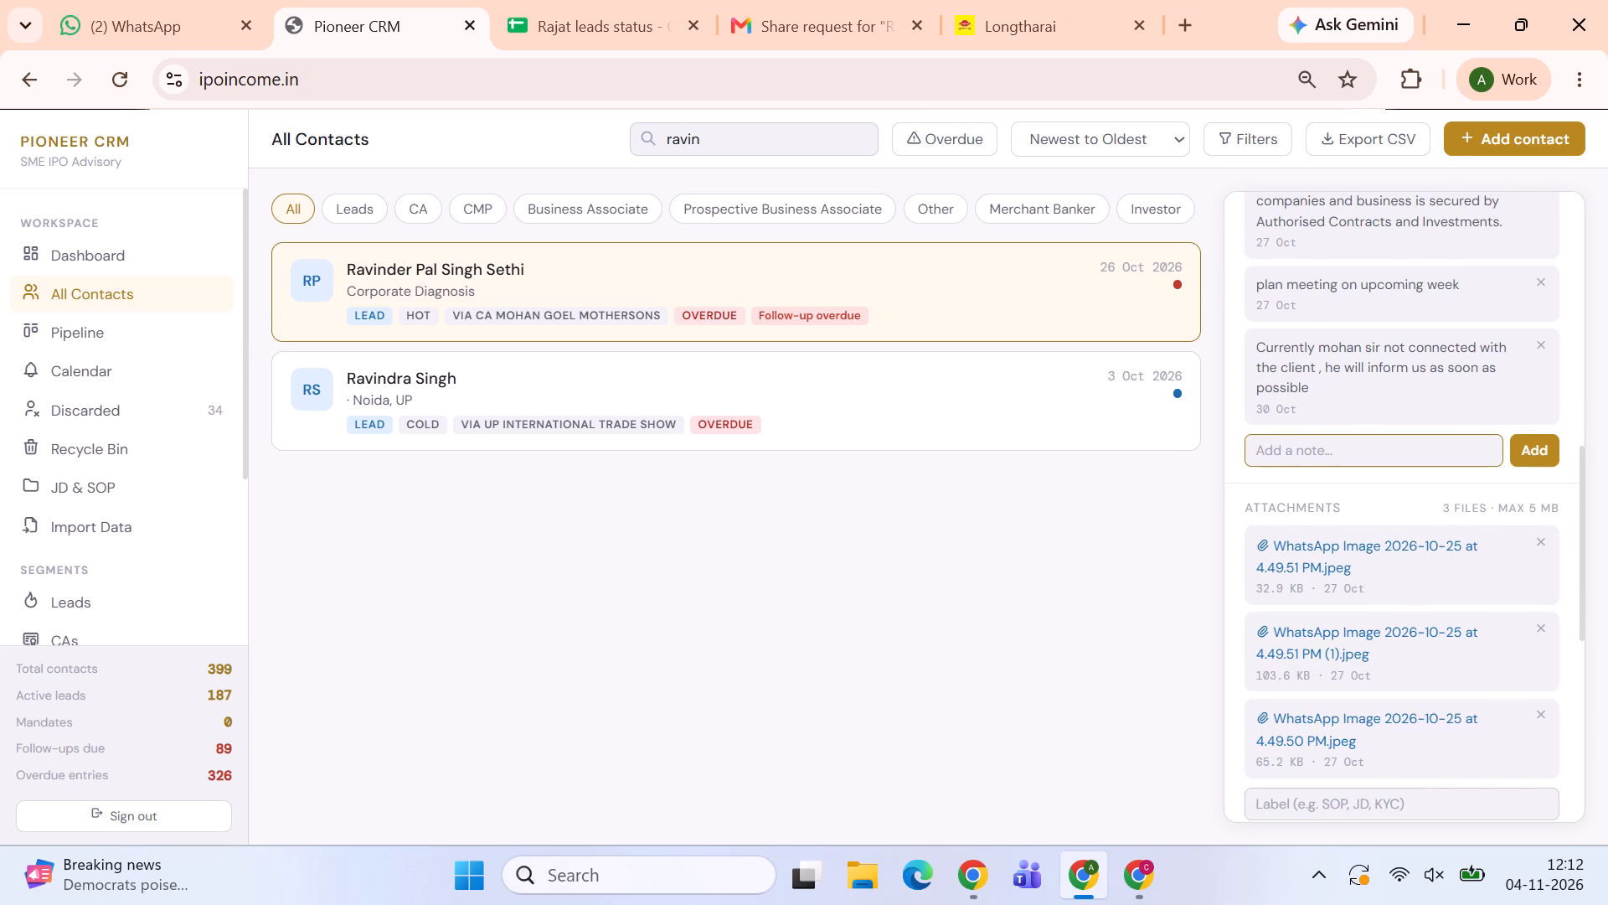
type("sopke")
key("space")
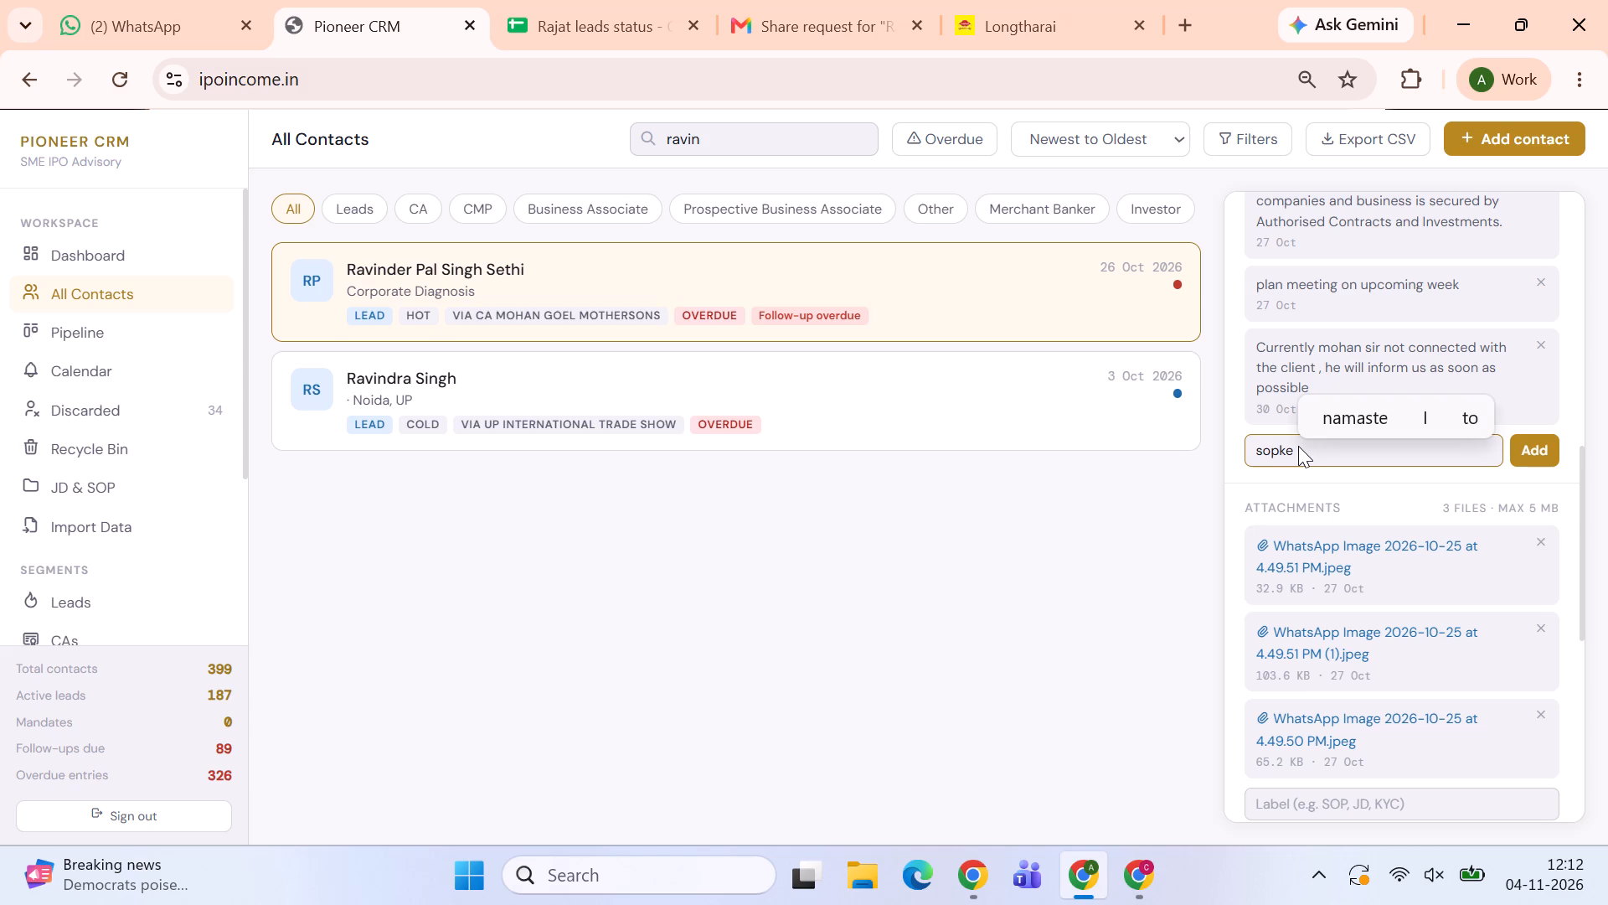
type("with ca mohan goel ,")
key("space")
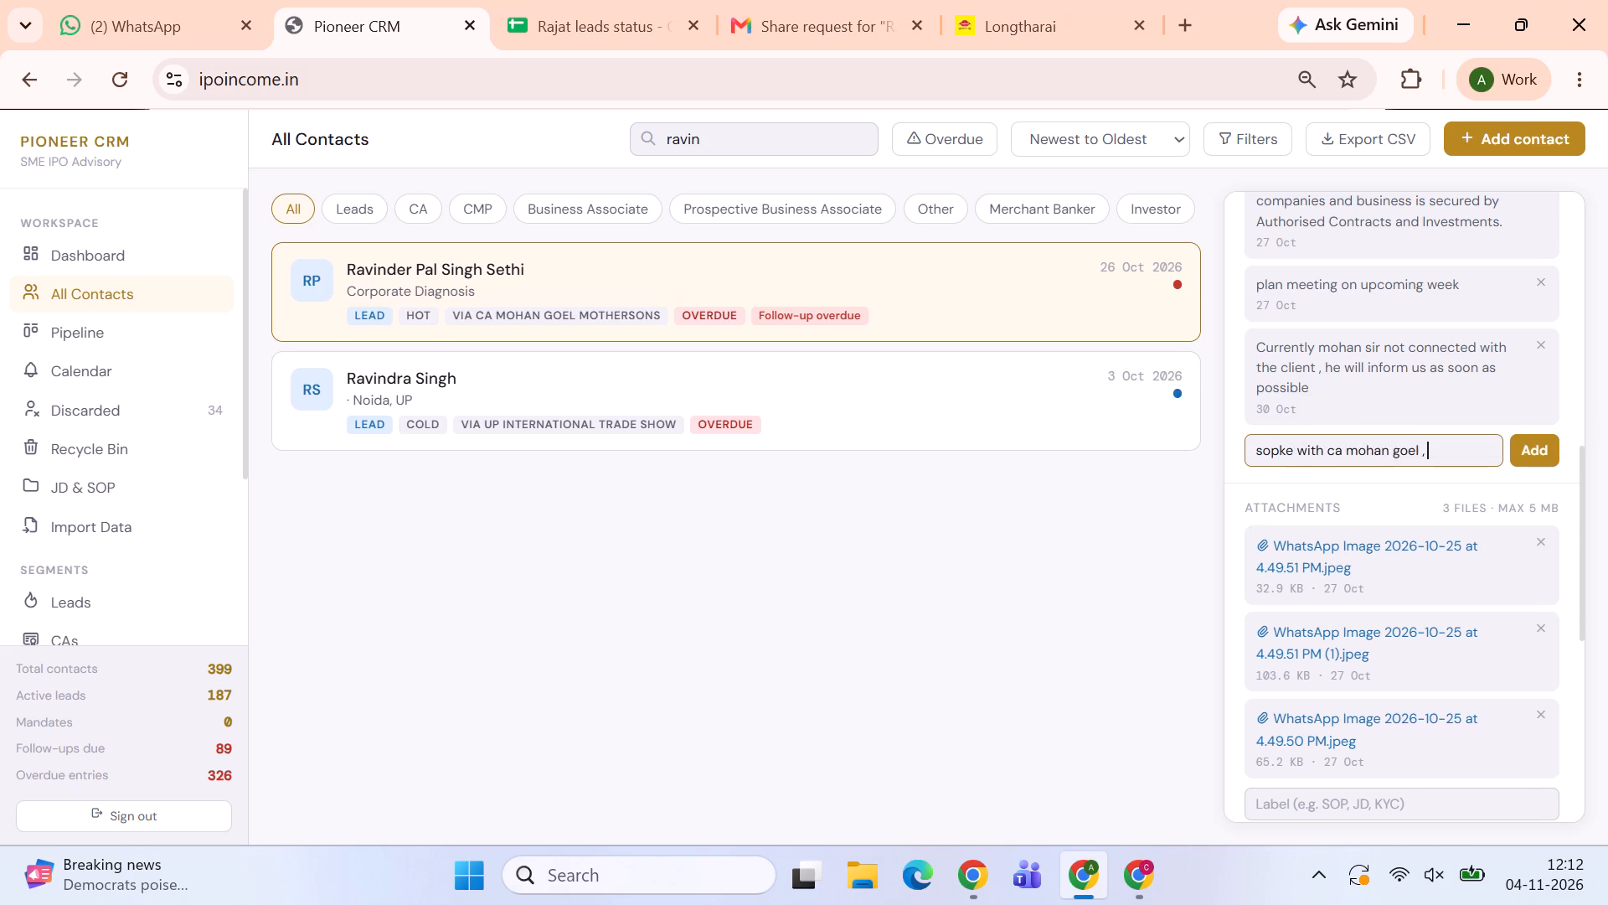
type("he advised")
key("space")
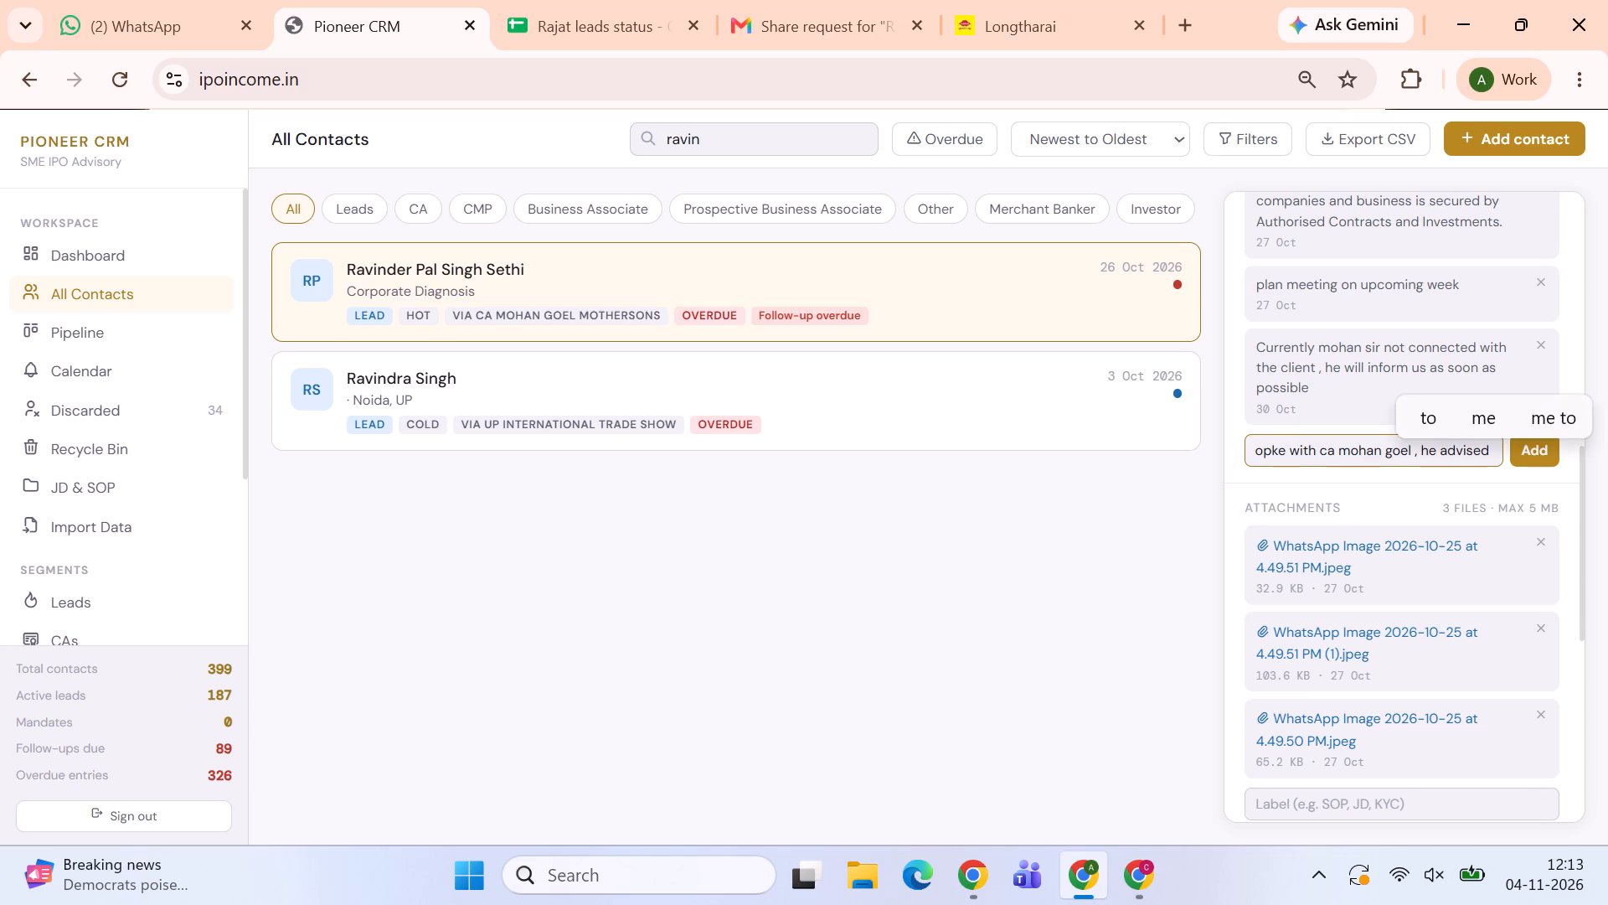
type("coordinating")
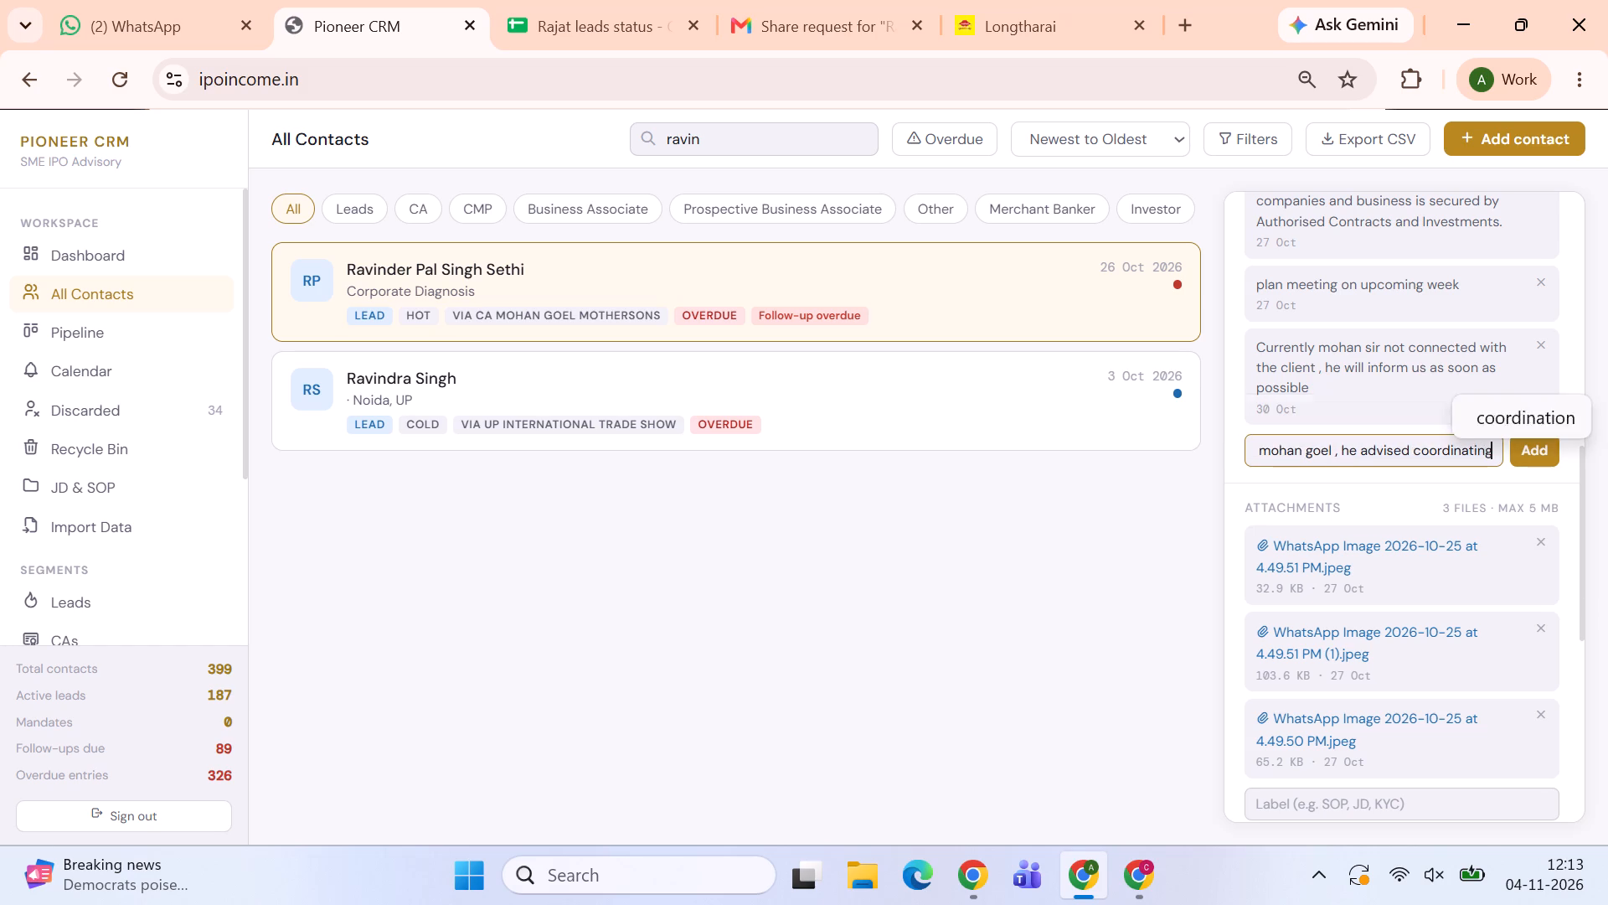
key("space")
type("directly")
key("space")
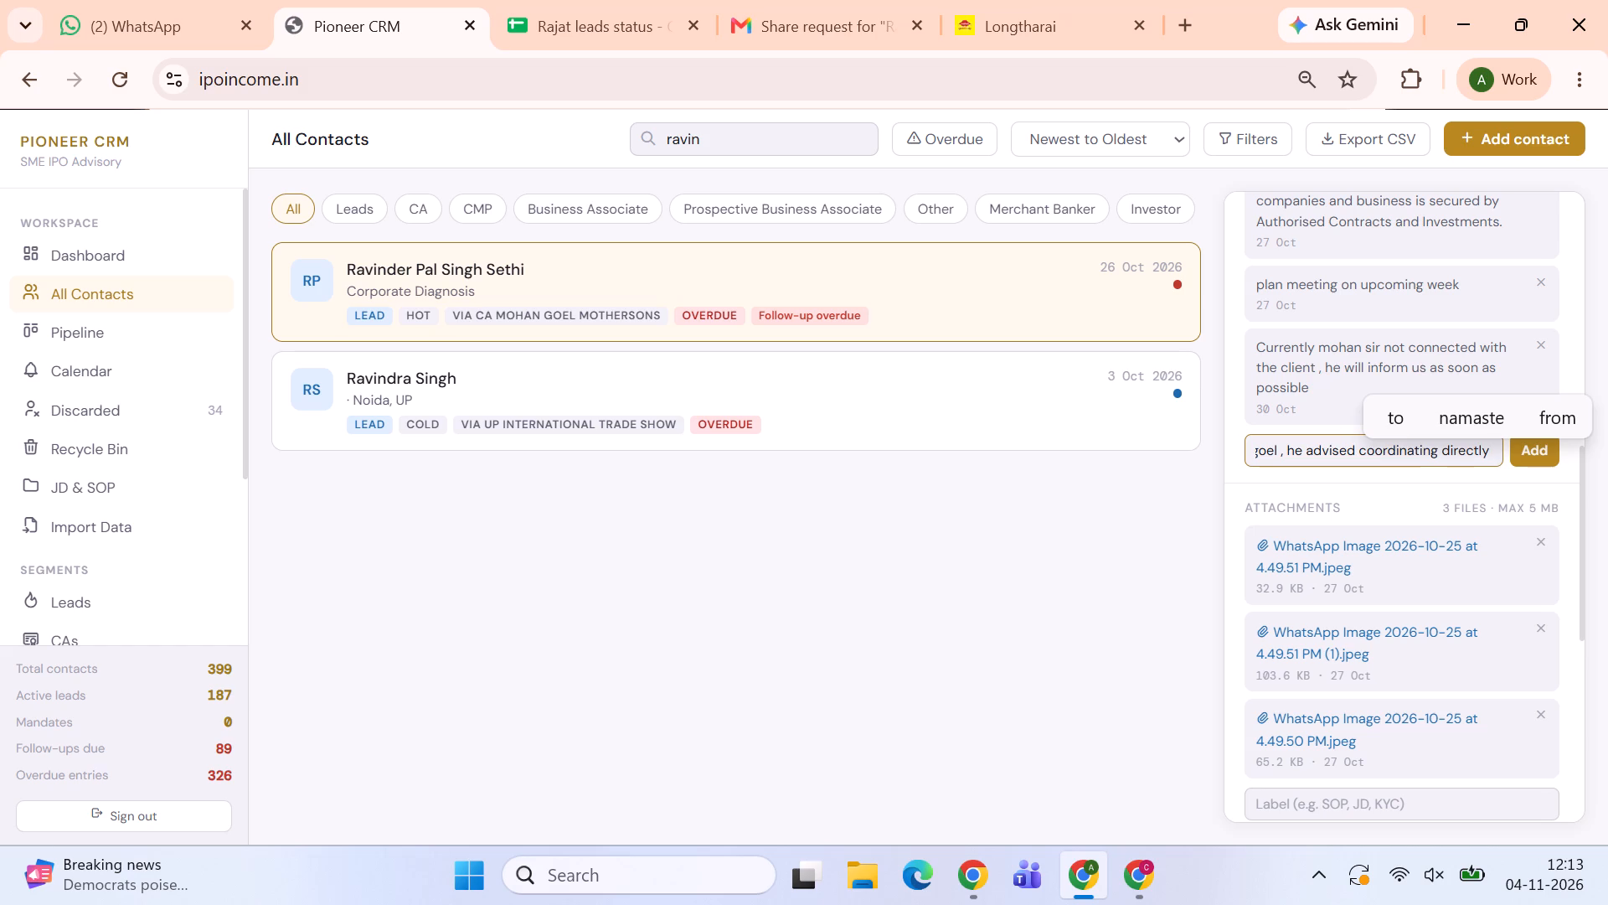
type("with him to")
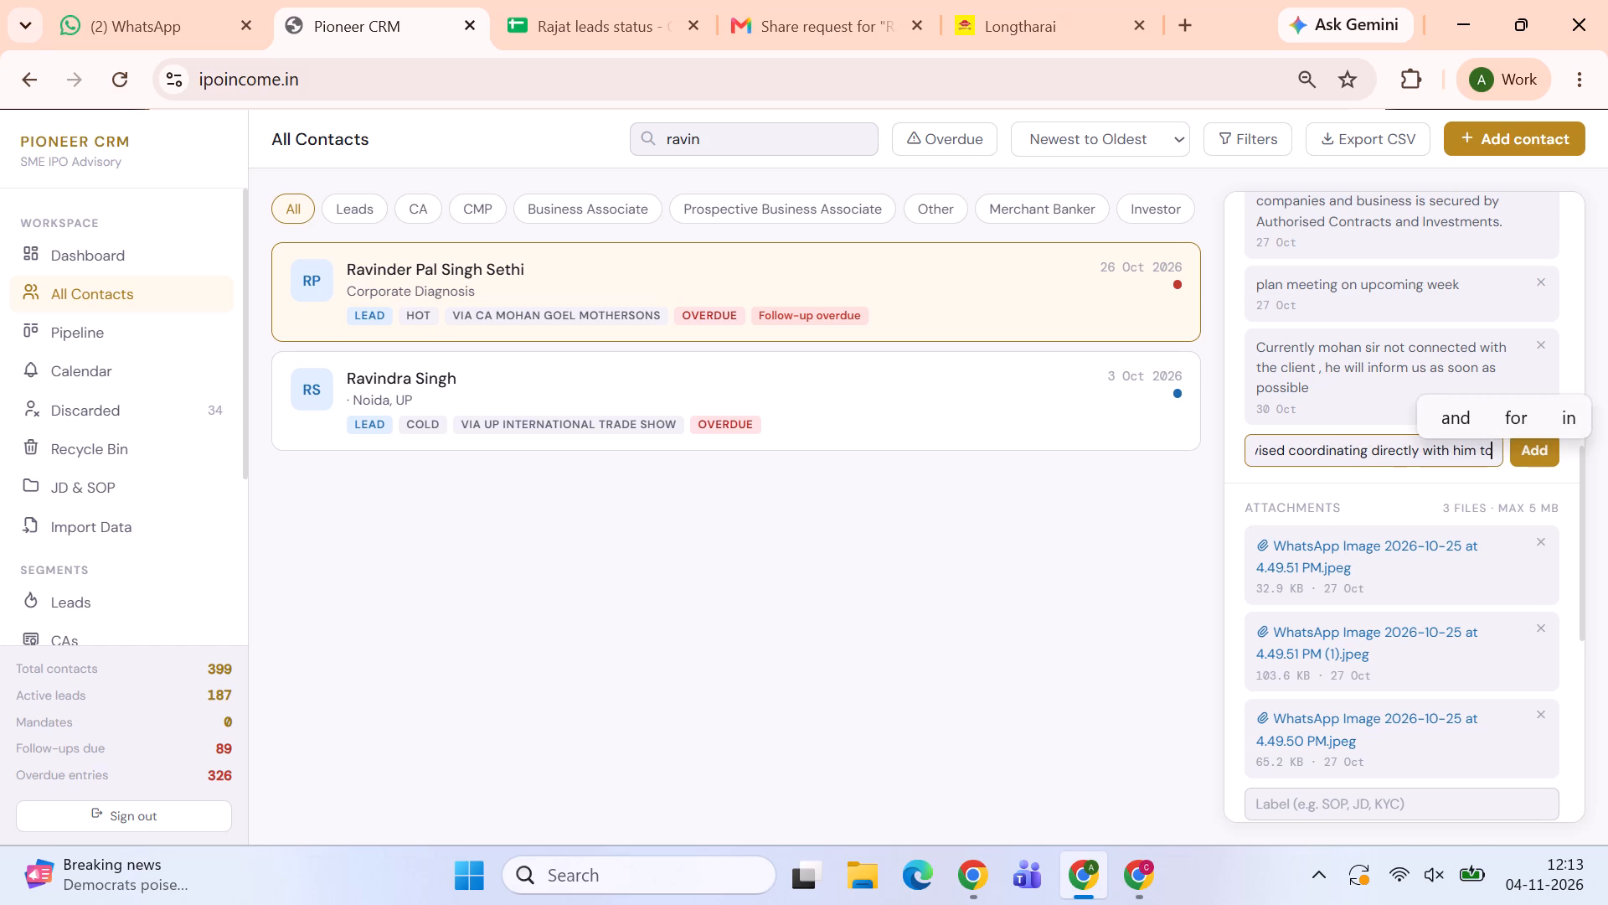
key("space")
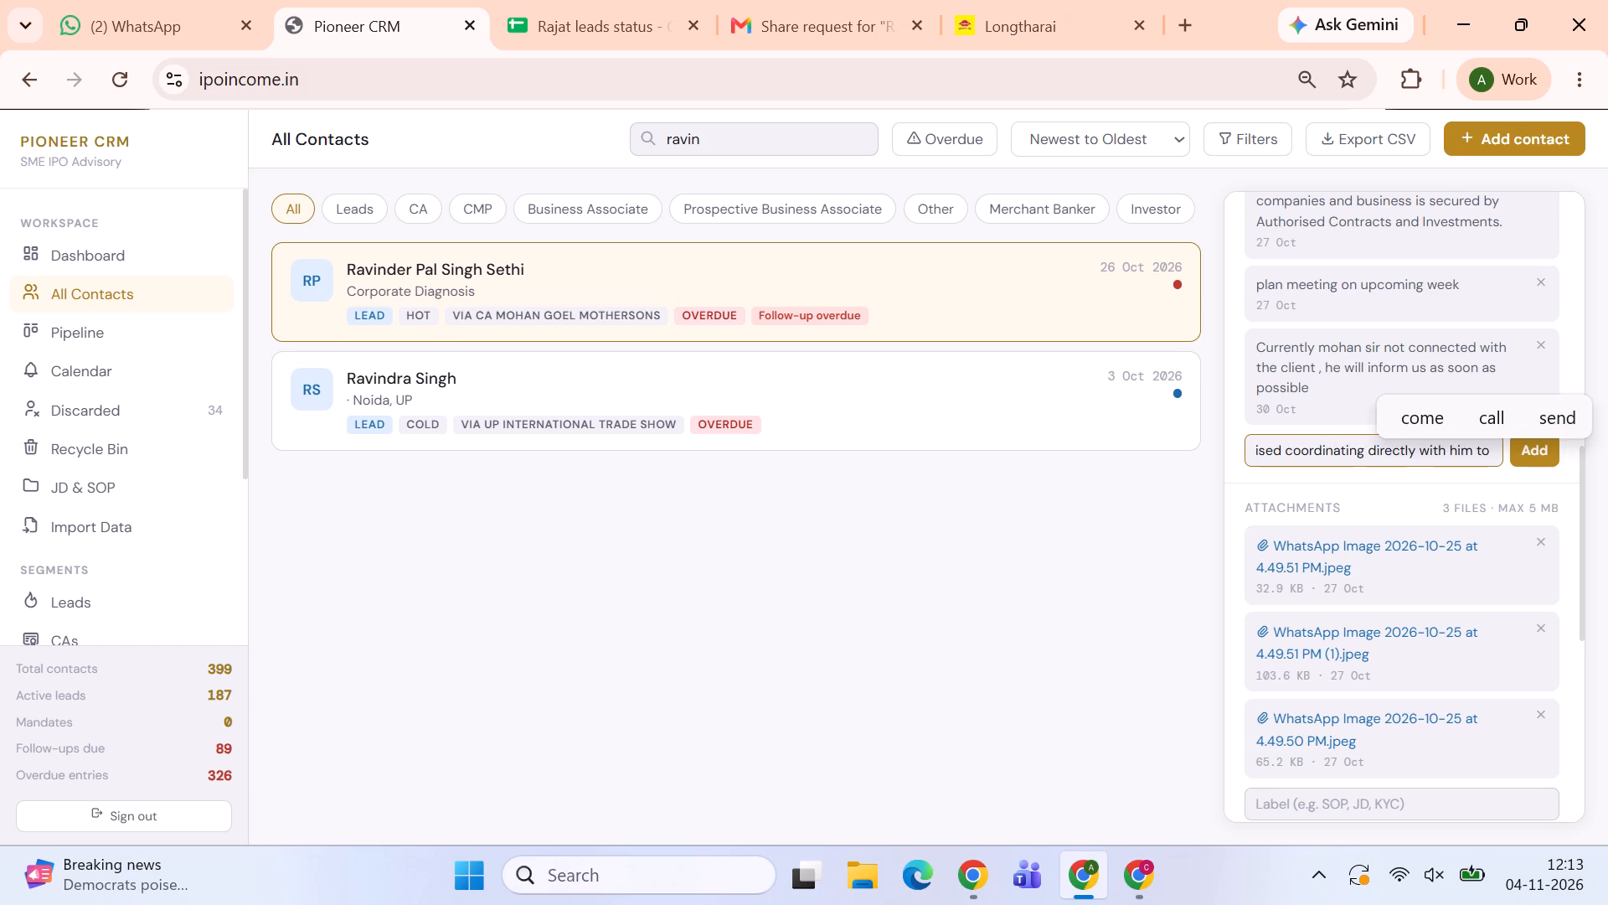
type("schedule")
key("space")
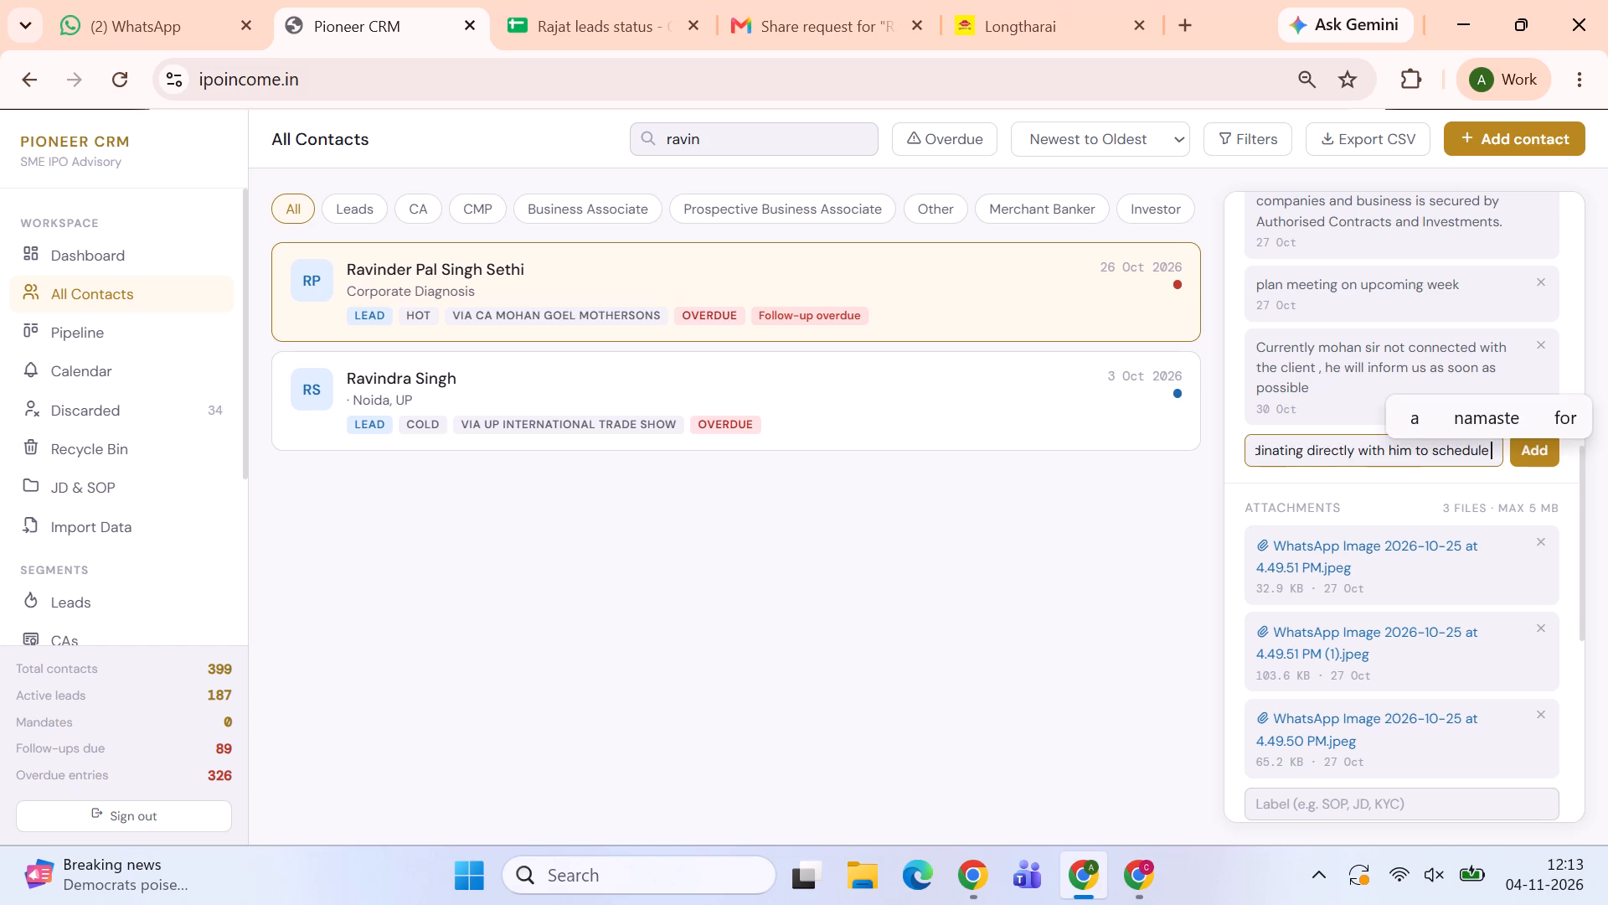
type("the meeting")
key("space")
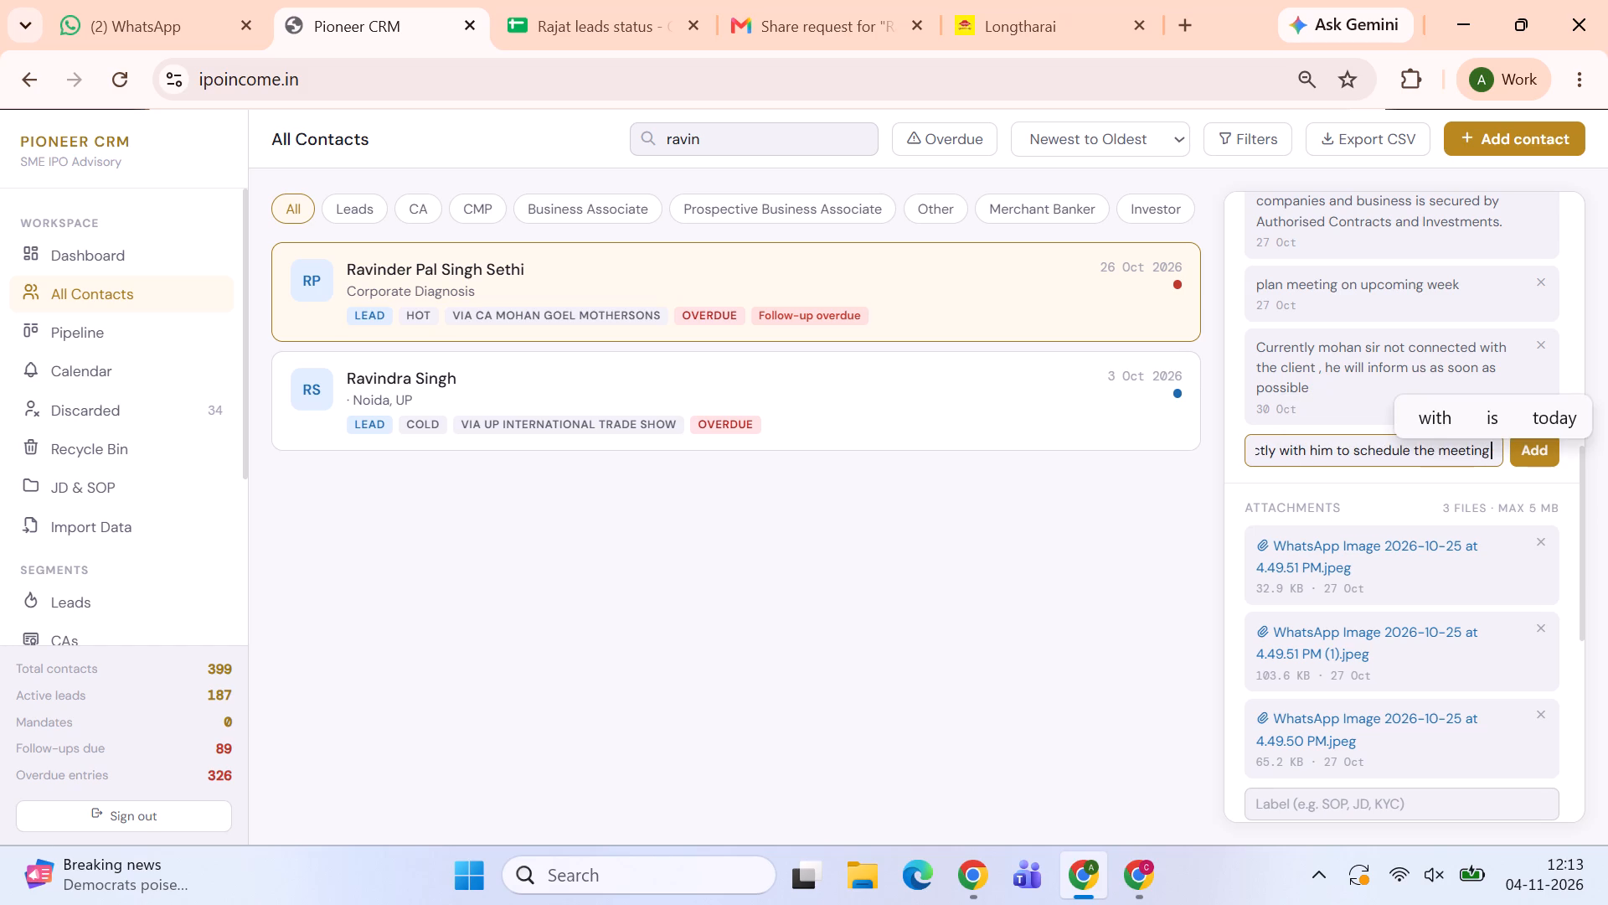
Continue the note with "and informing him once , it is confirmed ,".
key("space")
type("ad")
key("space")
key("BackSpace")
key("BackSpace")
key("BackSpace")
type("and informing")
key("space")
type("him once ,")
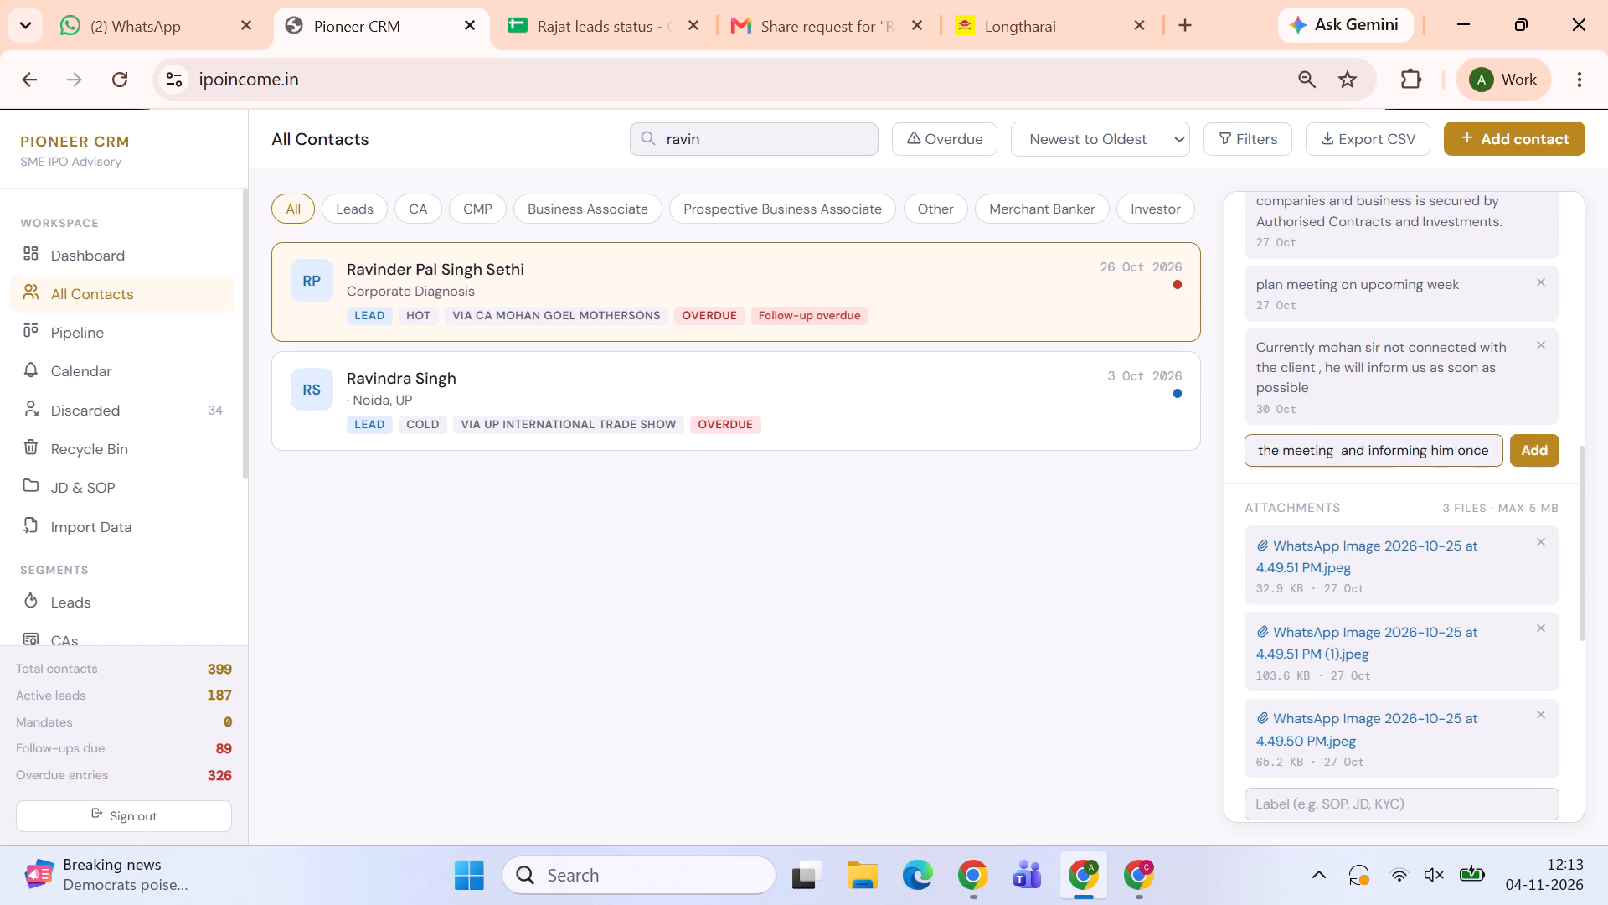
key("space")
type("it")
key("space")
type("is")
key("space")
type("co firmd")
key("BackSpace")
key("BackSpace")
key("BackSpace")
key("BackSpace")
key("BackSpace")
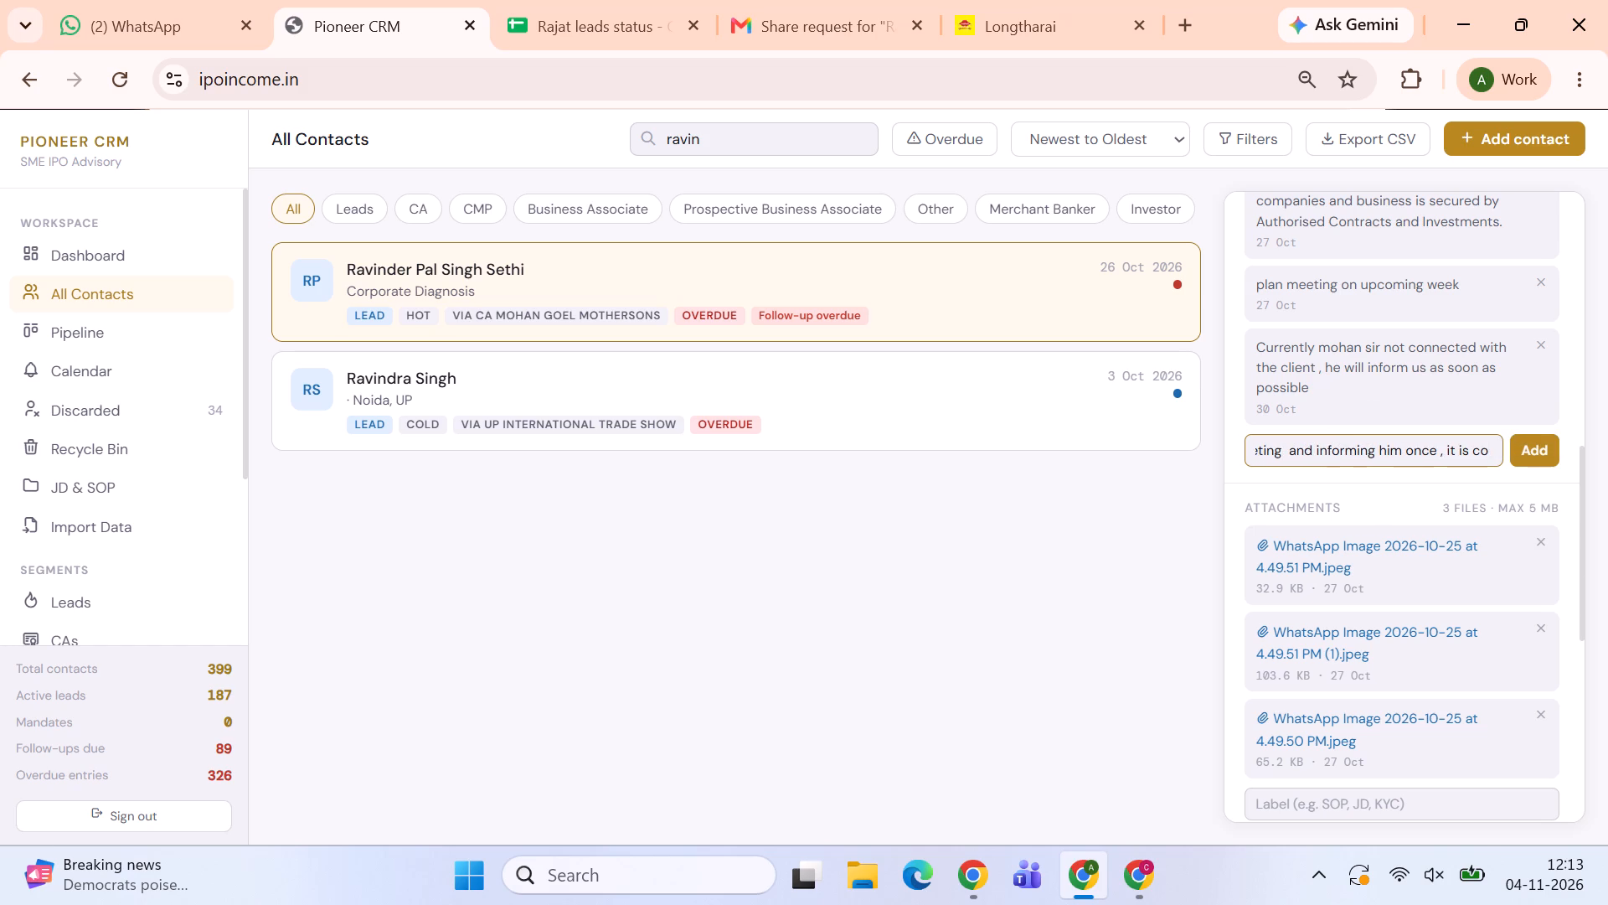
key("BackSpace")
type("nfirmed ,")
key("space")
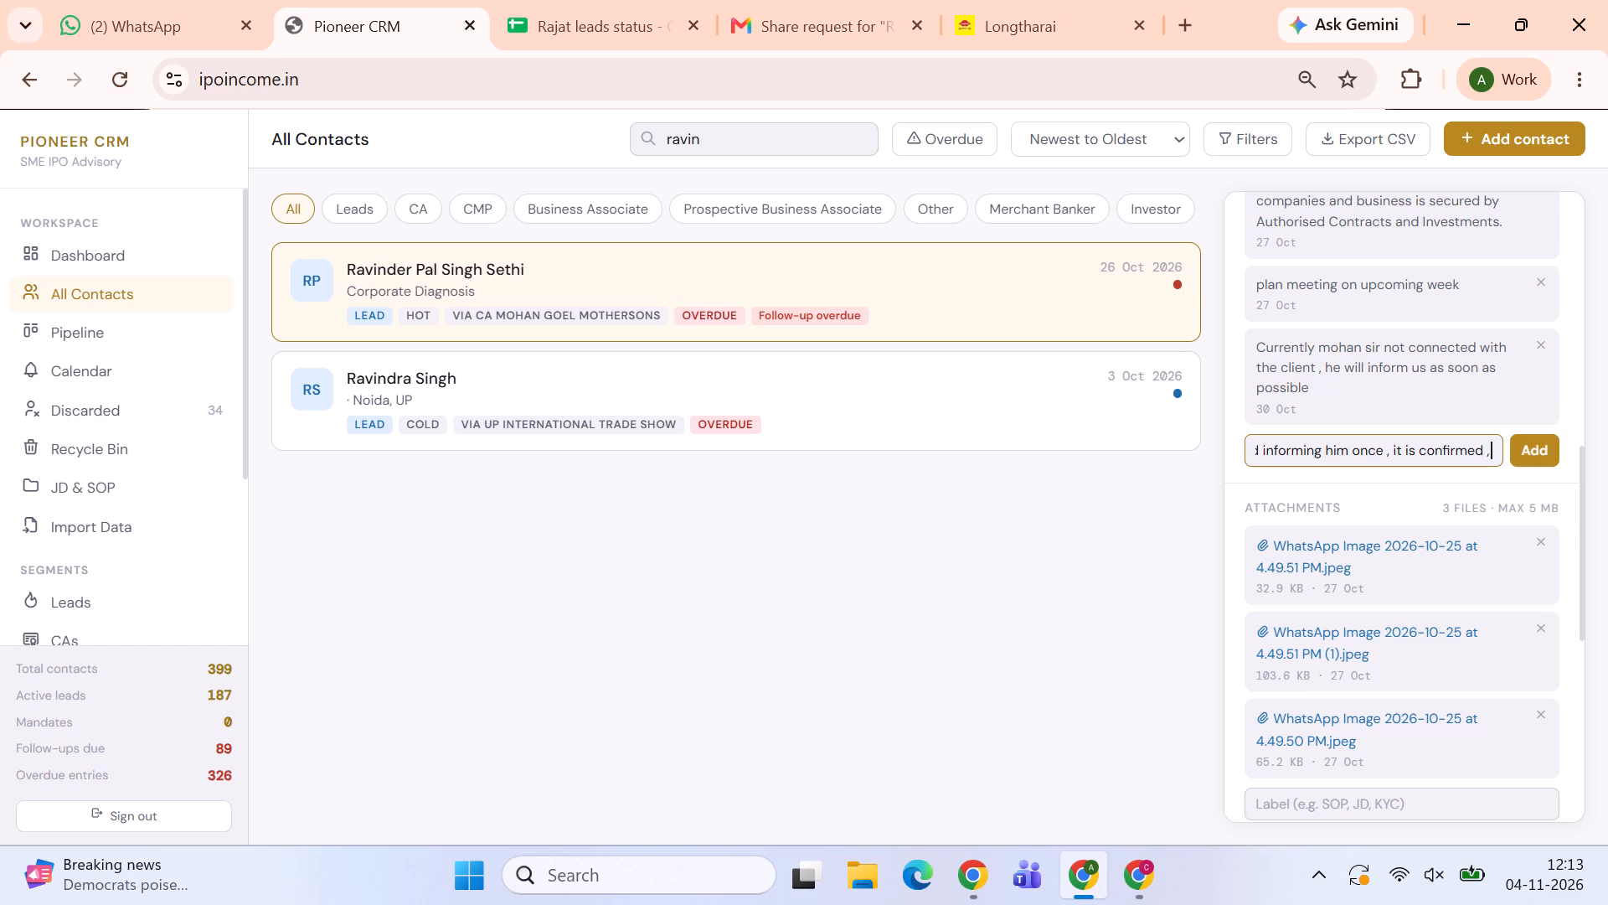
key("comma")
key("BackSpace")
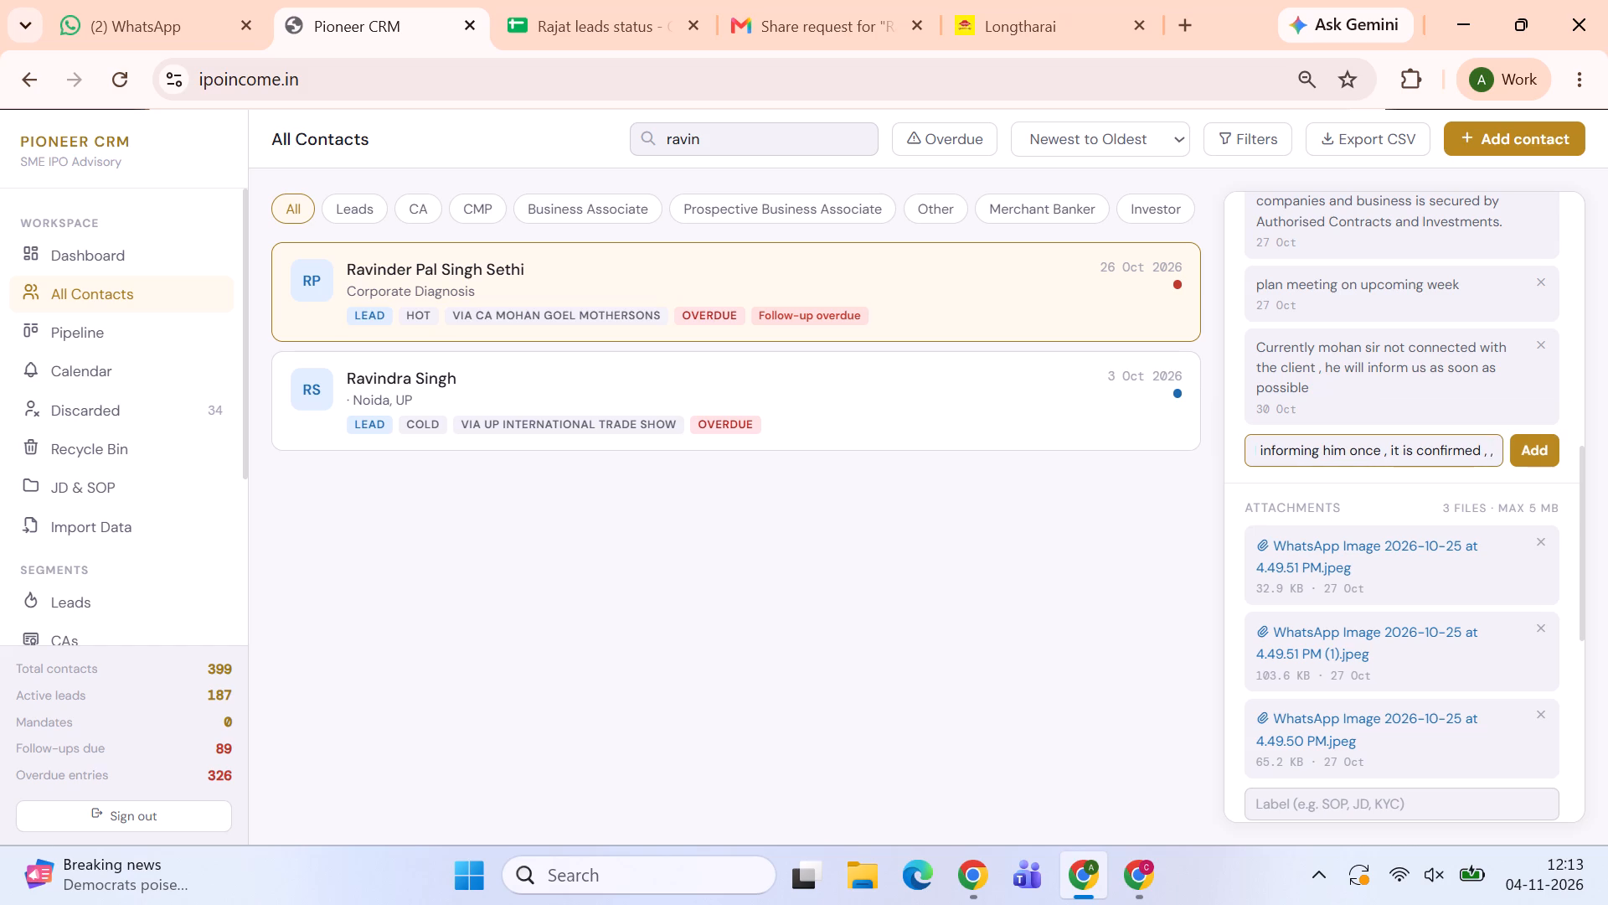
Finish the note with "the meeting need to aligned for this week" and add it to the lead.
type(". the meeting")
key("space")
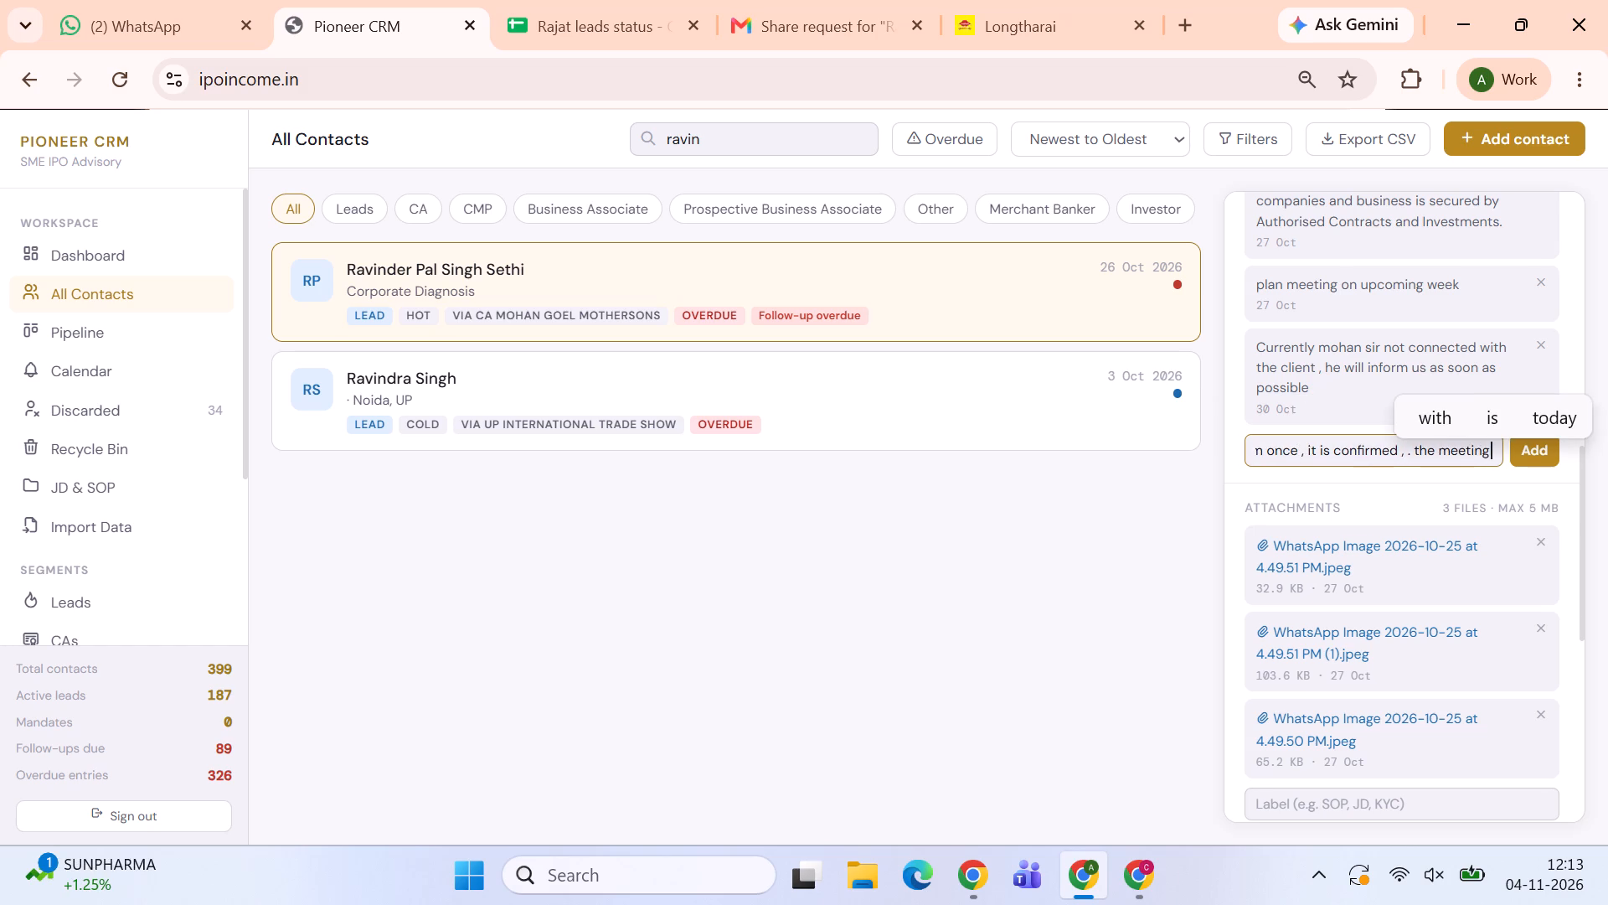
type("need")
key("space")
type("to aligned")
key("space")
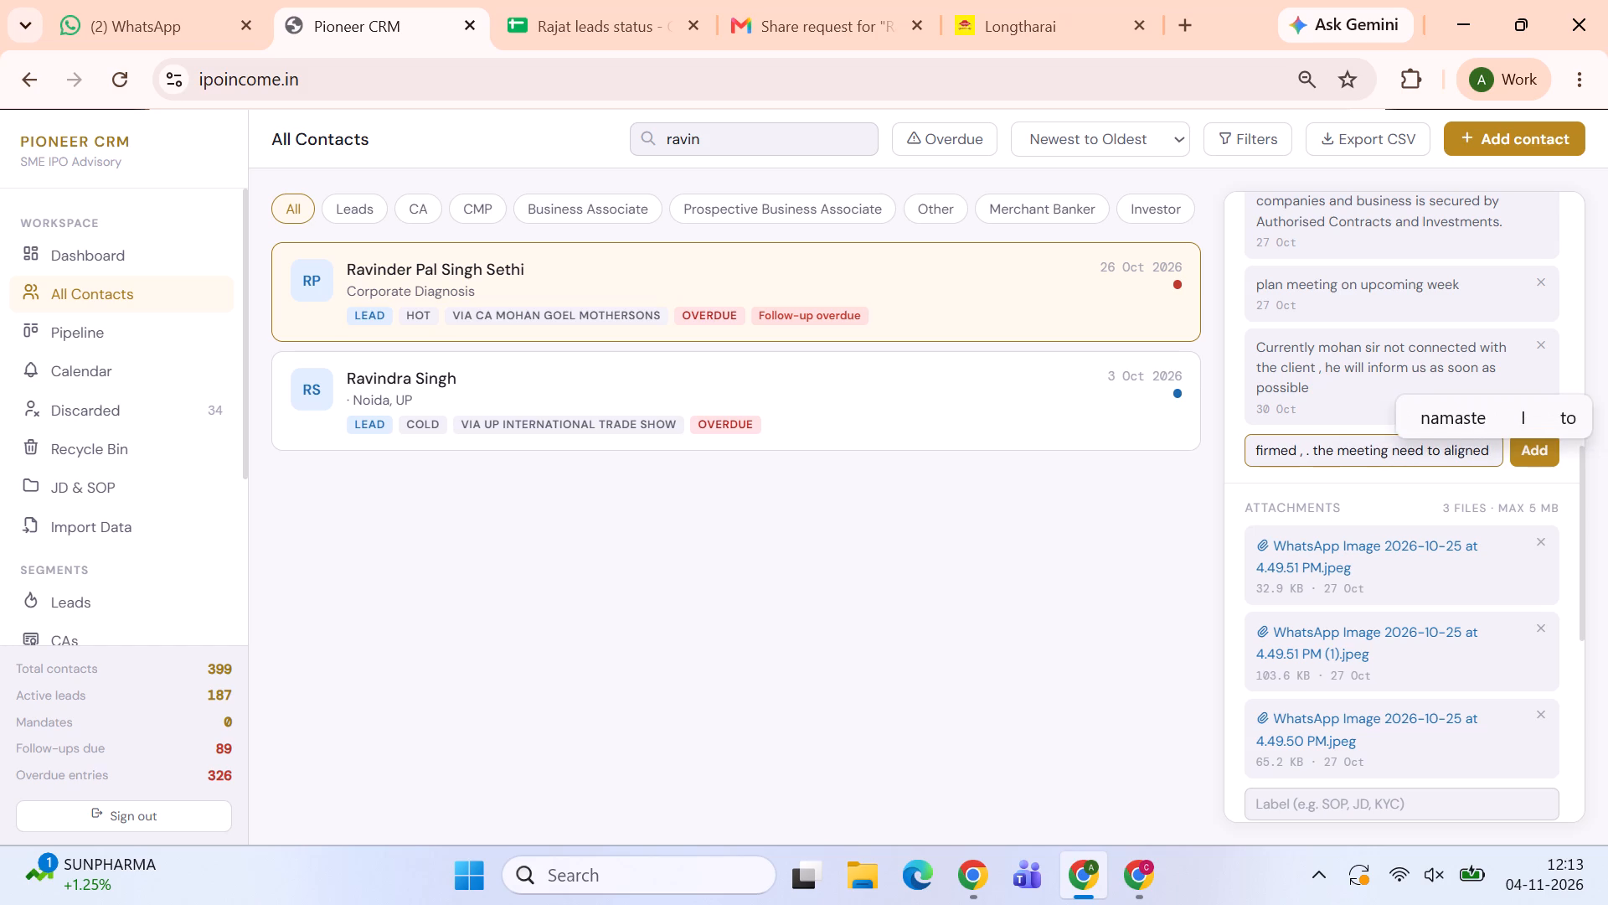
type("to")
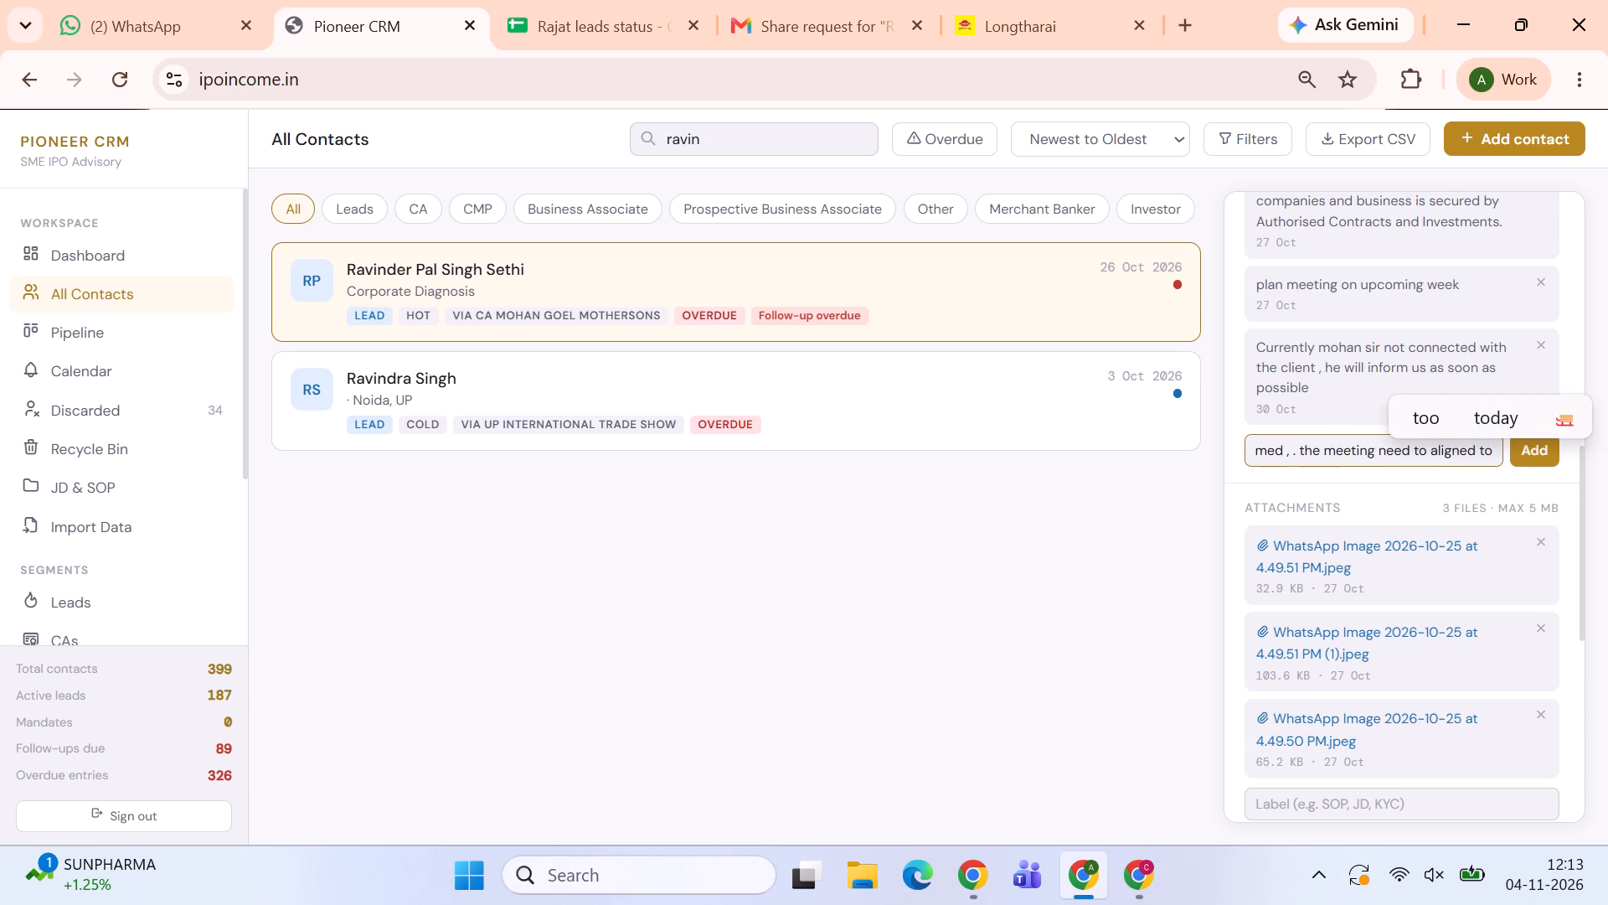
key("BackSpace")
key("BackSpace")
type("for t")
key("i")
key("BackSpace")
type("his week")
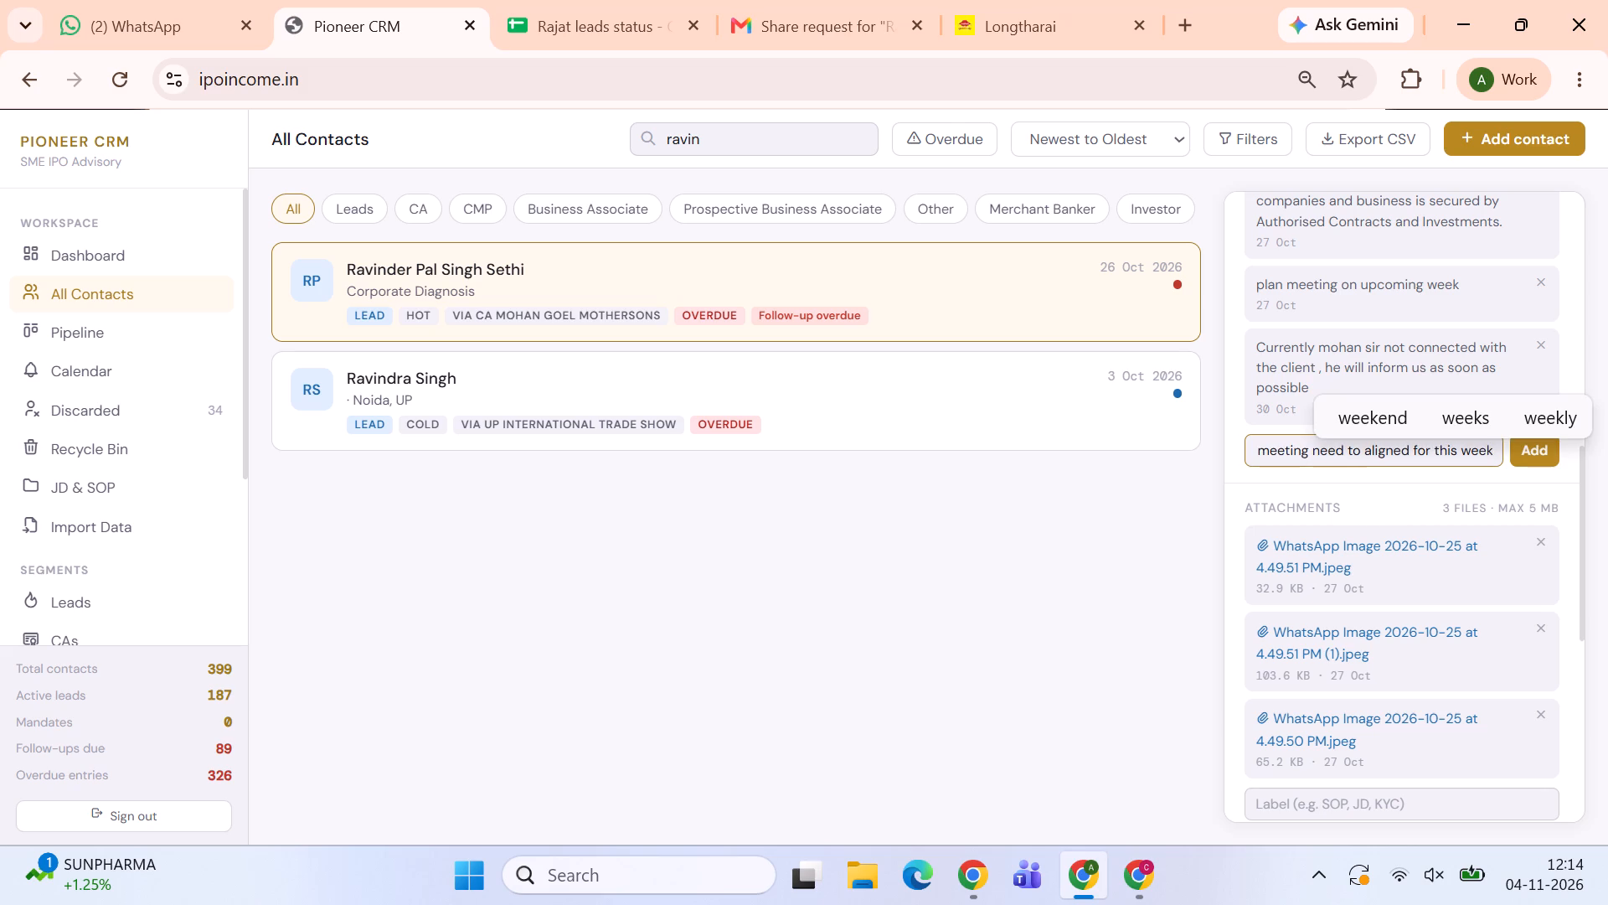
left_click(1350, 498)
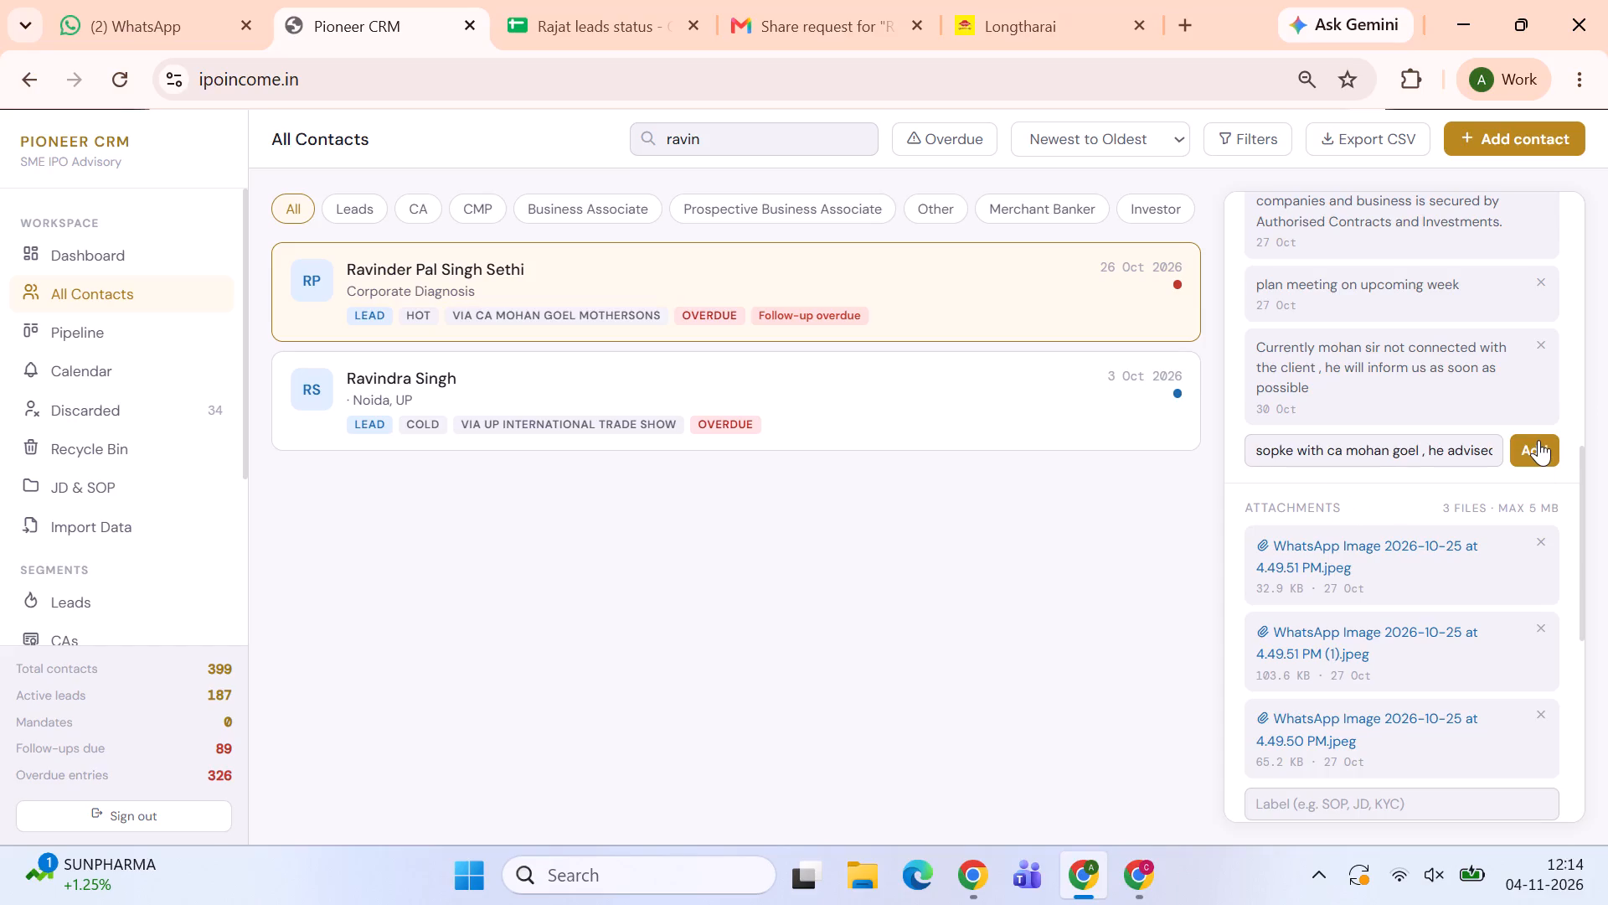
left_click(1538, 440)
scroll(1424, 427, "up", 3)
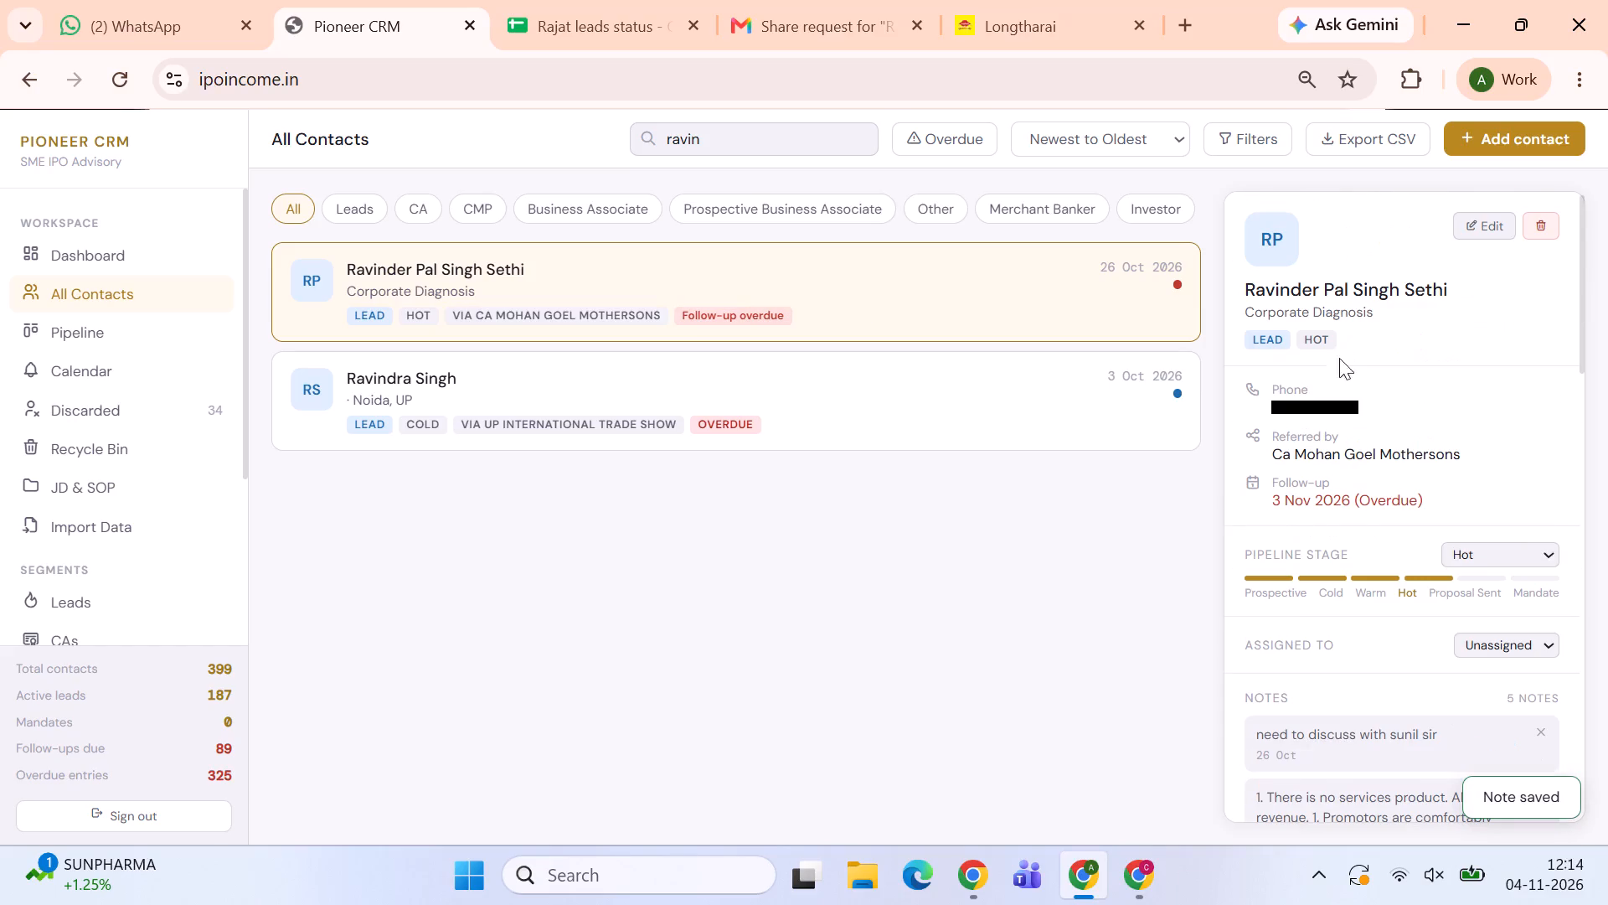
Search the contacts for sha and open the SK Projects Luxury Interior lead.
left_click(785, 147)
key("BackSpace")
key("BackSpace")
key("BackSpace")
key("BackSpace")
key("BackSpace")
key("BackSpace")
key("BackSpace")
key("BackSpace")
key("BackSpace")
key("BackSpace")
key("BackSpace")
key("BackSpace")
key("BackSpace")
key("BackSpace")
key("BackSpace")
key("BackSpace")
key("BackSpace")
key("BackSpace")
key("BackSpace")
key("BackSpace")
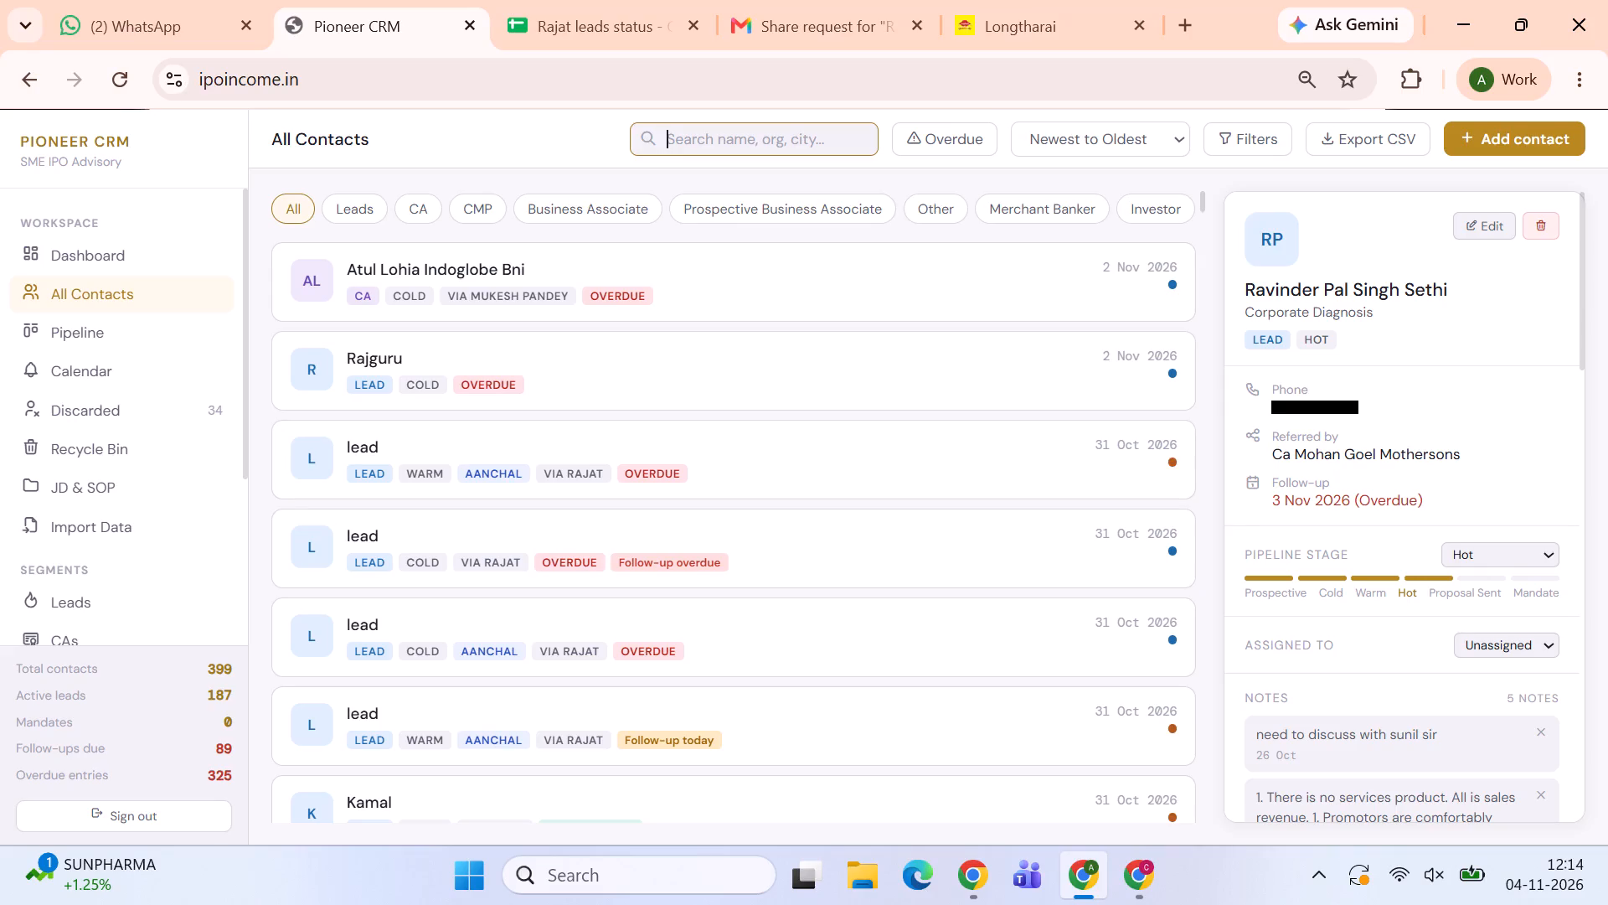
left_click(724, 137)
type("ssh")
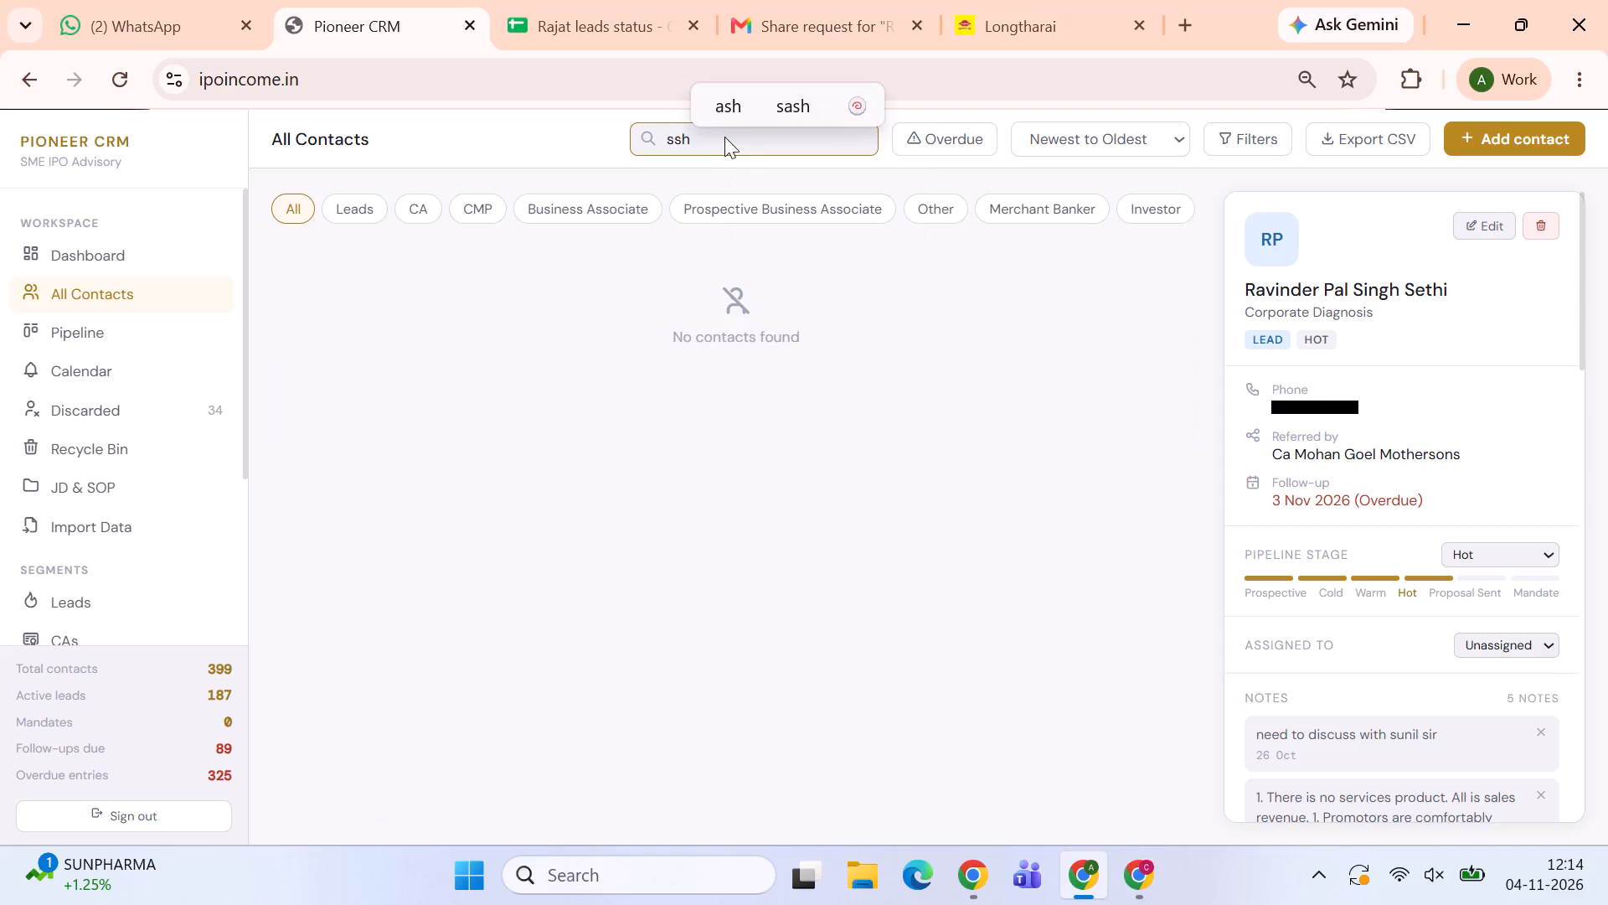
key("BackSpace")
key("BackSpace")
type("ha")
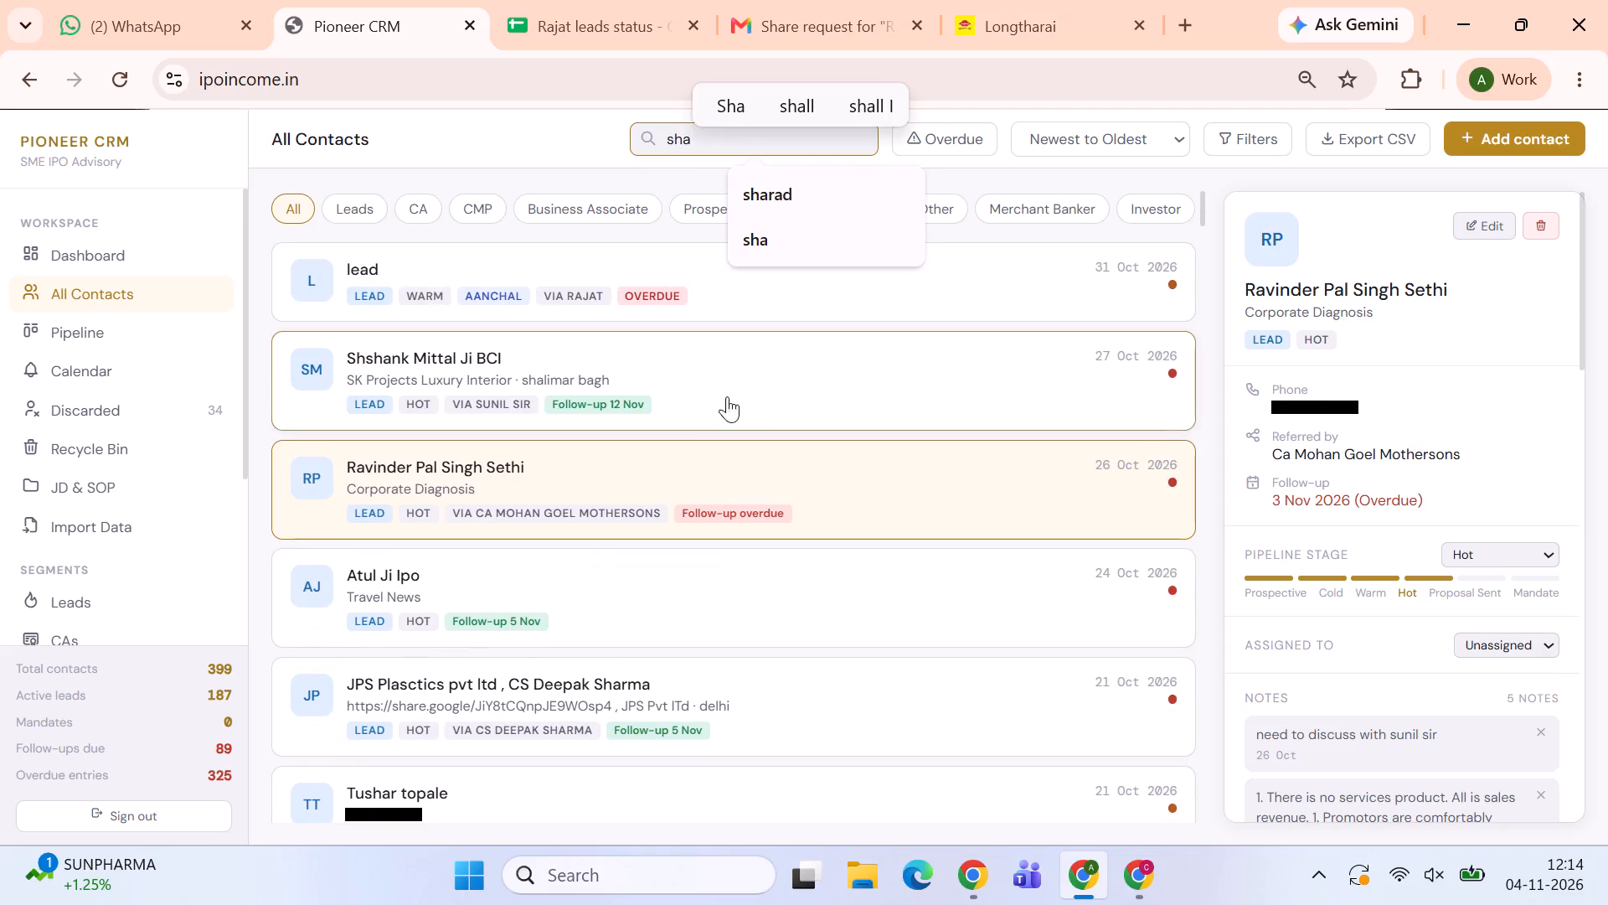
left_click(771, 397)
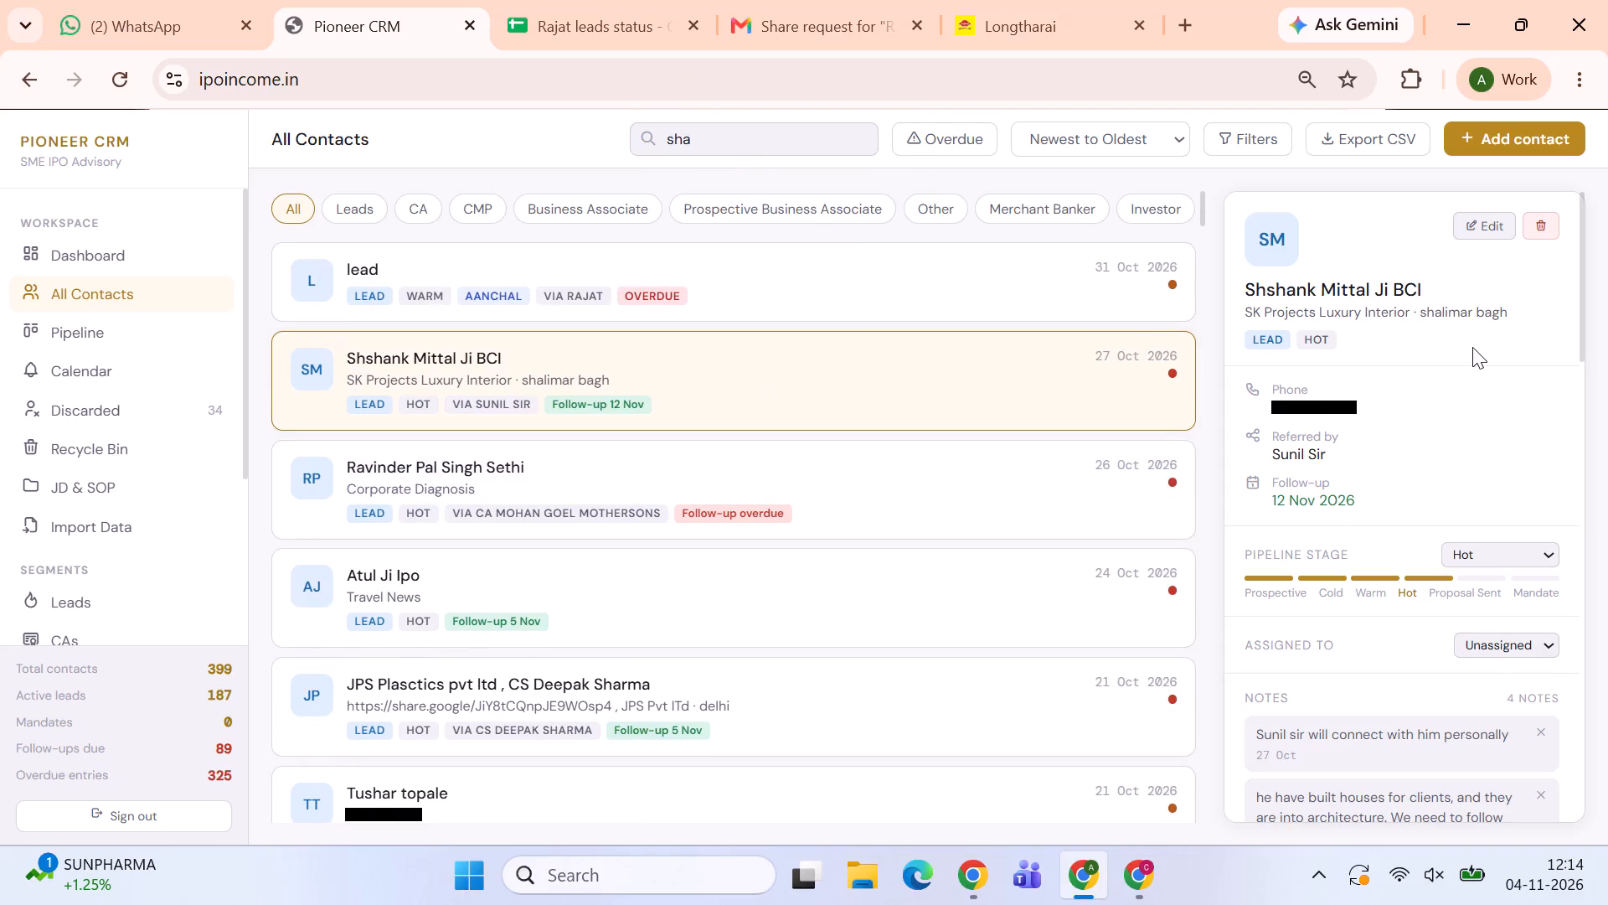
Review the notes, company overview and attachments section of the SK Projects Luxury Interior lead.
scroll(1472, 347, "down", 1)
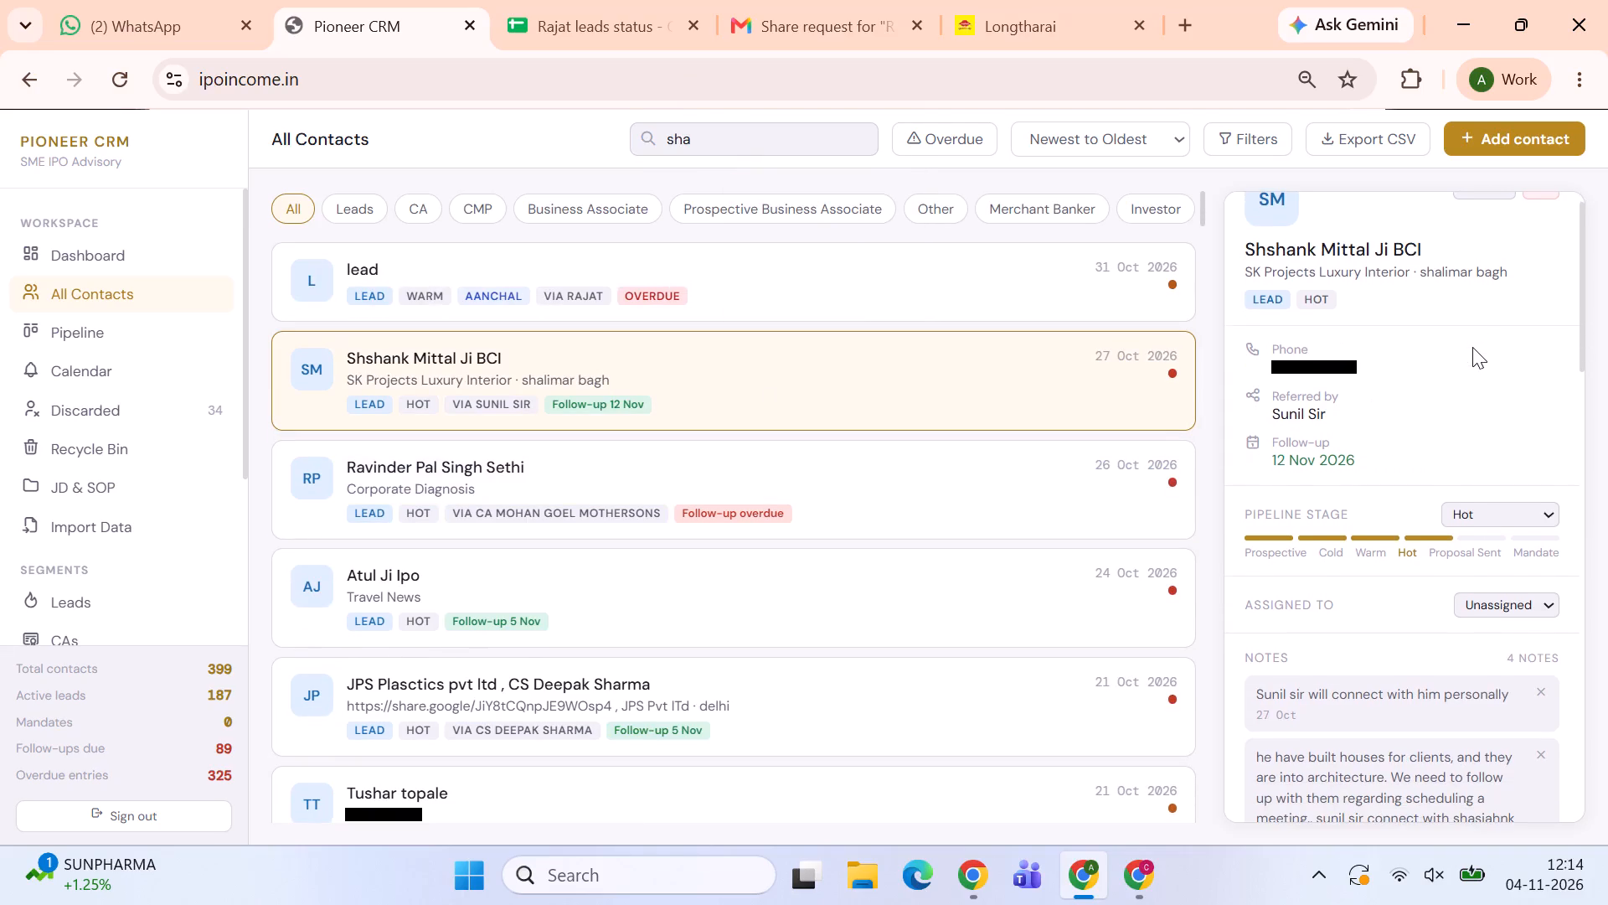
scroll(1472, 347, "down", 1)
scroll(1513, 623, "down", 1)
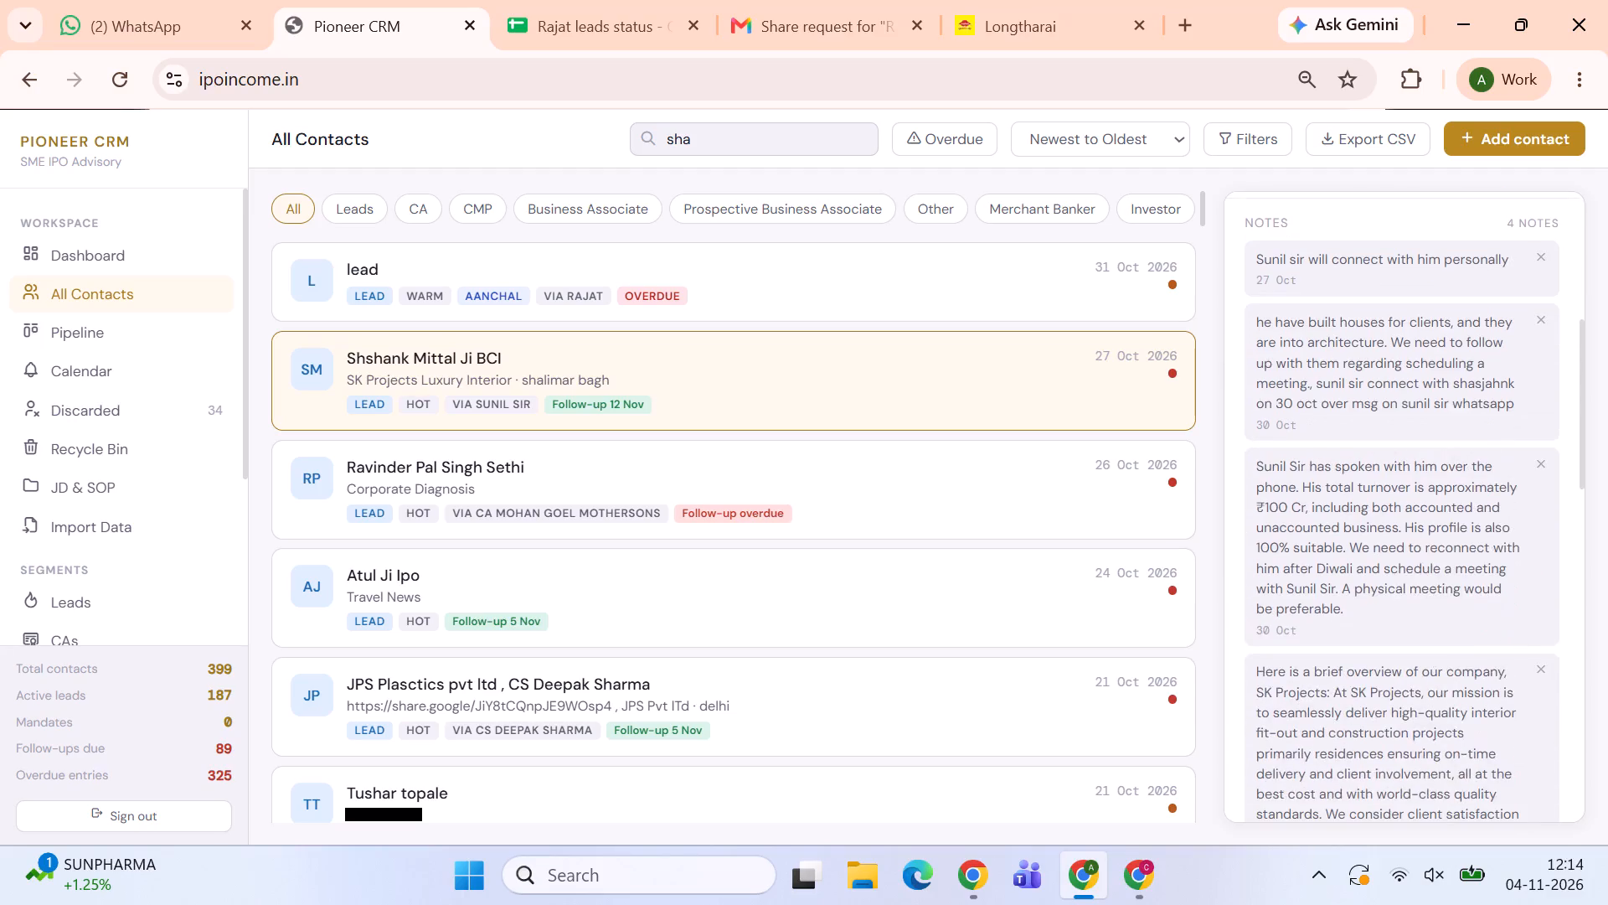
scroll(1461, 657, "down", 4)
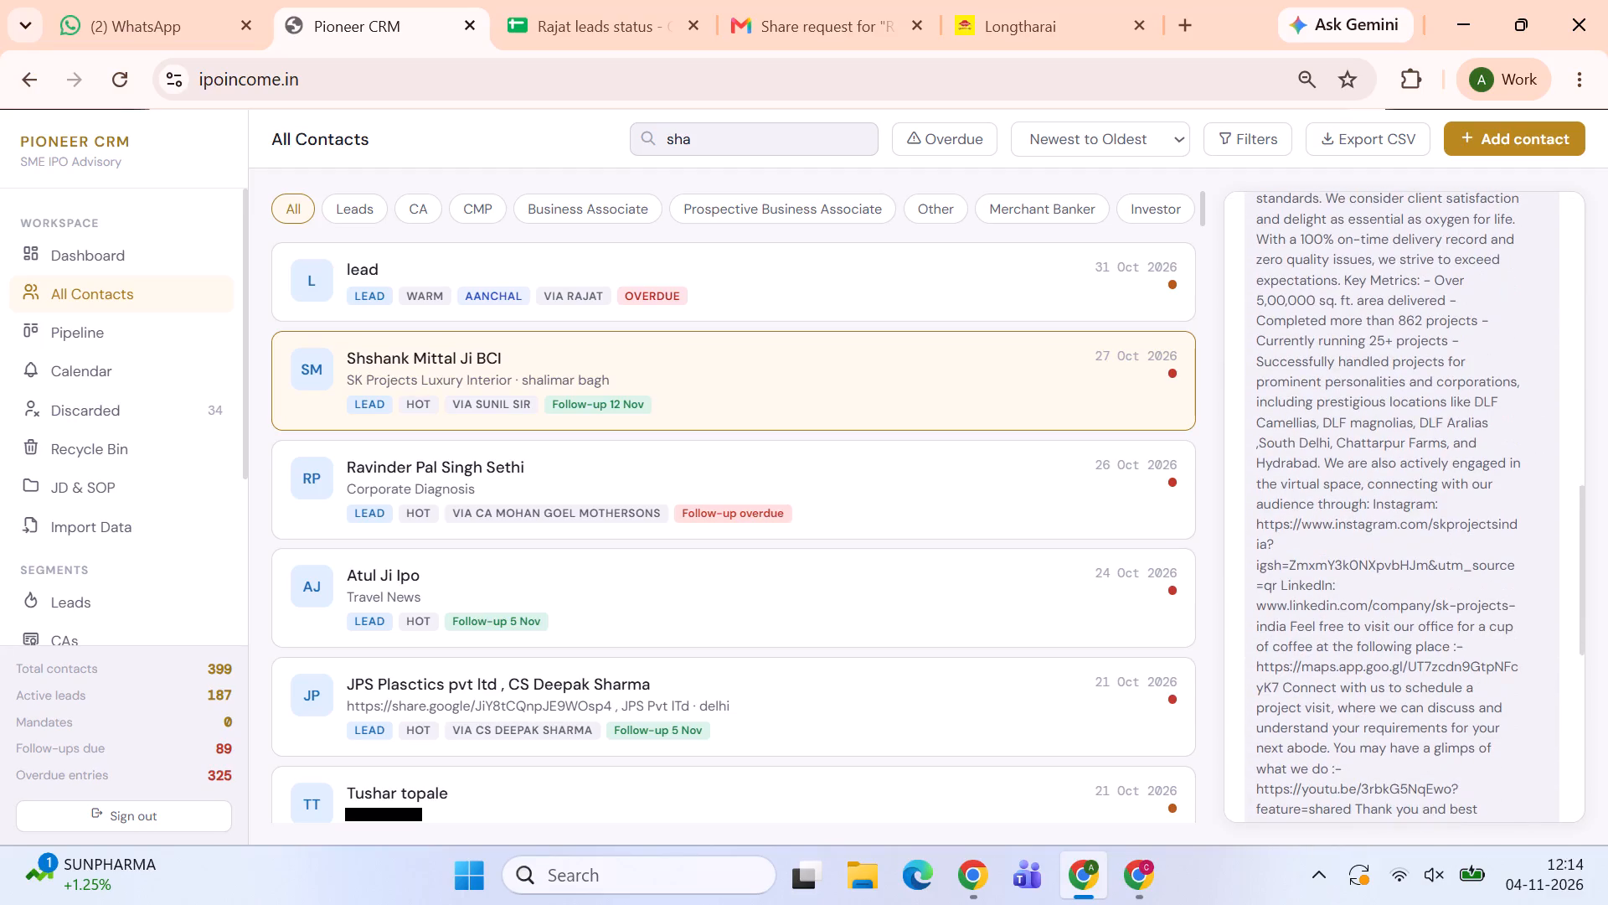
scroll(1461, 657, "down", 2)
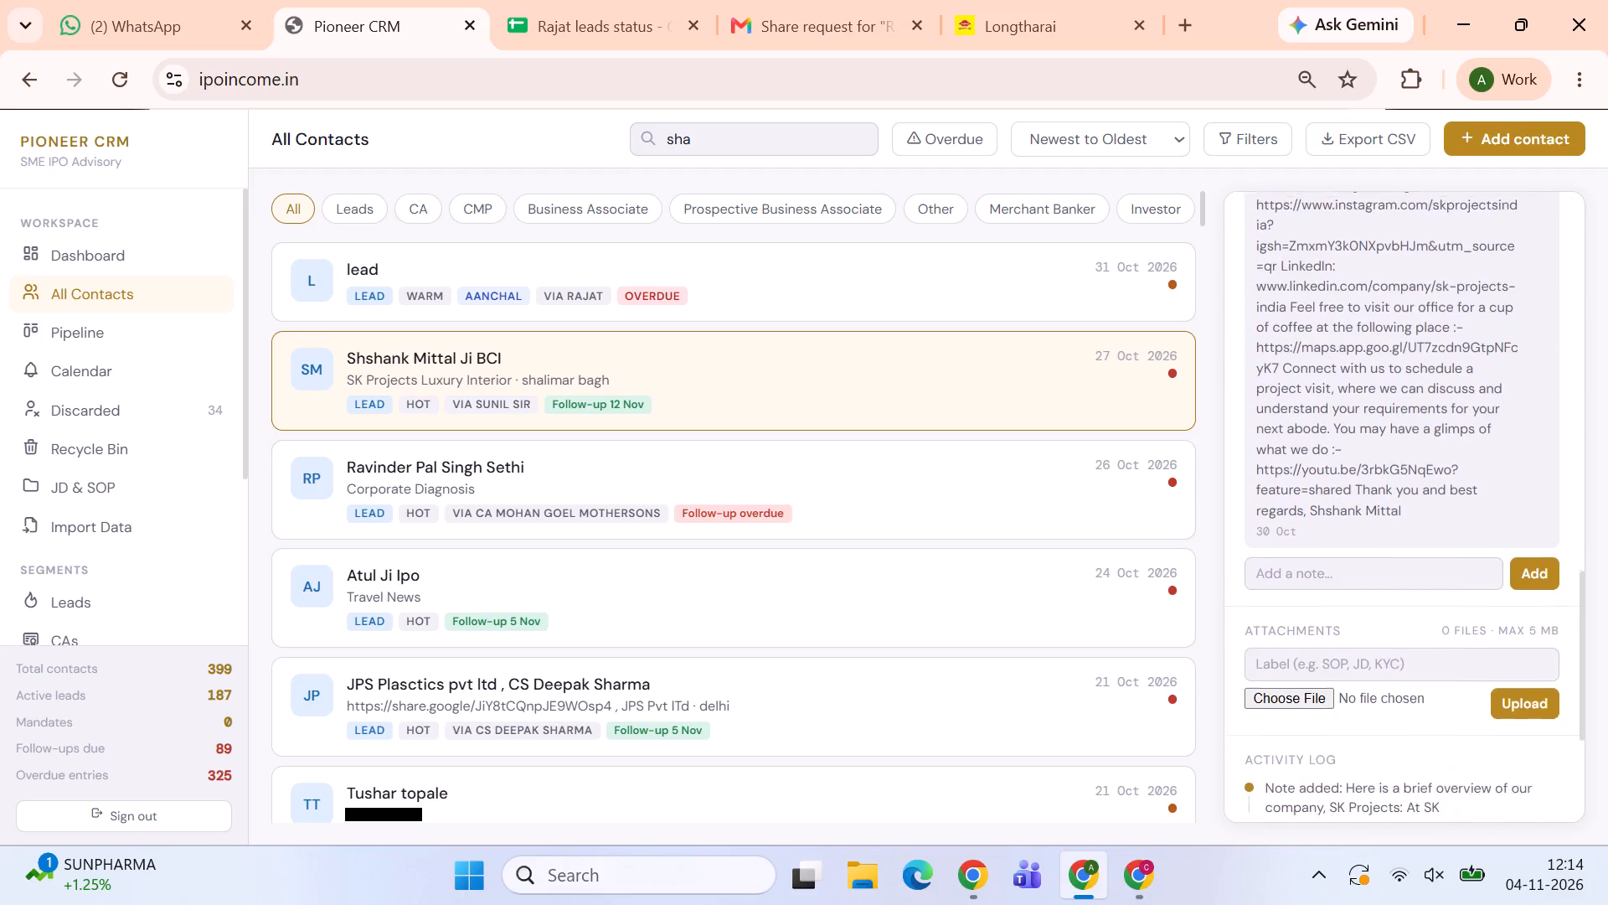
scroll(1456, 473, "up", 3)
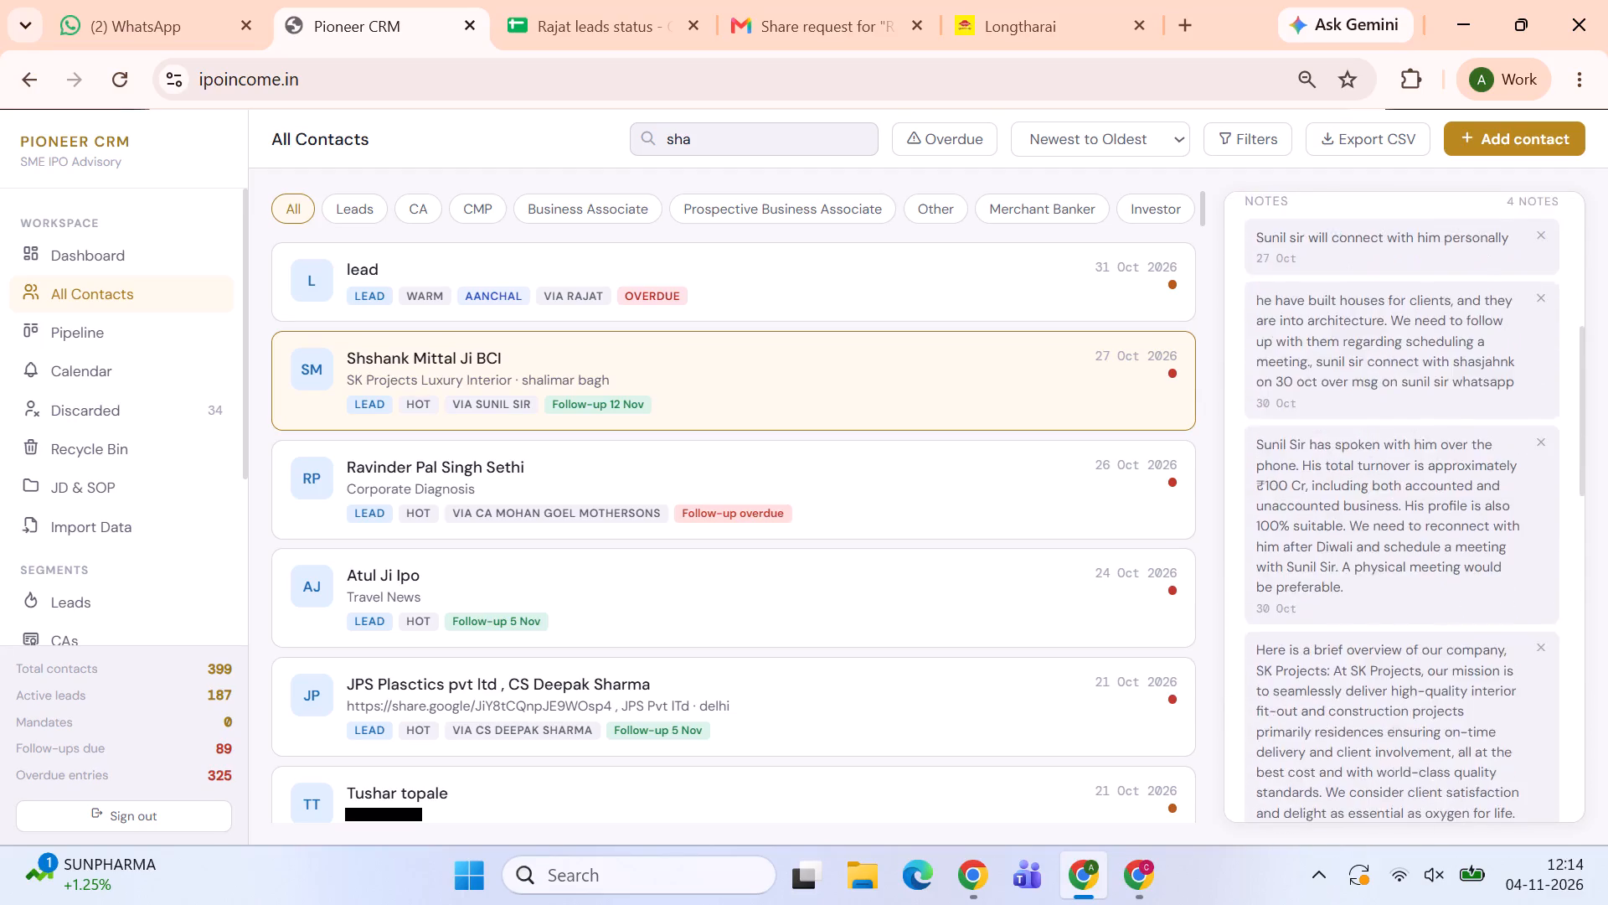
scroll(1456, 473, "up", 2)
scroll(1456, 473, "down", 1)
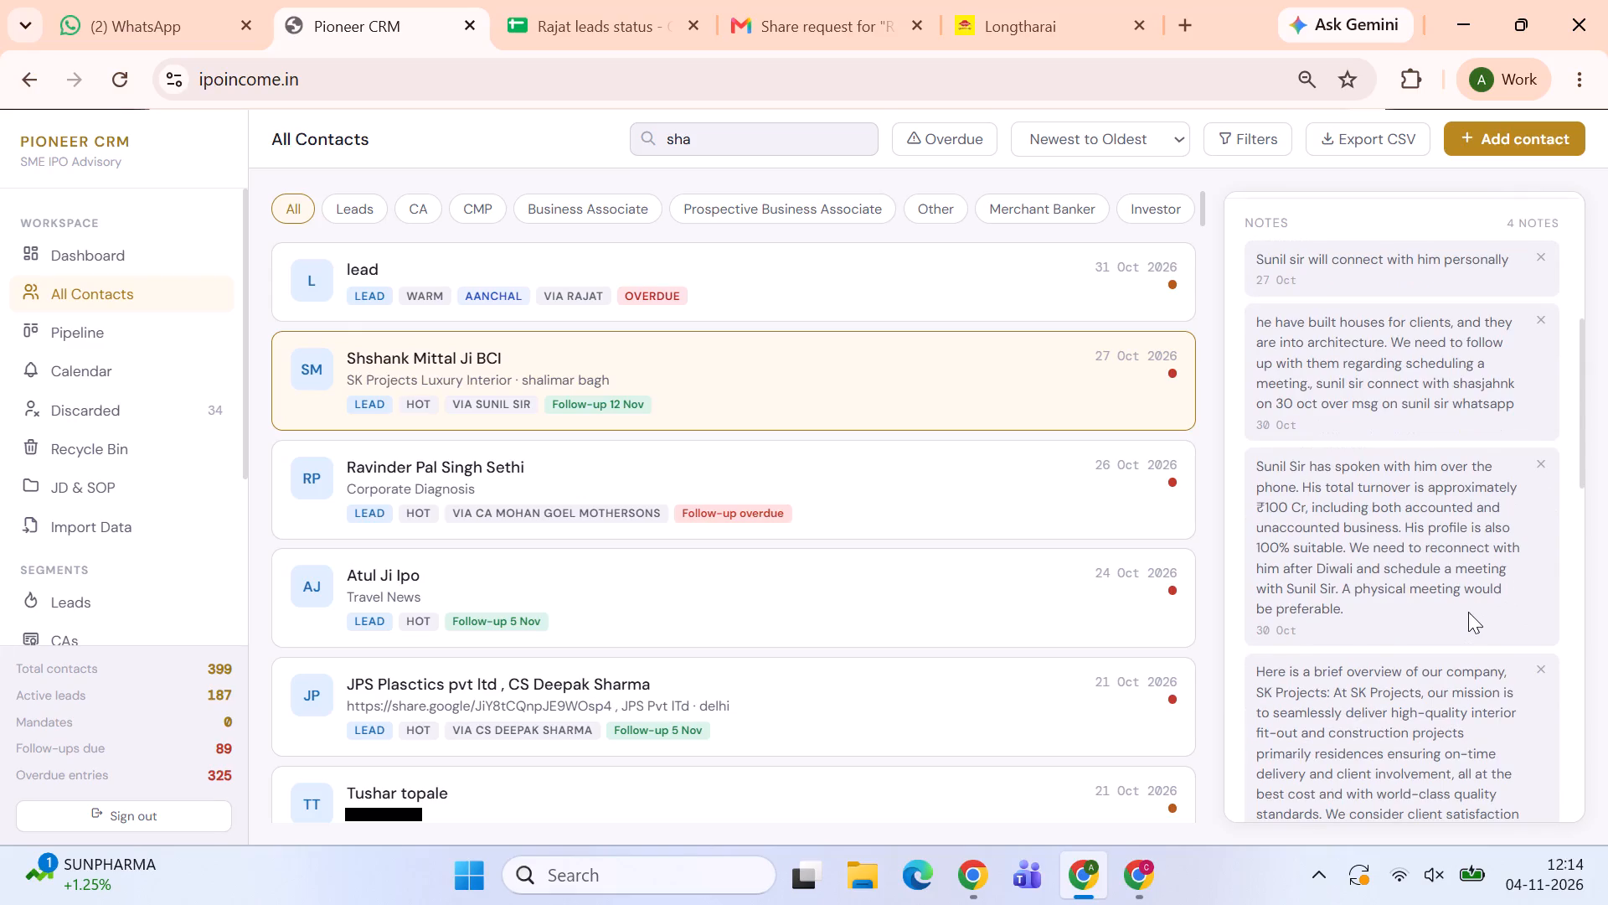
Read the remaining notes of the SK Projects Luxury Interior lead, including the full company overview.
scroll(1397, 622, "down", 1)
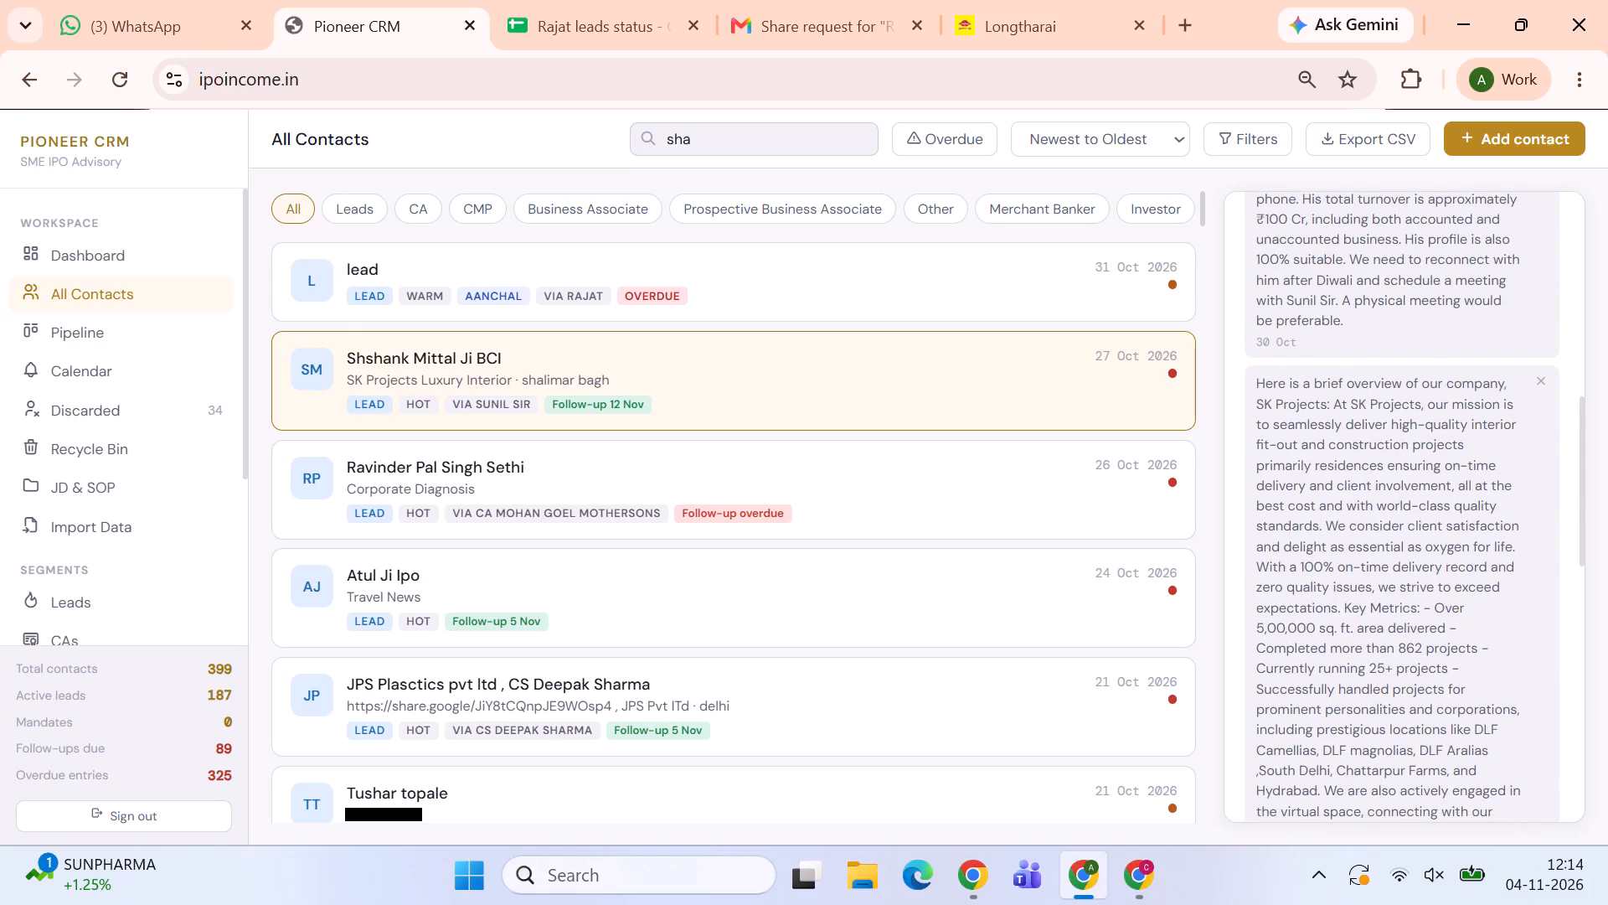
scroll(1397, 622, "down", 1)
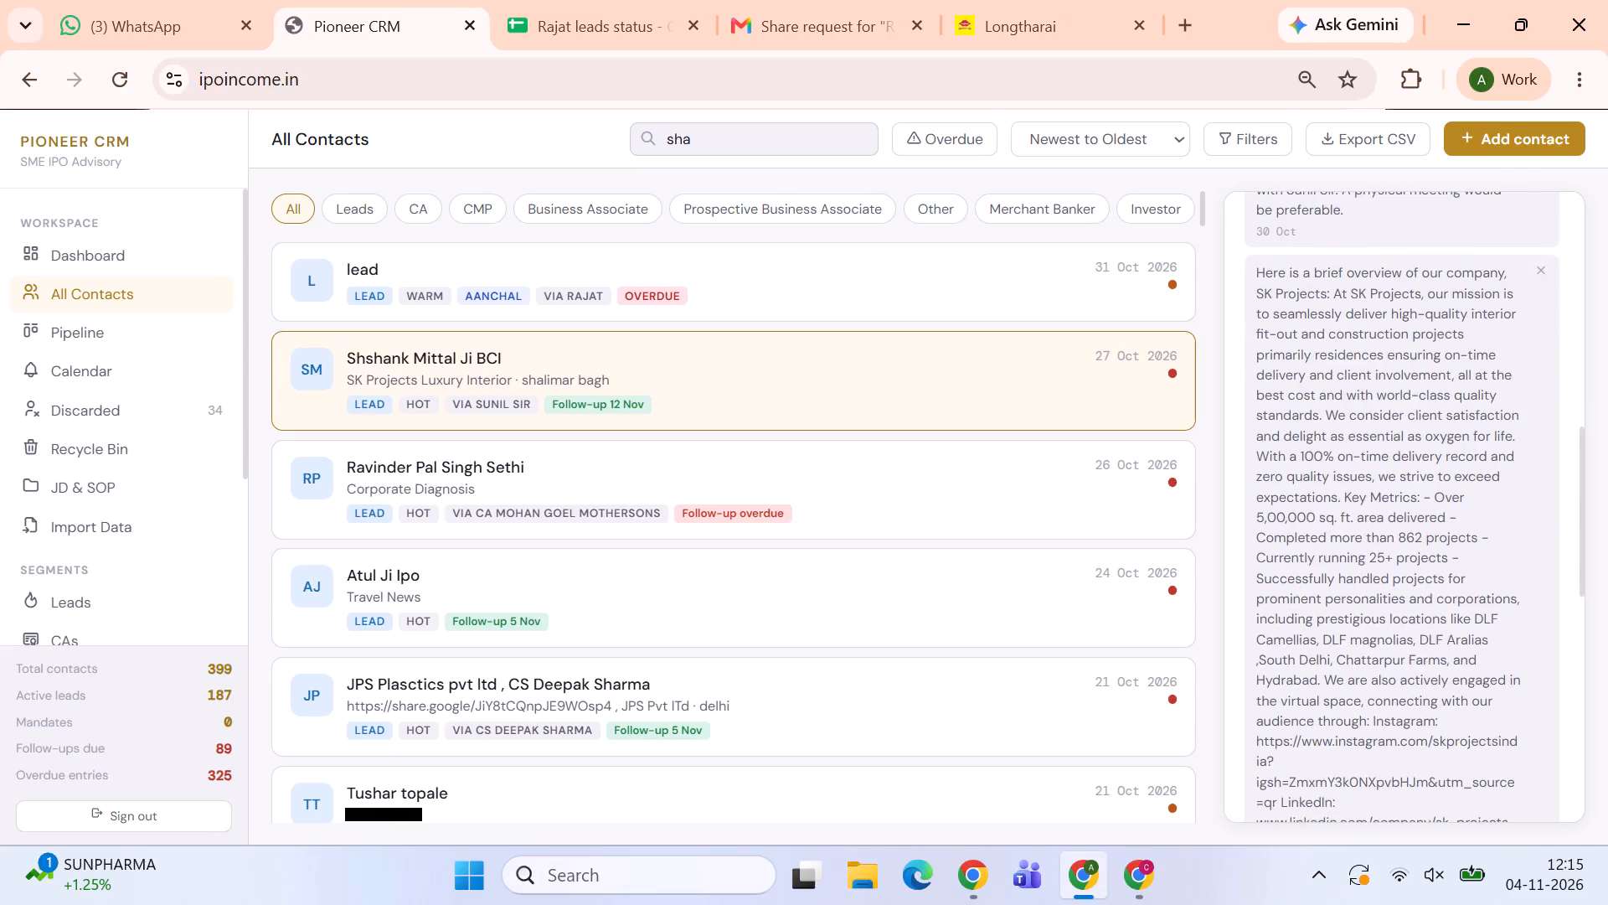
scroll(1397, 622, "down", 2)
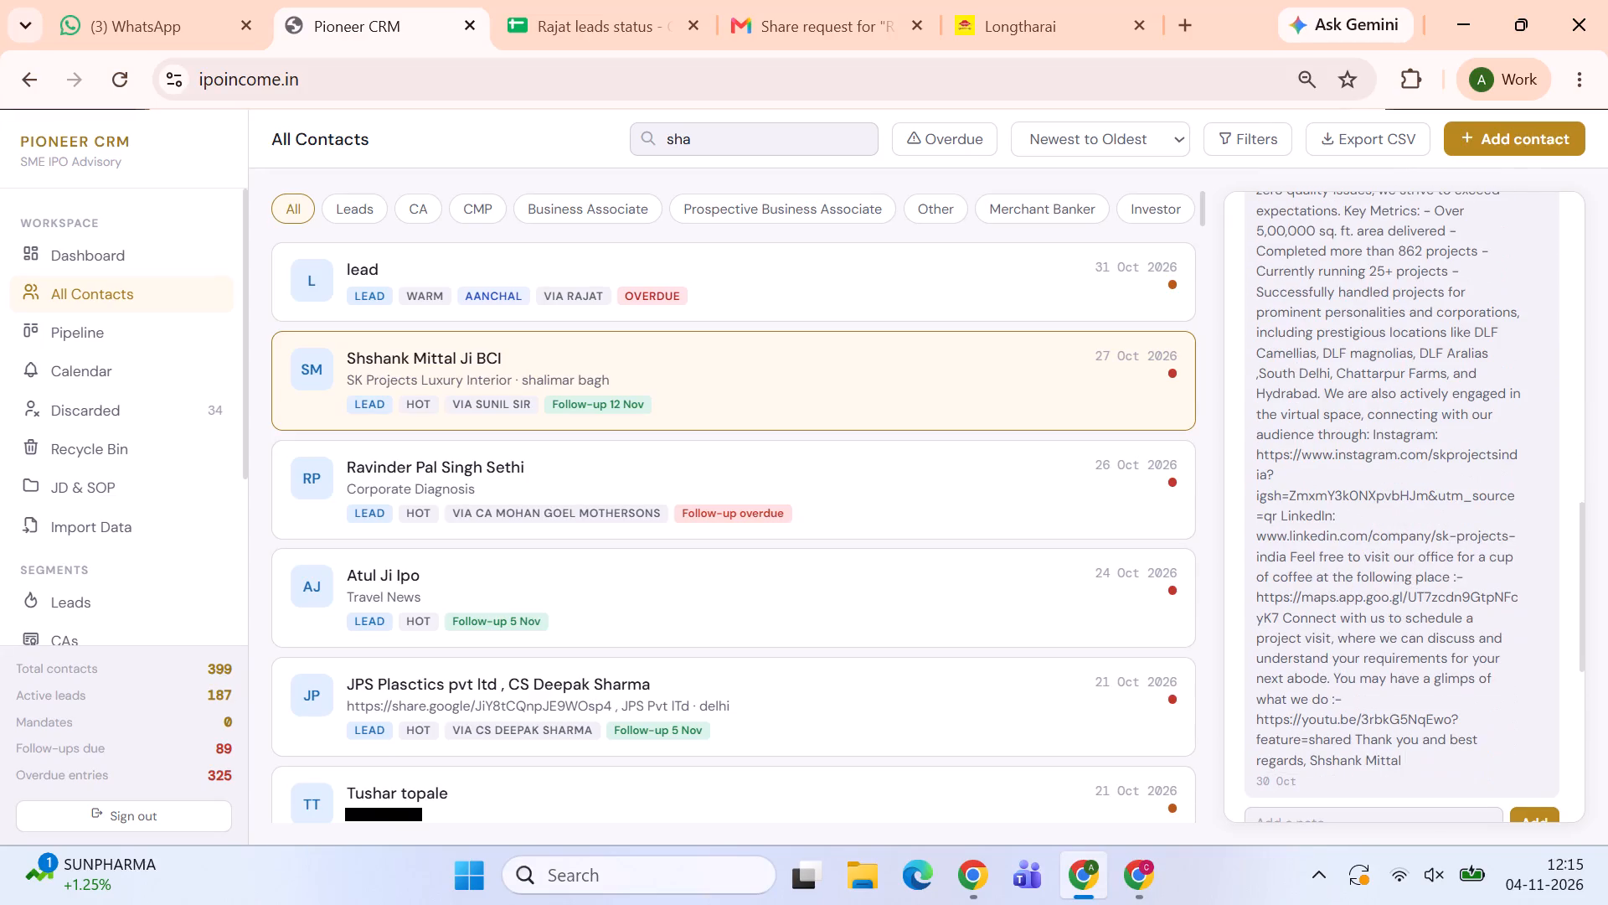
scroll(1392, 630, "up", 4)
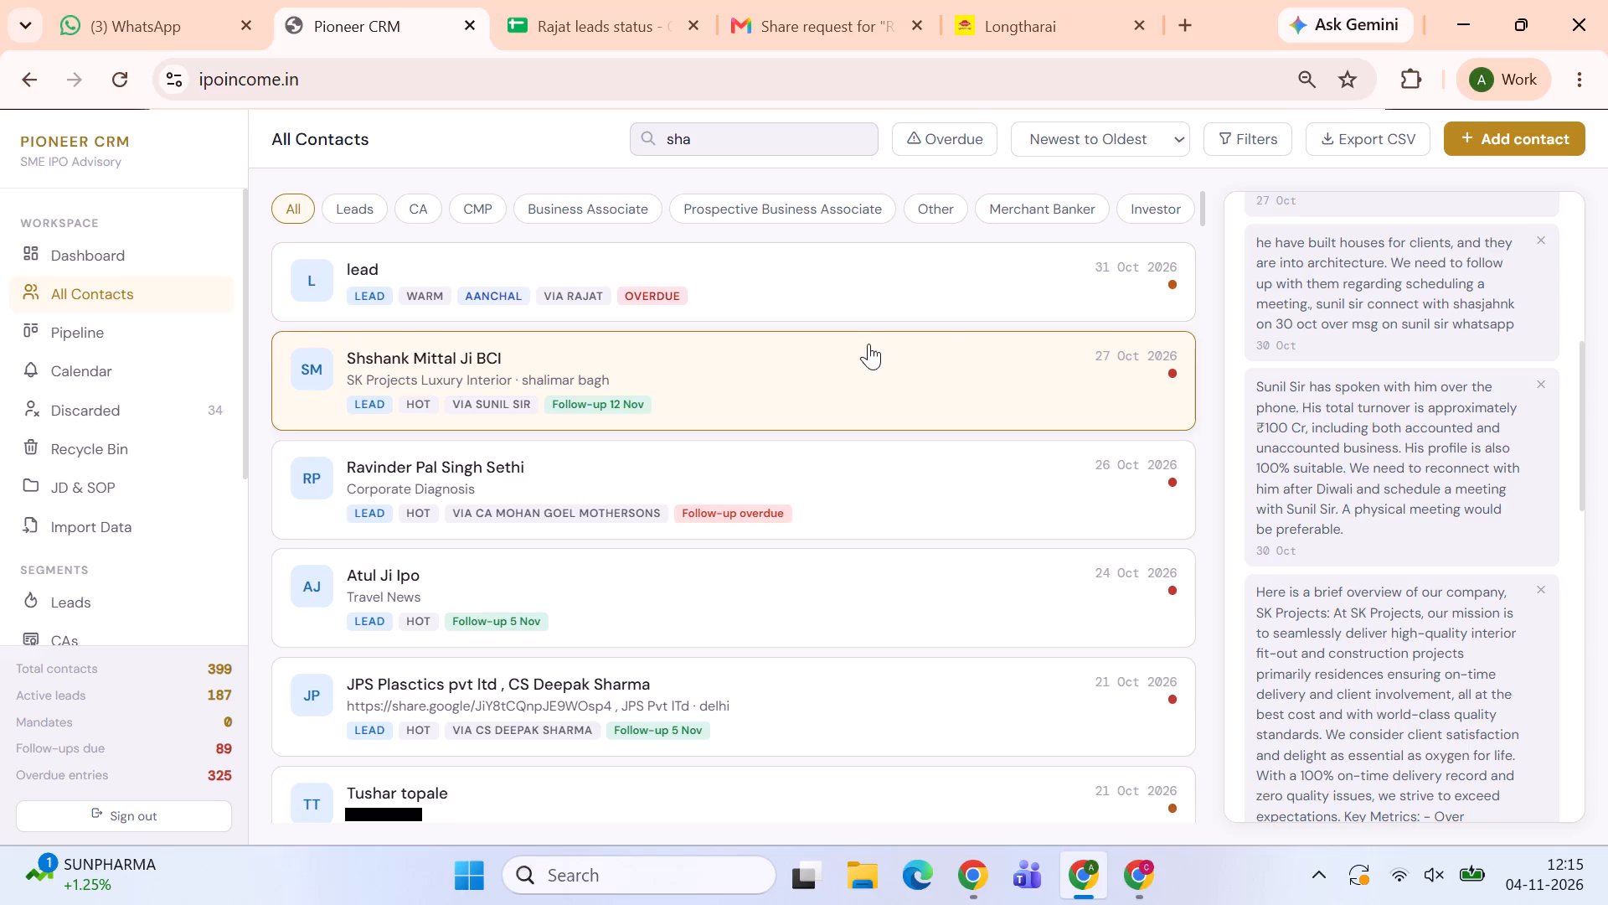
Clear the sha search so that the full contact list is shown again.
left_click(753, 138)
key("BackSpace")
key("BackSpace")
key("BackSpace")
key("BackSpace")
key("BackSpace")
key("BackSpace")
key("BackSpace")
key("BackSpace")
key("BackSpace")
key("BackSpace")
key("BackSpace")
key("BackSpace")
key("BackSpace")
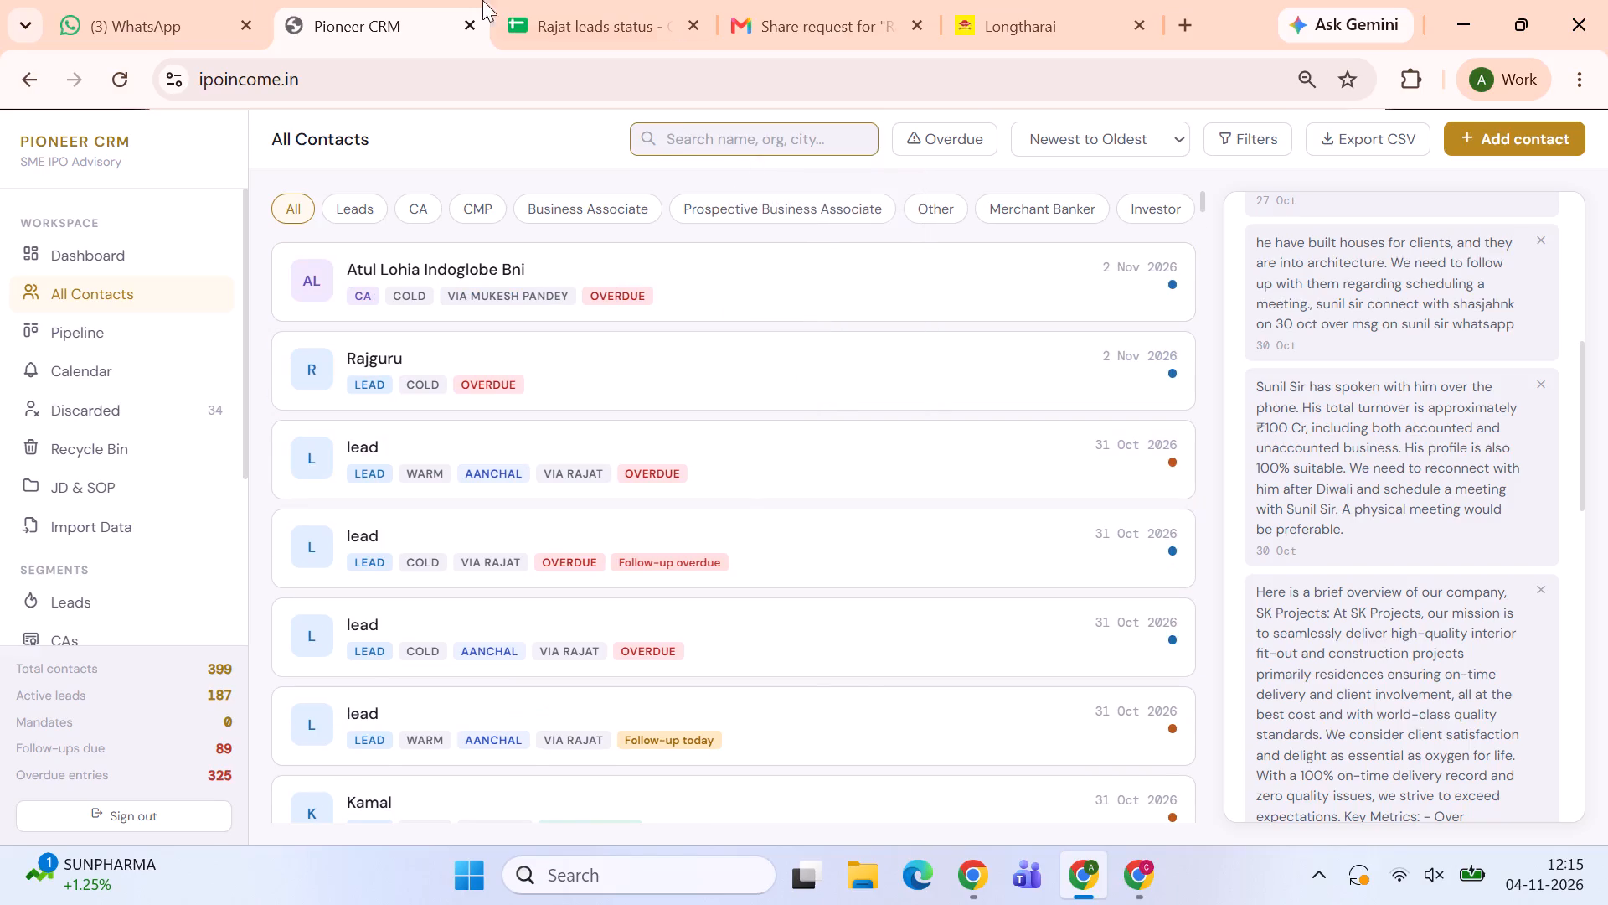
Open the dashboard, look over its pipeline and follow-up summaries, and apply a Hot stage filter assigned to anyone.
left_click(157, 251)
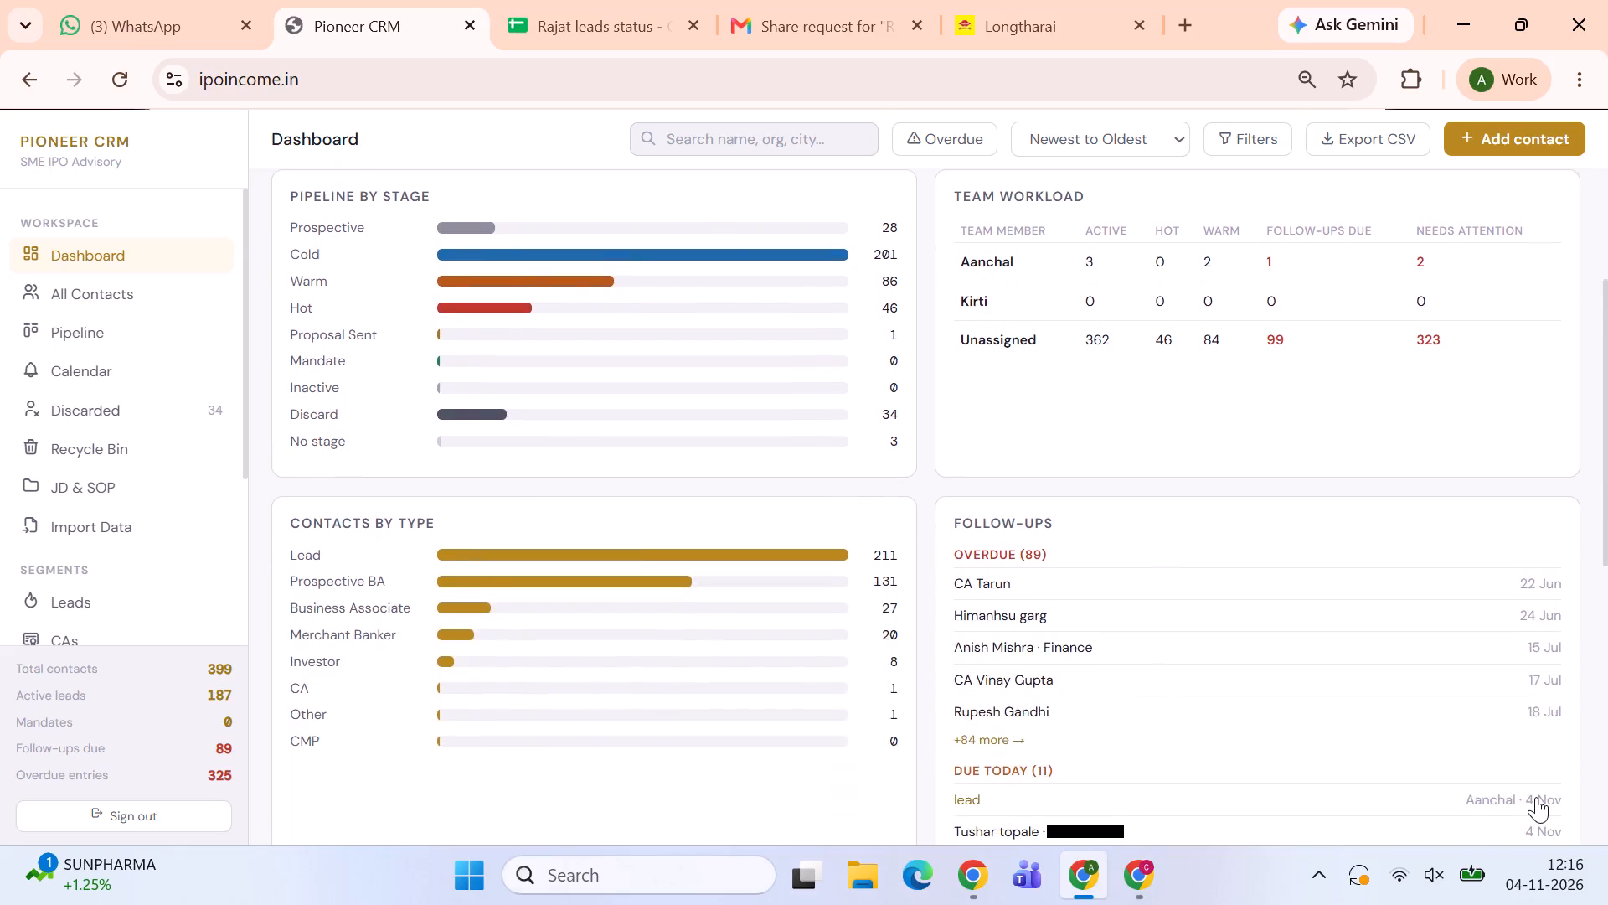
scroll(1536, 797, "down", 1)
scroll(925, 613, "up", 1)
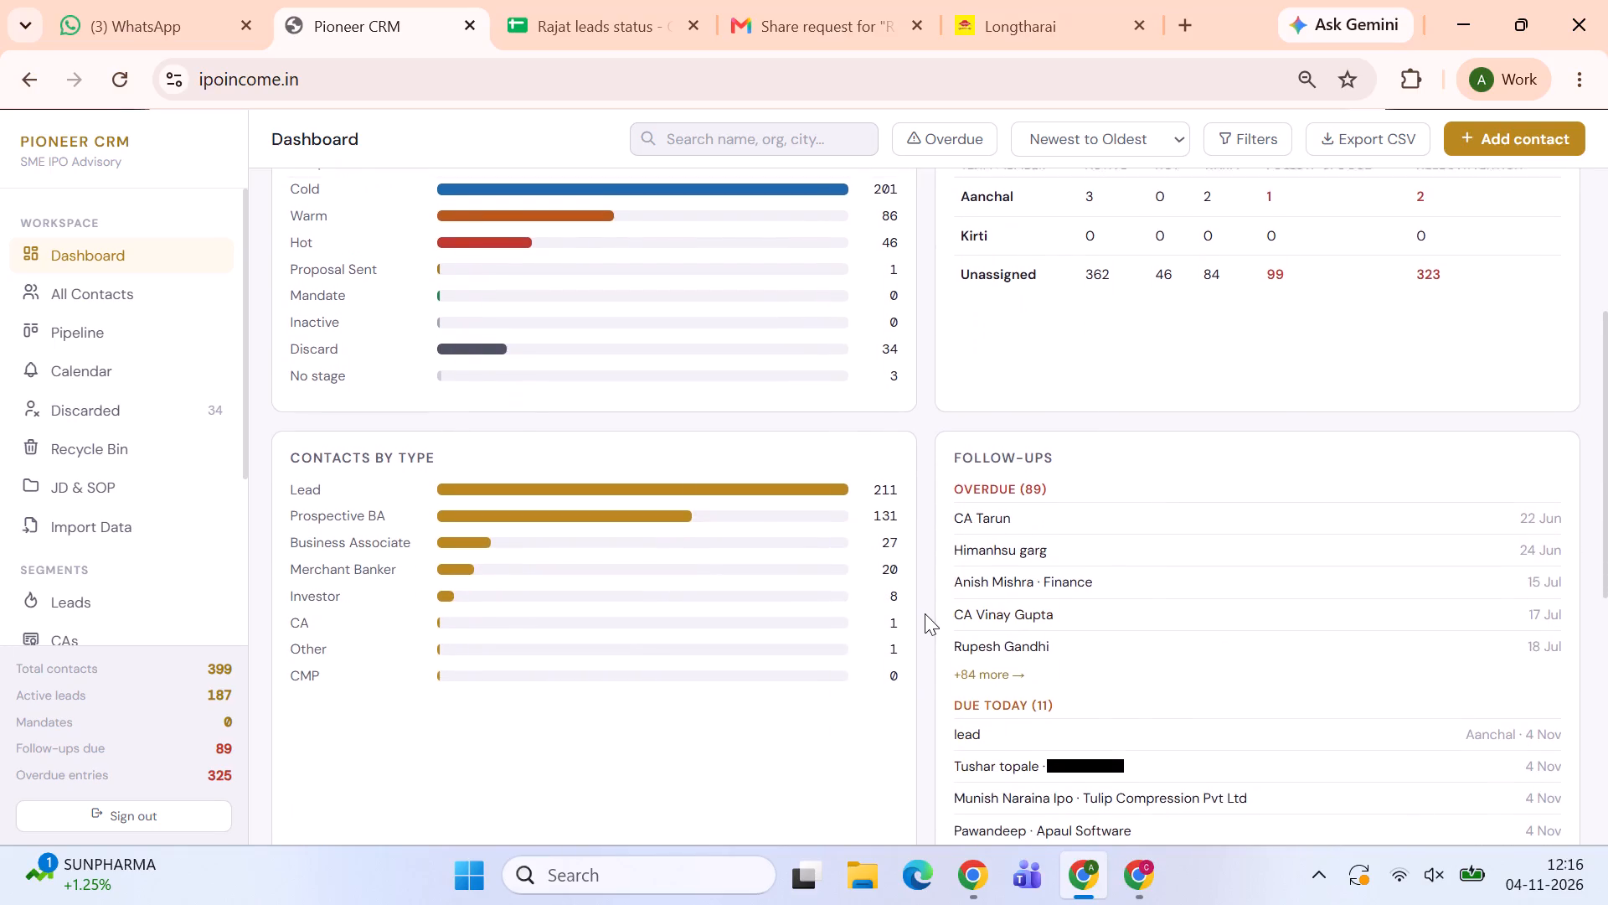
scroll(925, 613, "up", 1)
left_click(1266, 123)
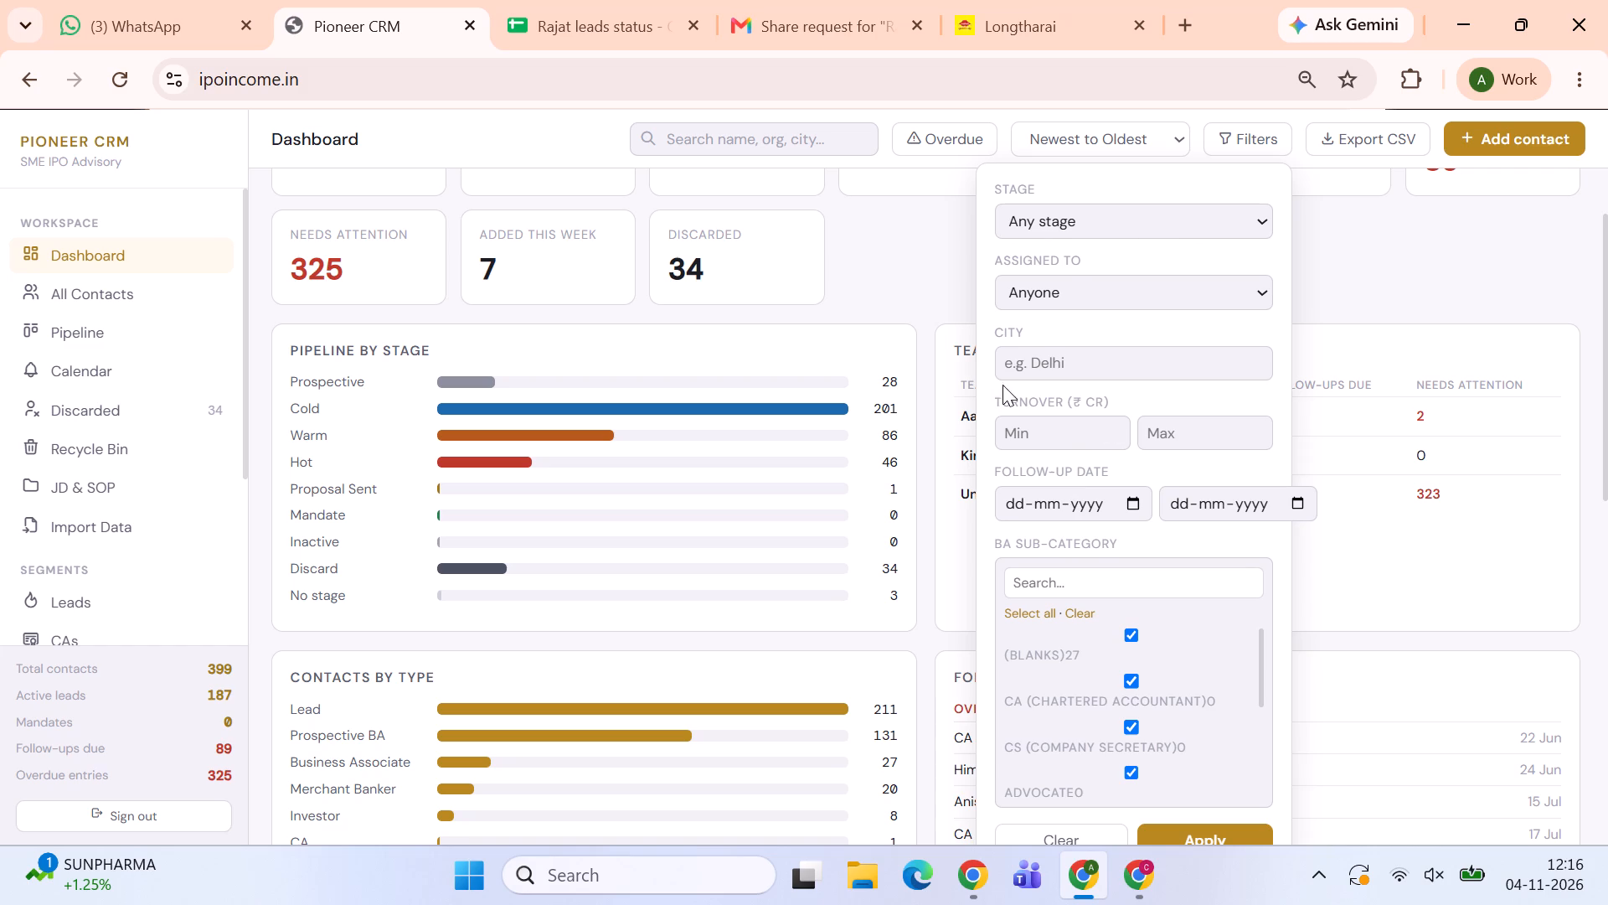
left_click(1102, 293)
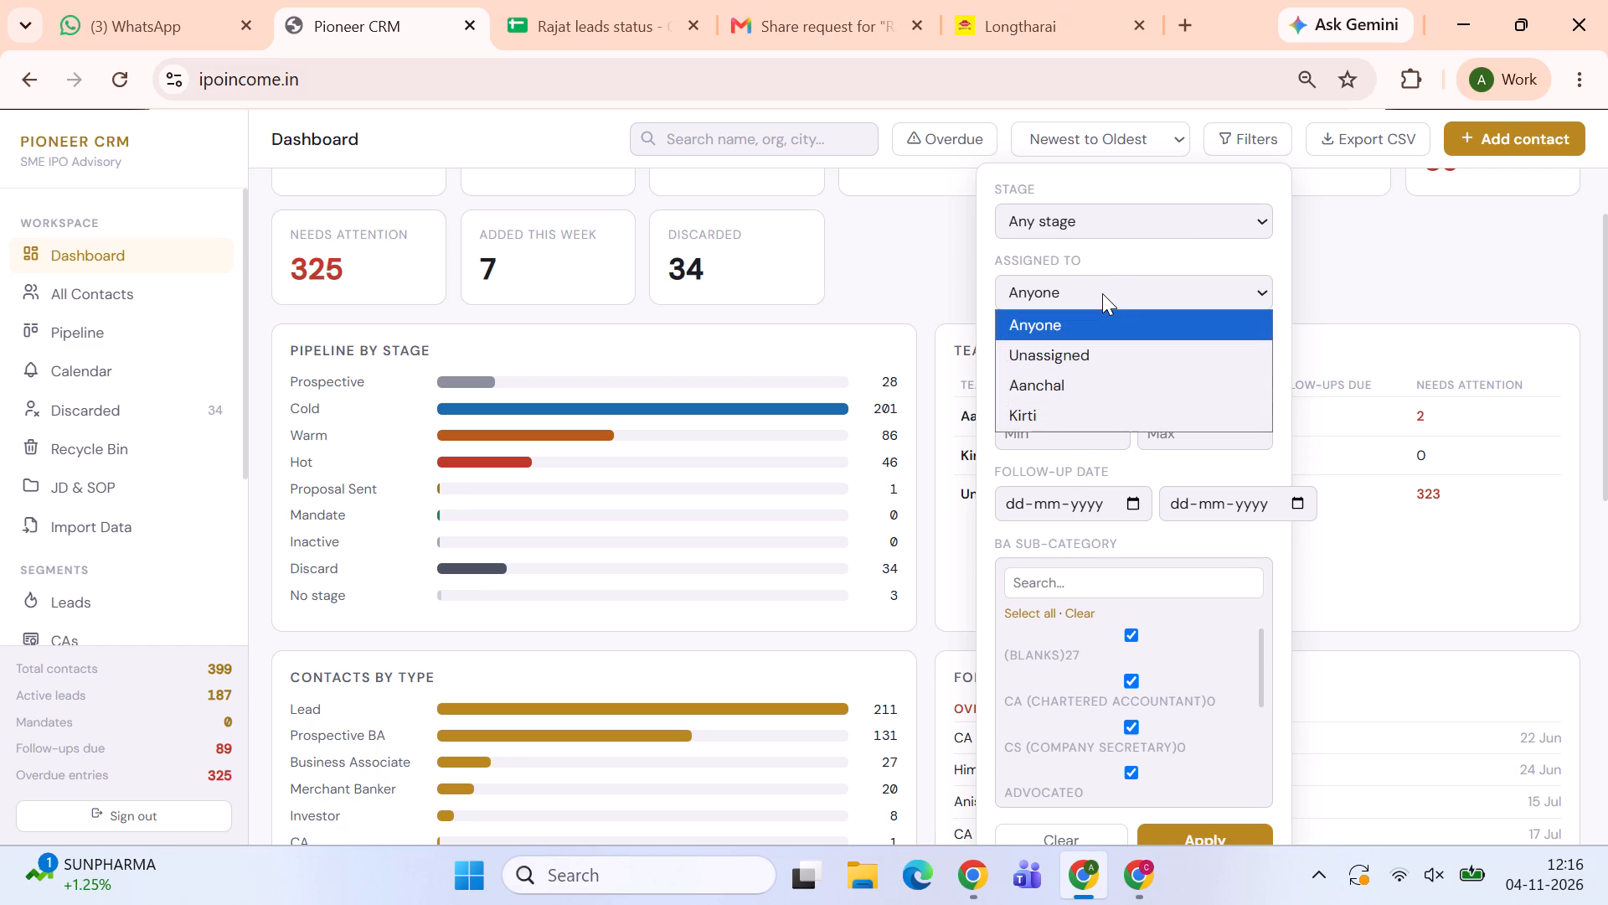
left_click(1106, 211)
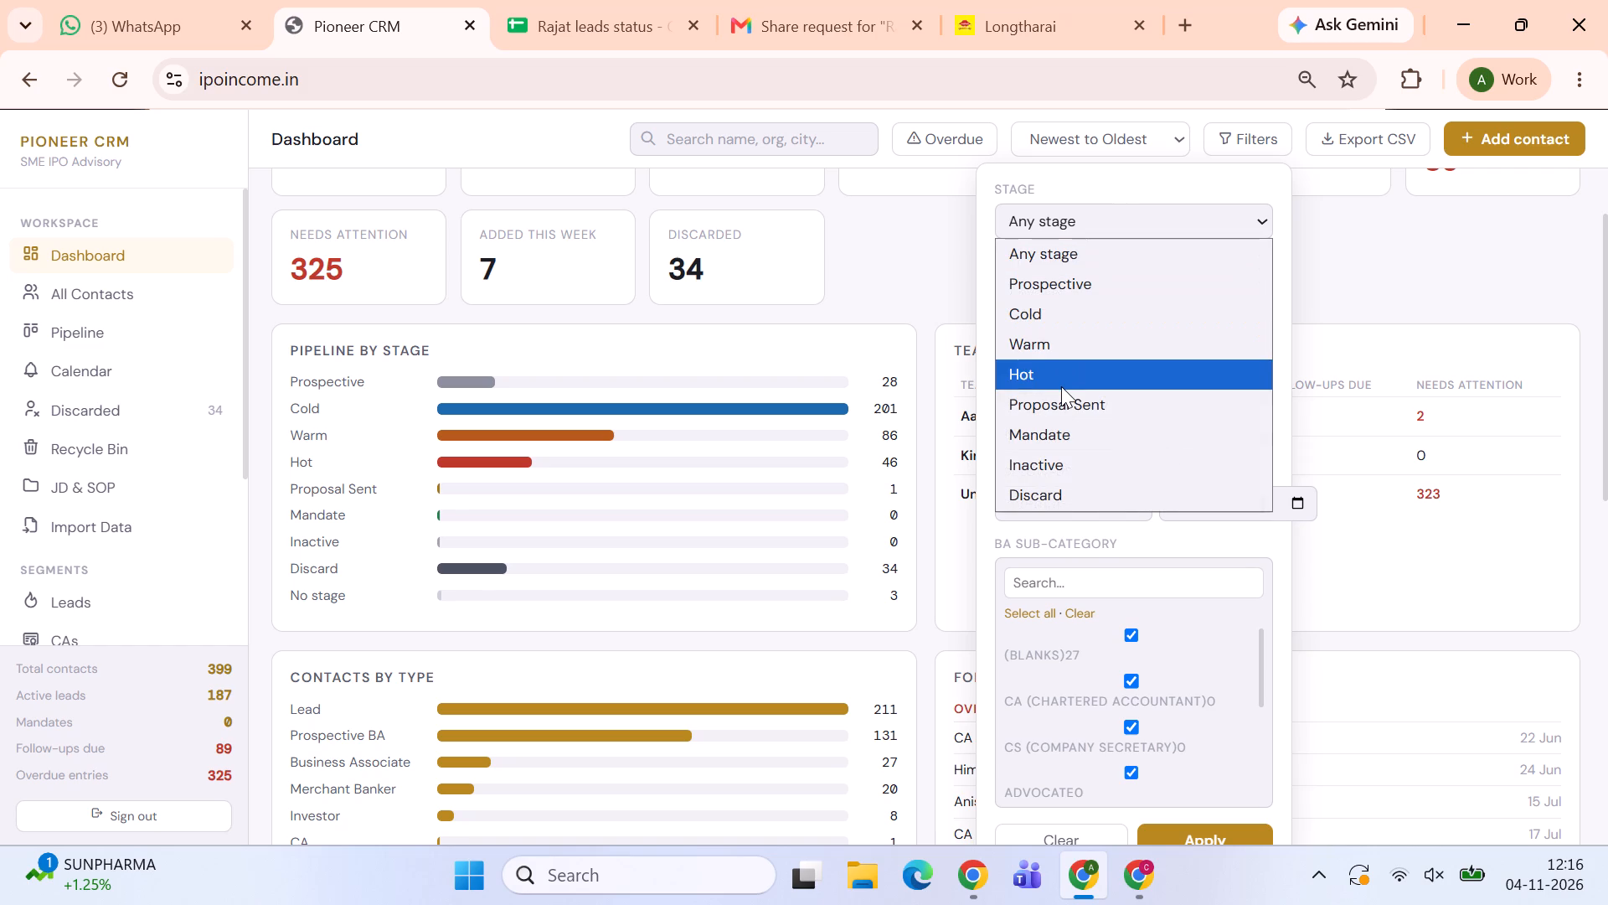
left_click(1061, 386)
scroll(1138, 548, "down", 2)
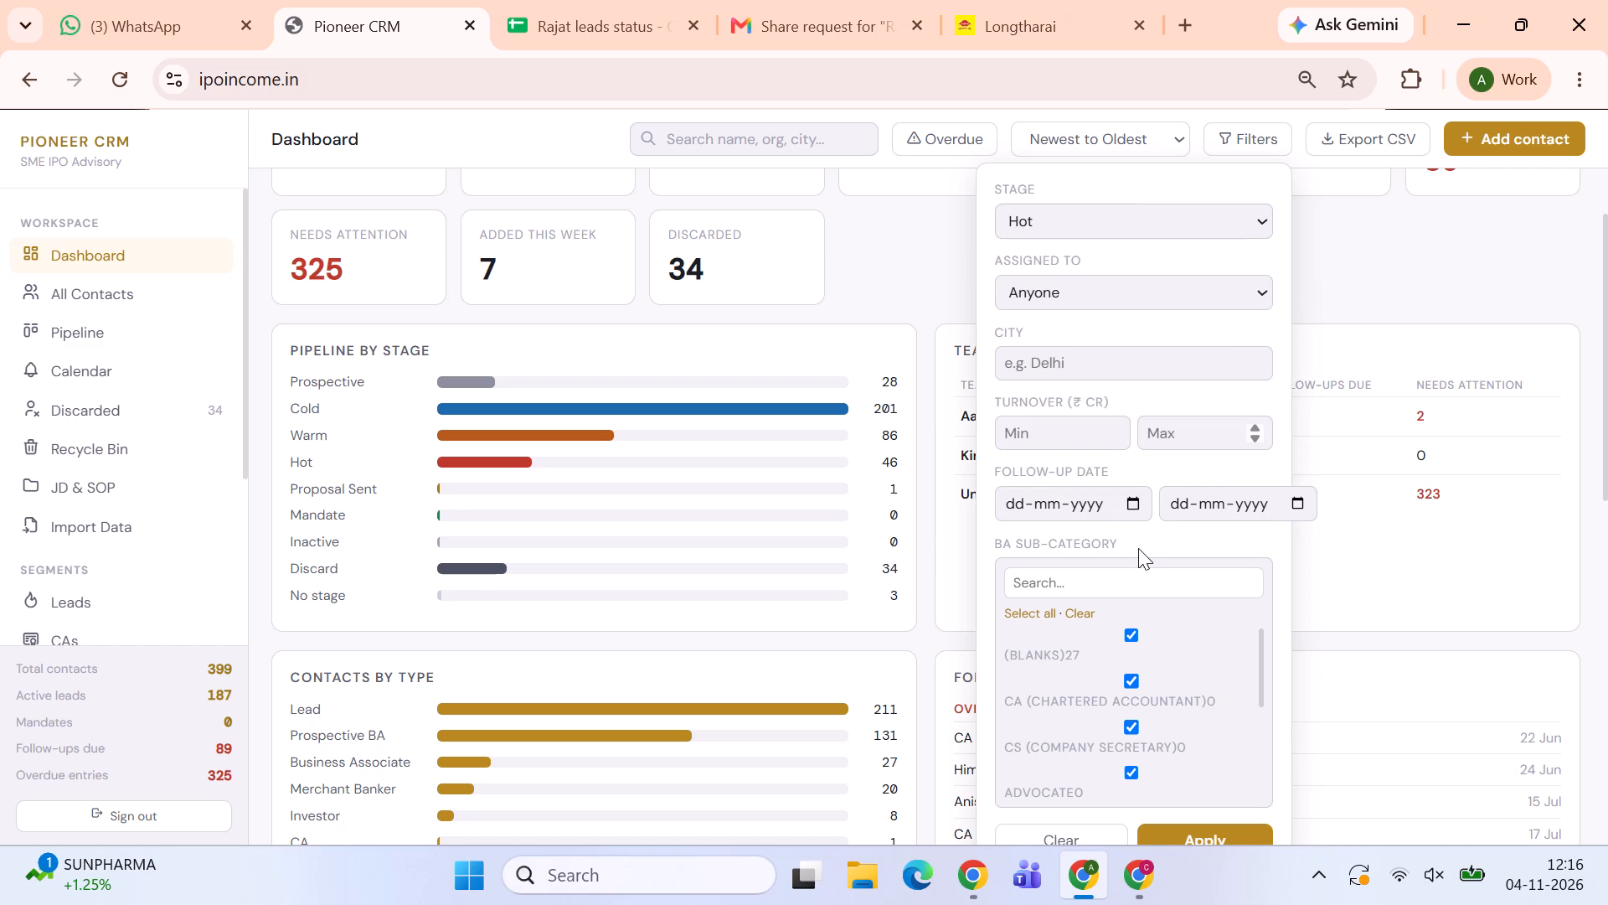
left_click(1181, 835)
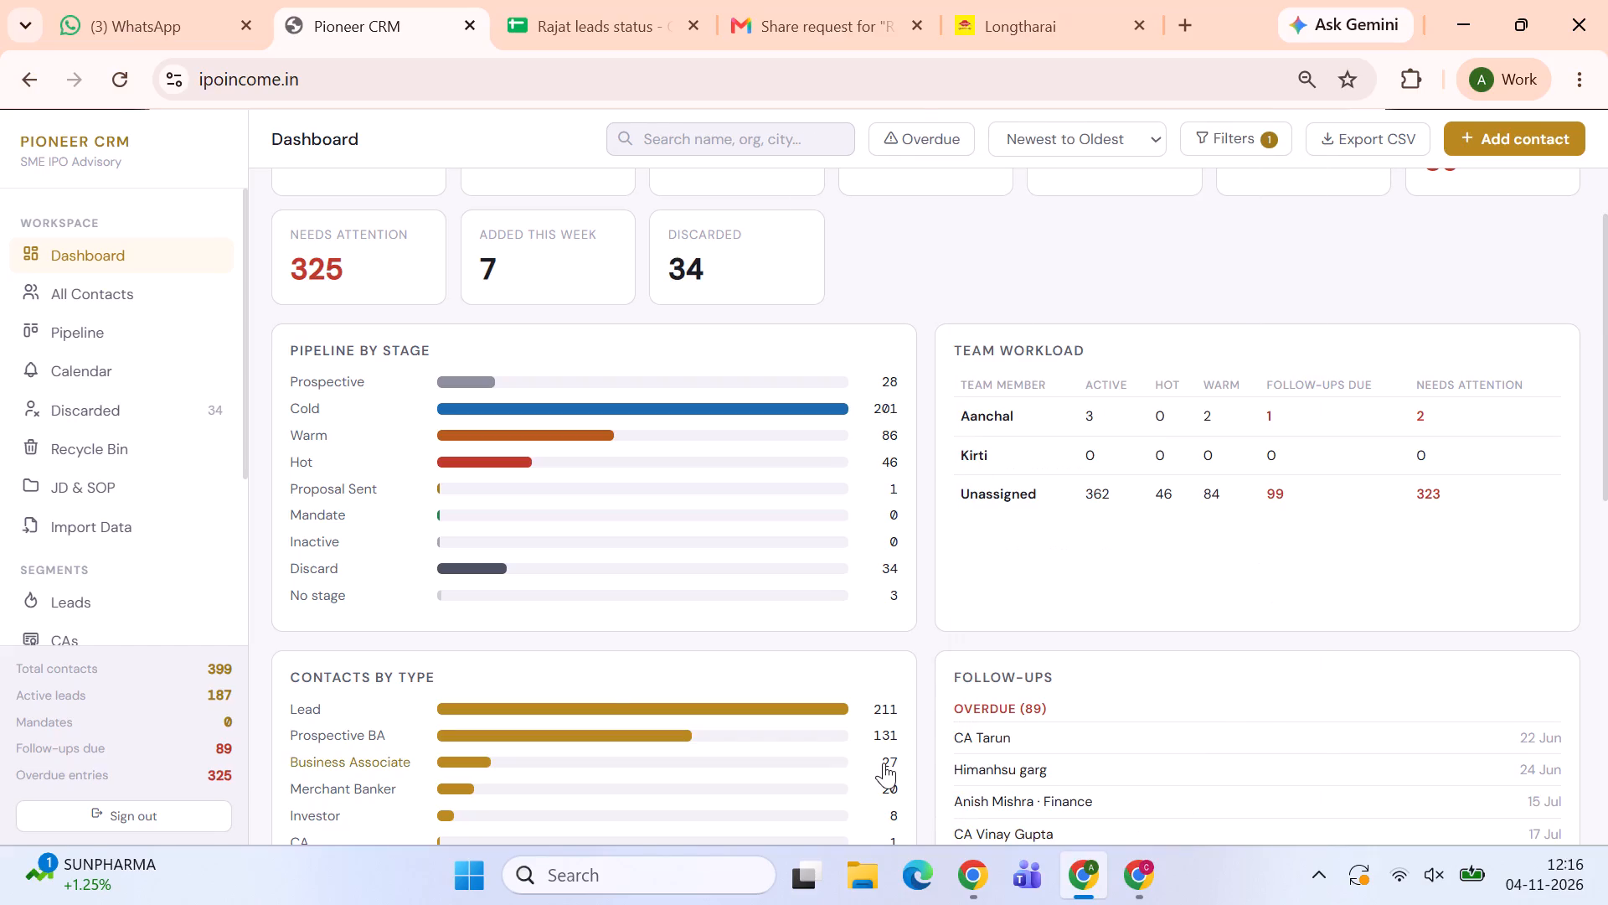
Return to all contacts and narrow the list to Leads, keeping the Hot stage filter applied.
scroll(544, 753, "down", 3)
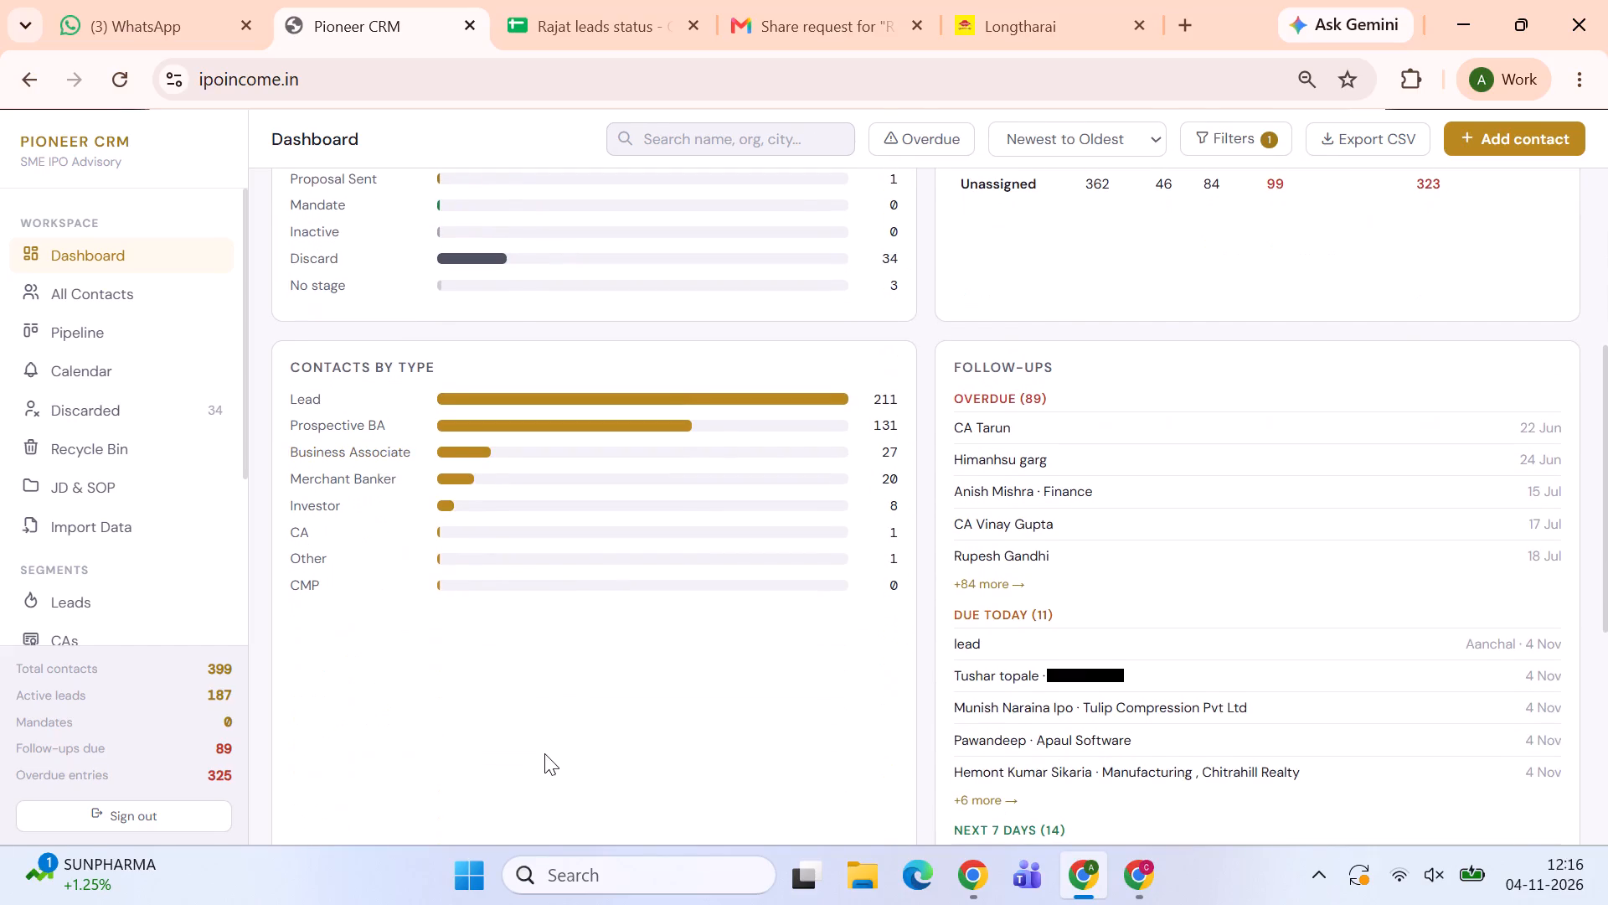
scroll(544, 753, "up", 6)
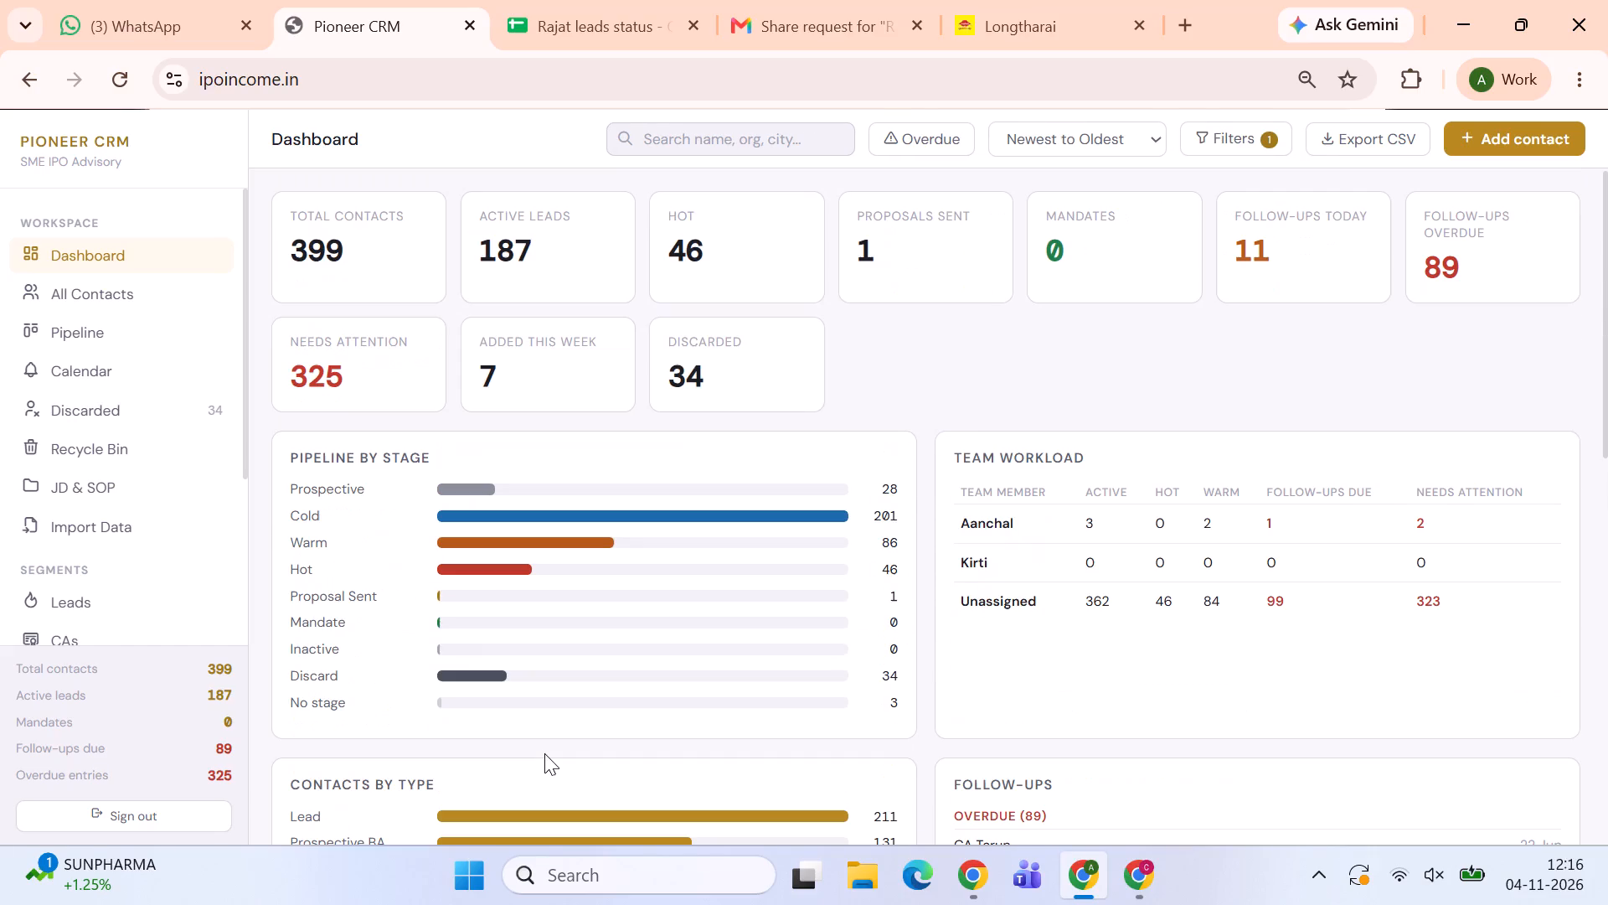
left_click(185, 301)
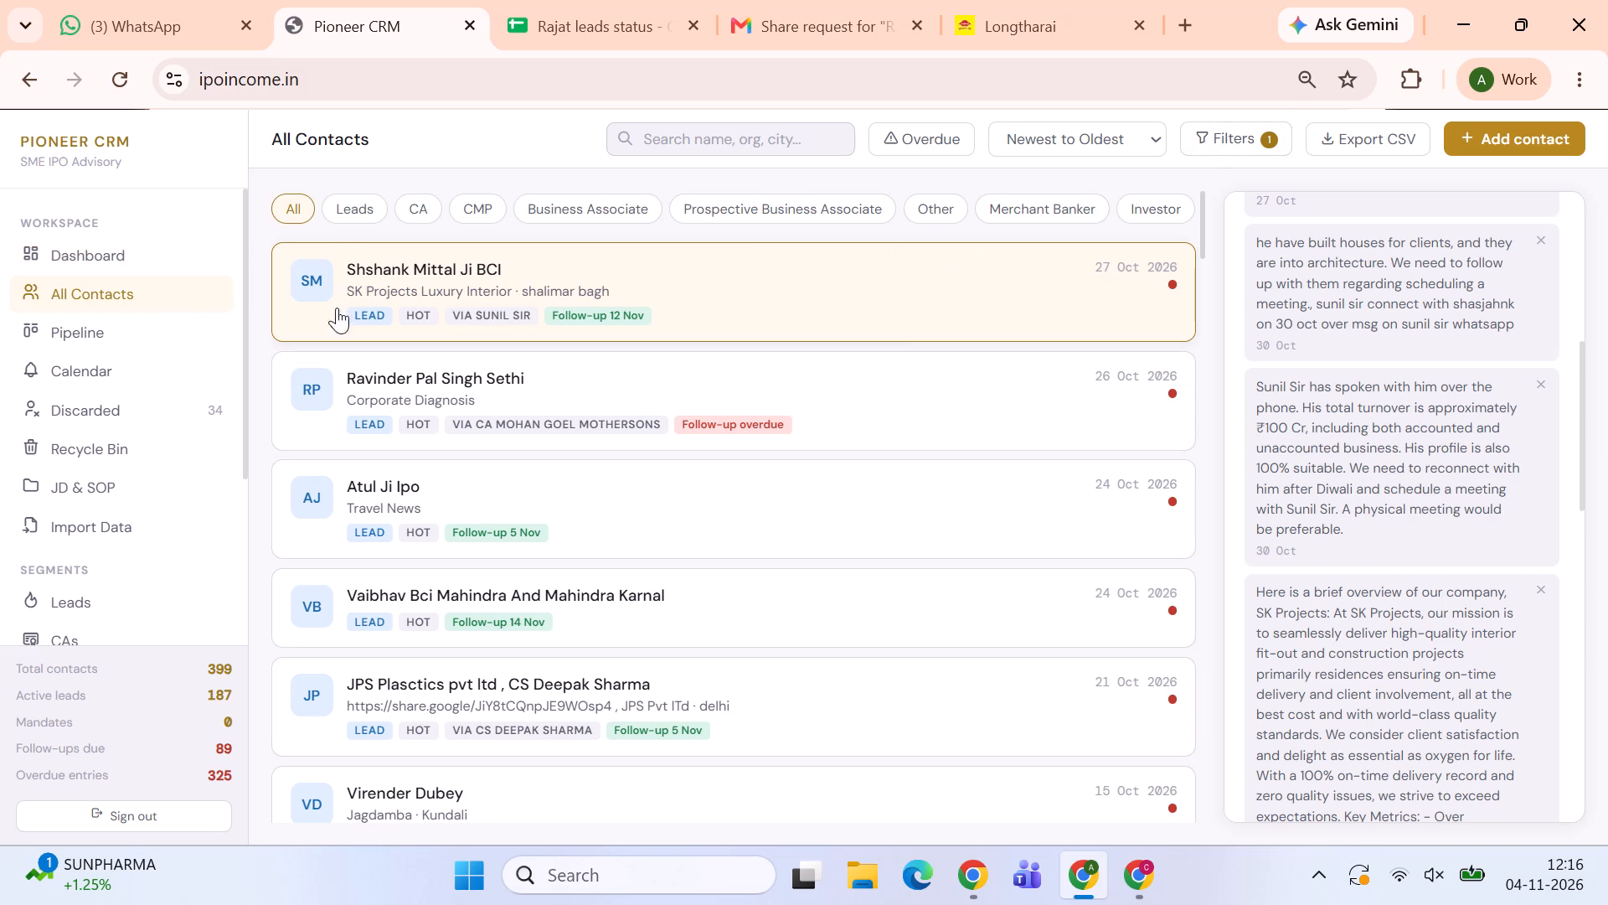
left_click(367, 216)
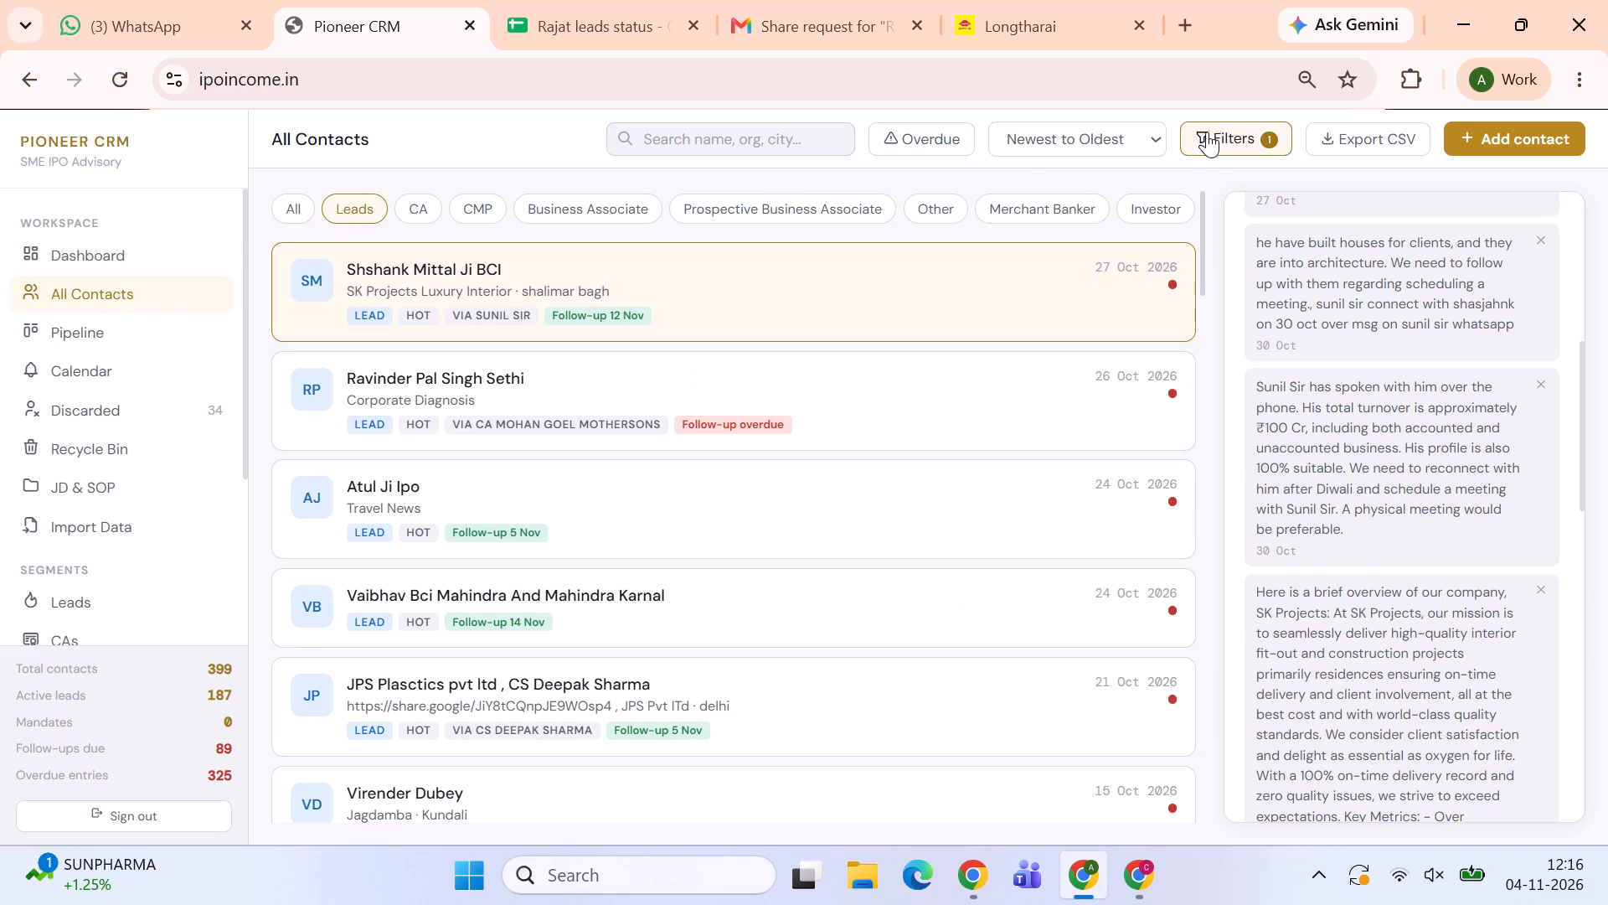
left_click(1207, 132)
scroll(1234, 653, "down", 3)
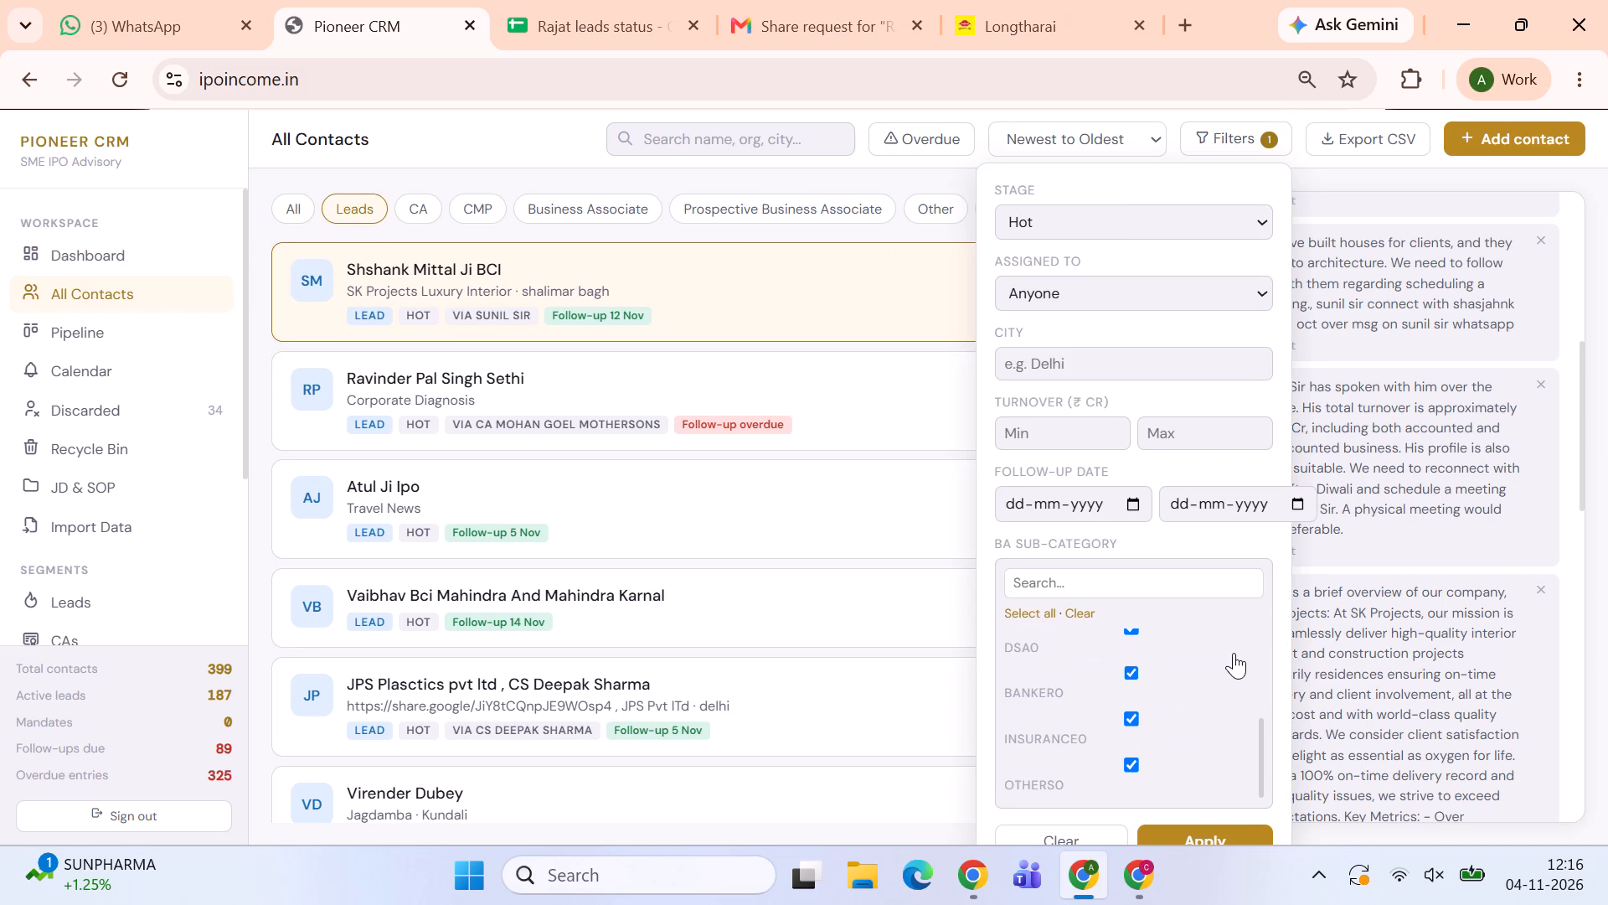
left_click(1226, 828)
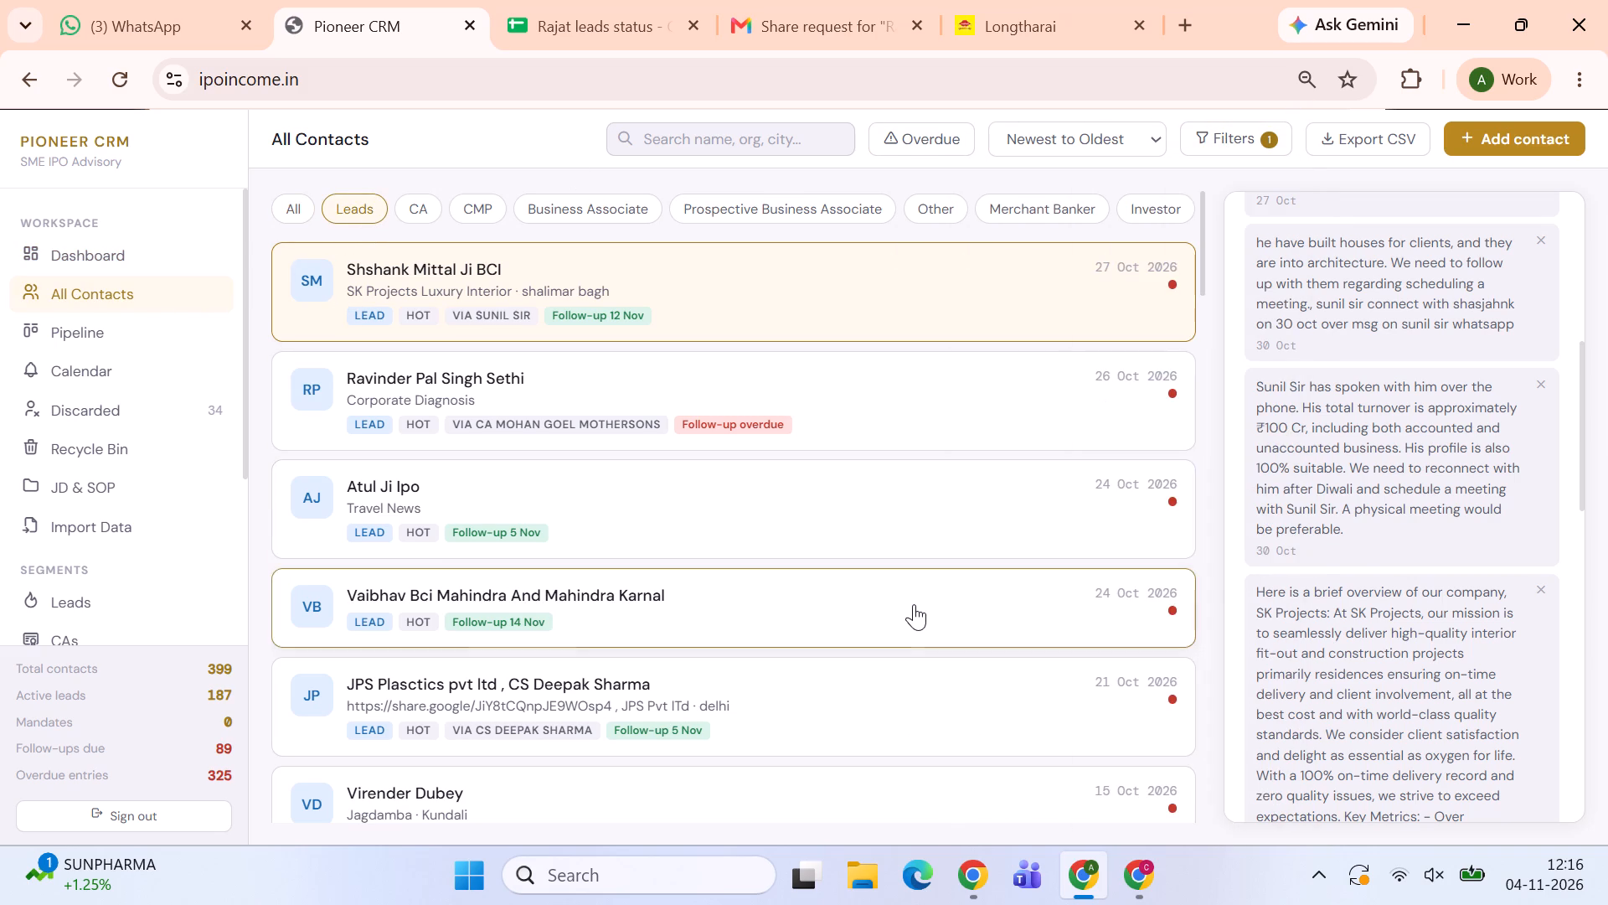
Look through the whole list of hot leads, checking each one's source and follow-up status.
scroll(914, 604, "down", 14)
scroll(914, 604, "up", 9)
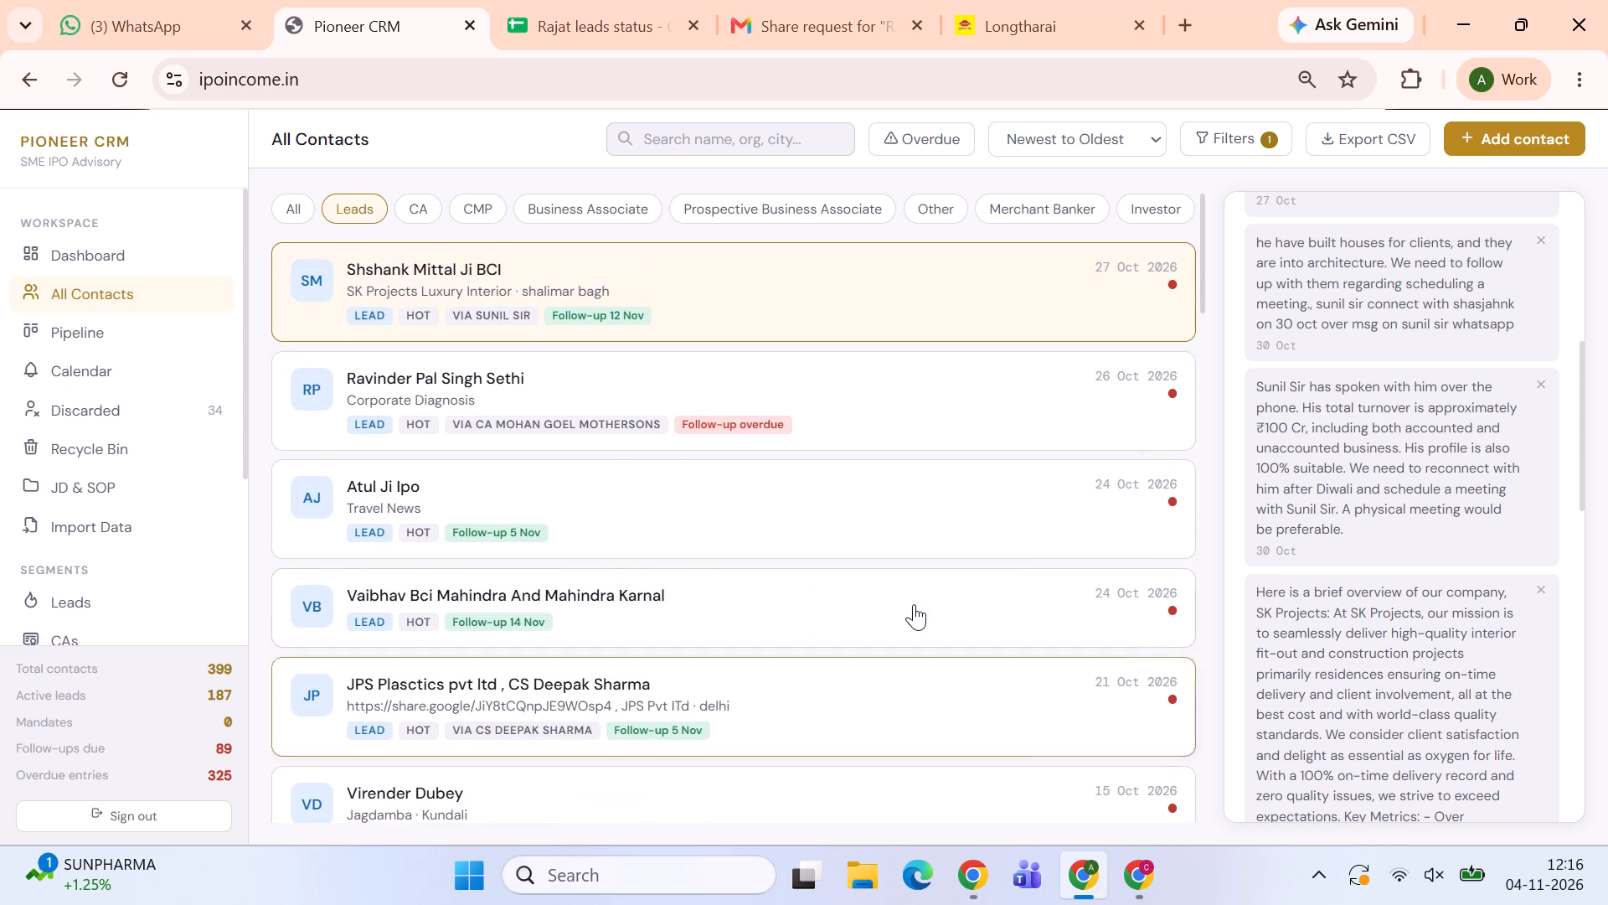
scroll(914, 604, "up", 3)
scroll(636, 552, "down", 1)
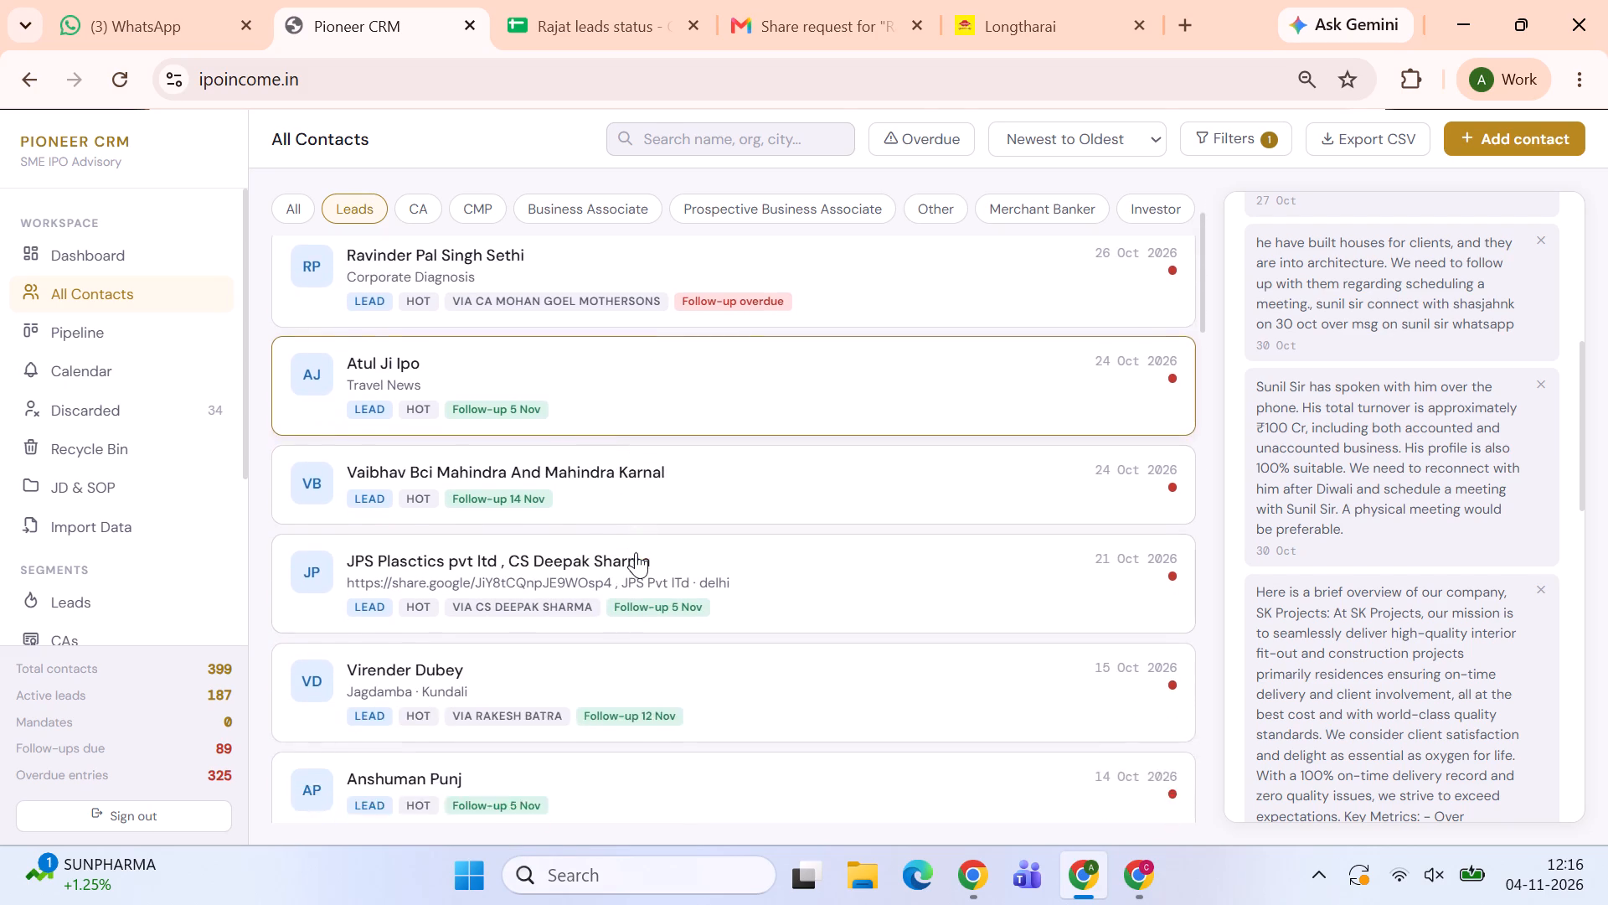
scroll(636, 552, "down", 5)
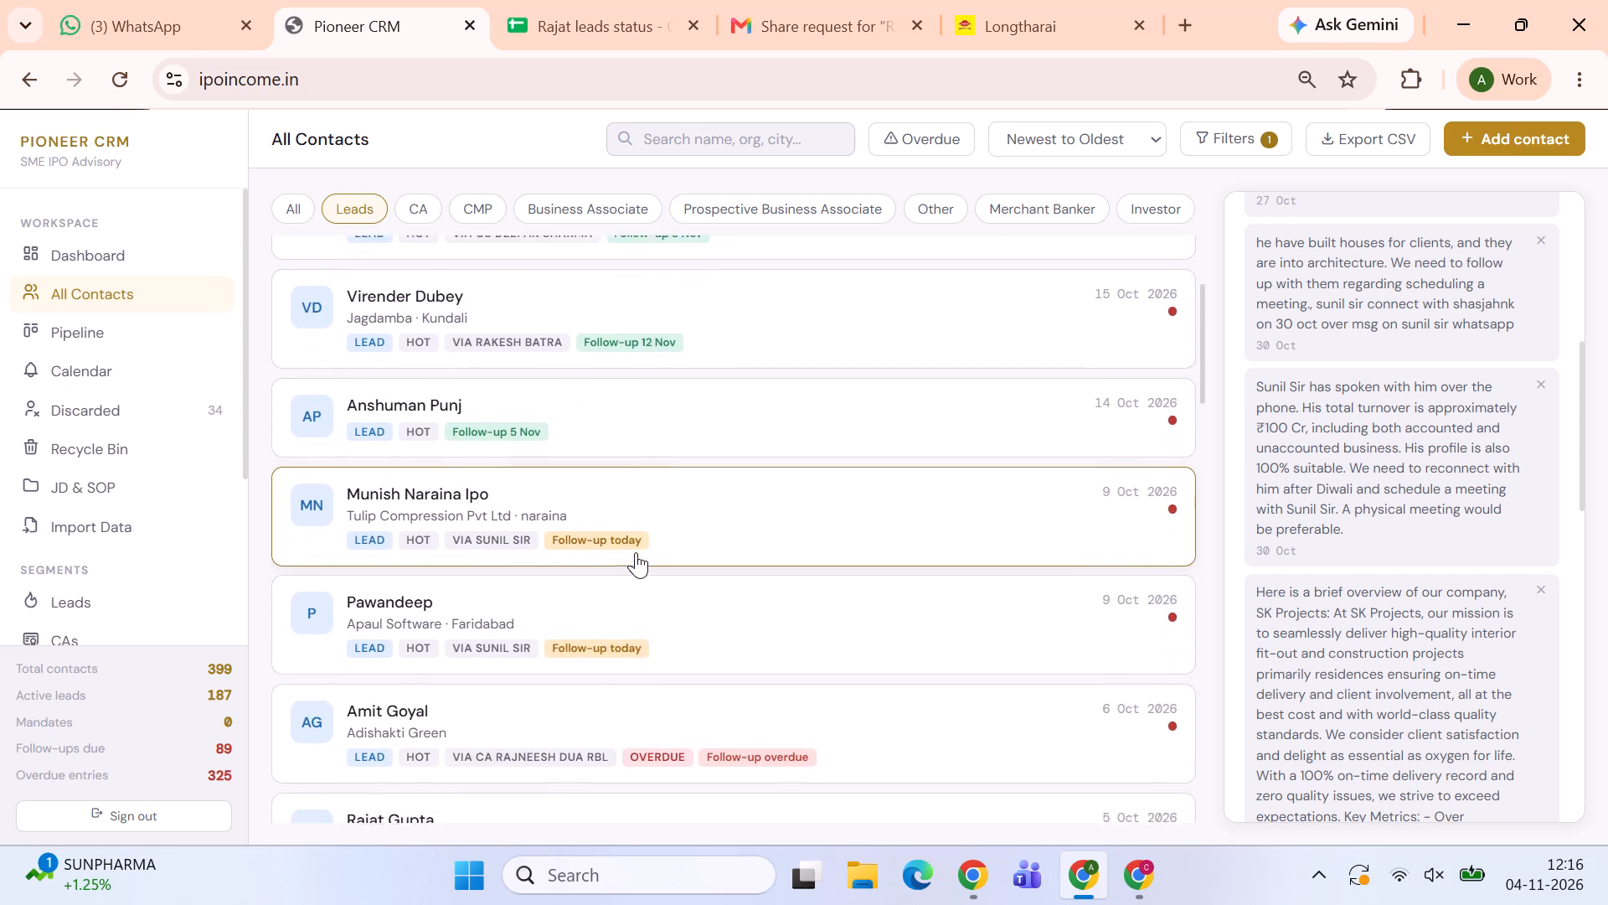
scroll(636, 552, "down", 3)
scroll(636, 552, "right", 1)
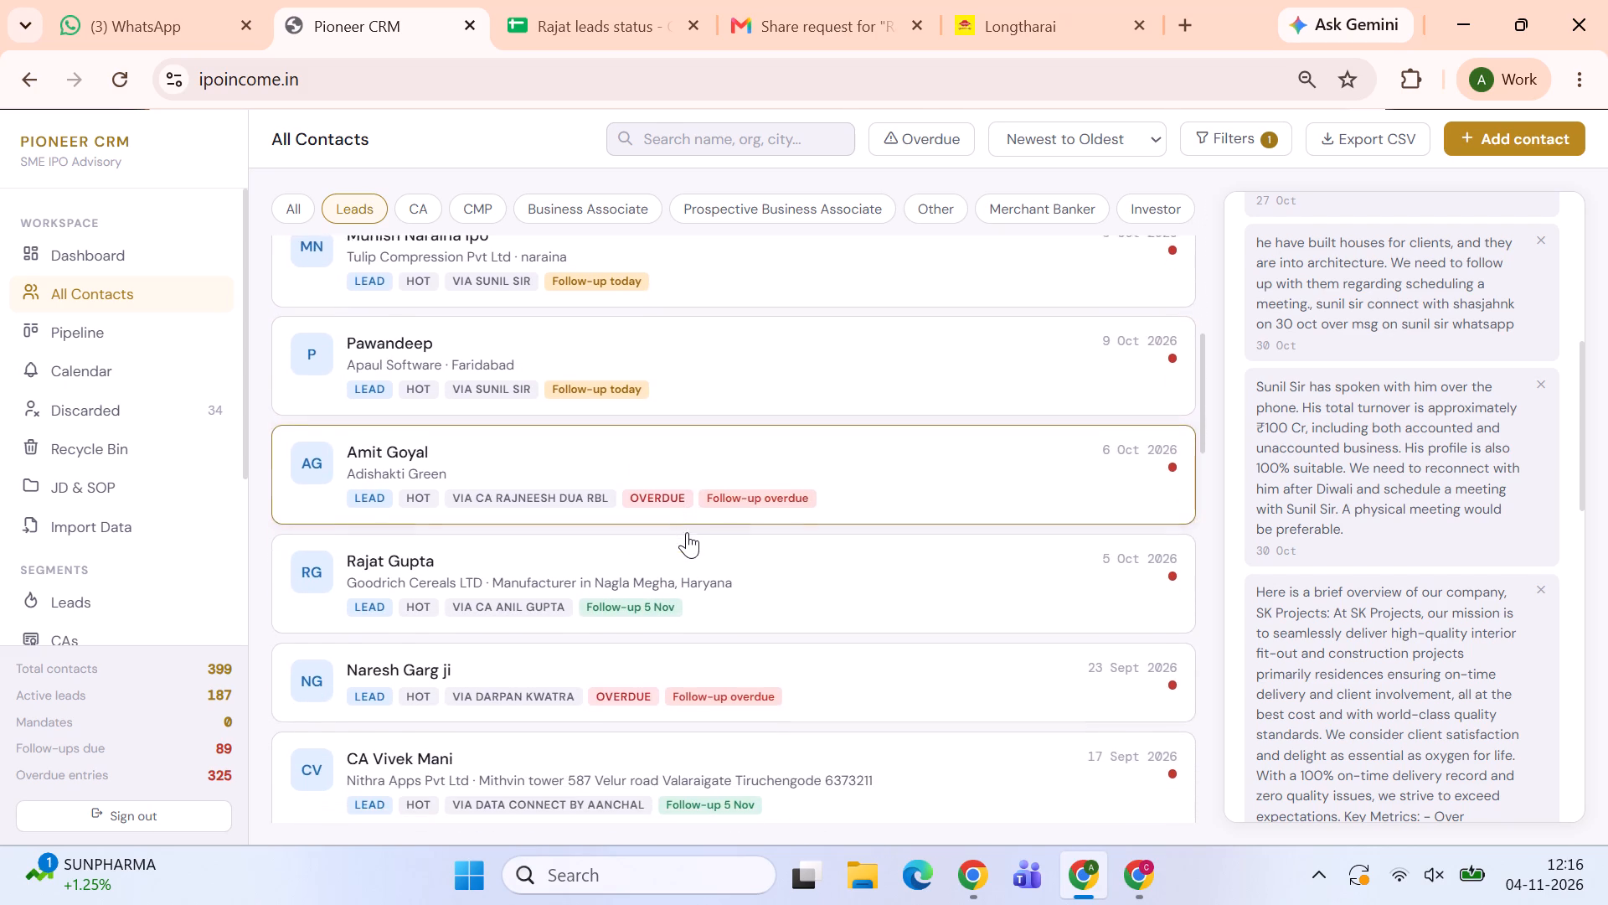
scroll(687, 532, "down", 3)
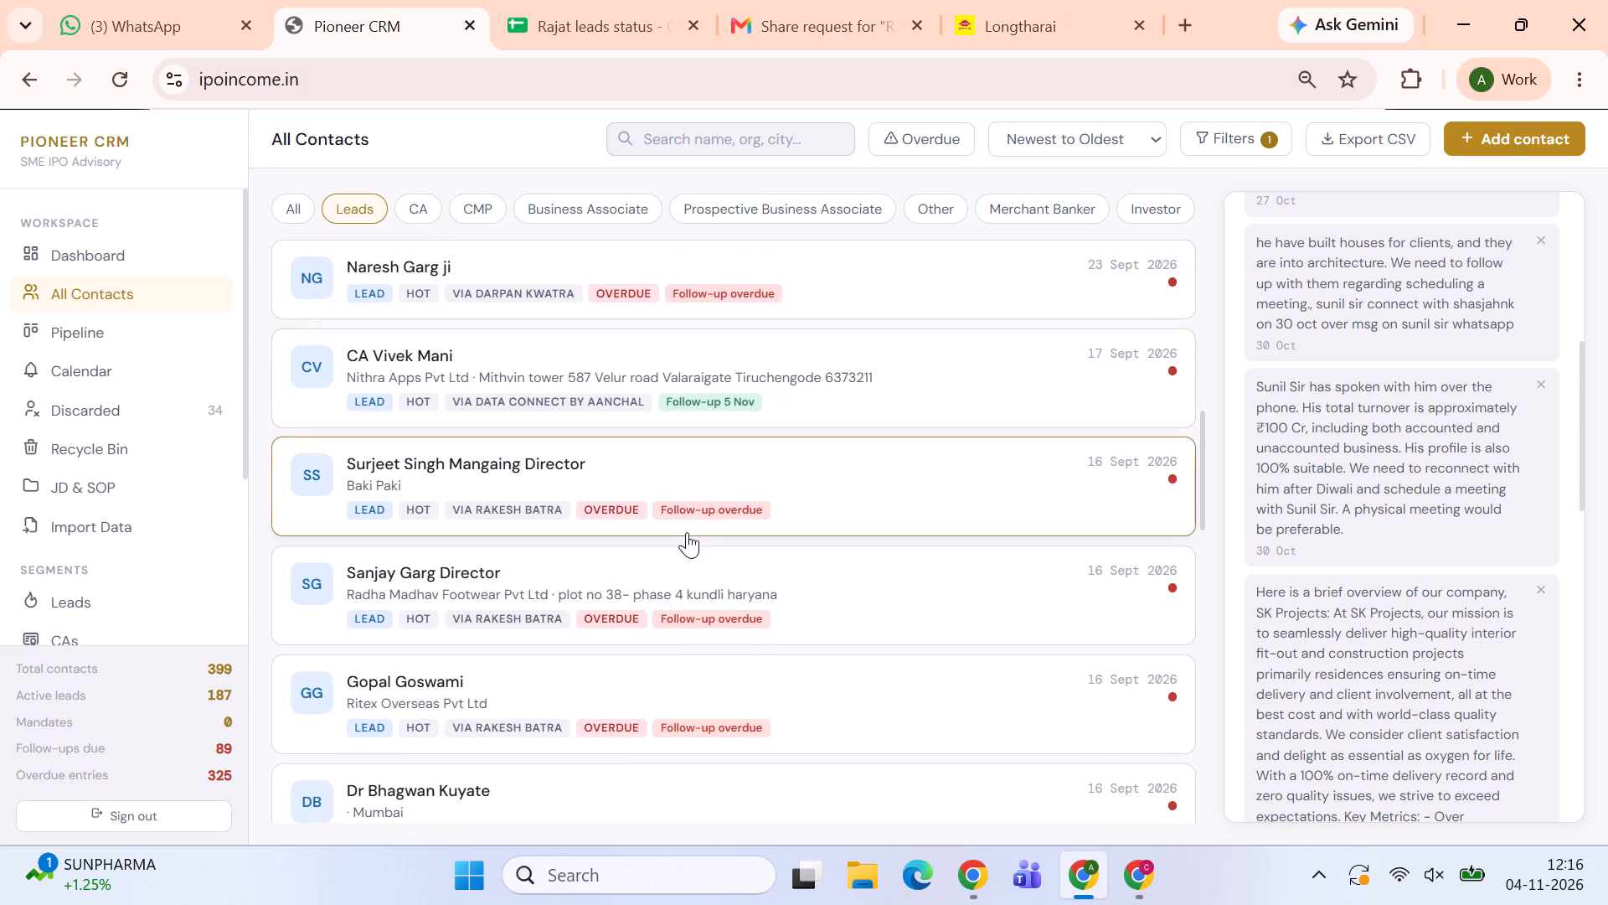
scroll(687, 532, "down", 5)
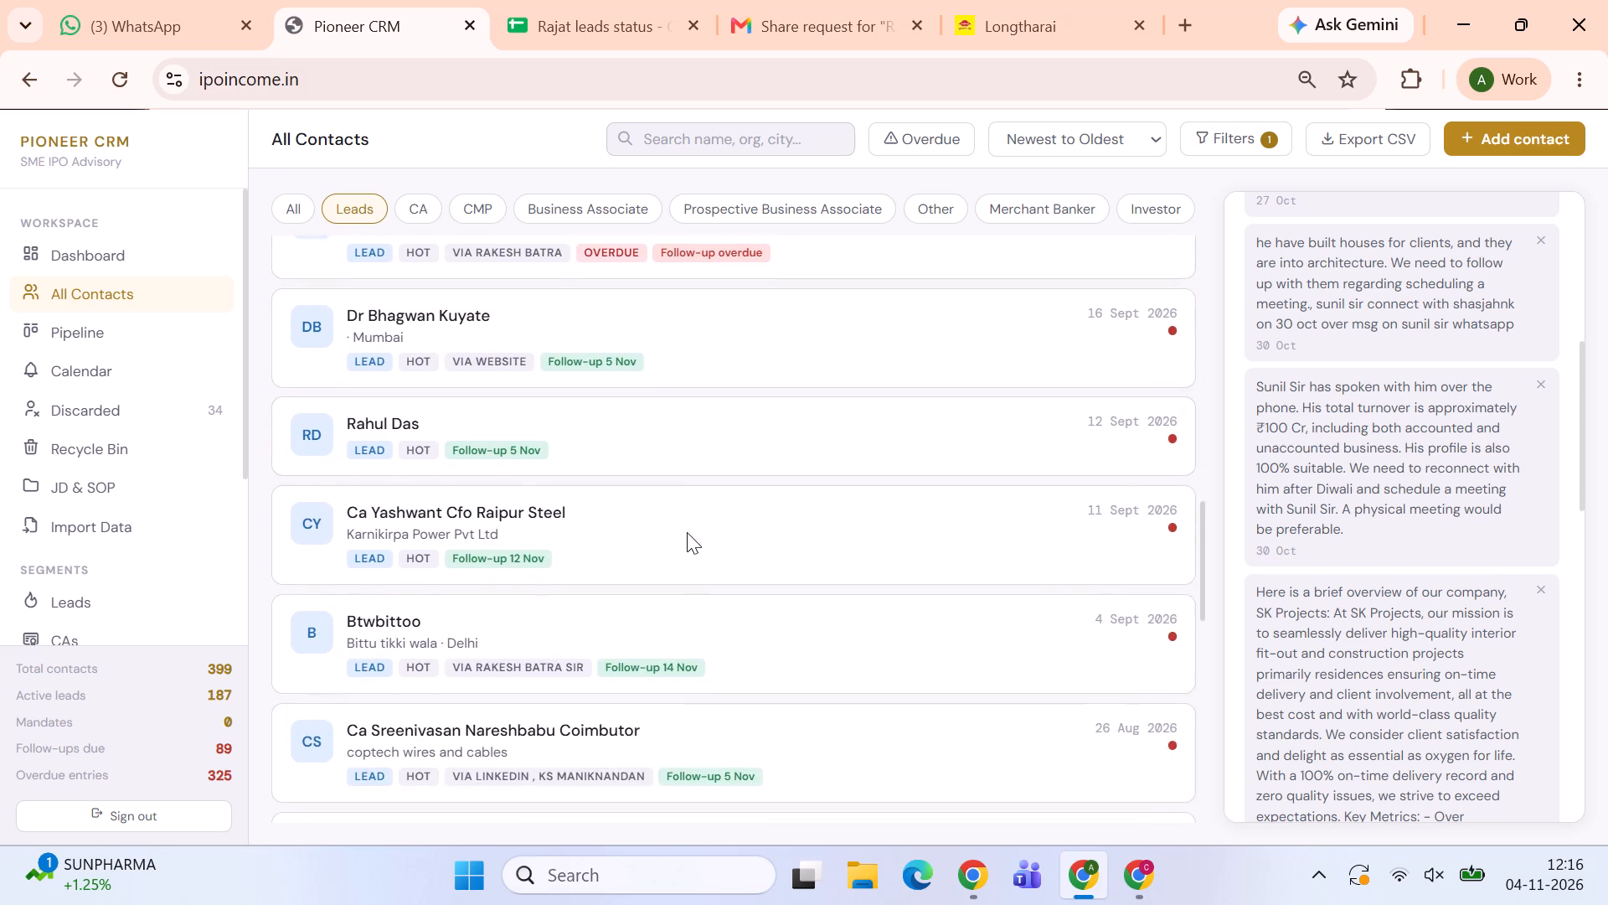
scroll(687, 532, "down", 3)
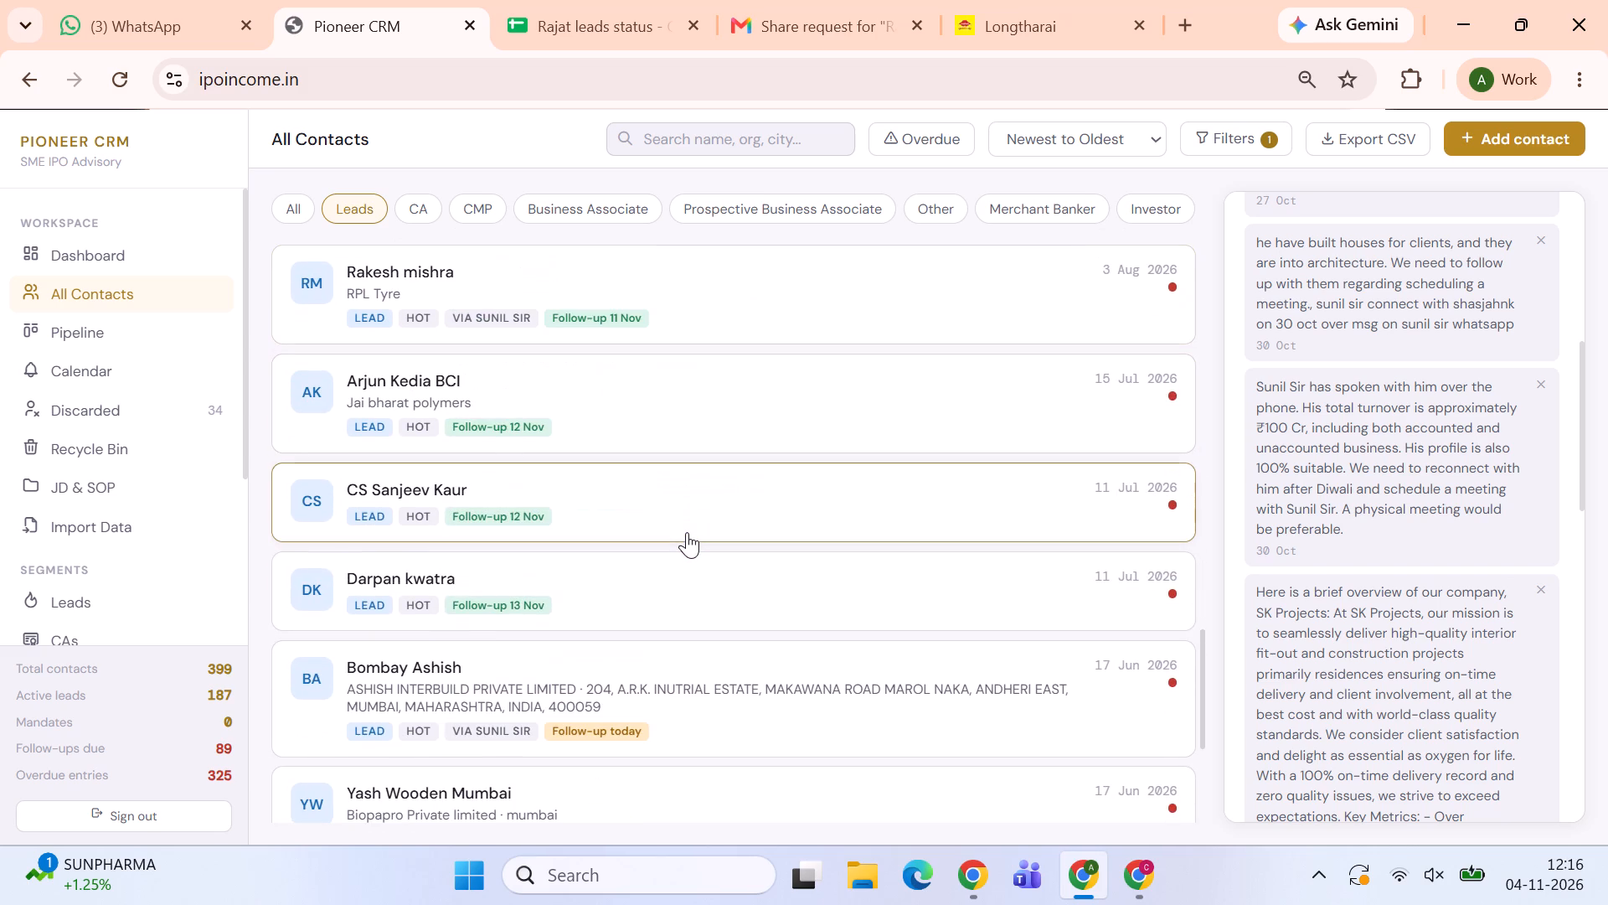
scroll(687, 532, "down", 7)
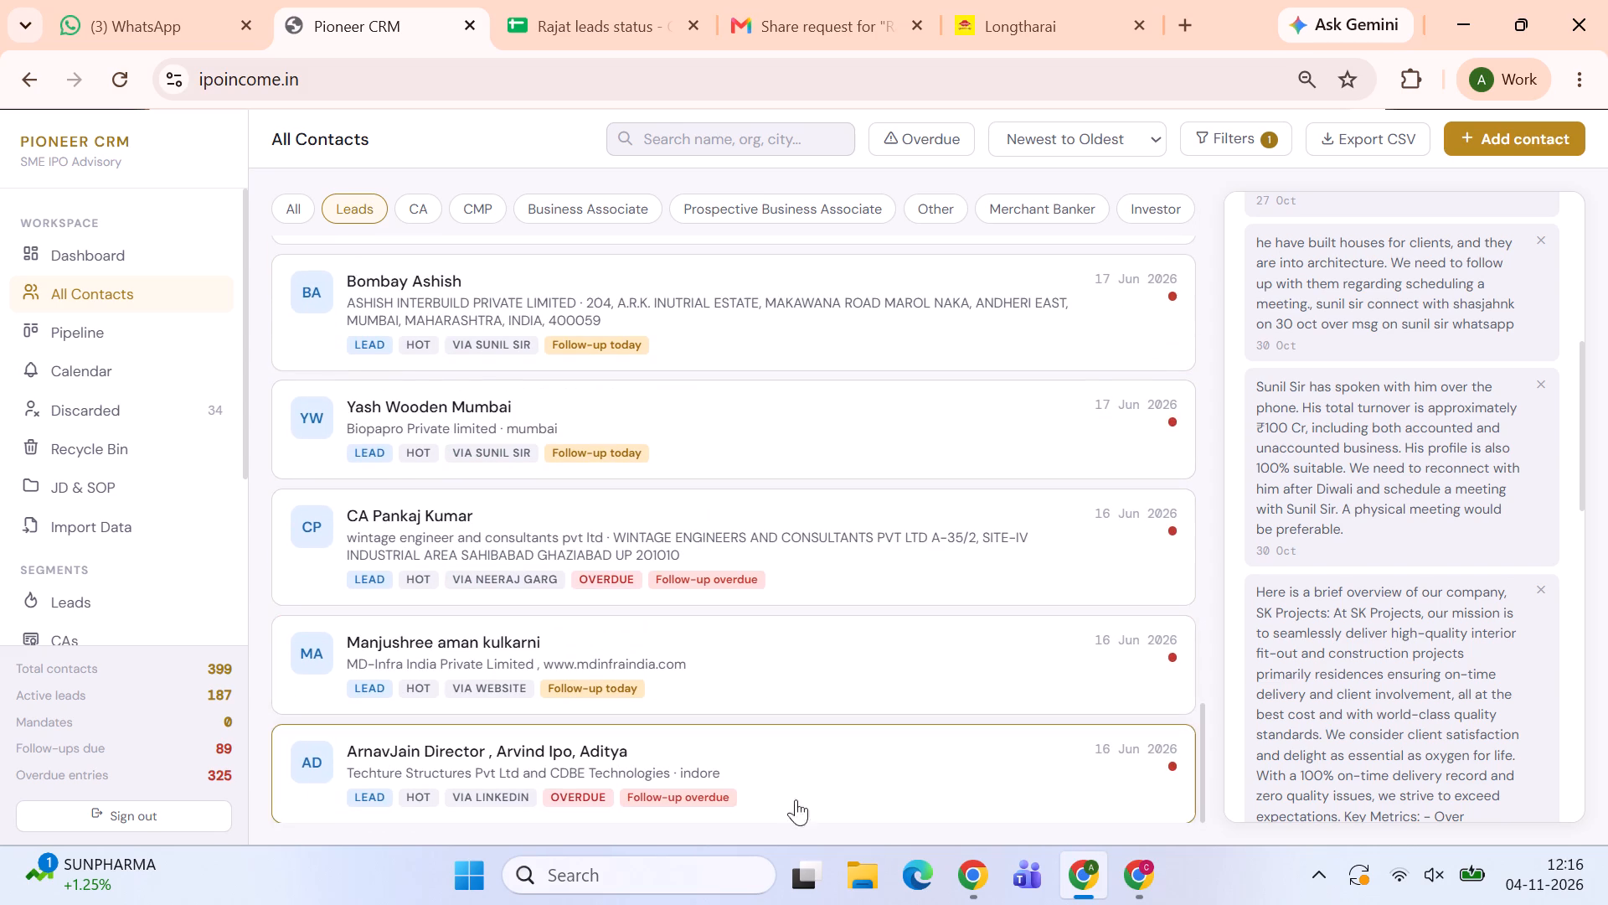
scroll(868, 641, "up", 9)
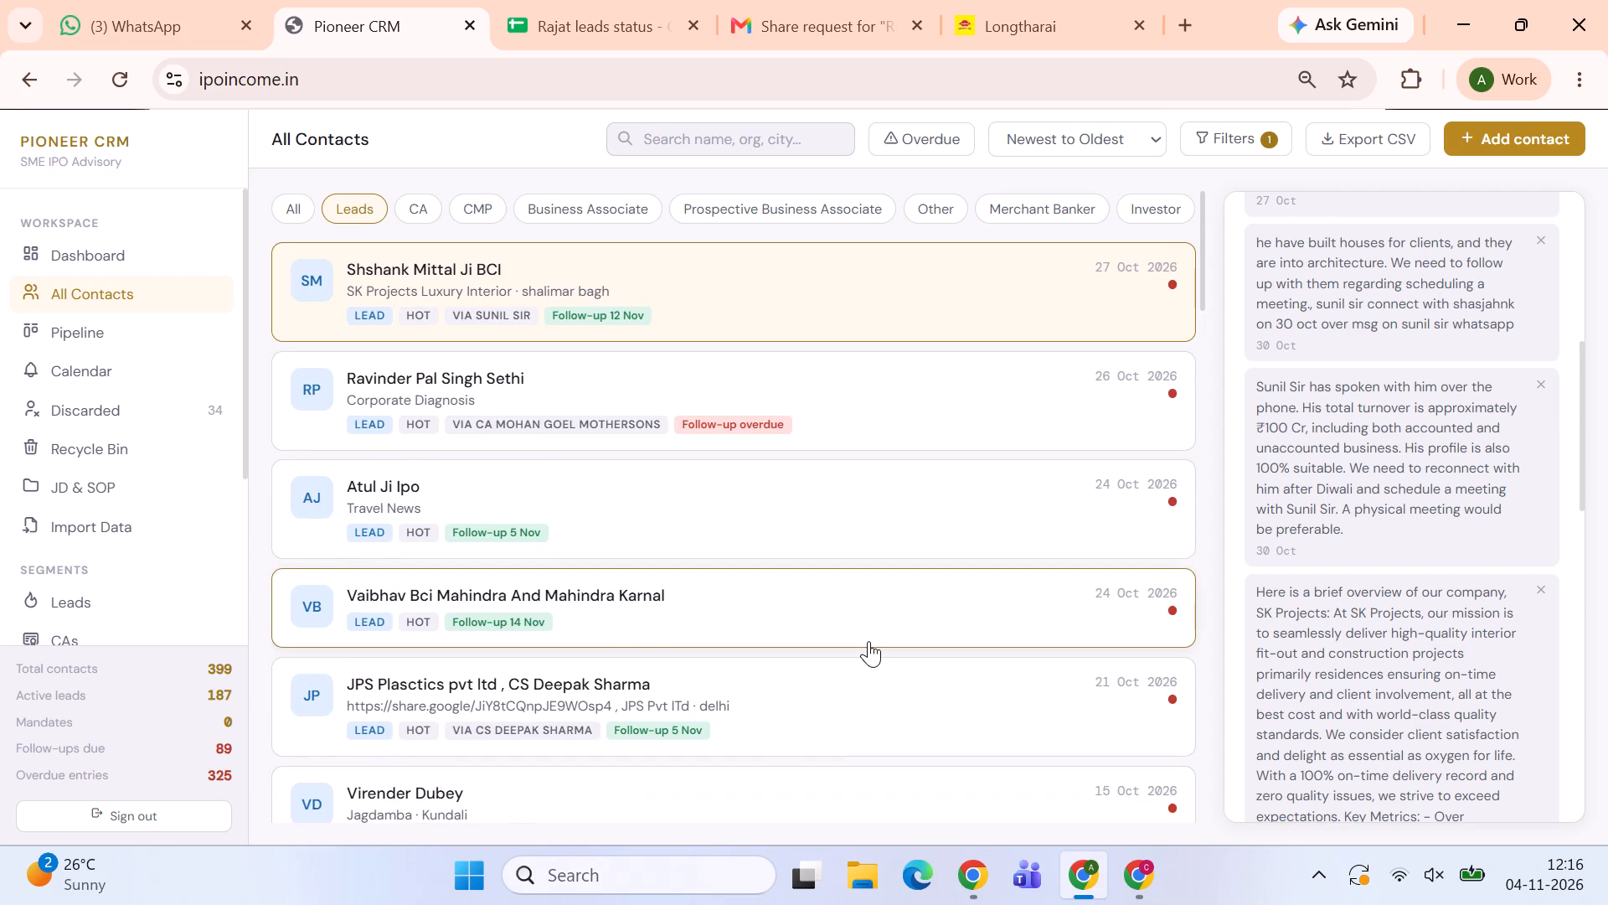
scroll(868, 641, "down", 16)
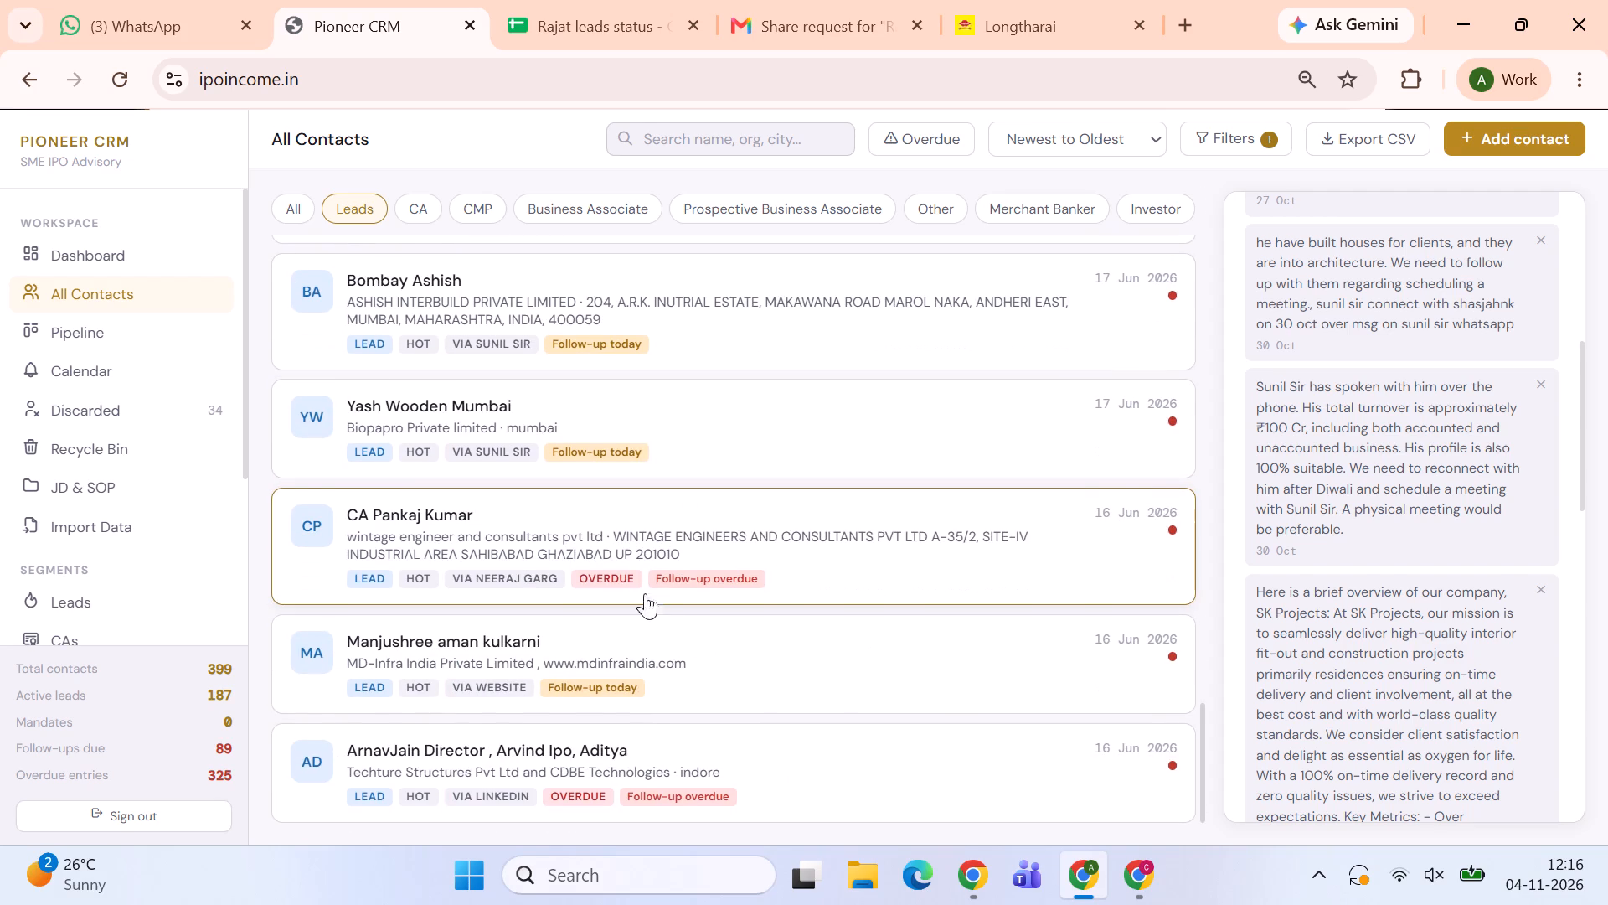
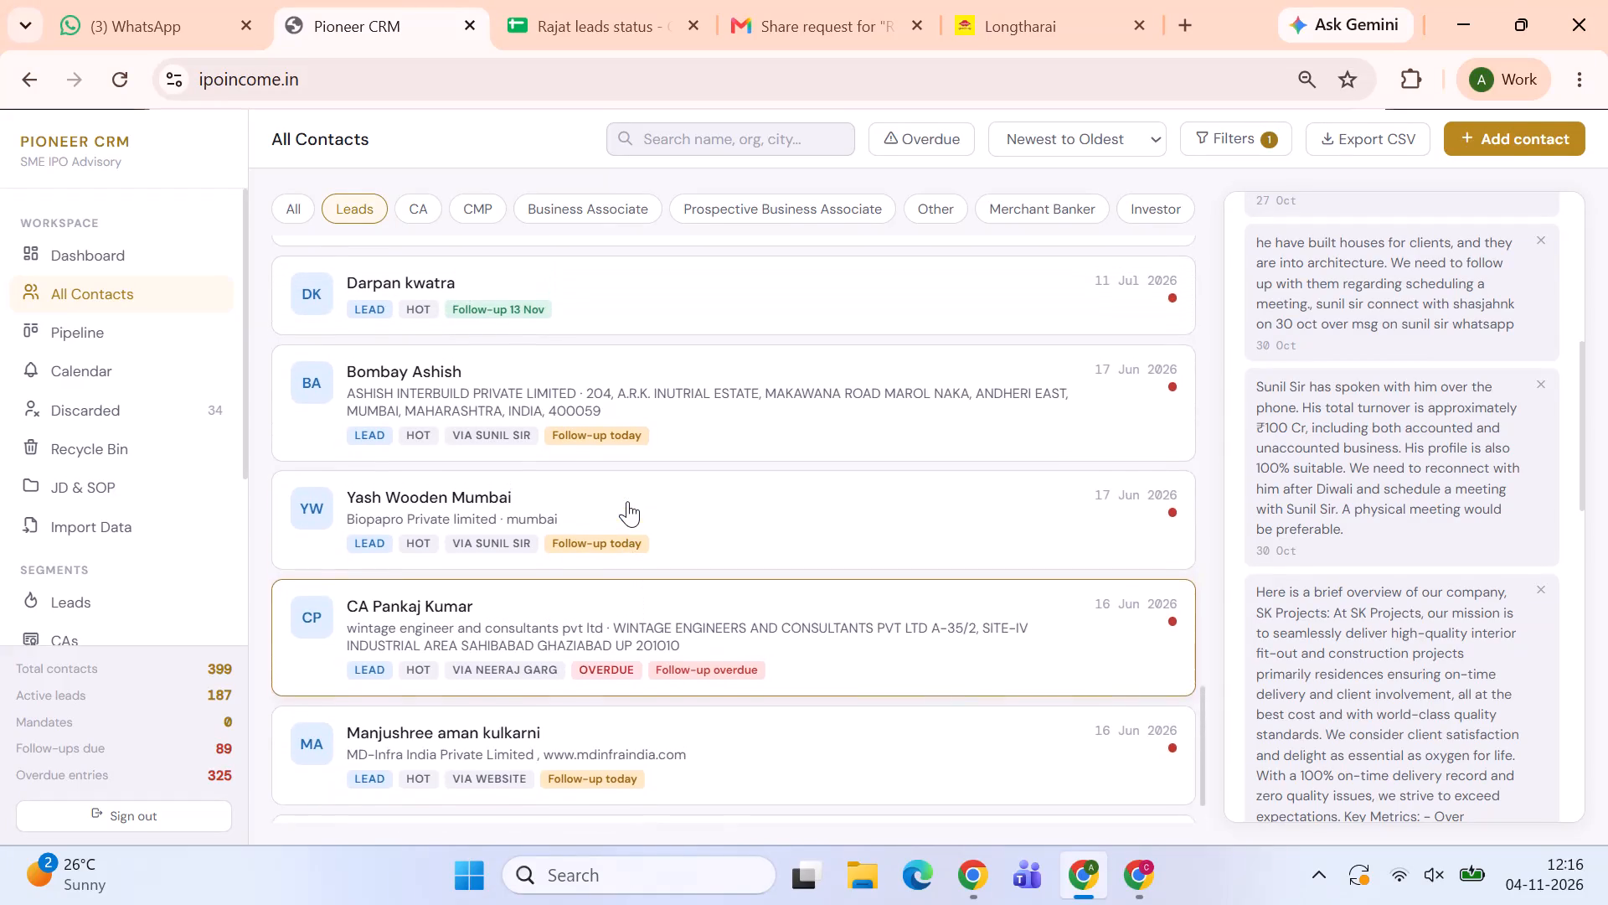
Look back through the hot leads list up to its newest entry, checking each lead's source and follow-up status.
scroll(627, 501, "up", 1)
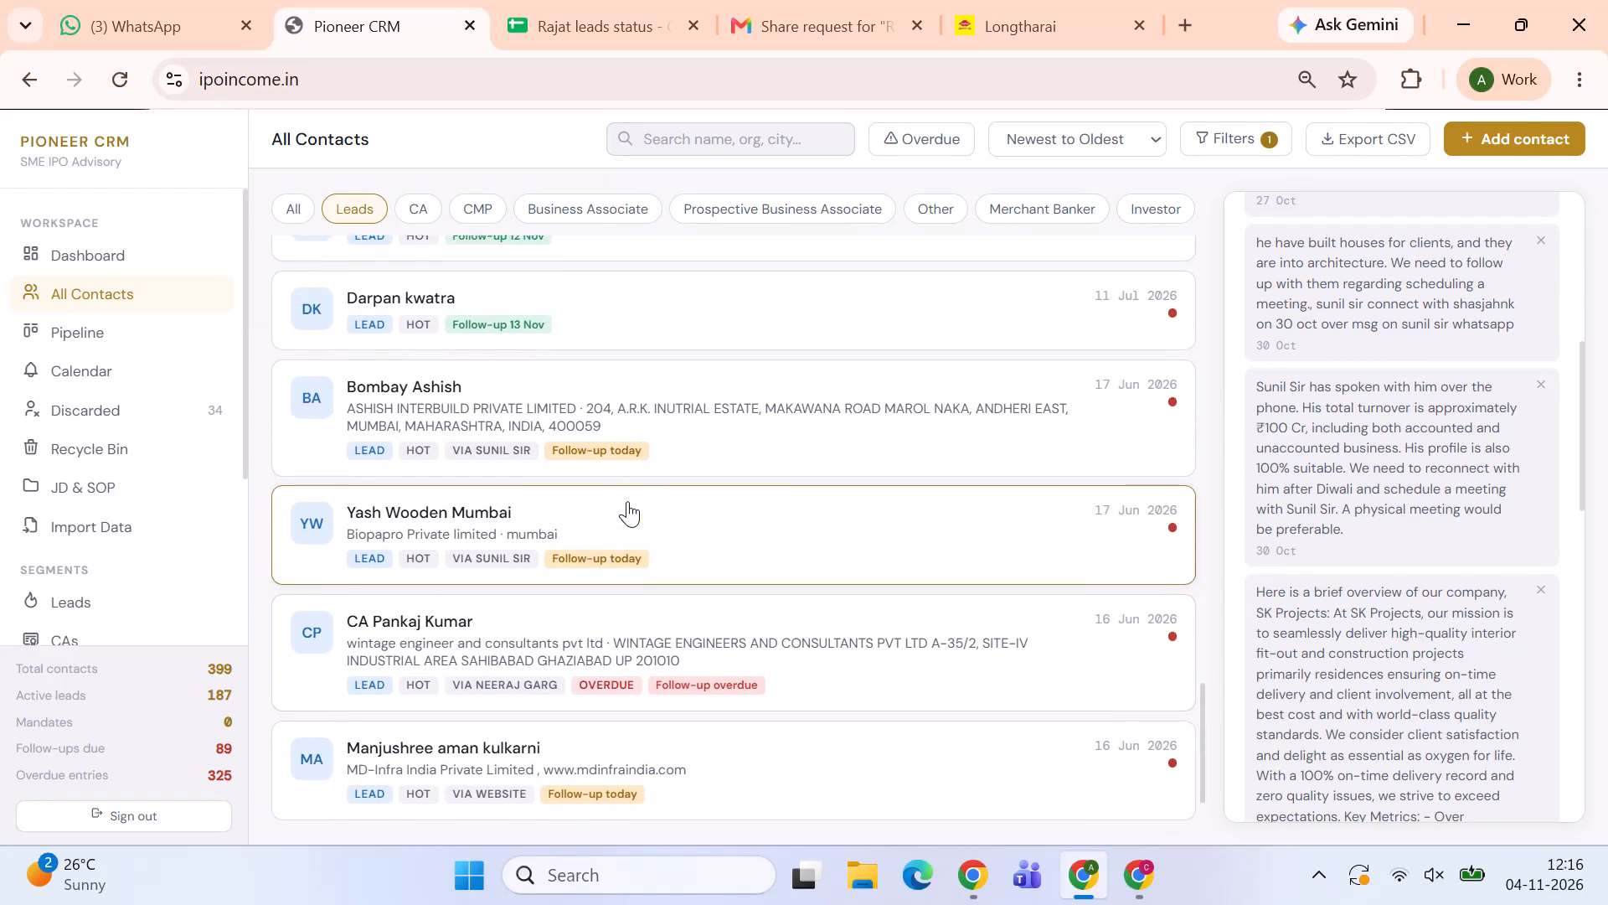
scroll(627, 501, "up", 2)
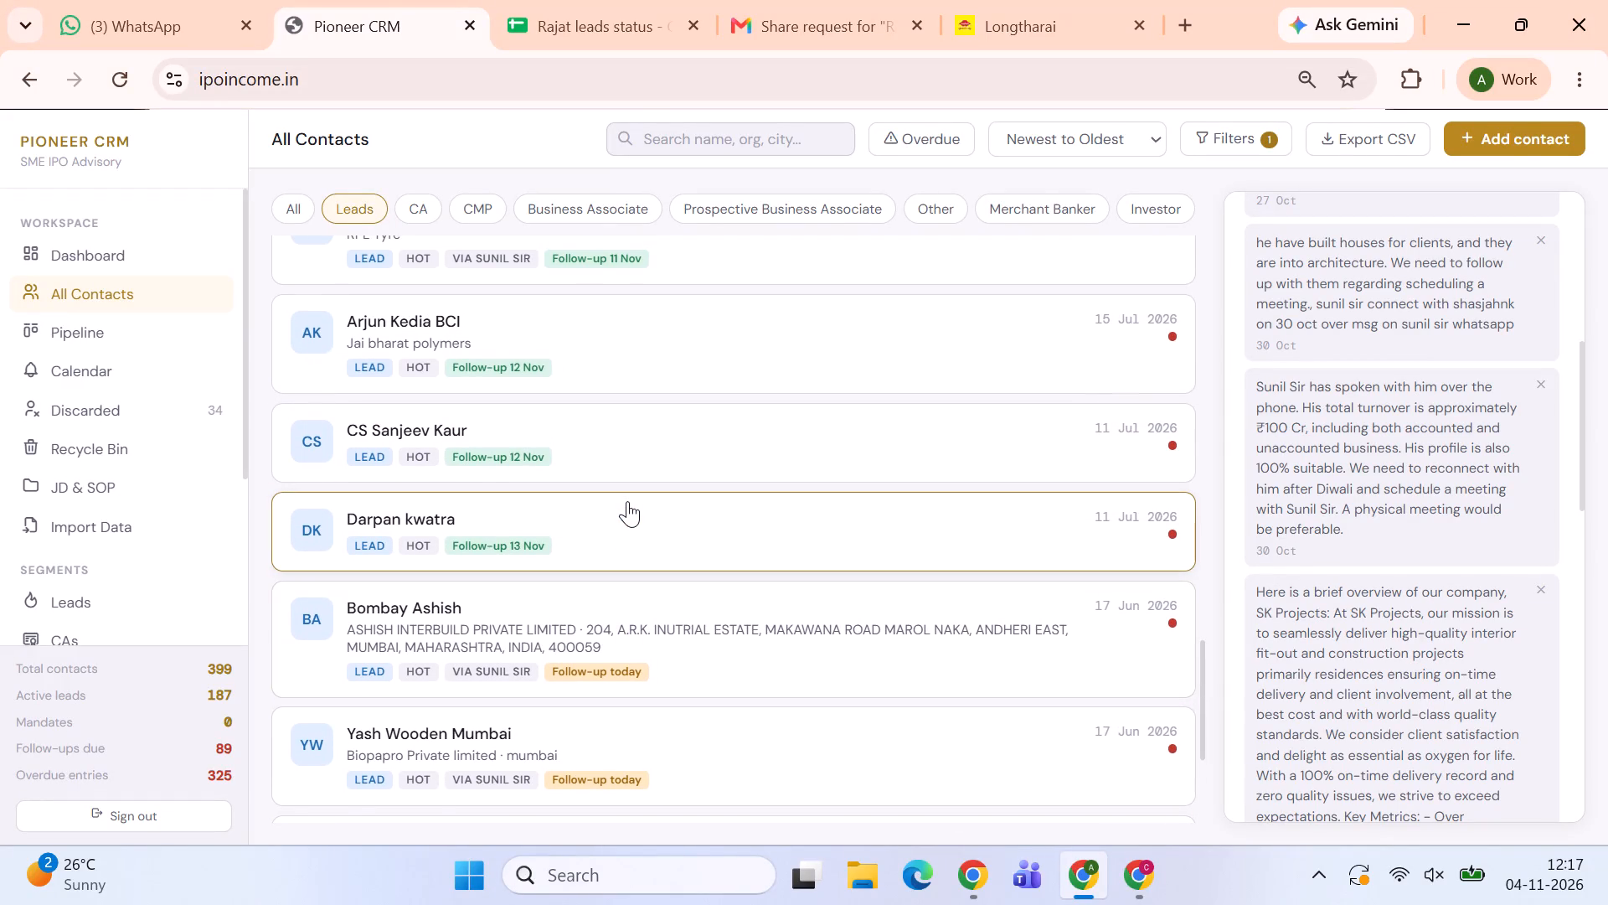
scroll(627, 501, "up", 2)
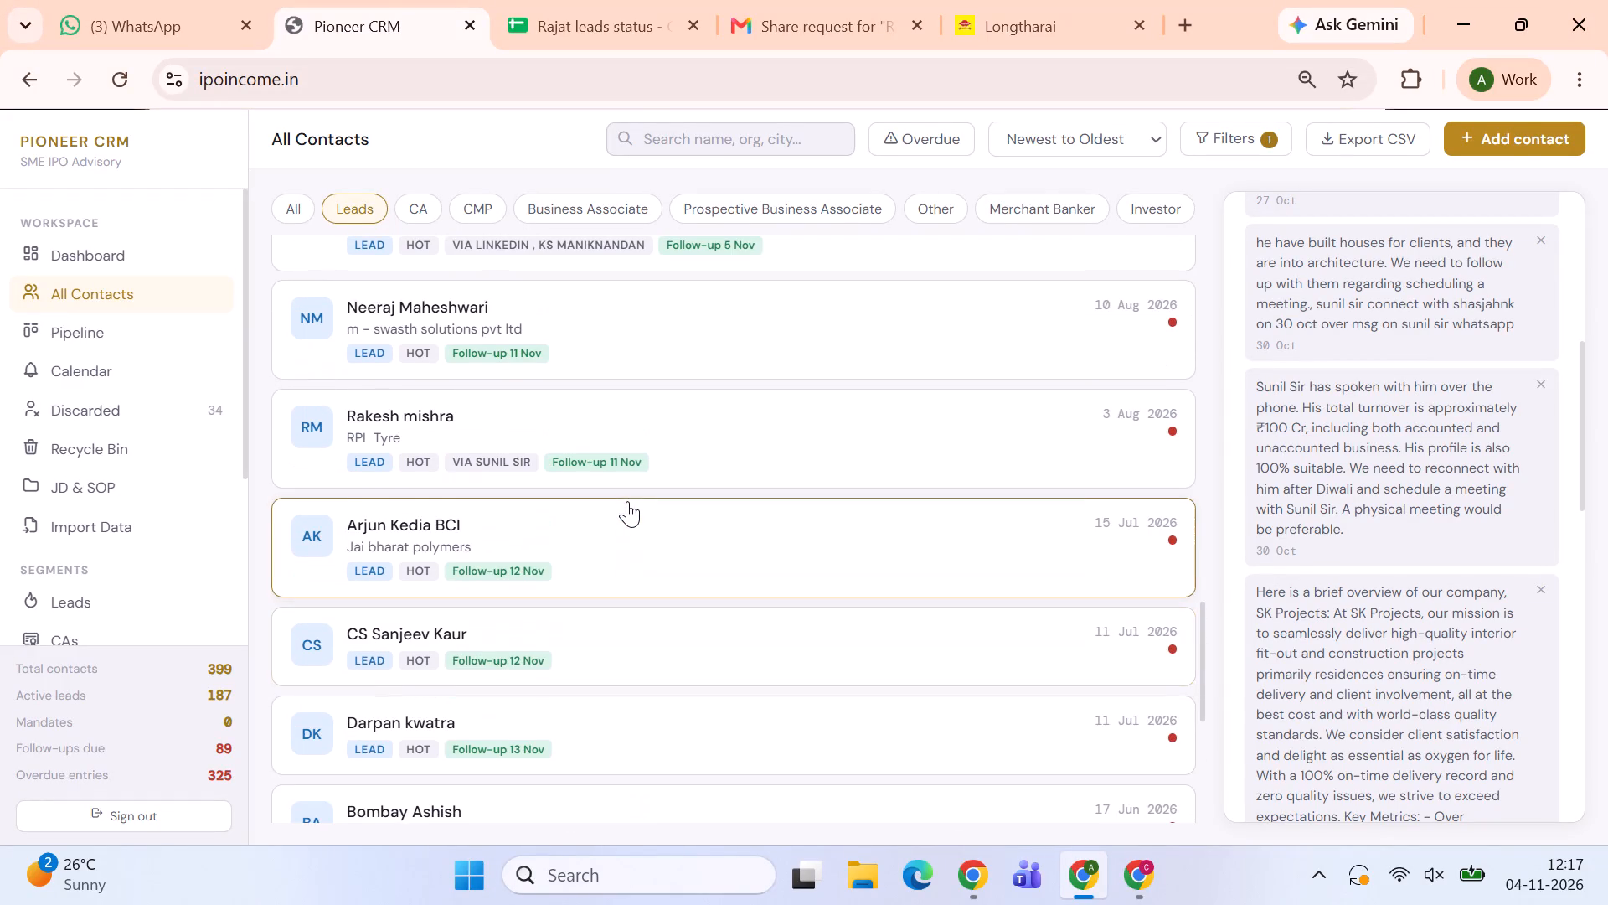
scroll(627, 501, "up", 3)
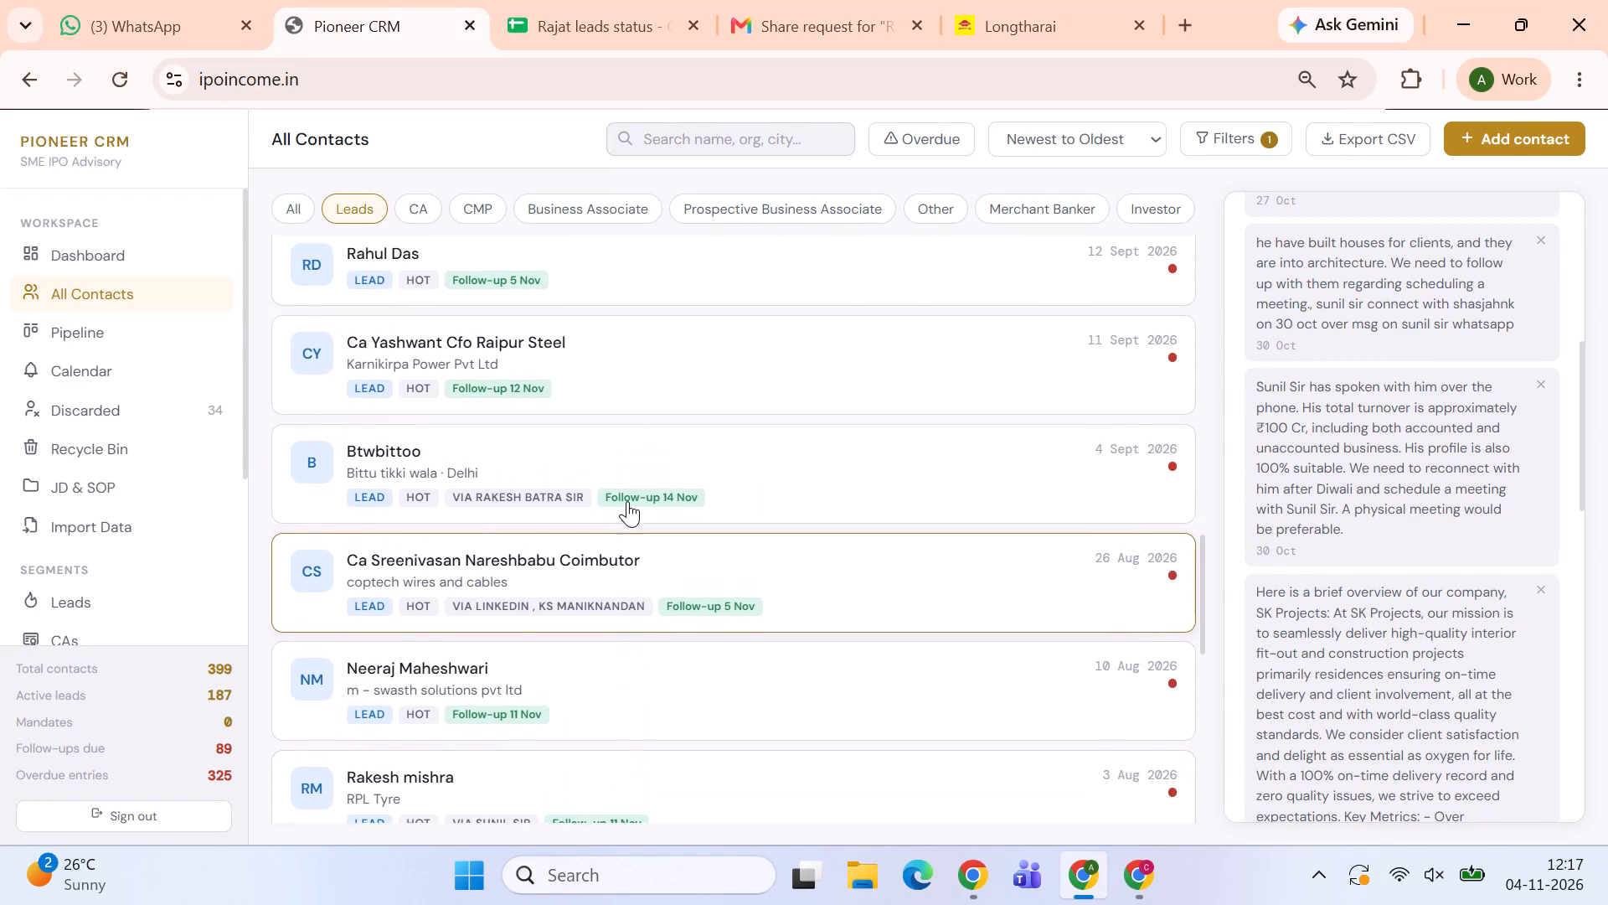
scroll(627, 501, "up", 4)
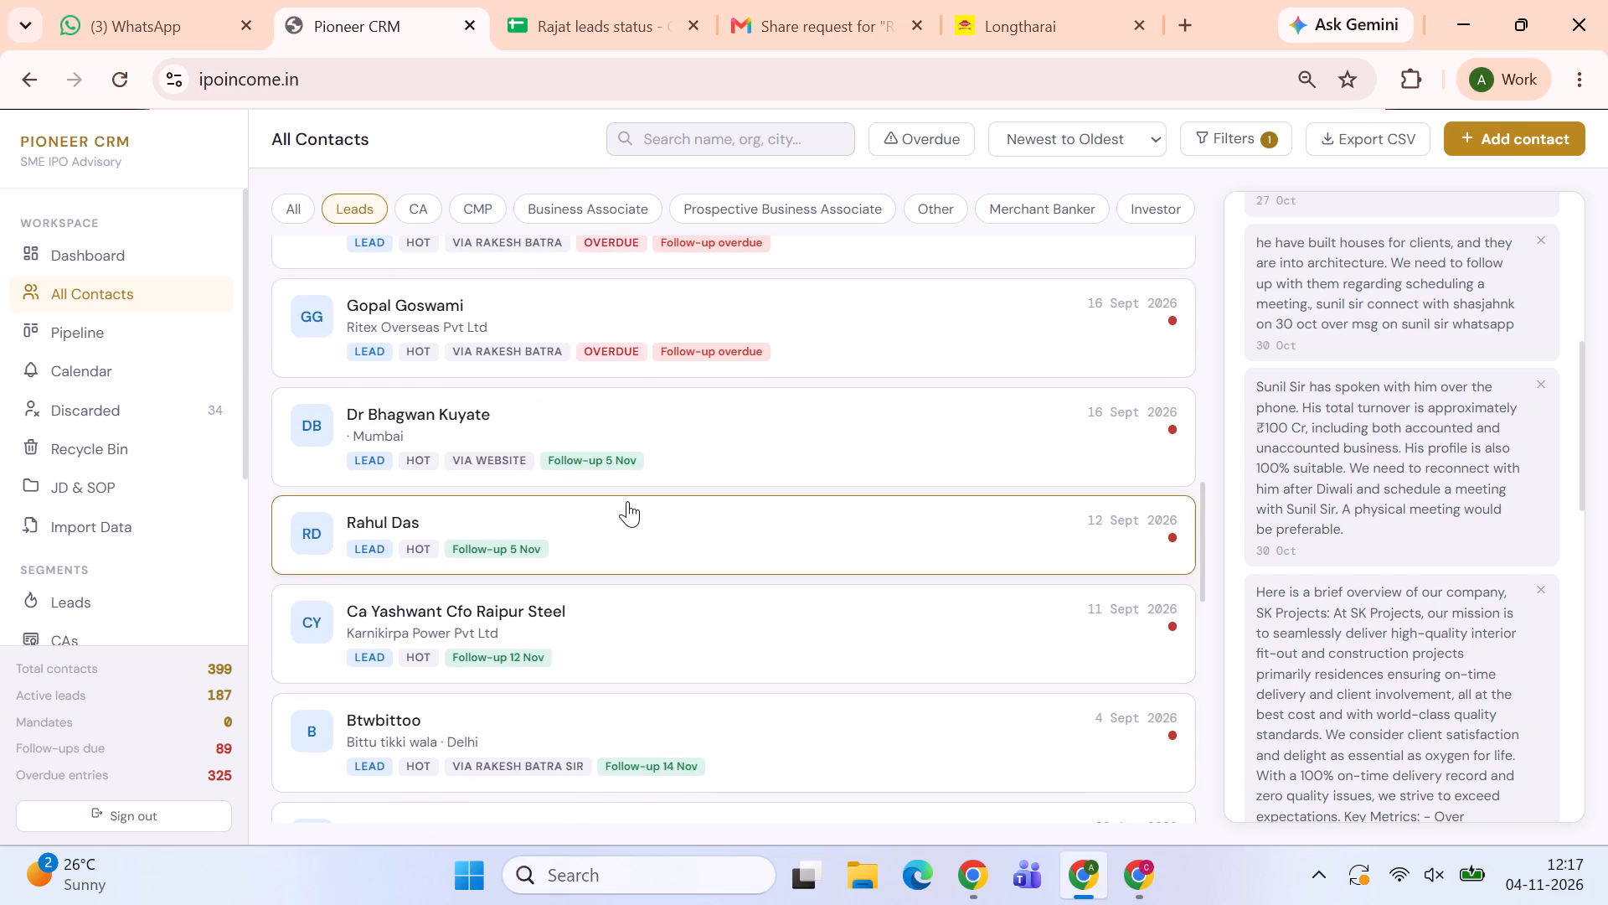
scroll(627, 501, "up", 3)
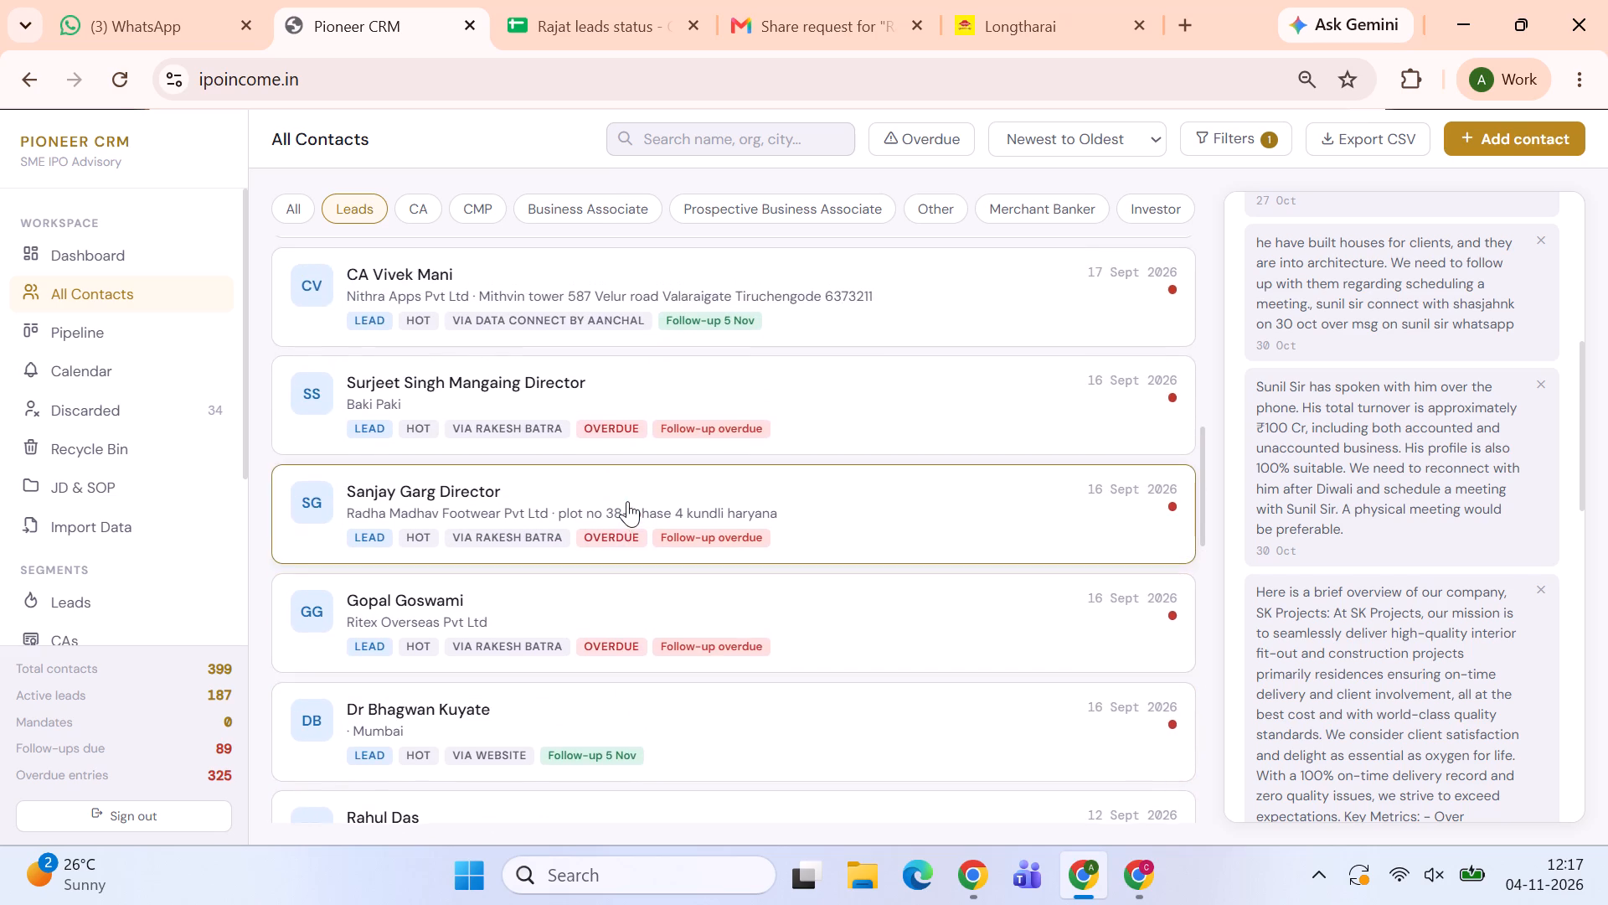
scroll(627, 501, "up", 6)
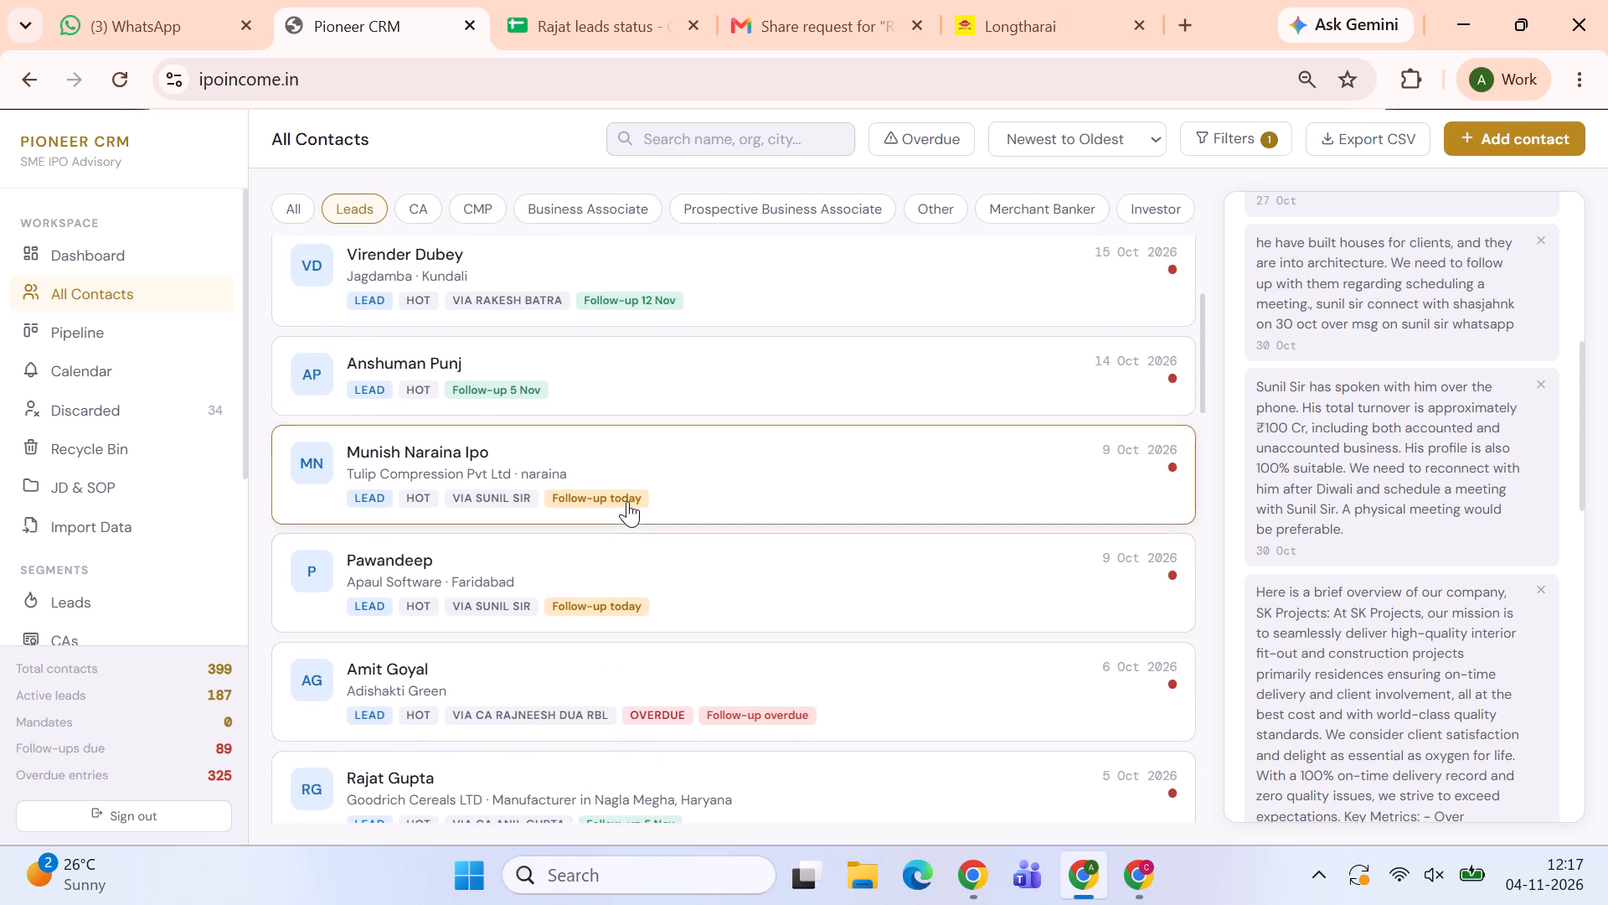
scroll(627, 501, "up", 2)
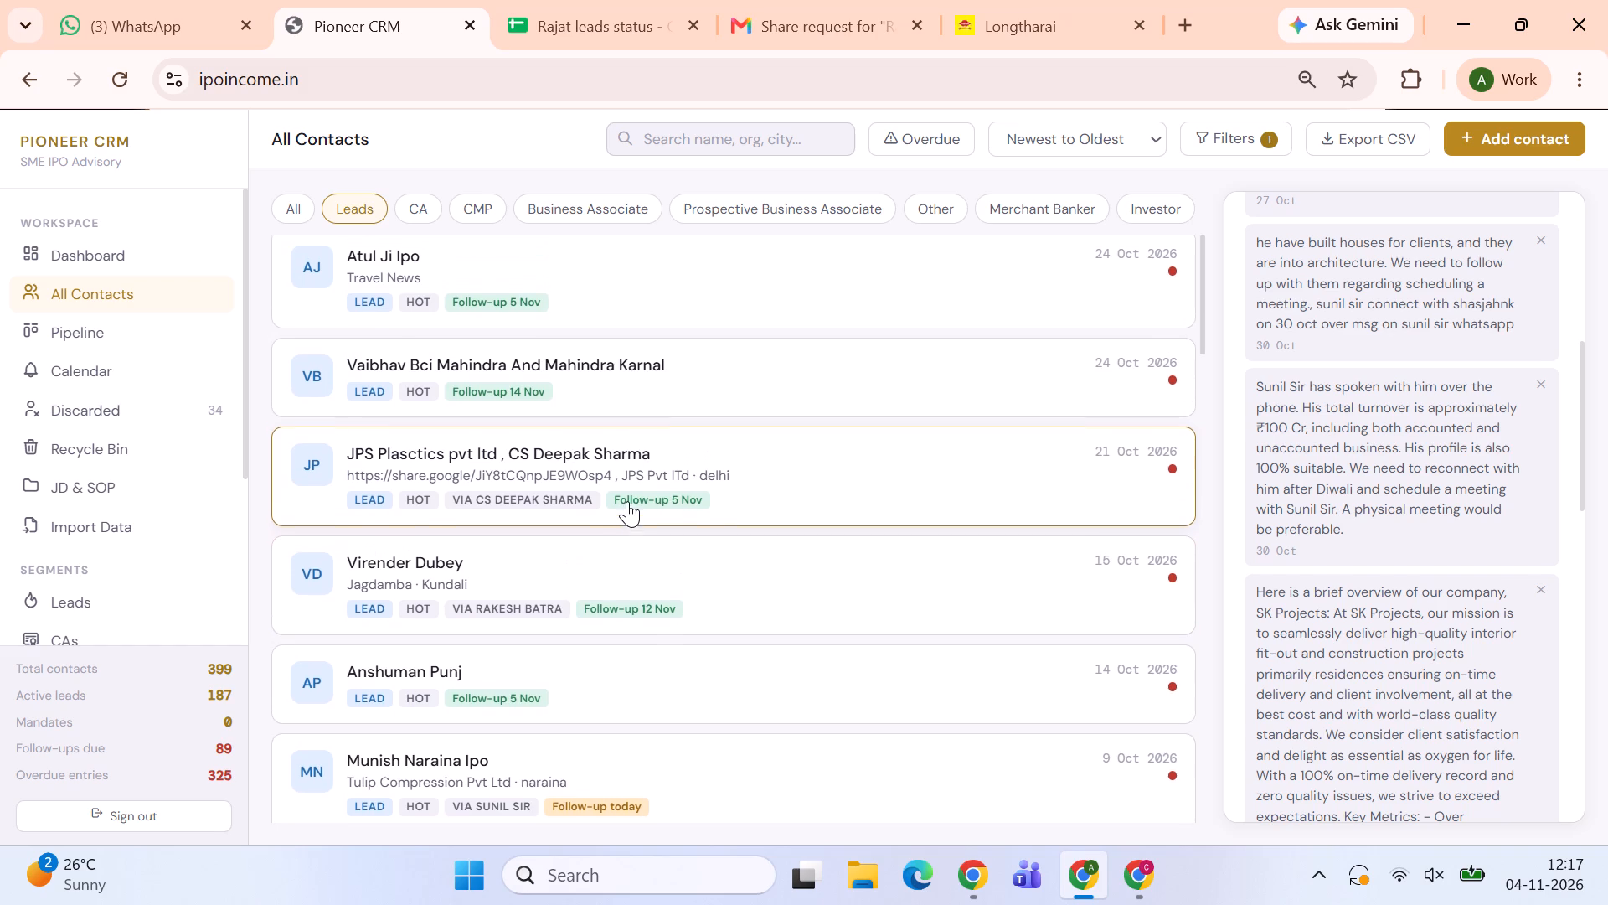
scroll(627, 501, "up", 3)
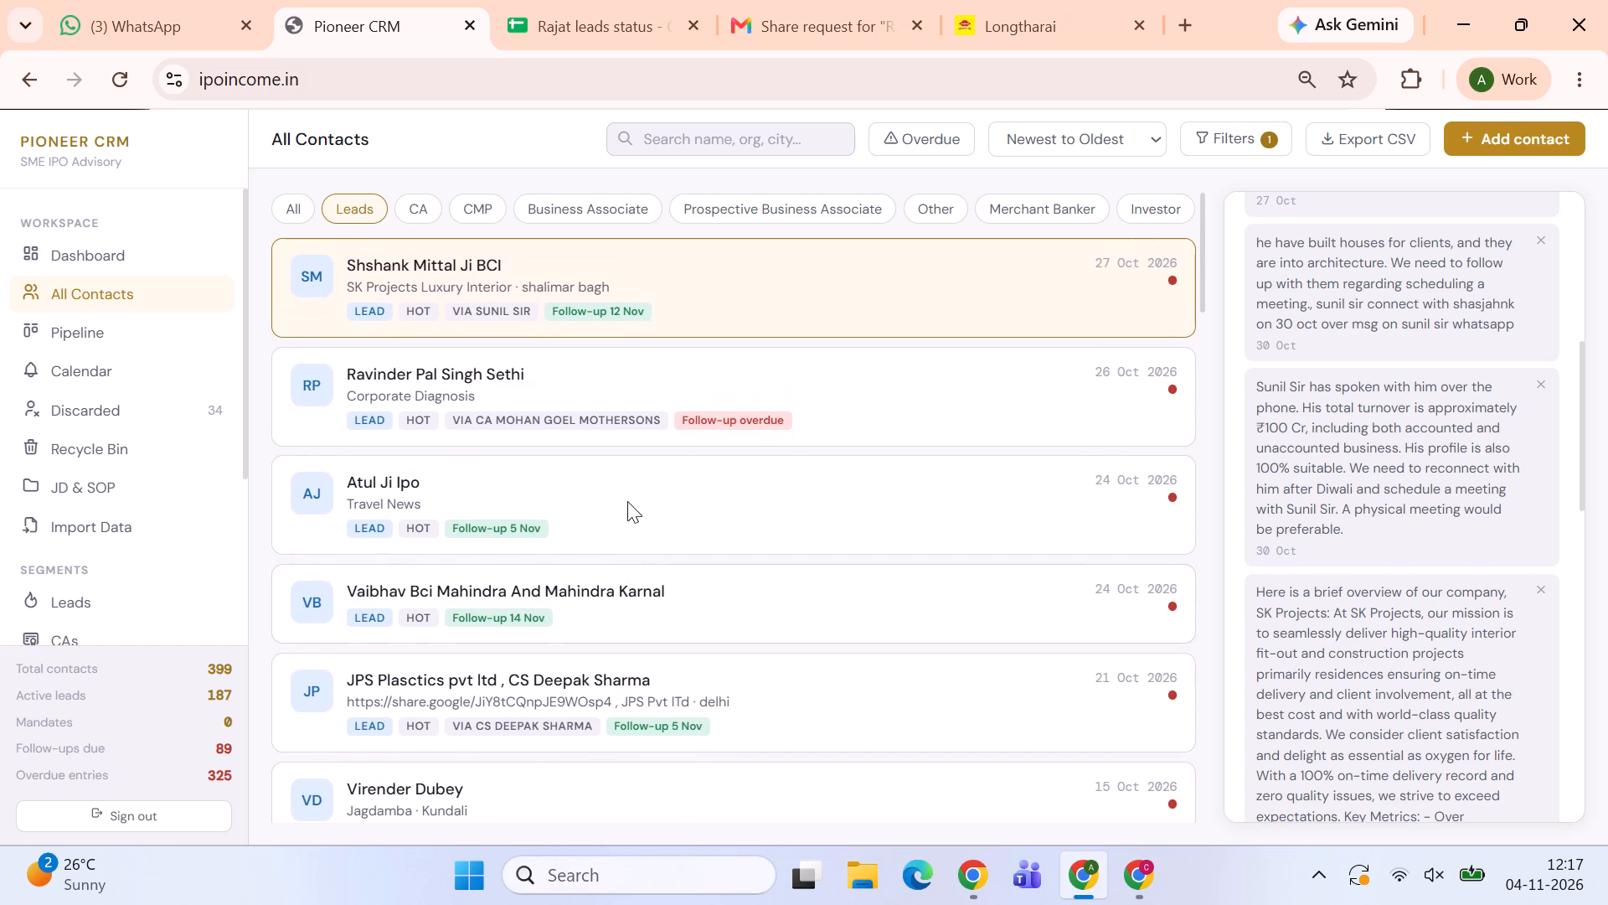
scroll(627, 501, "up", 1)
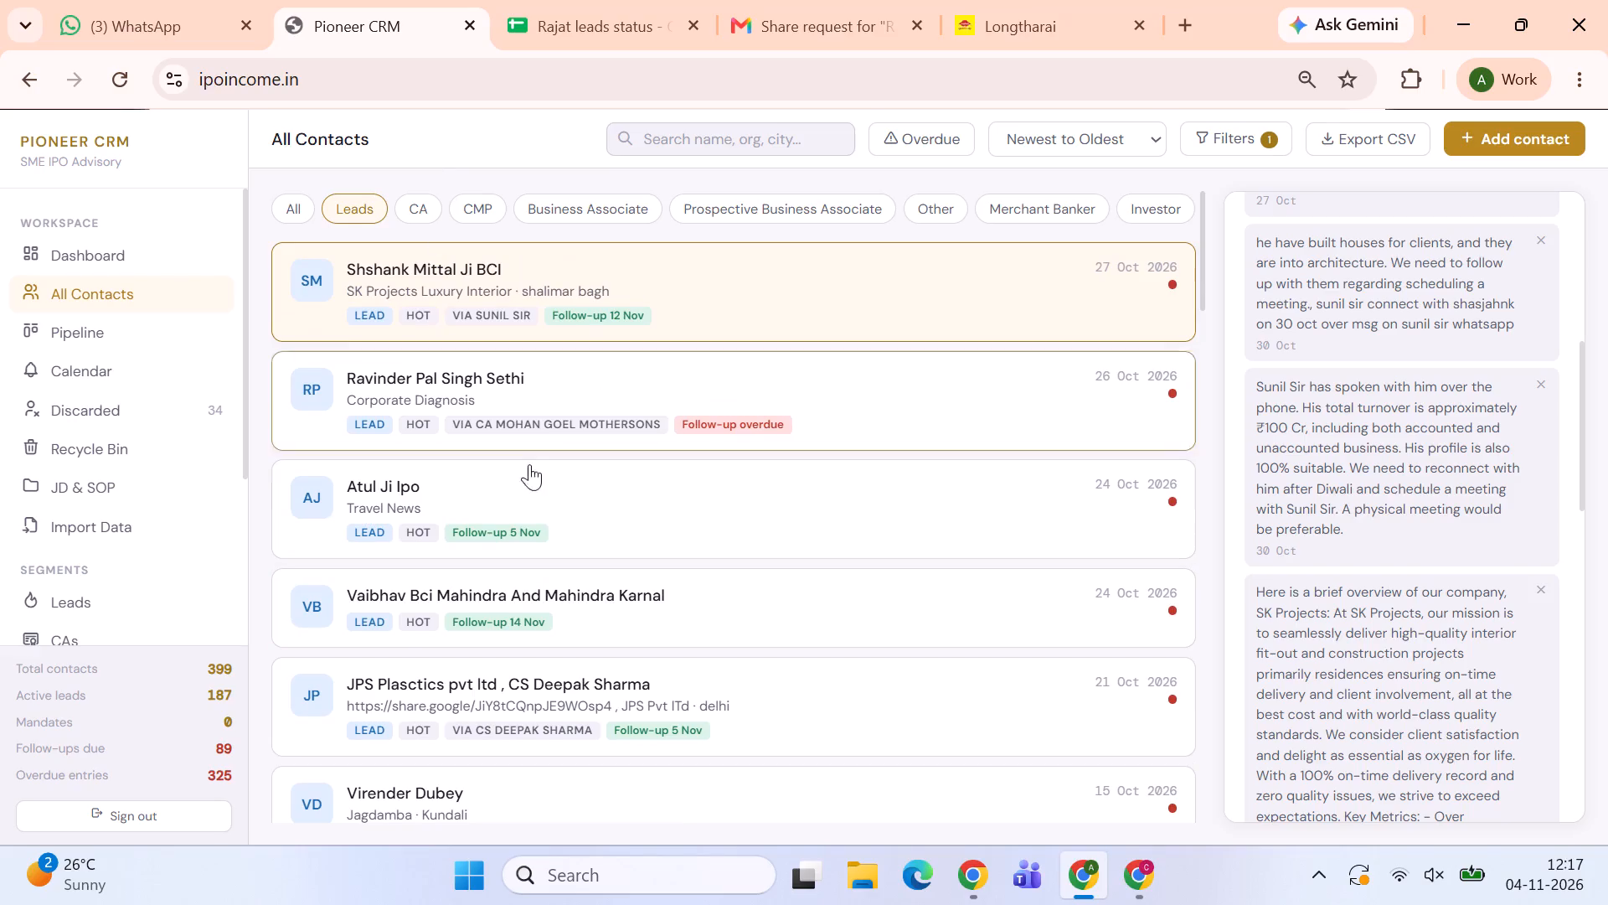
Open the Jagdamba lead in Kundali to view its referral, follow-up date and pipeline stage.
scroll(521, 478, "down", 1)
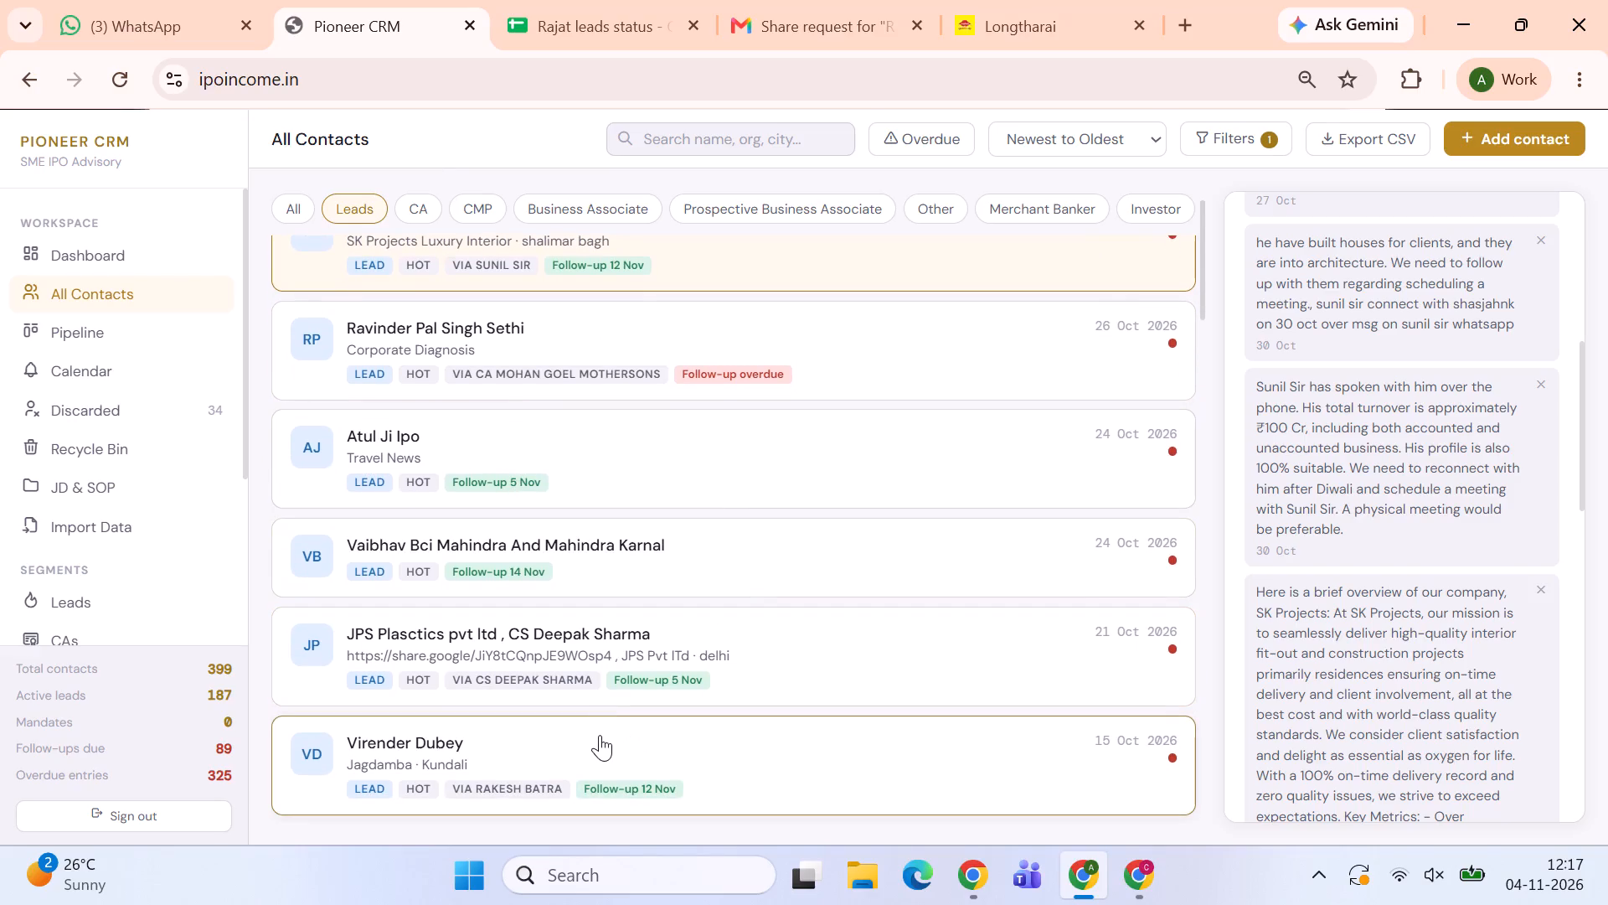
scroll(600, 735, "down", 1)
left_click(735, 696)
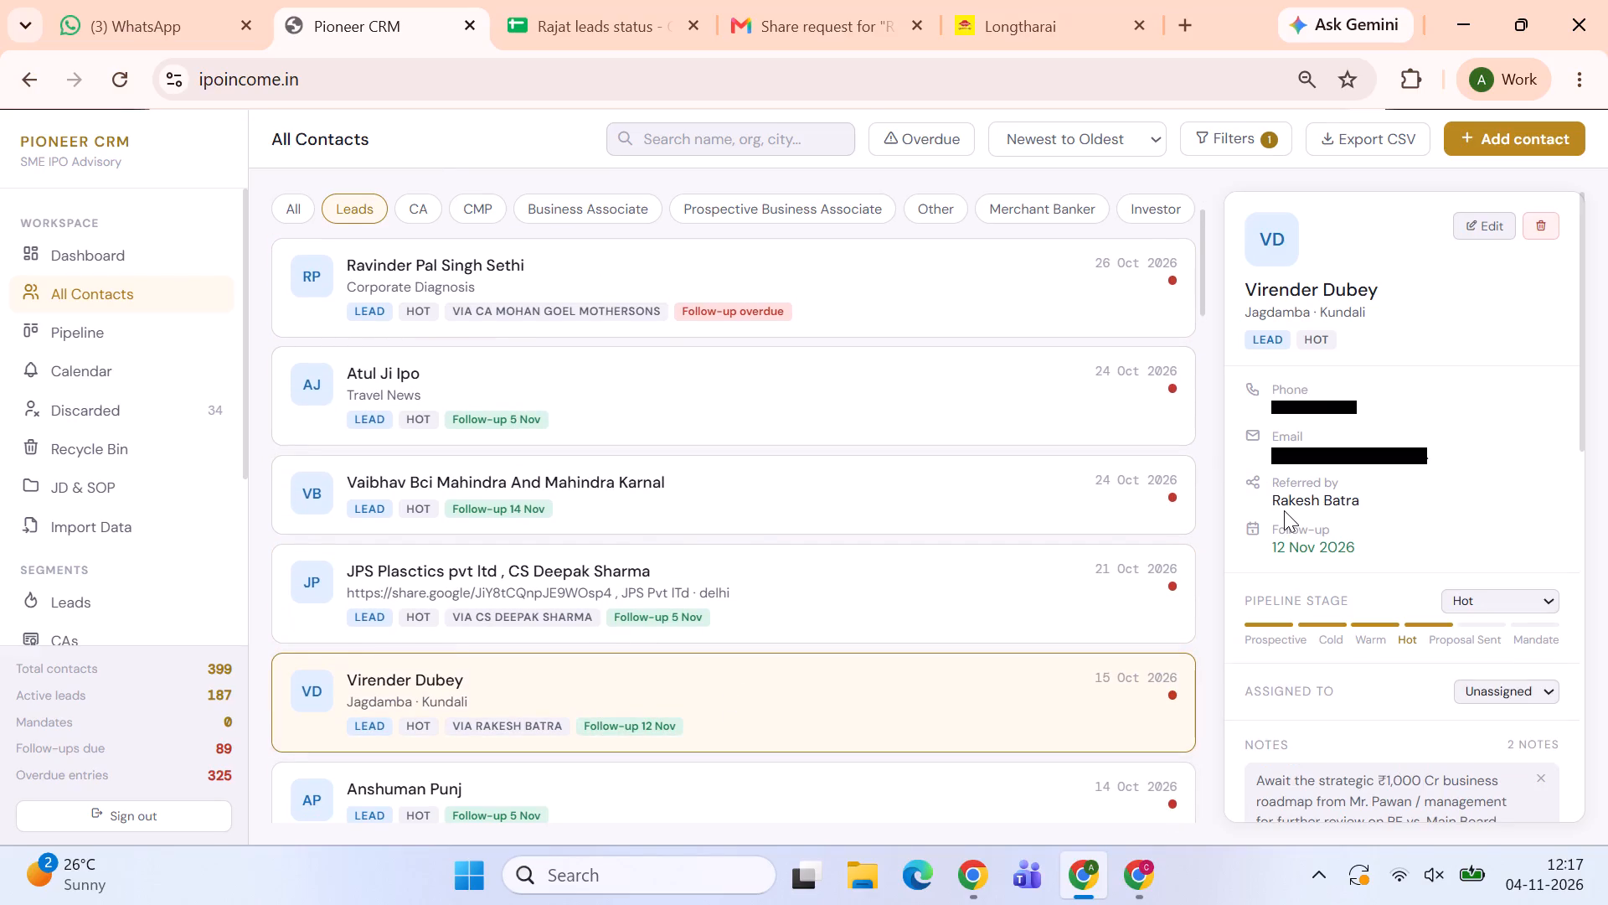
Open the overdue Adishakti Green lead and read its follow-up details and notes.
scroll(1116, 467, "down", 1)
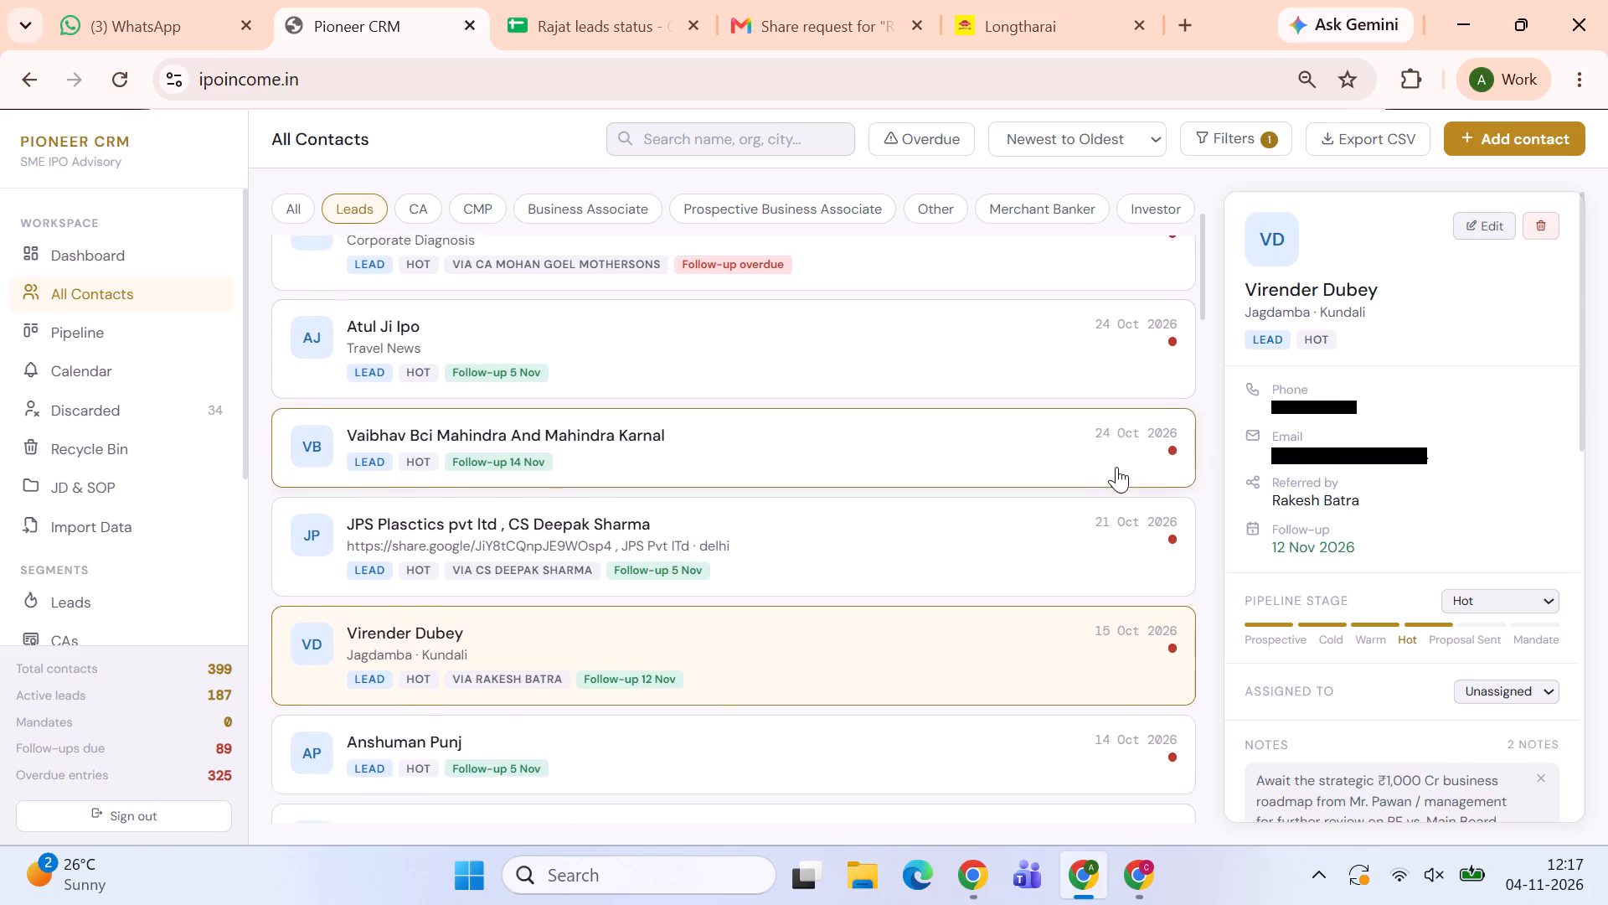
scroll(1116, 467, "down", 1)
scroll(801, 508, "down", 2)
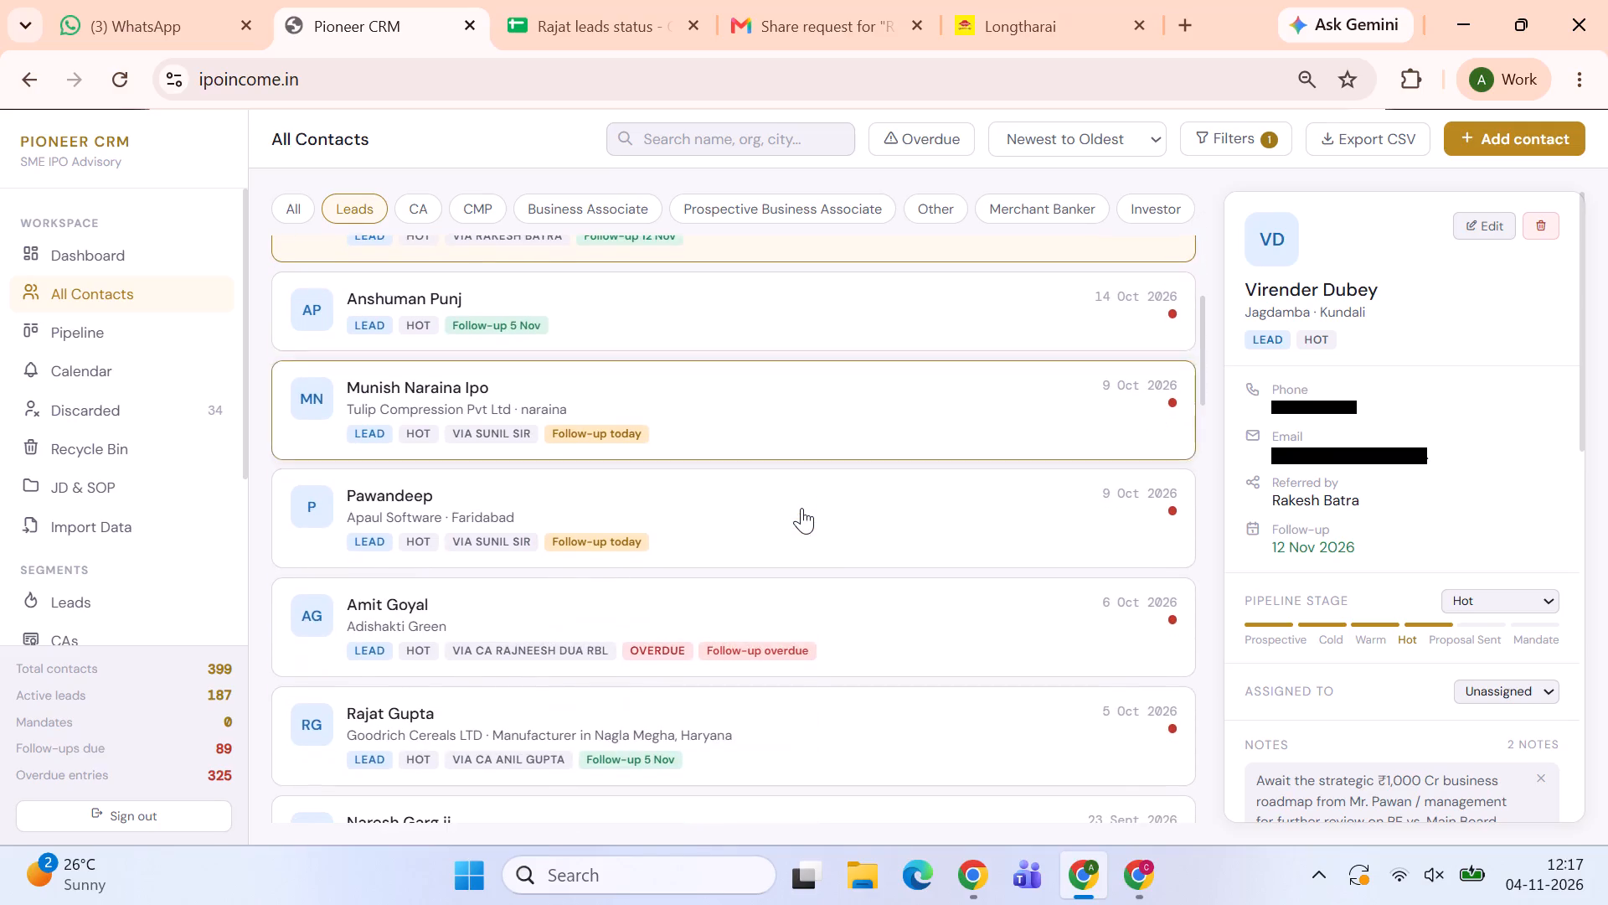
left_click(908, 602)
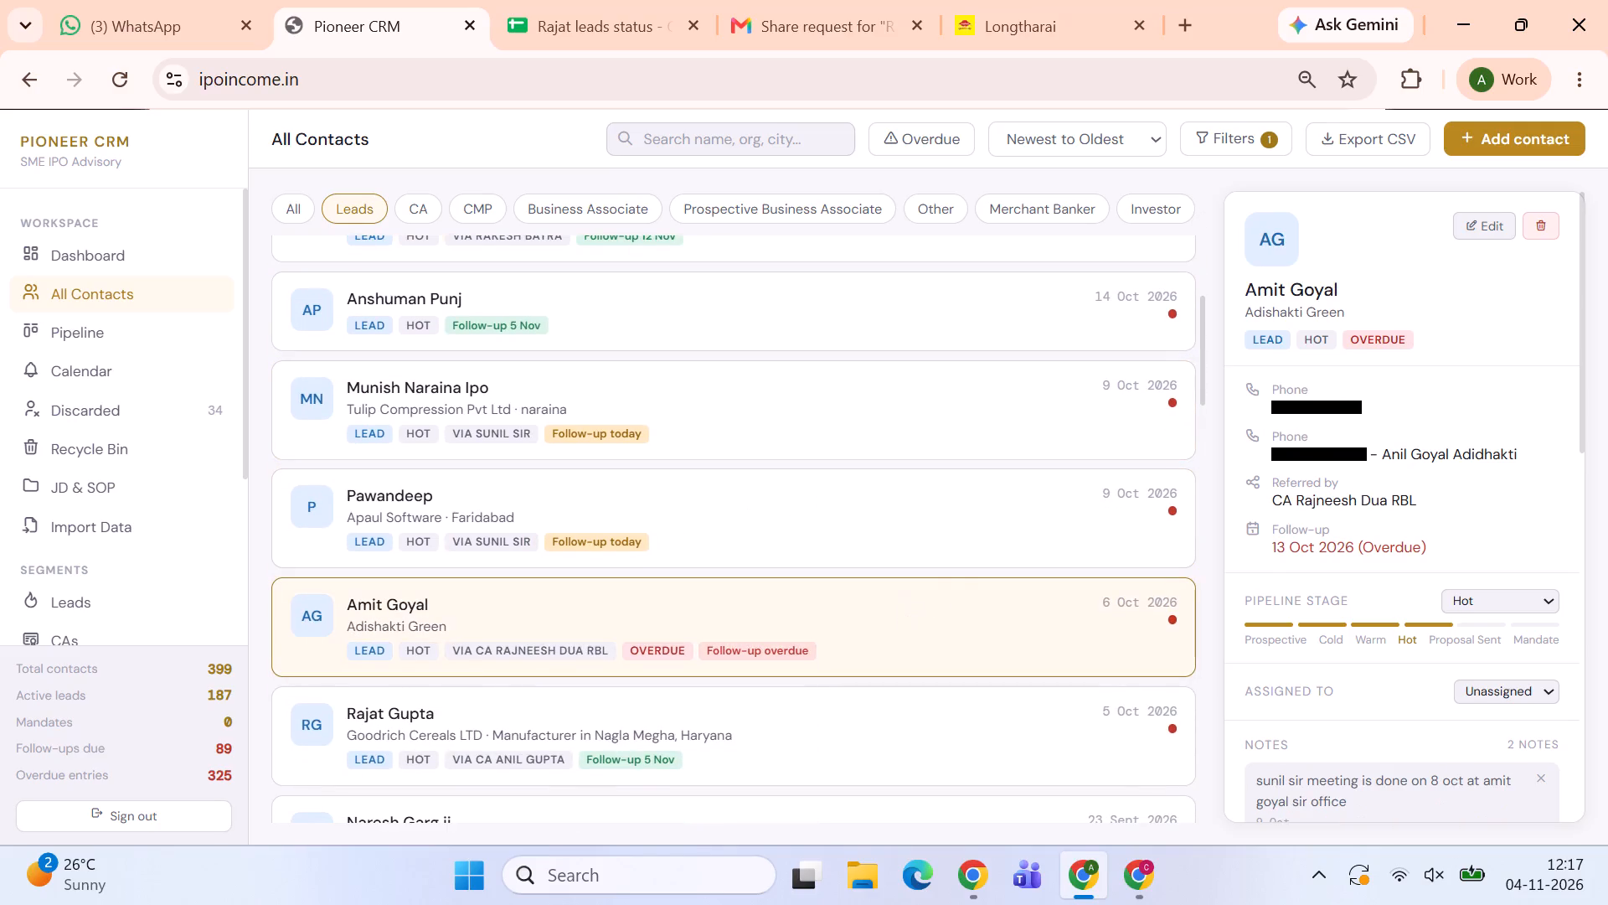
scroll(1304, 535, "down", 1)
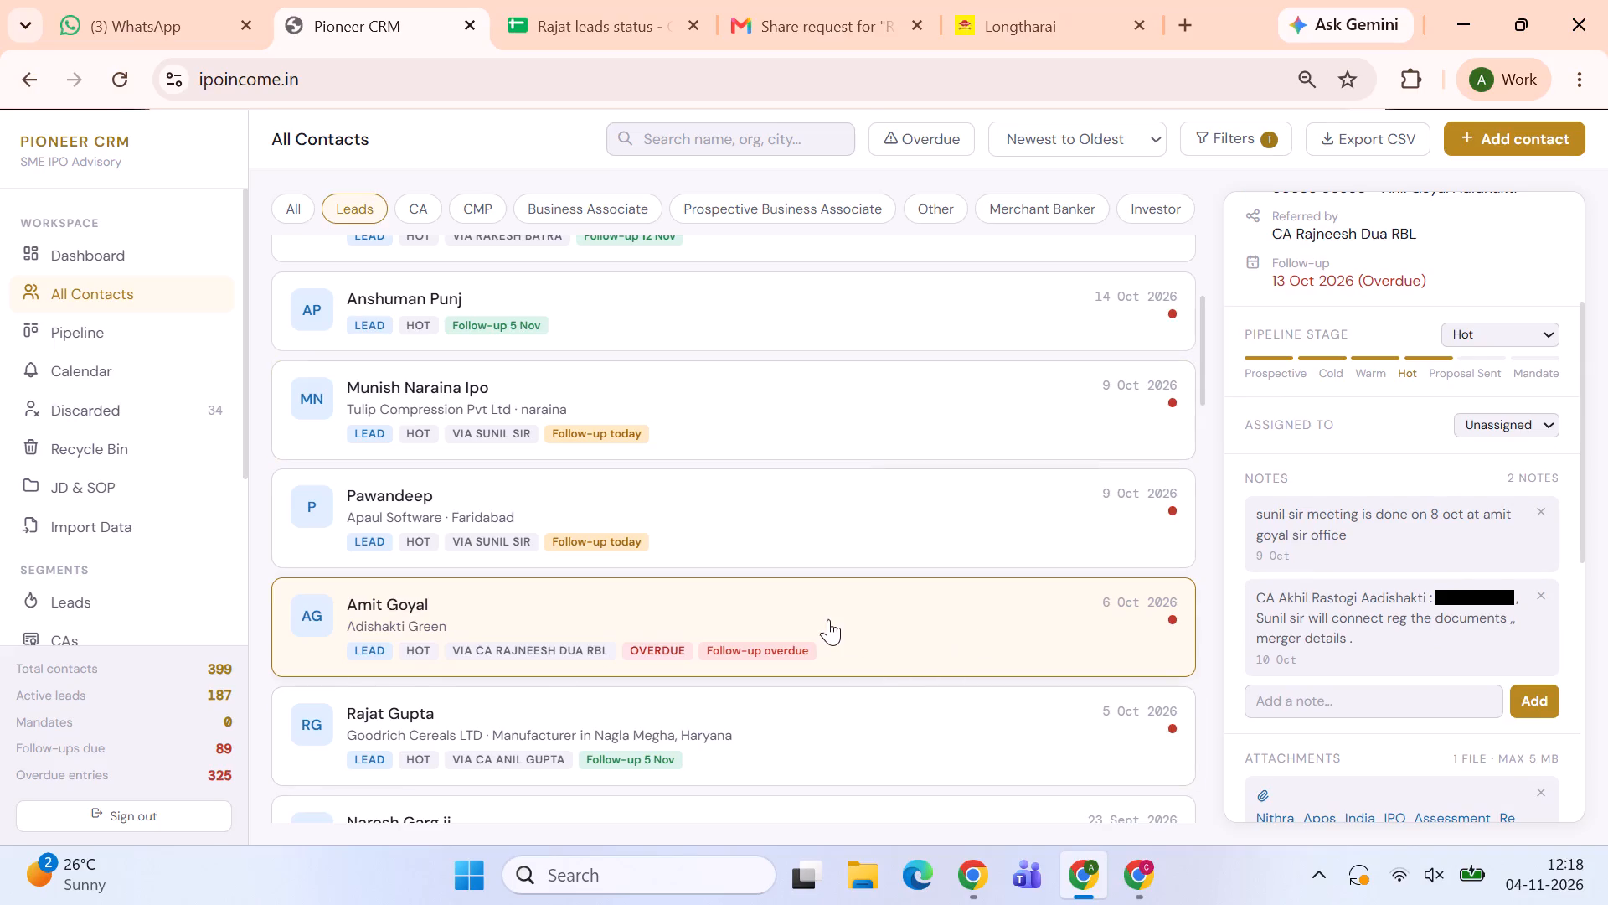
Open the overdue hot lead dated 23 Sept and examine its referral, follow-up date, pipeline stage and notes.
scroll(828, 619, "down", 2)
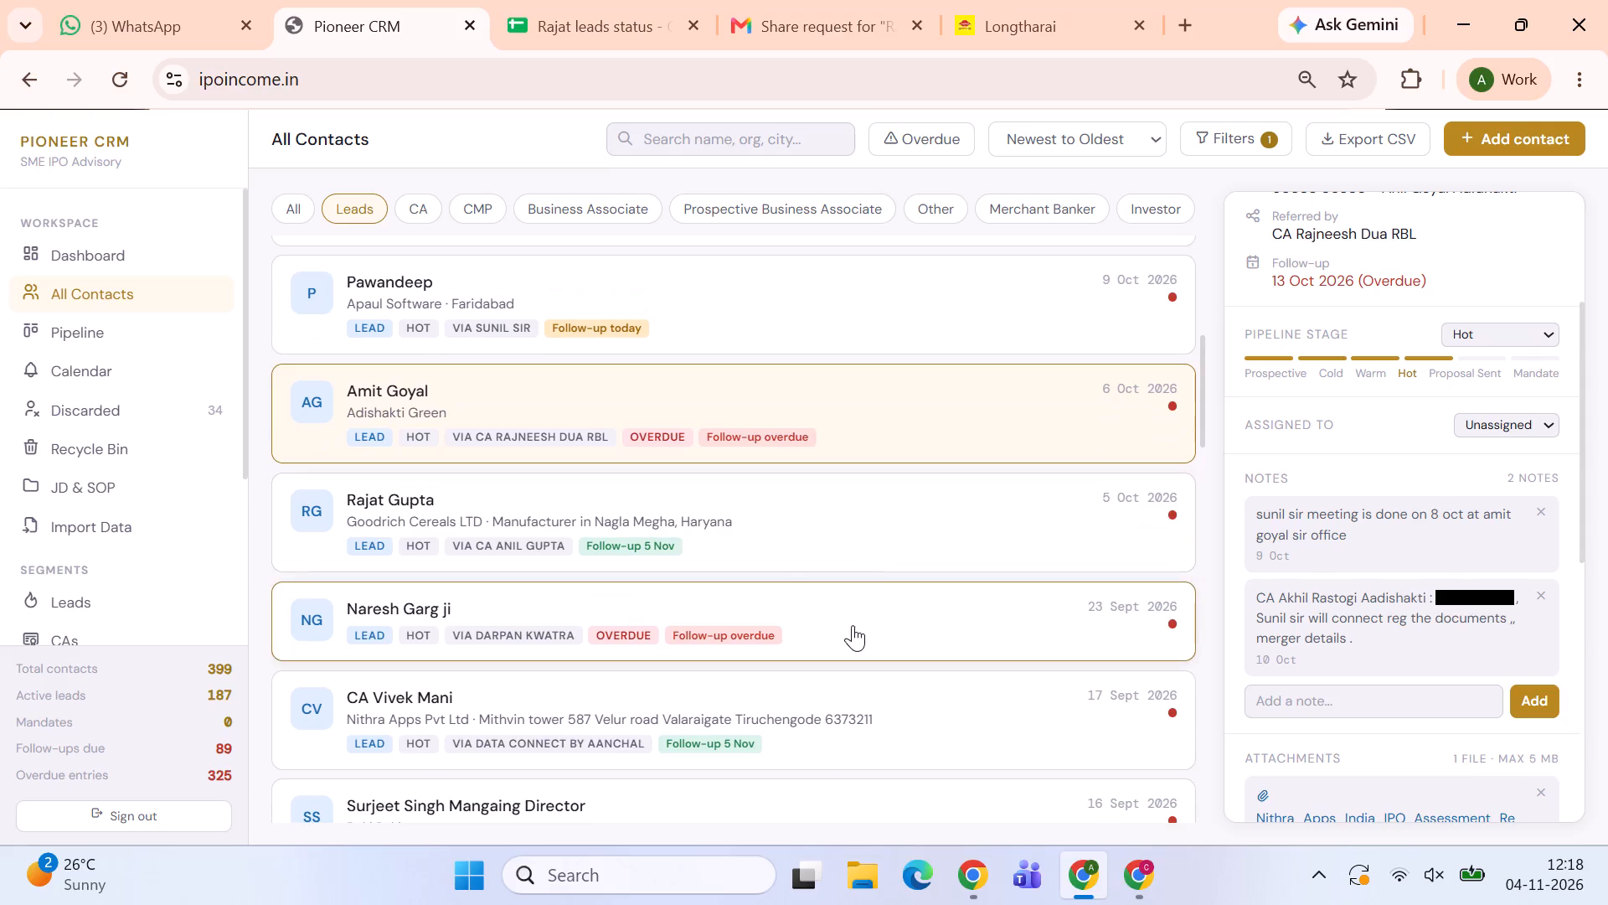
left_click(853, 625)
scroll(1345, 727, "down", 1)
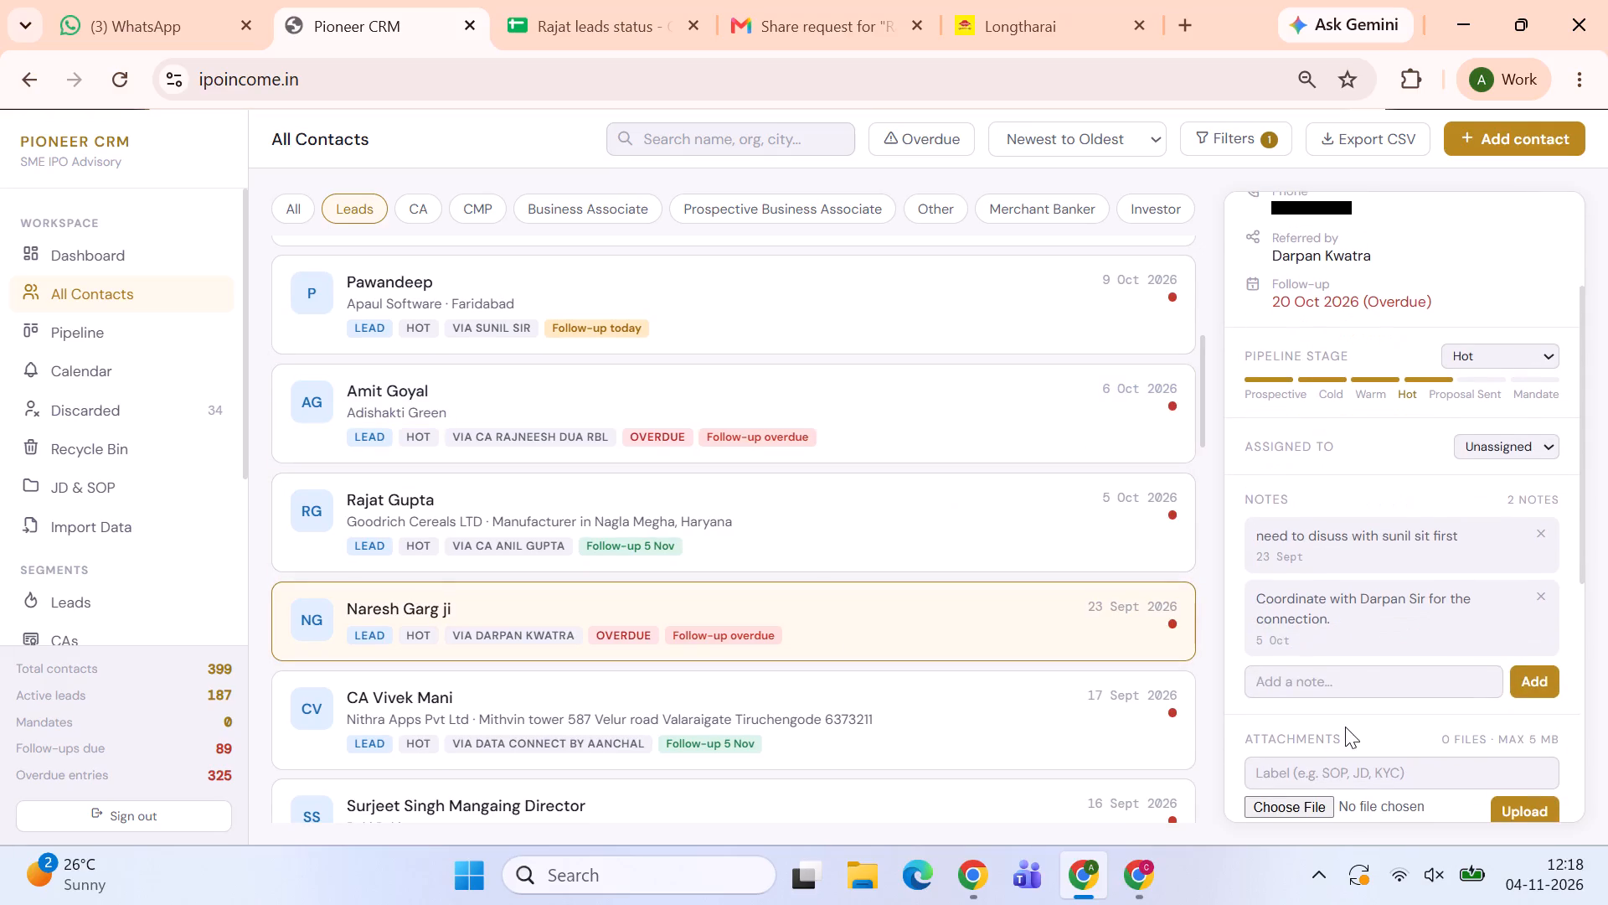
scroll(1422, 499, "up", 2)
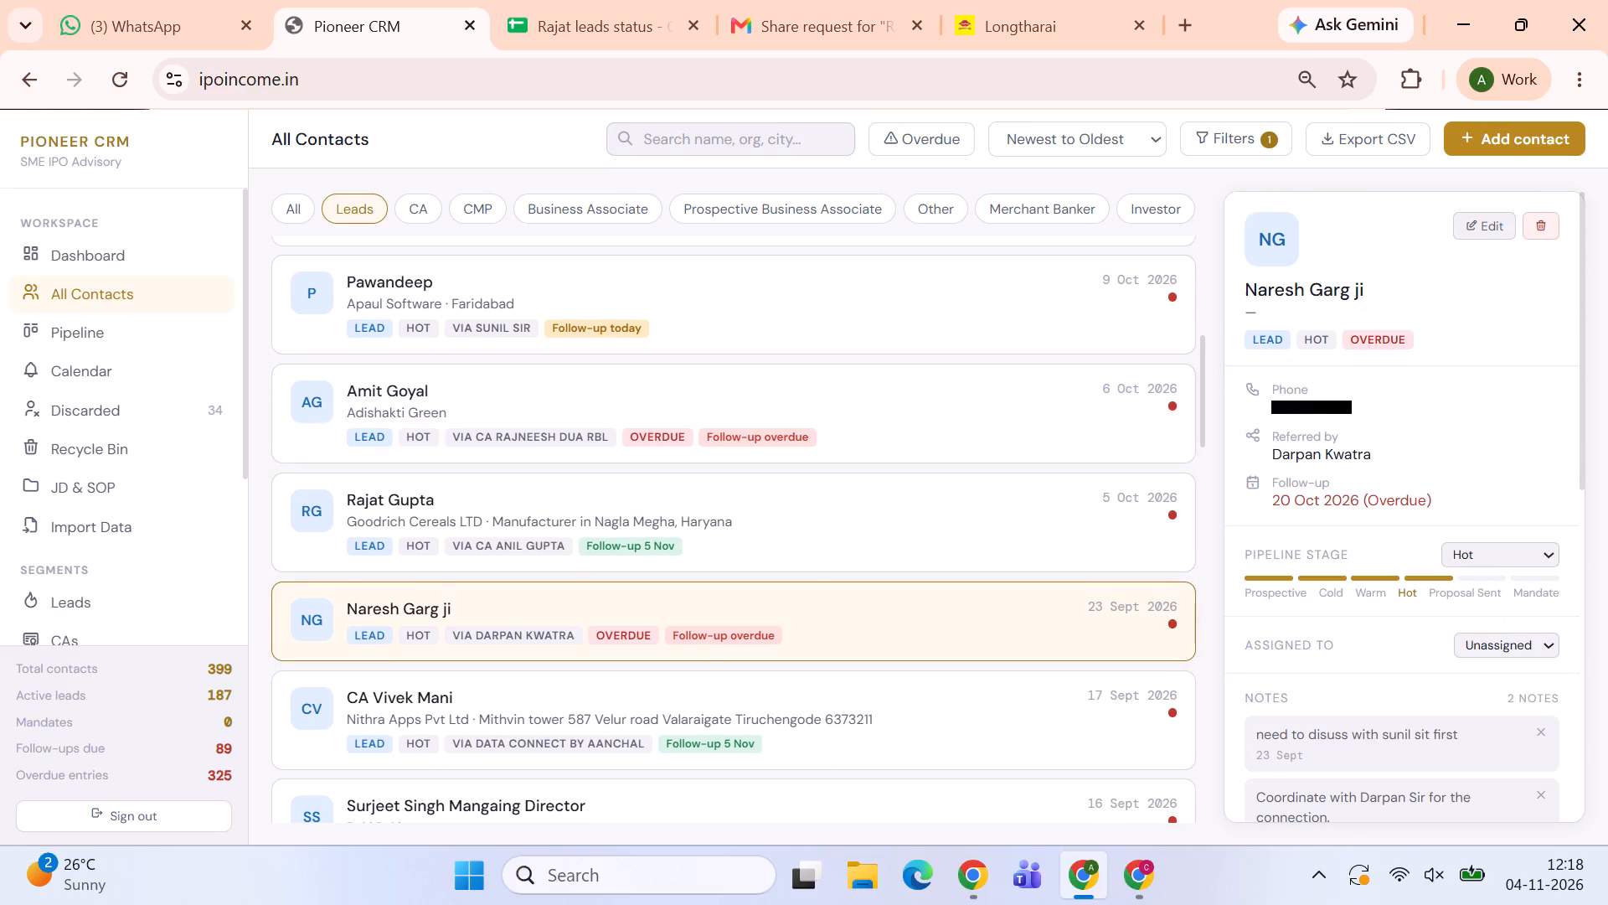
left_click(1422, 499)
scroll(1430, 449, "down", 1)
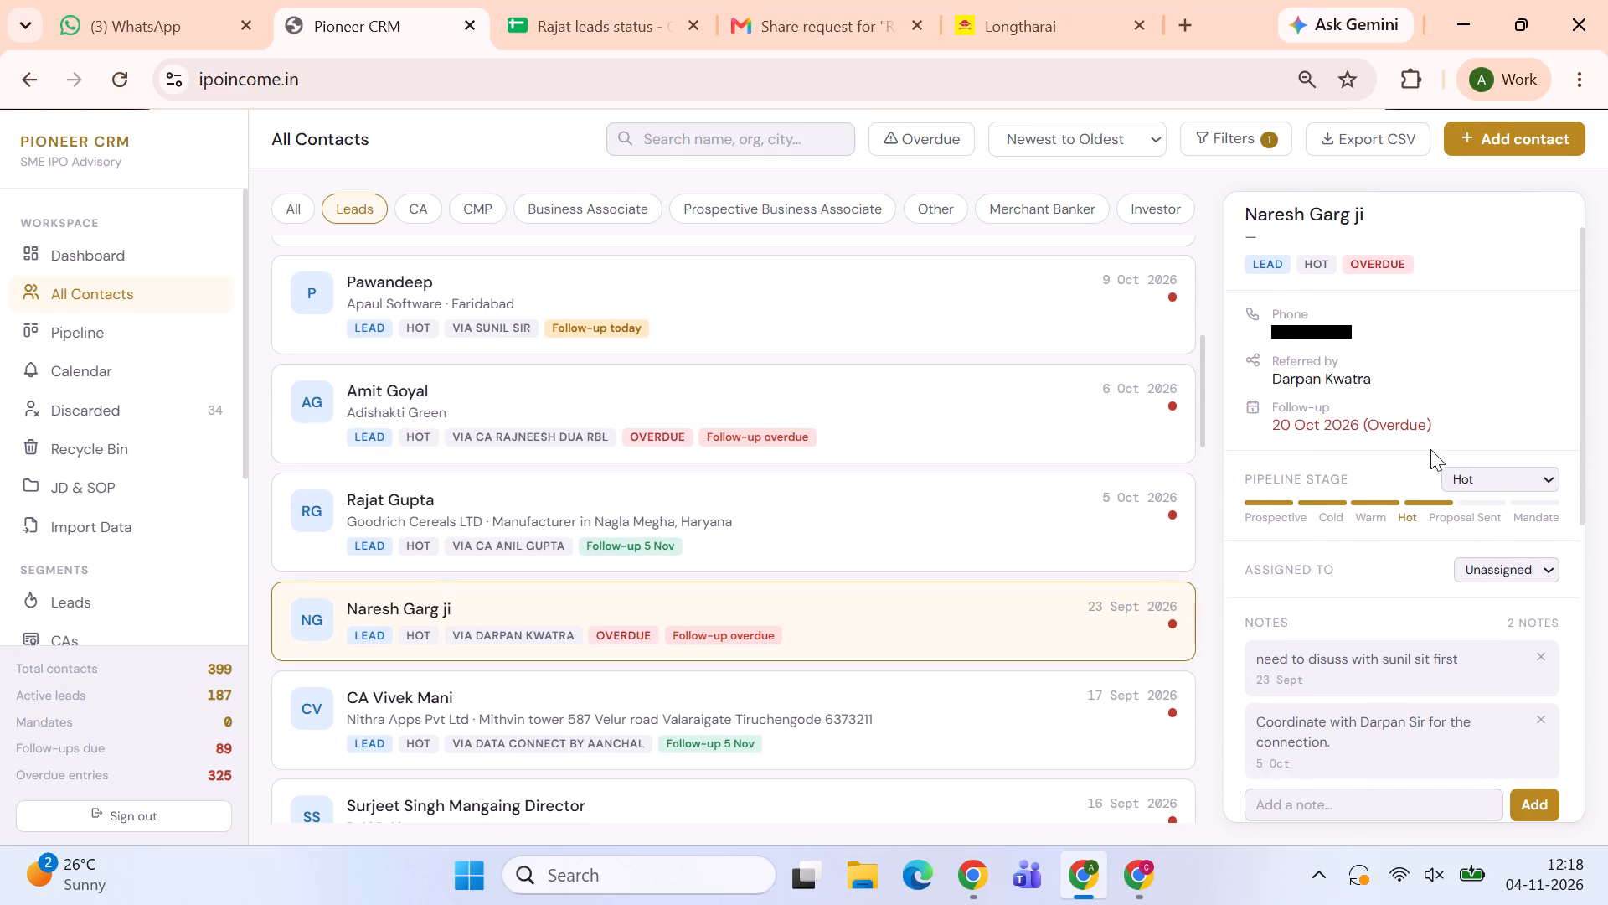
scroll(1379, 517, "down", 1)
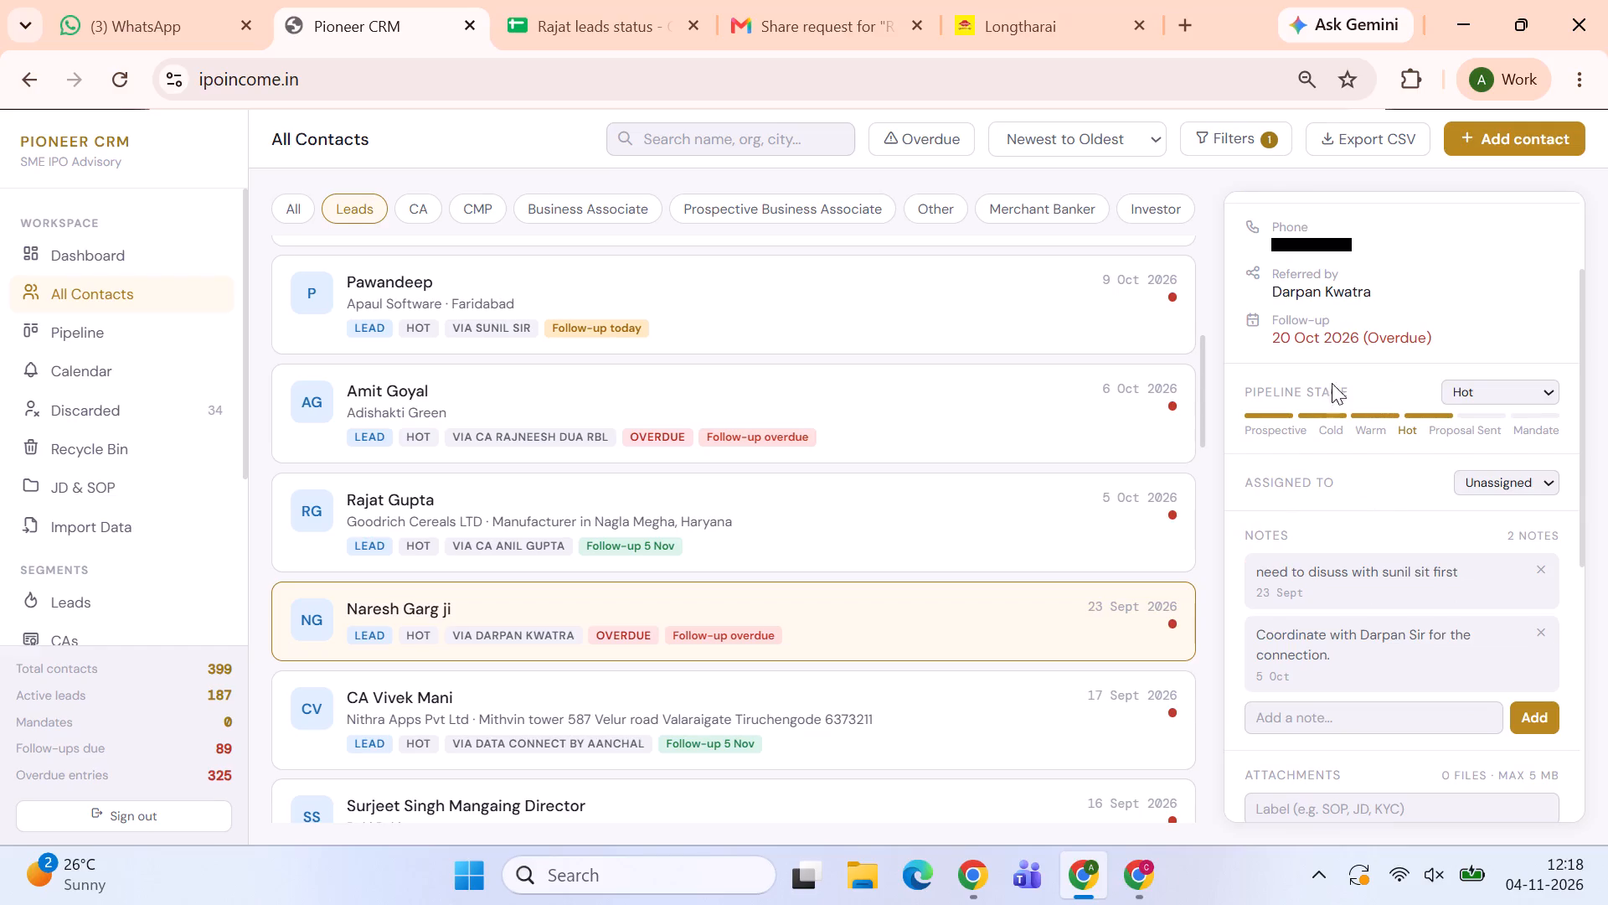
scroll(1327, 390, "up", 1)
scroll(1382, 359, "down", 1)
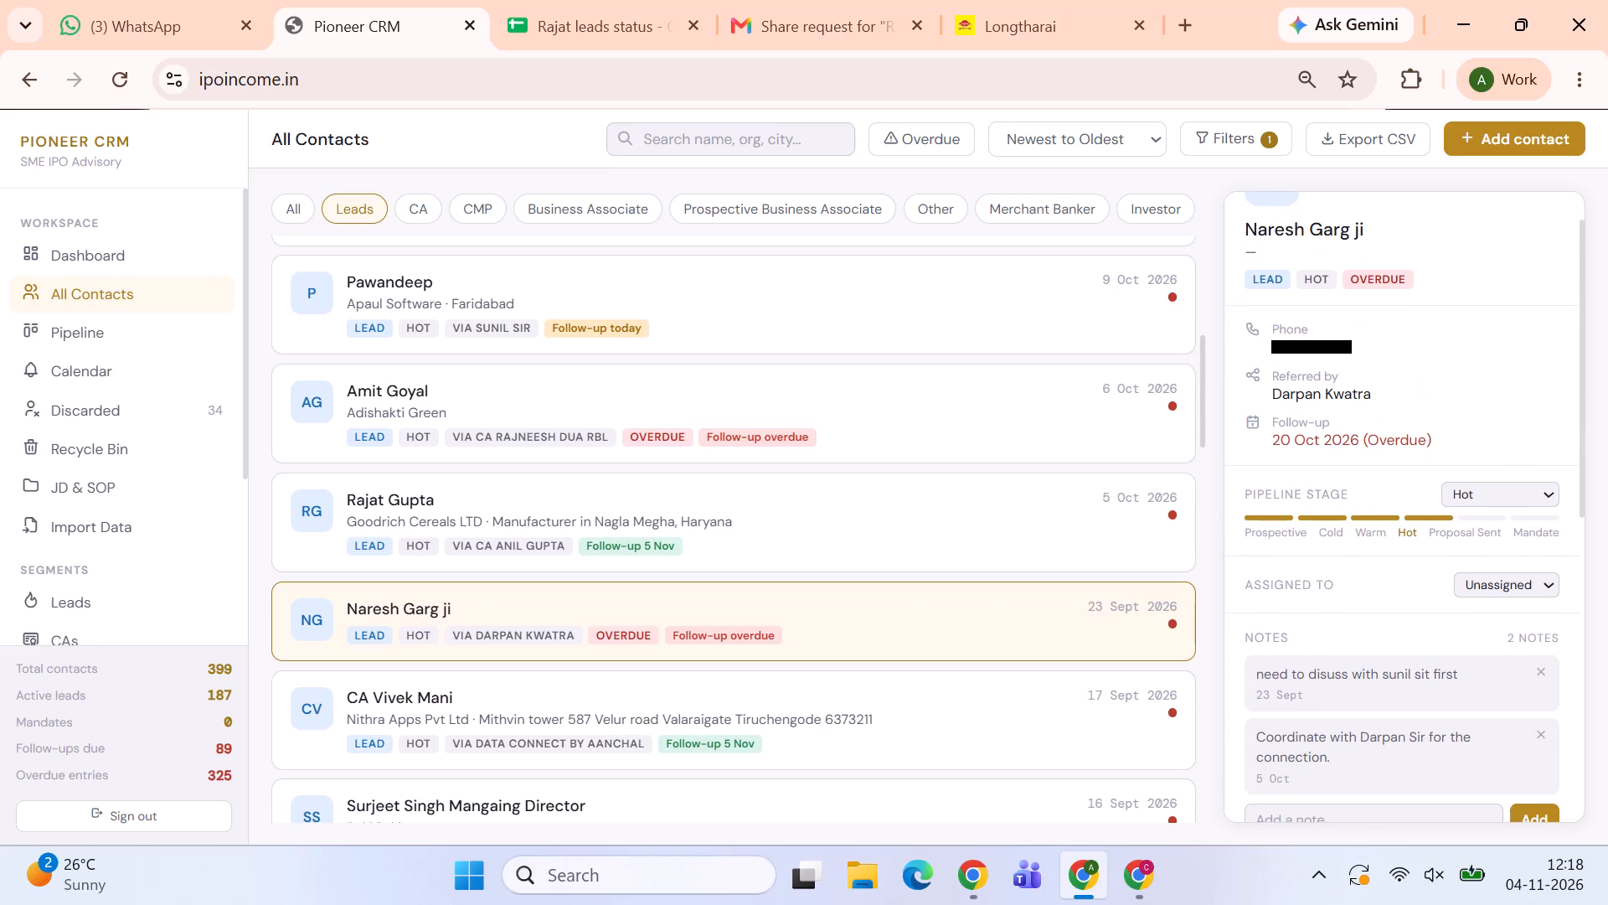
scroll(1507, 481, "down", 1)
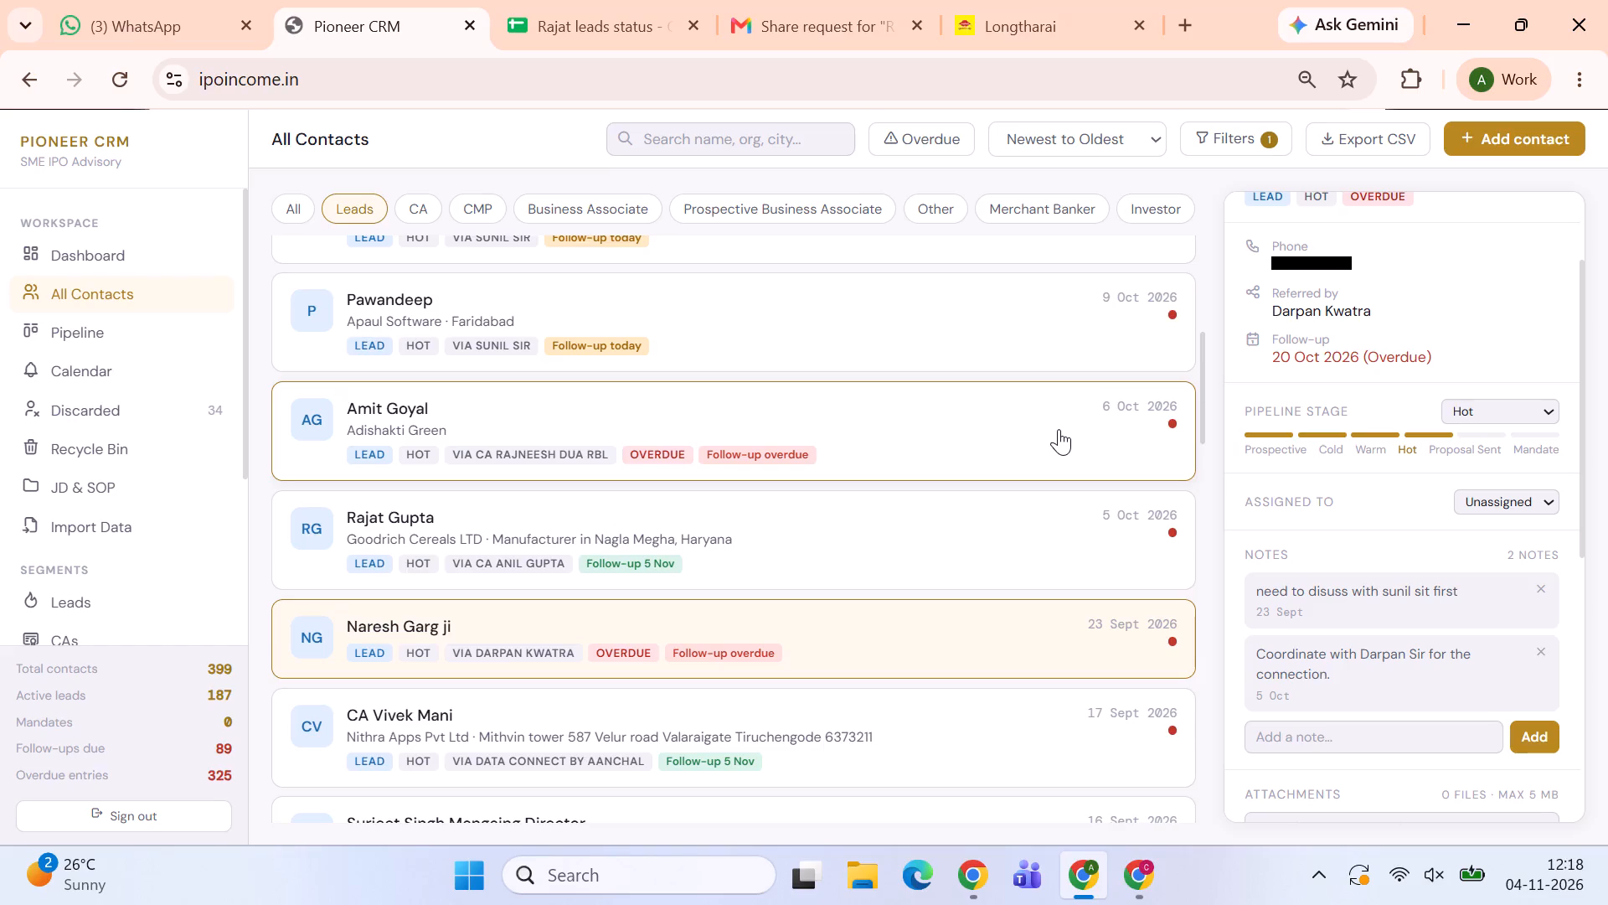
Check the older hot leads further down the list and open the coptech wires and cables lead.
scroll(864, 539, "down", 1)
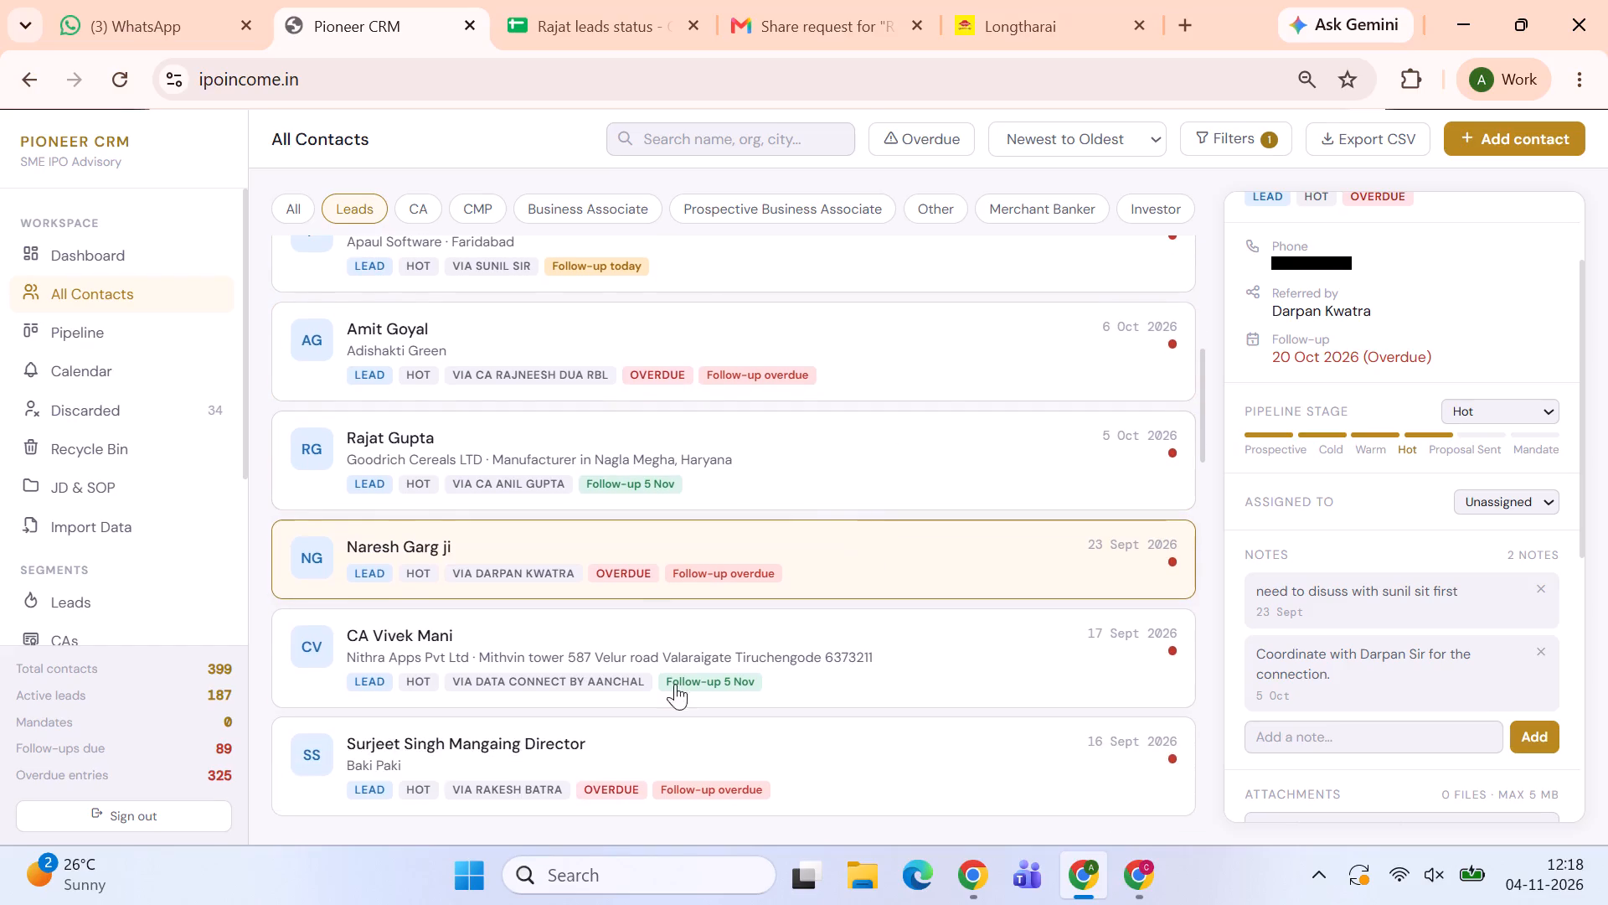
scroll(740, 669, "down", 1)
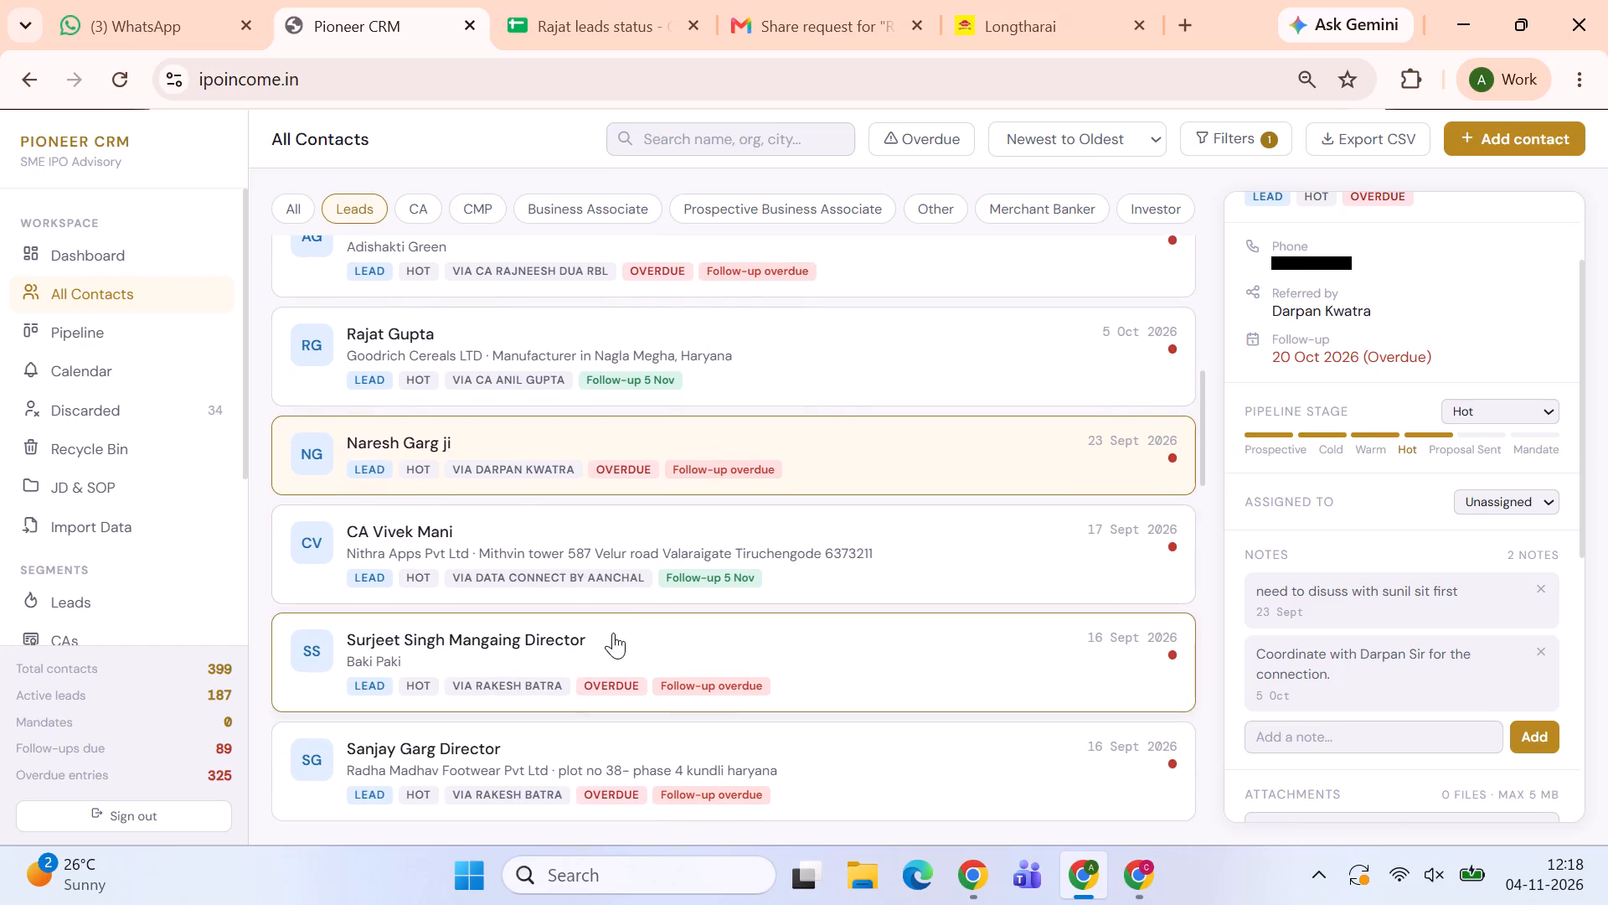
scroll(613, 633, "down", 1)
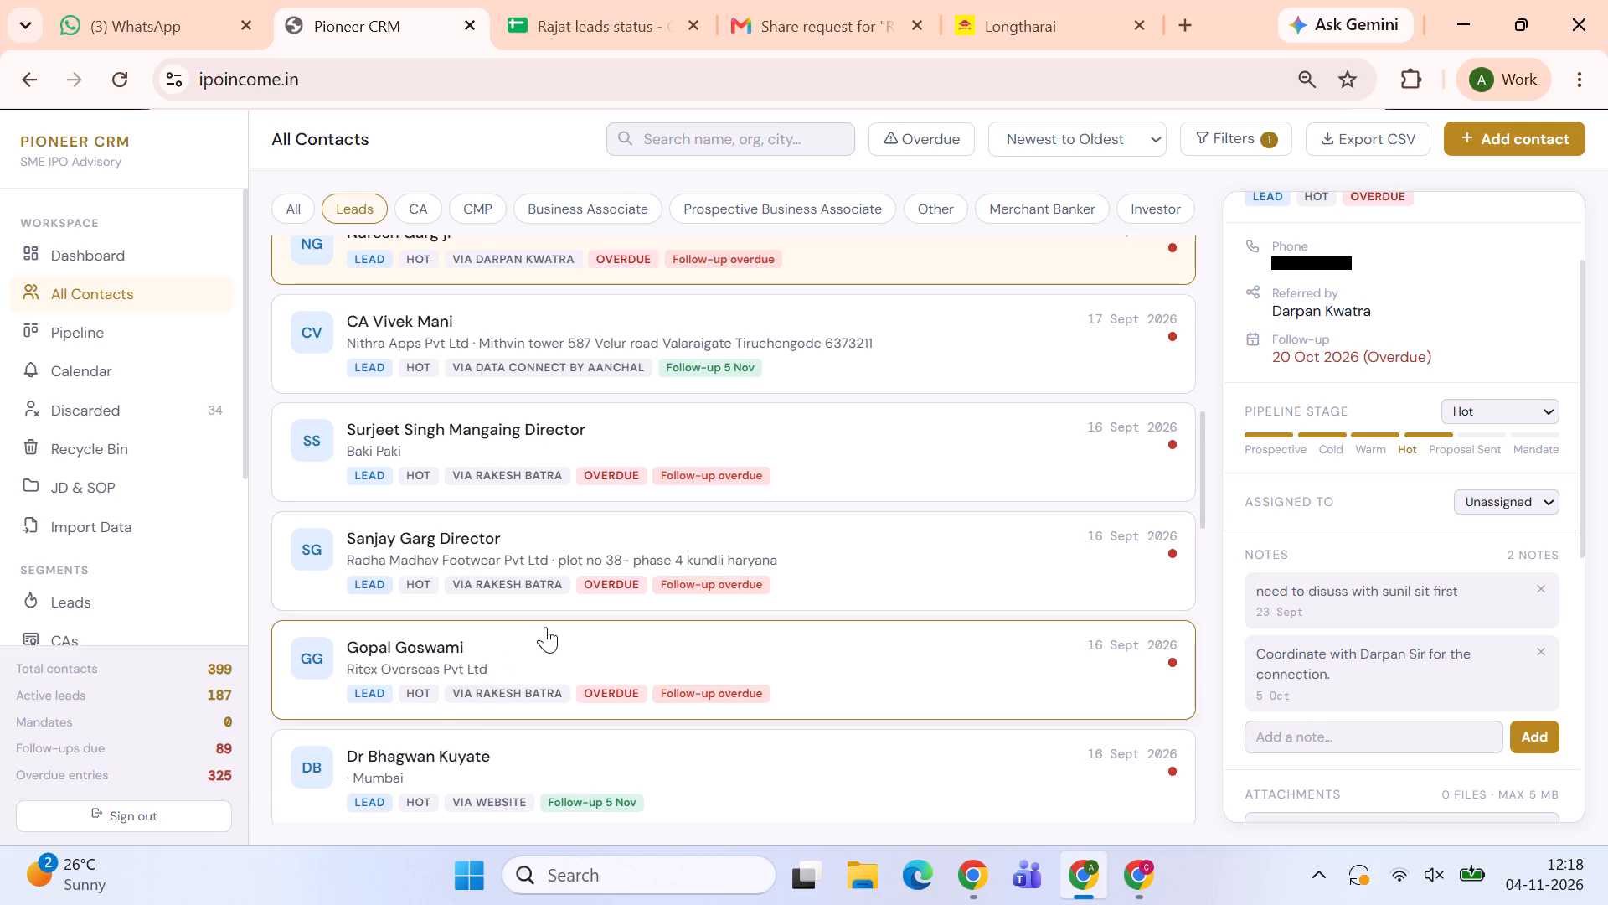
scroll(545, 627, "down", 2)
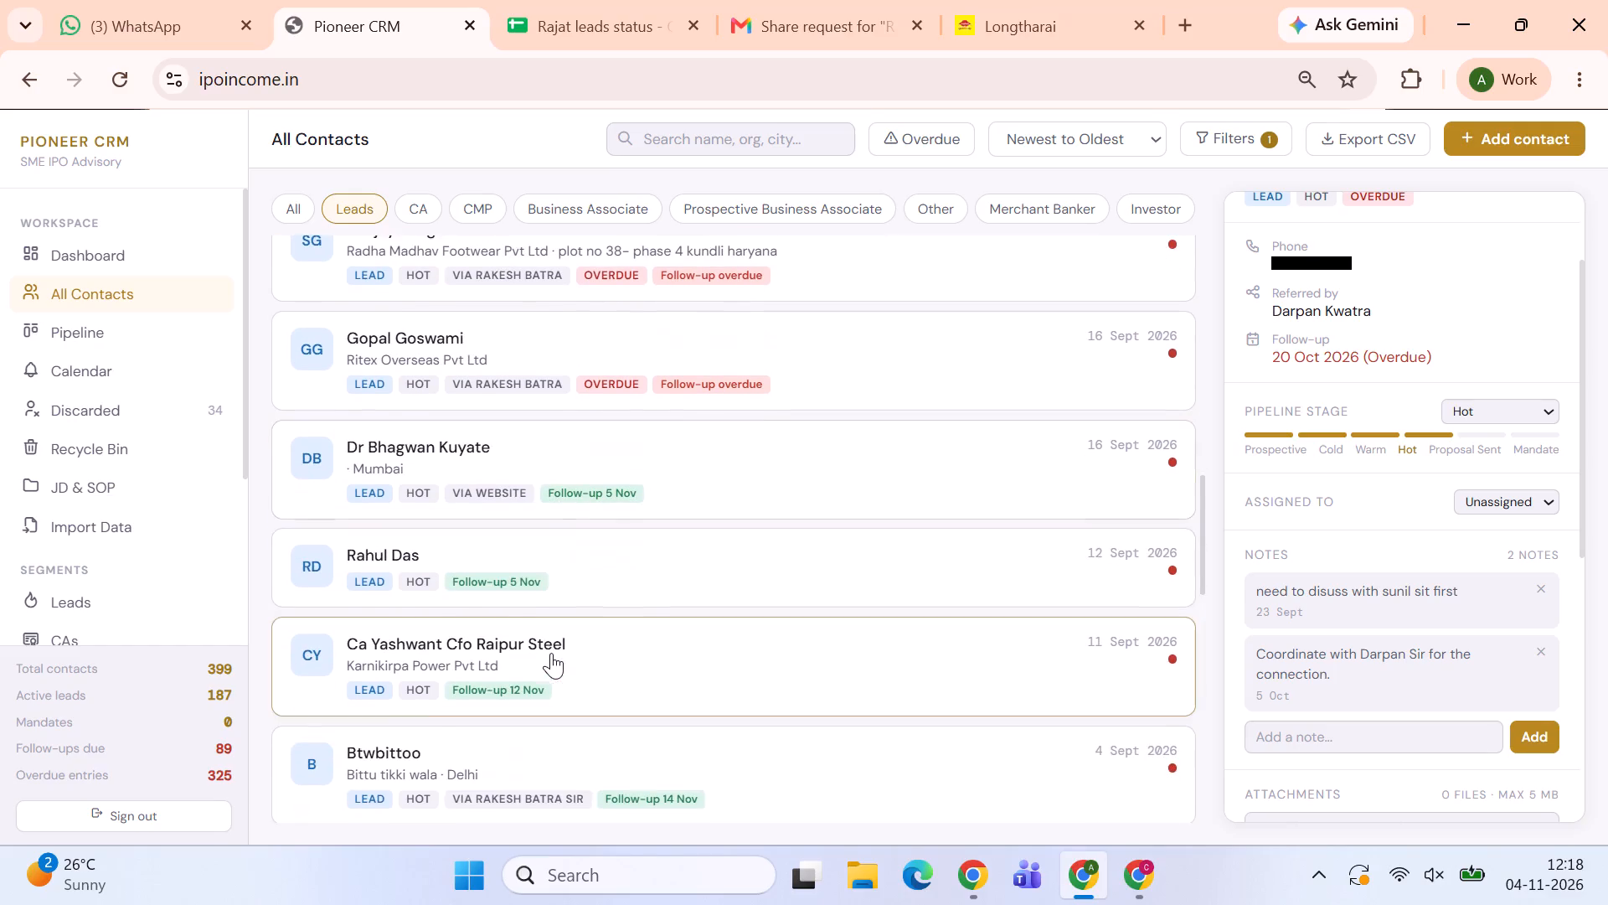
scroll(482, 669, "down", 1)
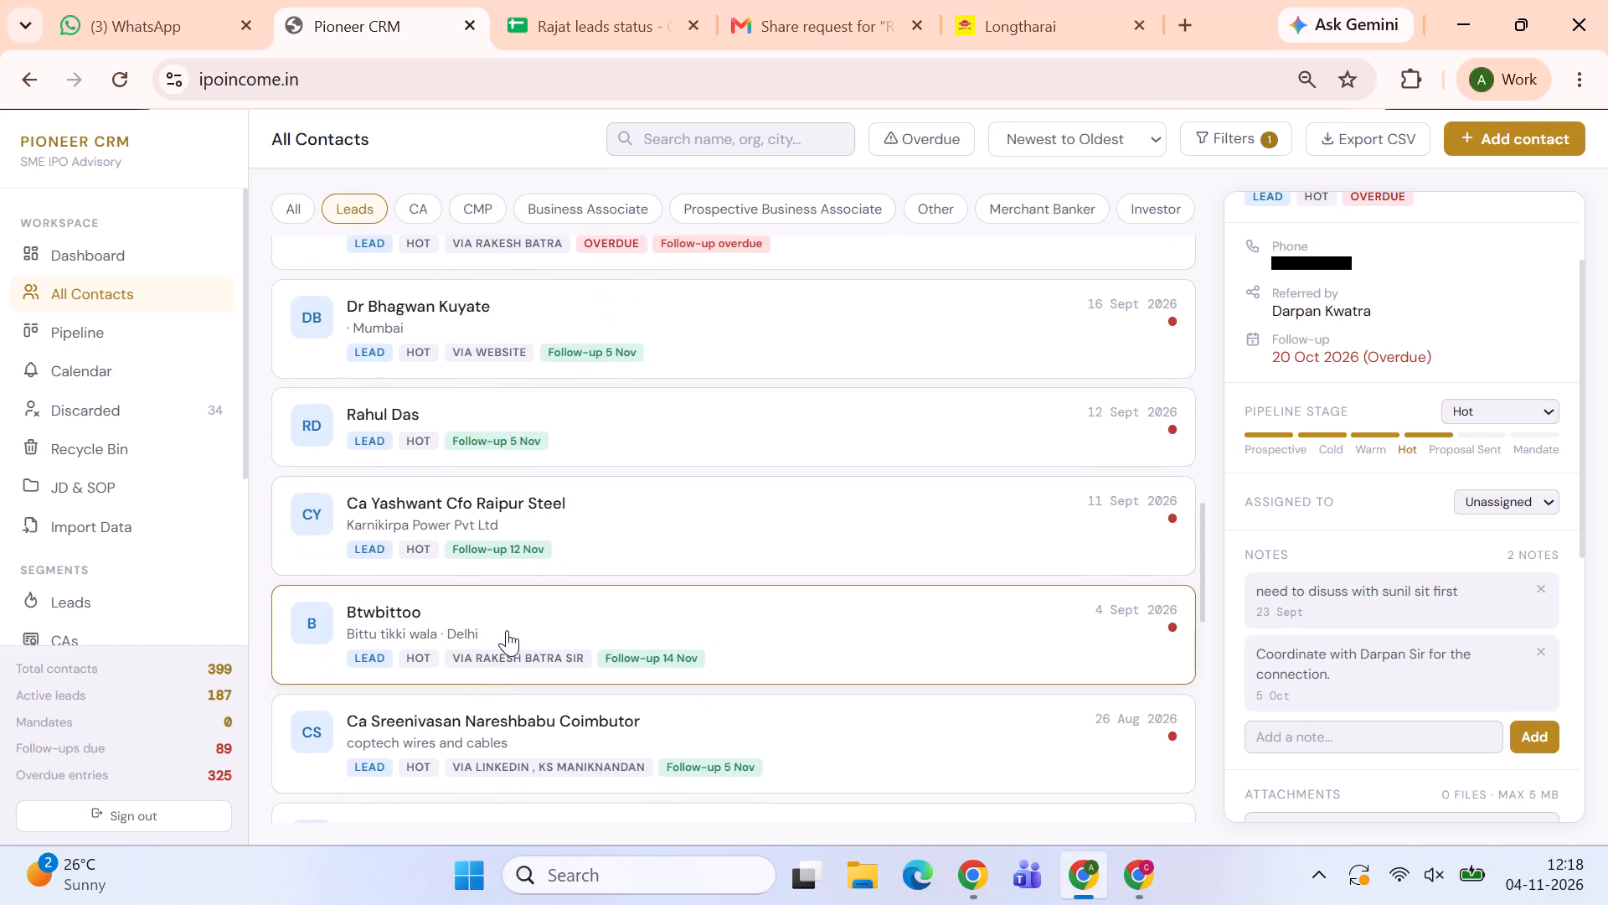
scroll(507, 630, "down", 1)
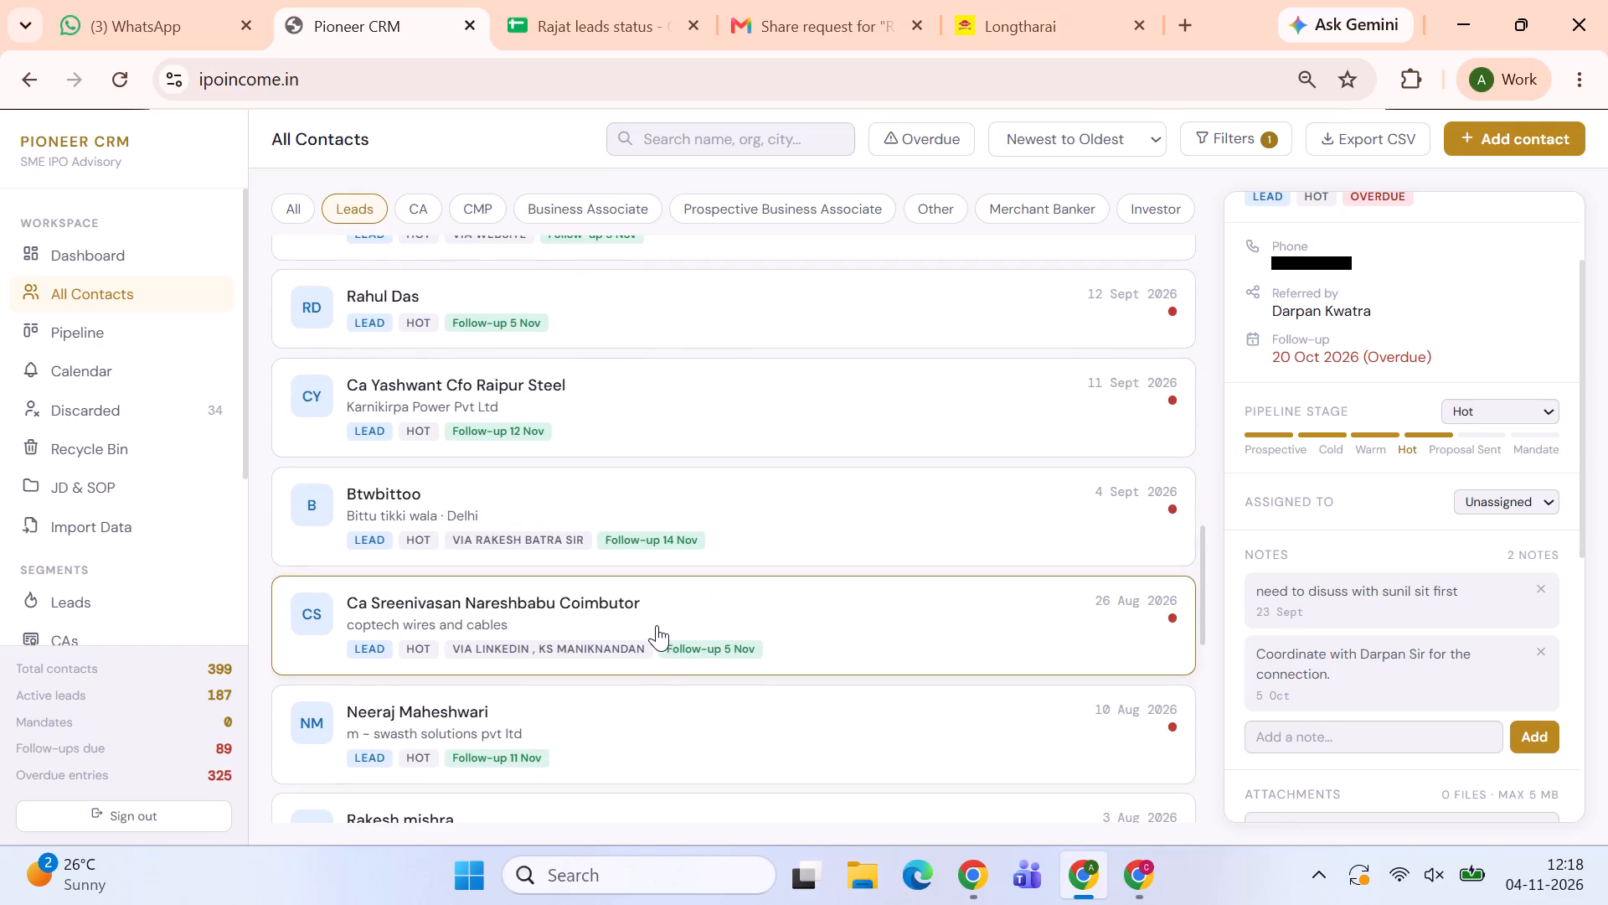
left_click(698, 609)
Read the coptech wires and cables lead's full note history, from the earliest entry to the latest.
scroll(1426, 474, "down", 1)
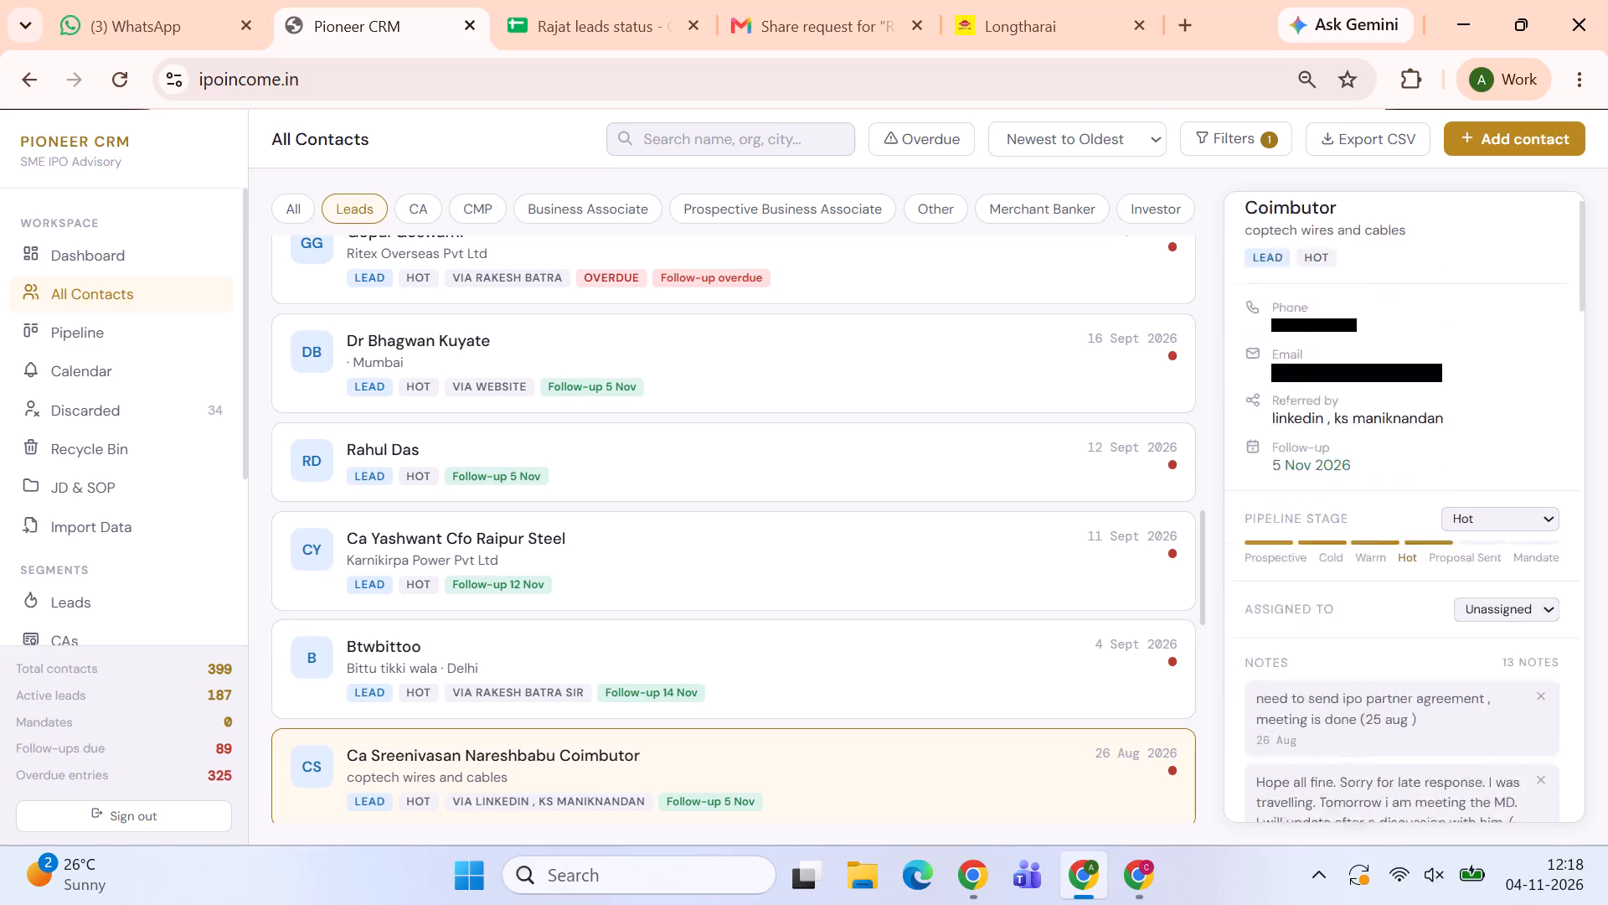
scroll(1426, 474, "down", 2)
left_click(1426, 474)
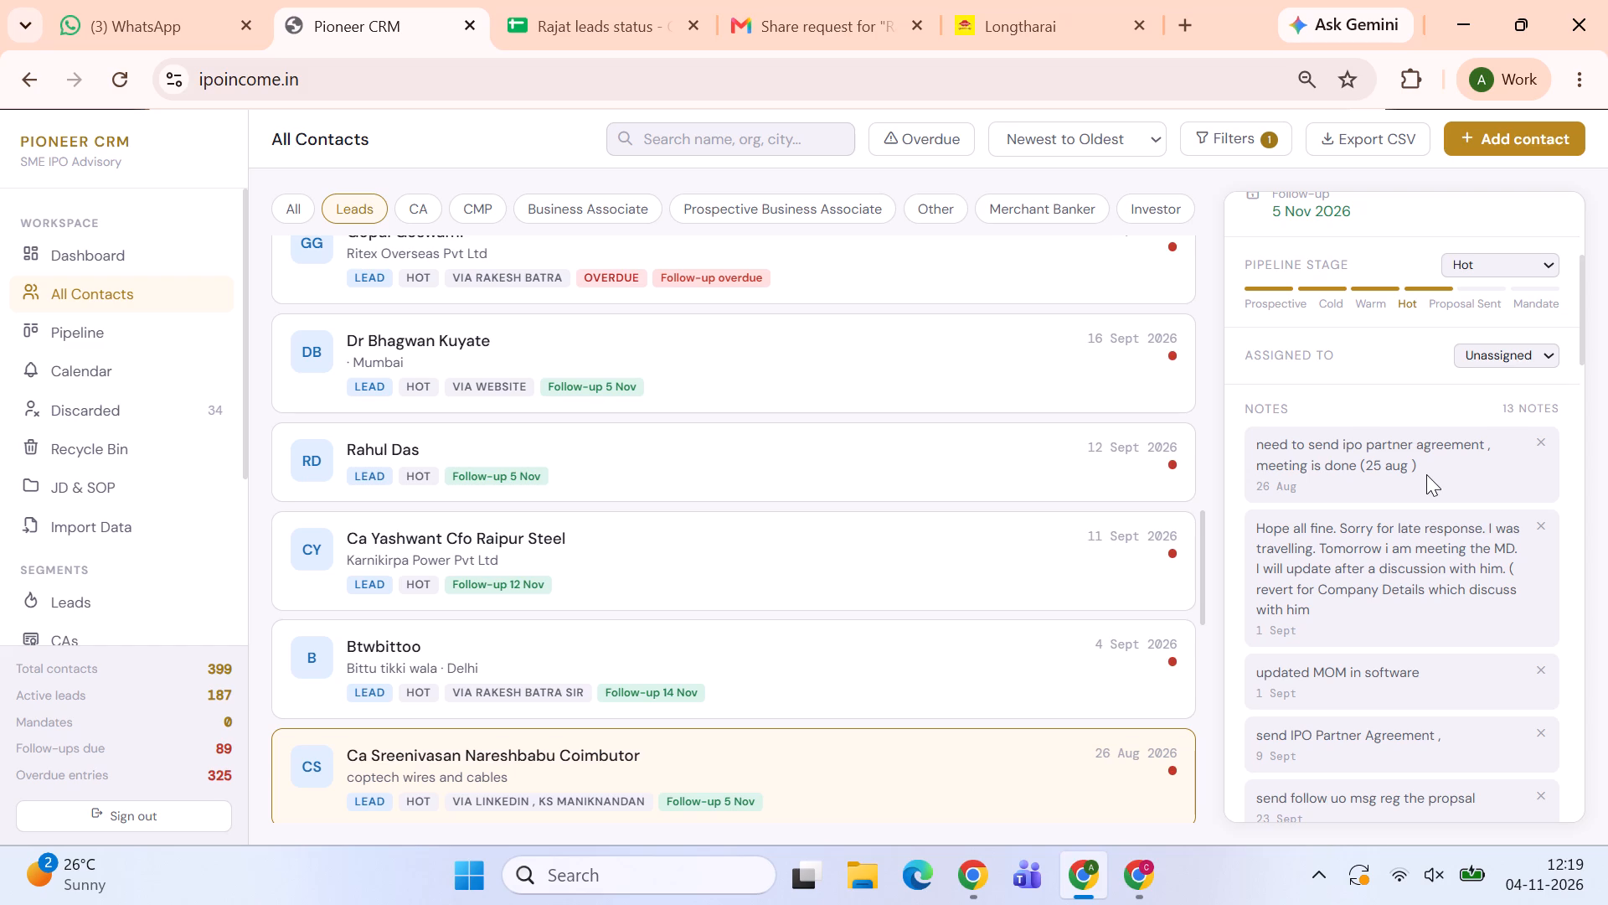
scroll(1426, 474, "down", 1)
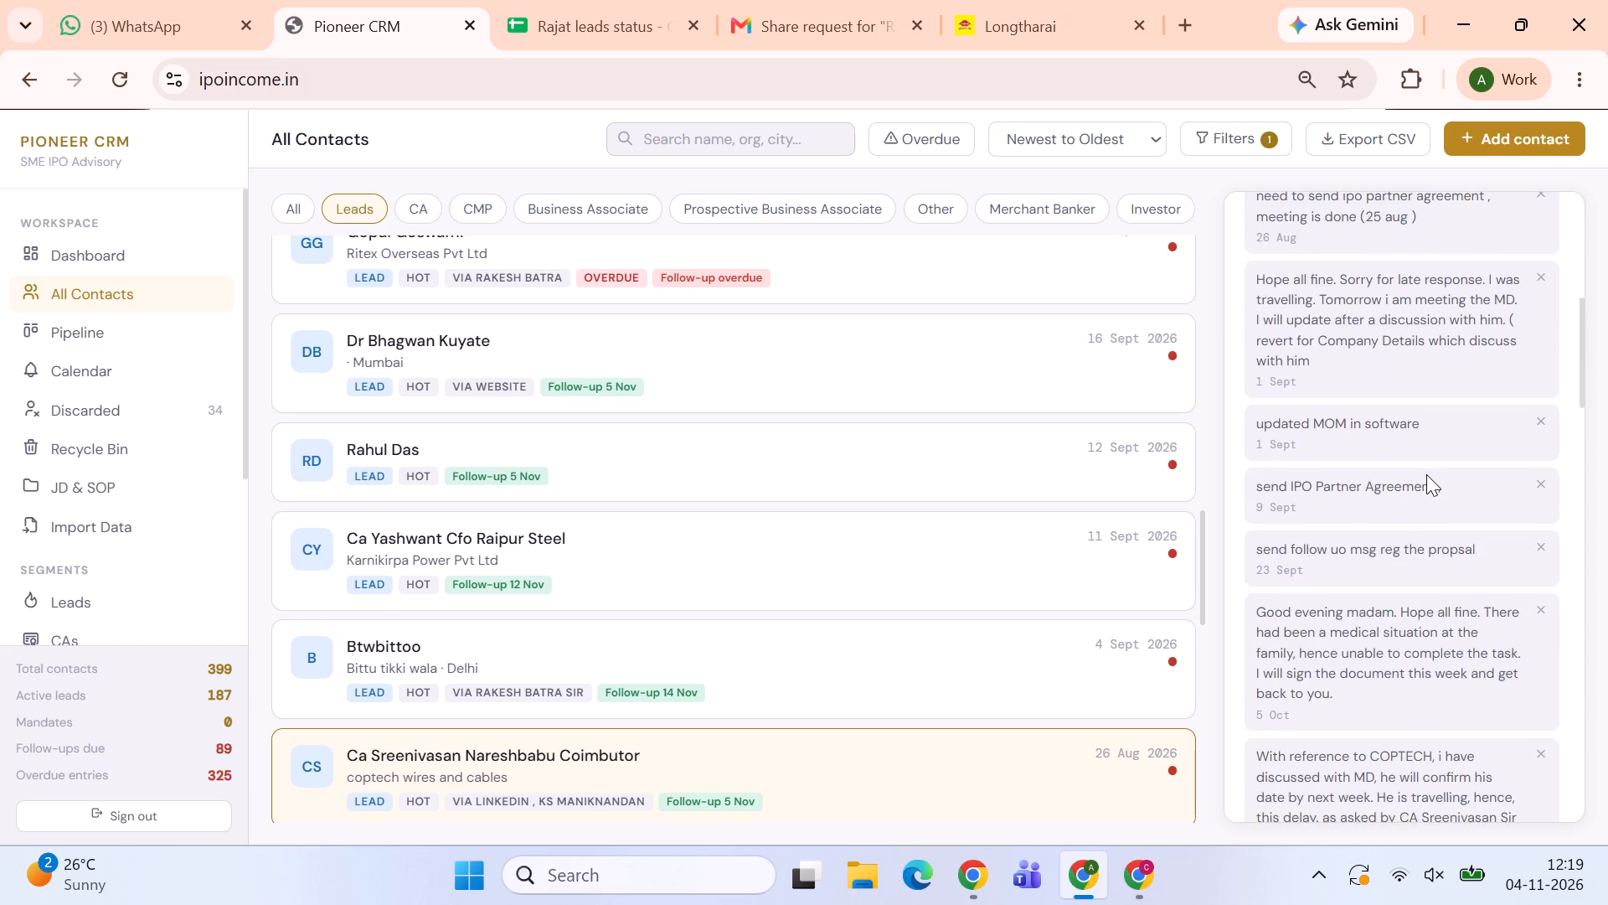
scroll(1426, 474, "down", 2)
scroll(1363, 719, "down", 1)
scroll(1415, 649, "down", 1)
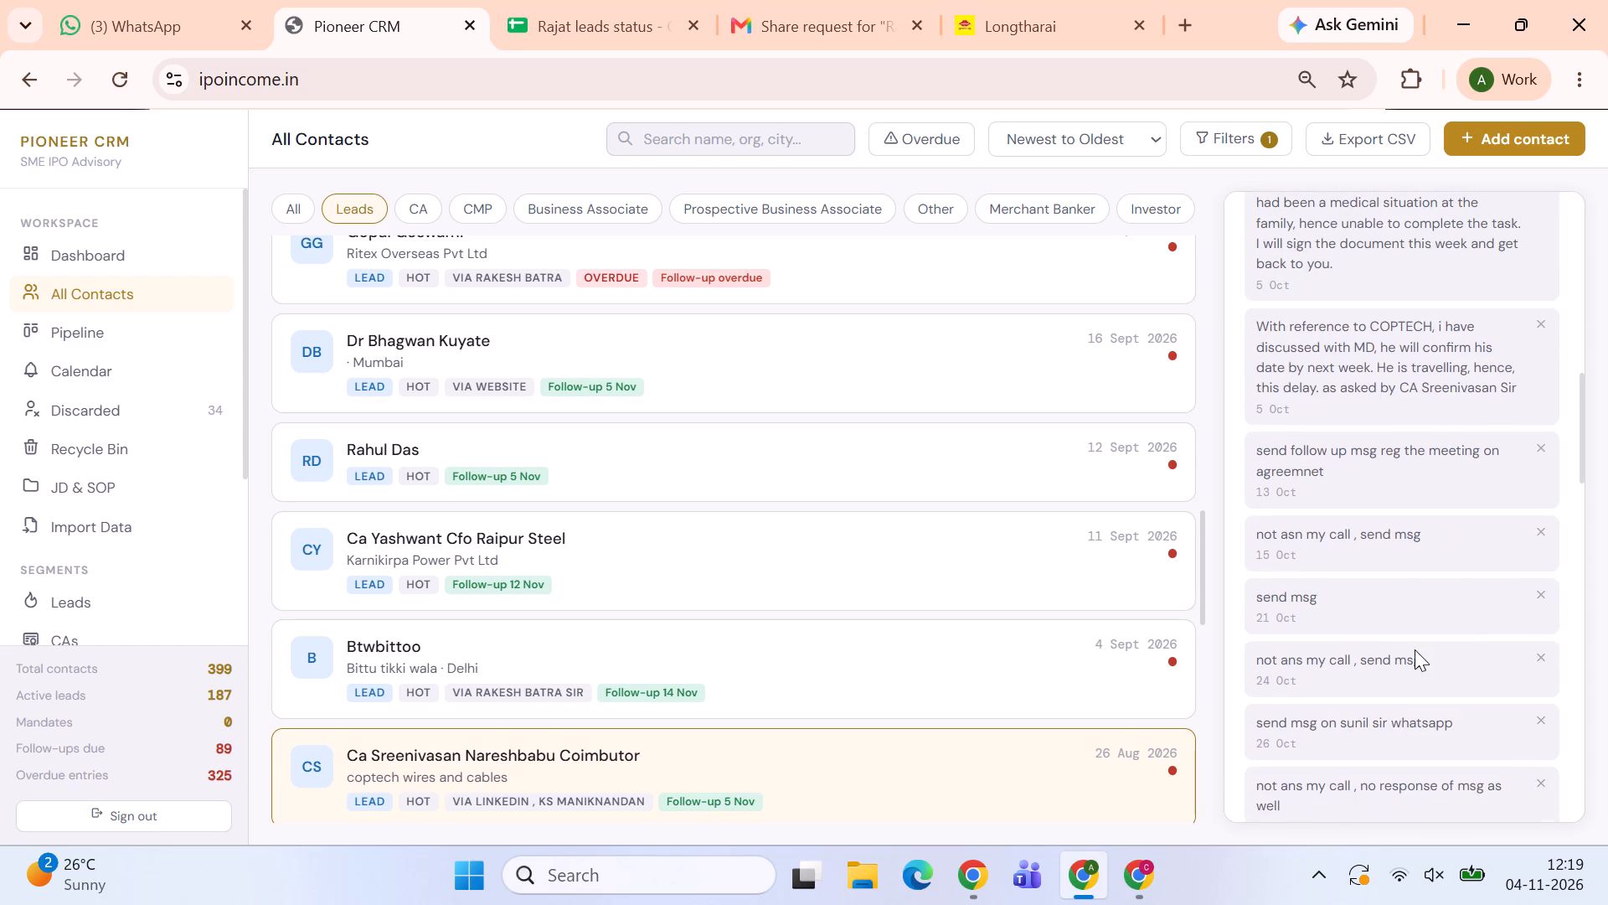
scroll(1415, 649, "down", 1)
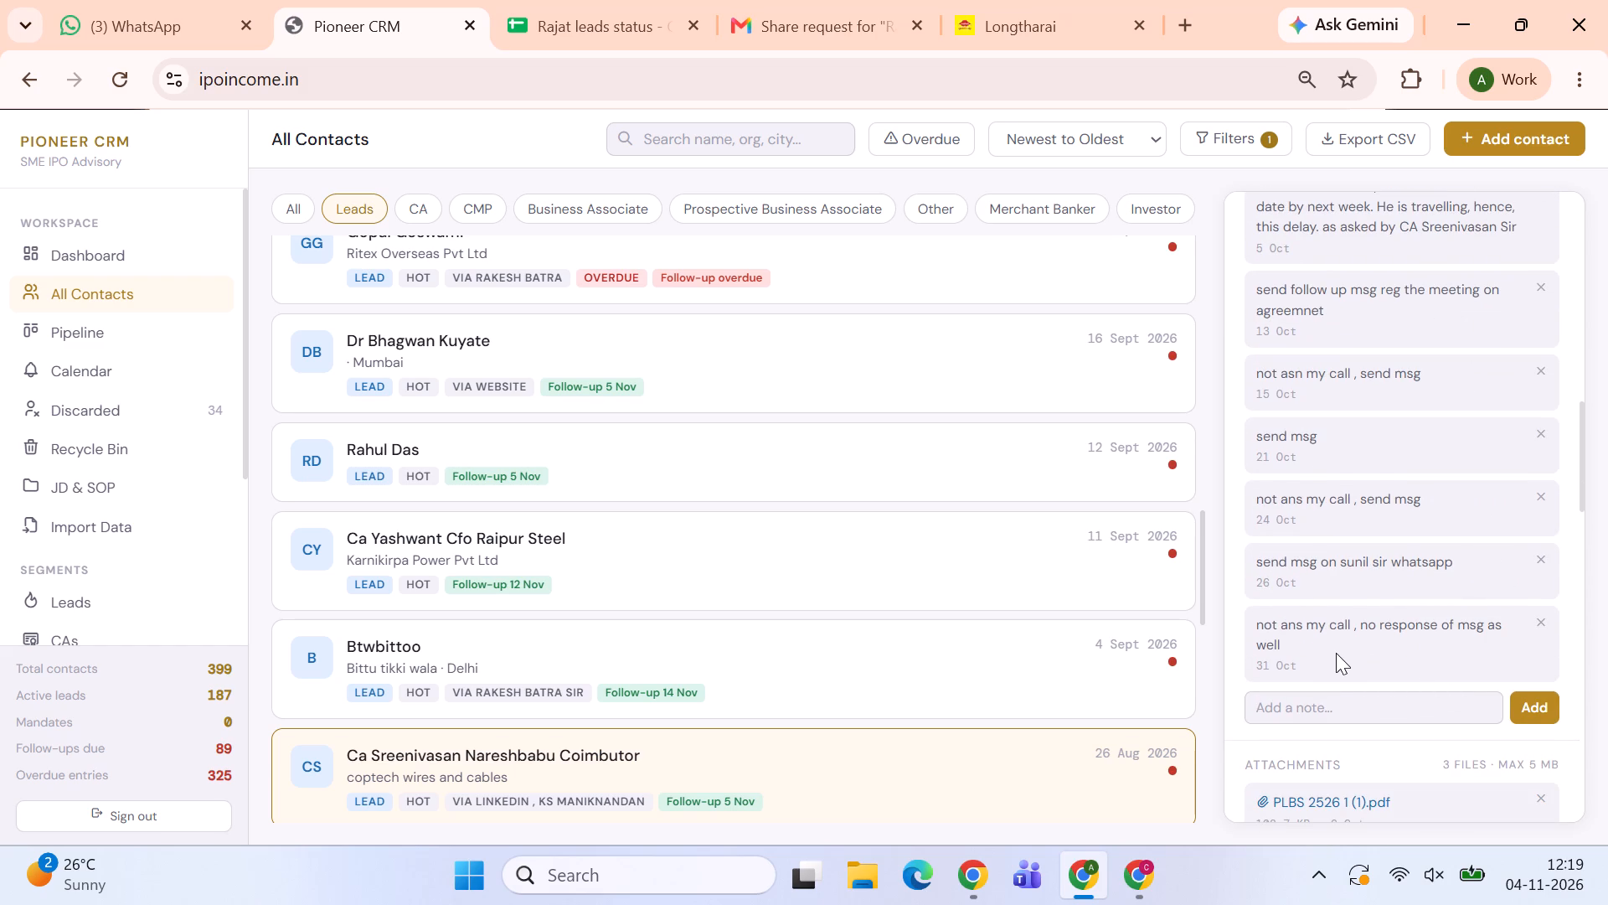
Add the note "to call from sunil sir profile" to the coptech wires and cables lead.
left_click(1284, 701)
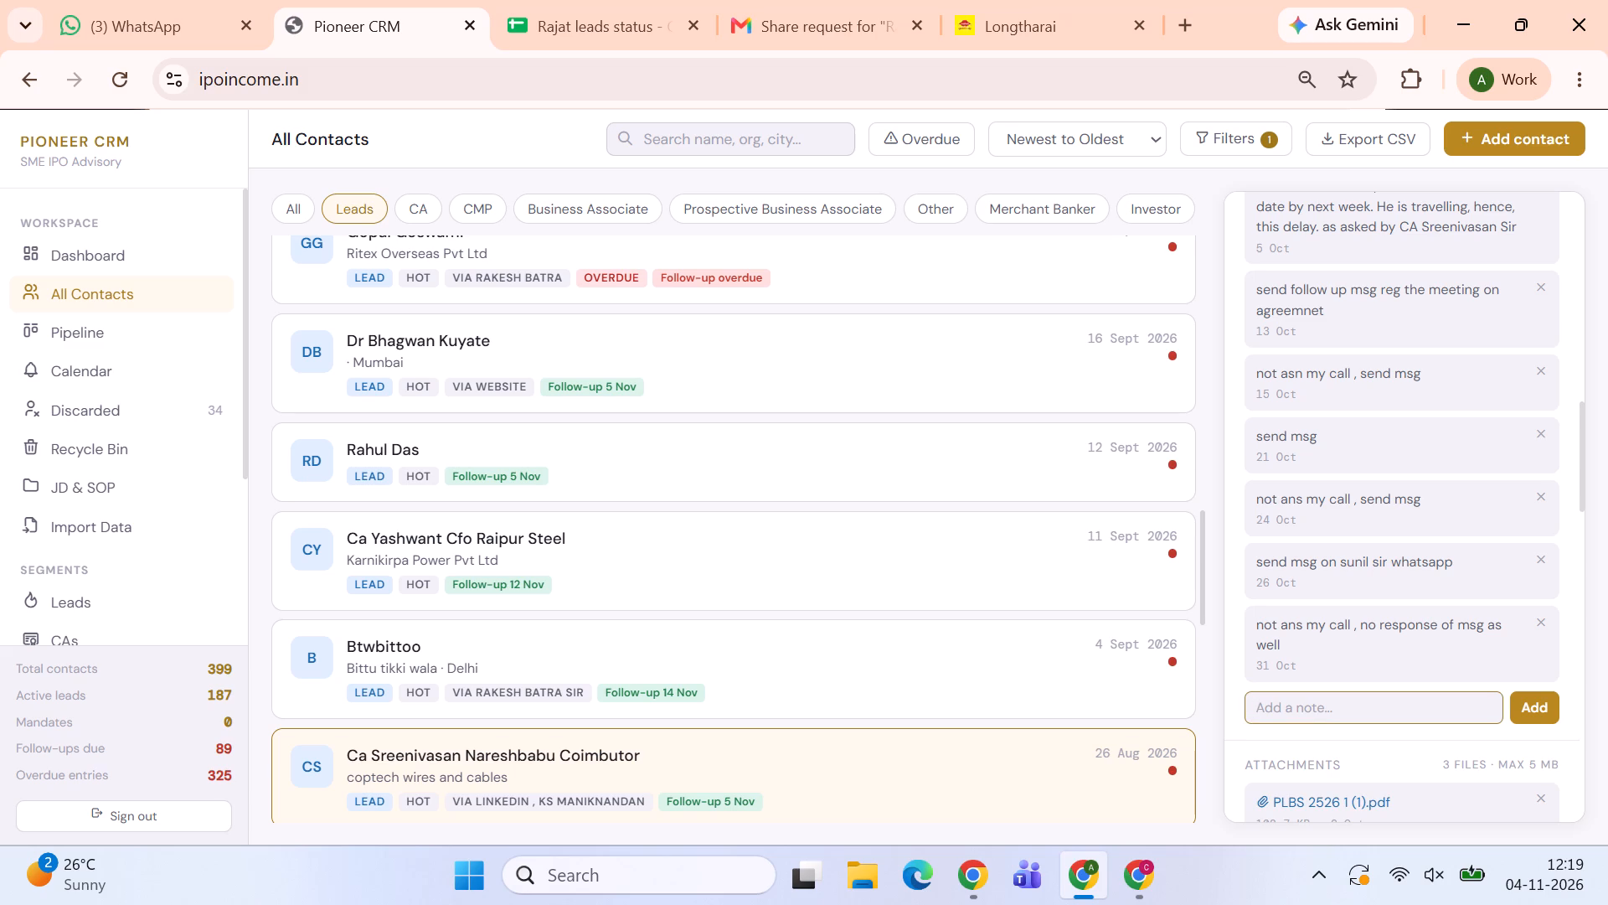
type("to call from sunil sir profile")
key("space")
left_click(1535, 528)
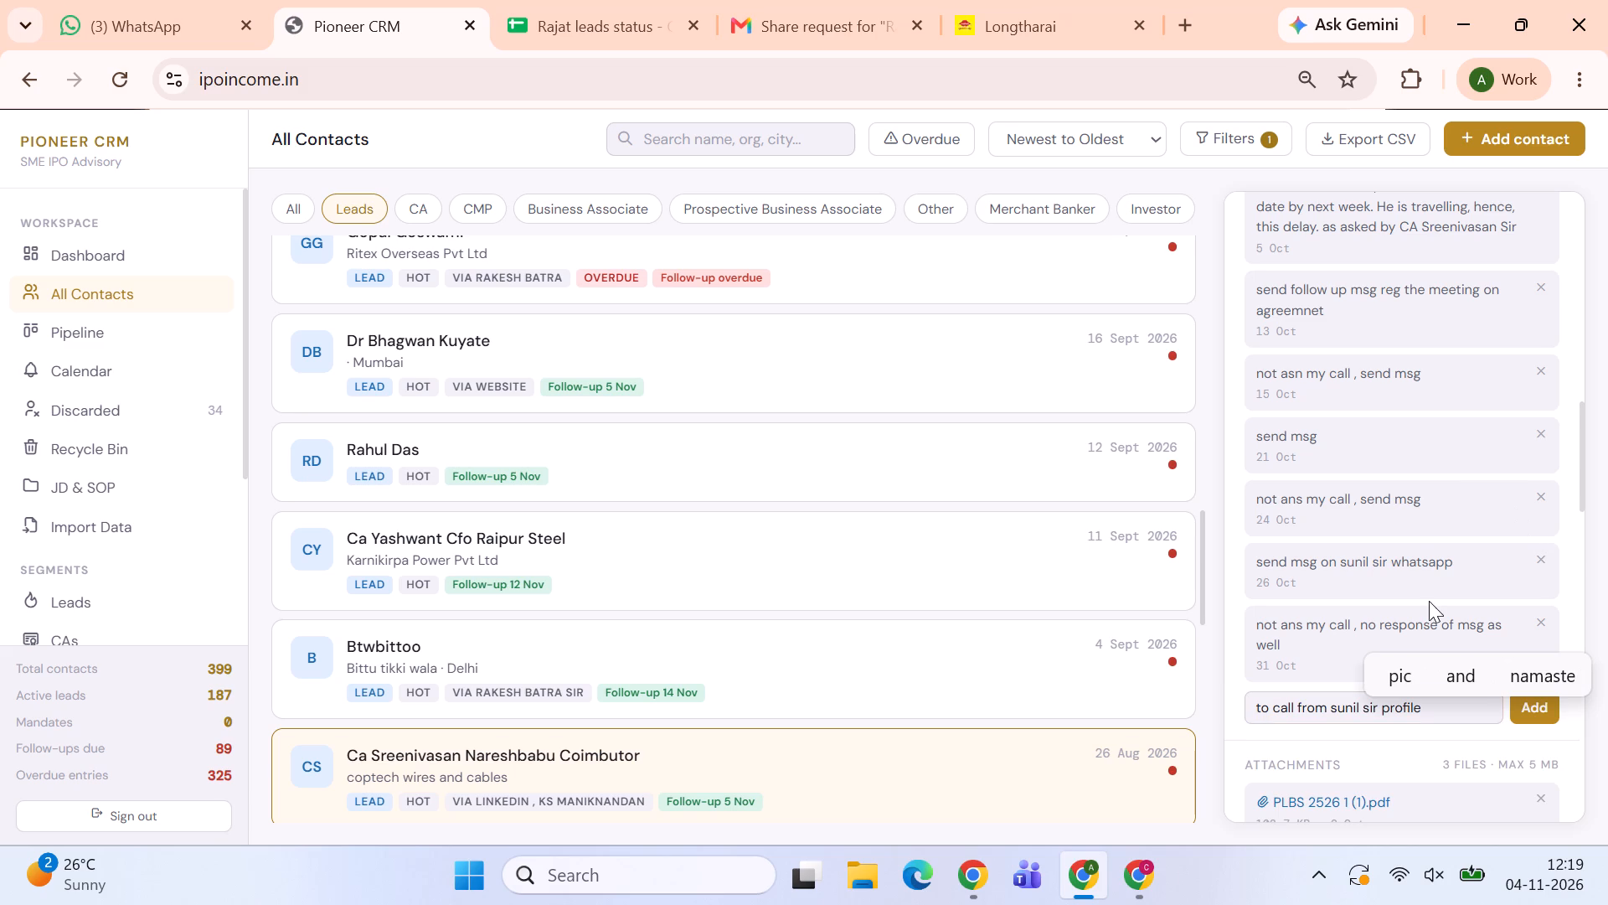
left_click(1527, 699)
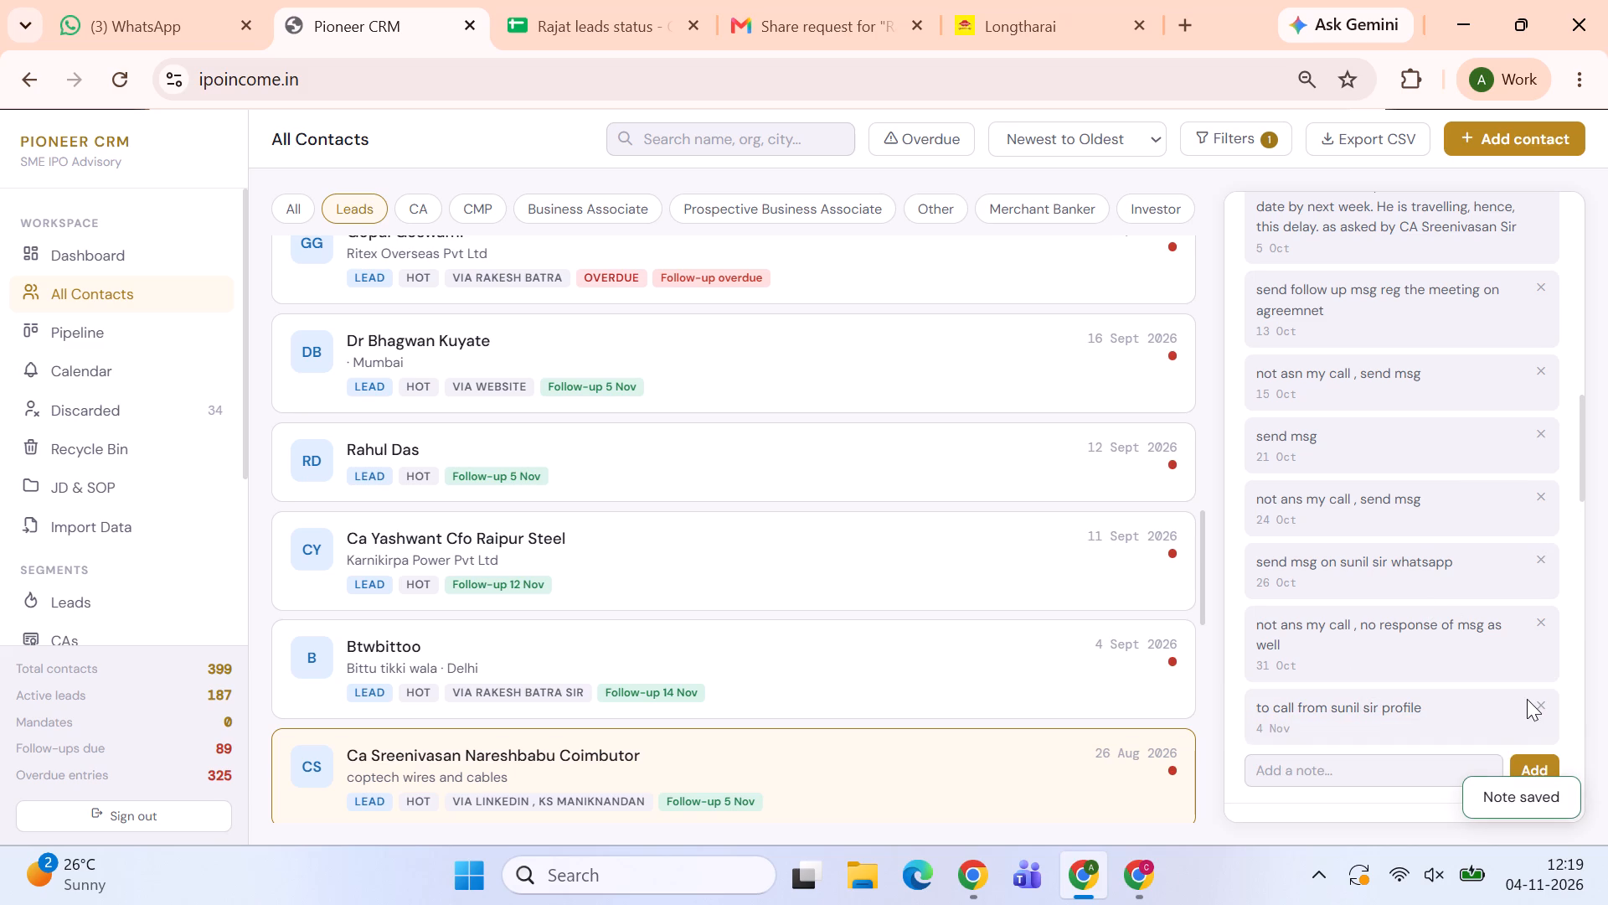
Change the contact filter's stage to Warm and apply it to the leads list.
left_click(774, 154)
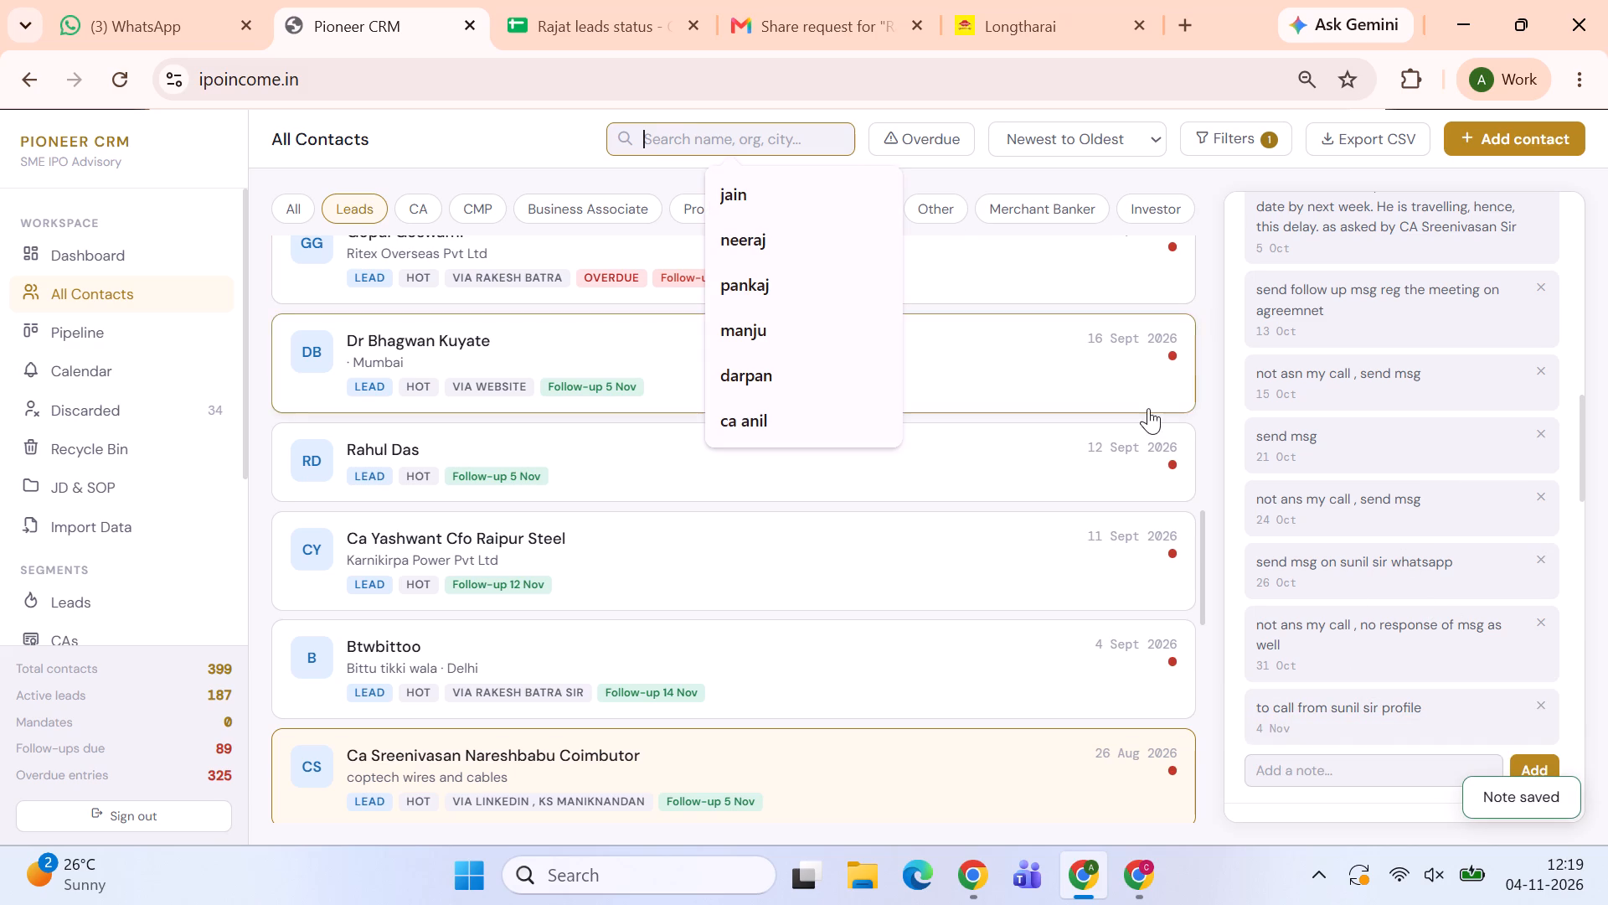
left_click(1248, 125)
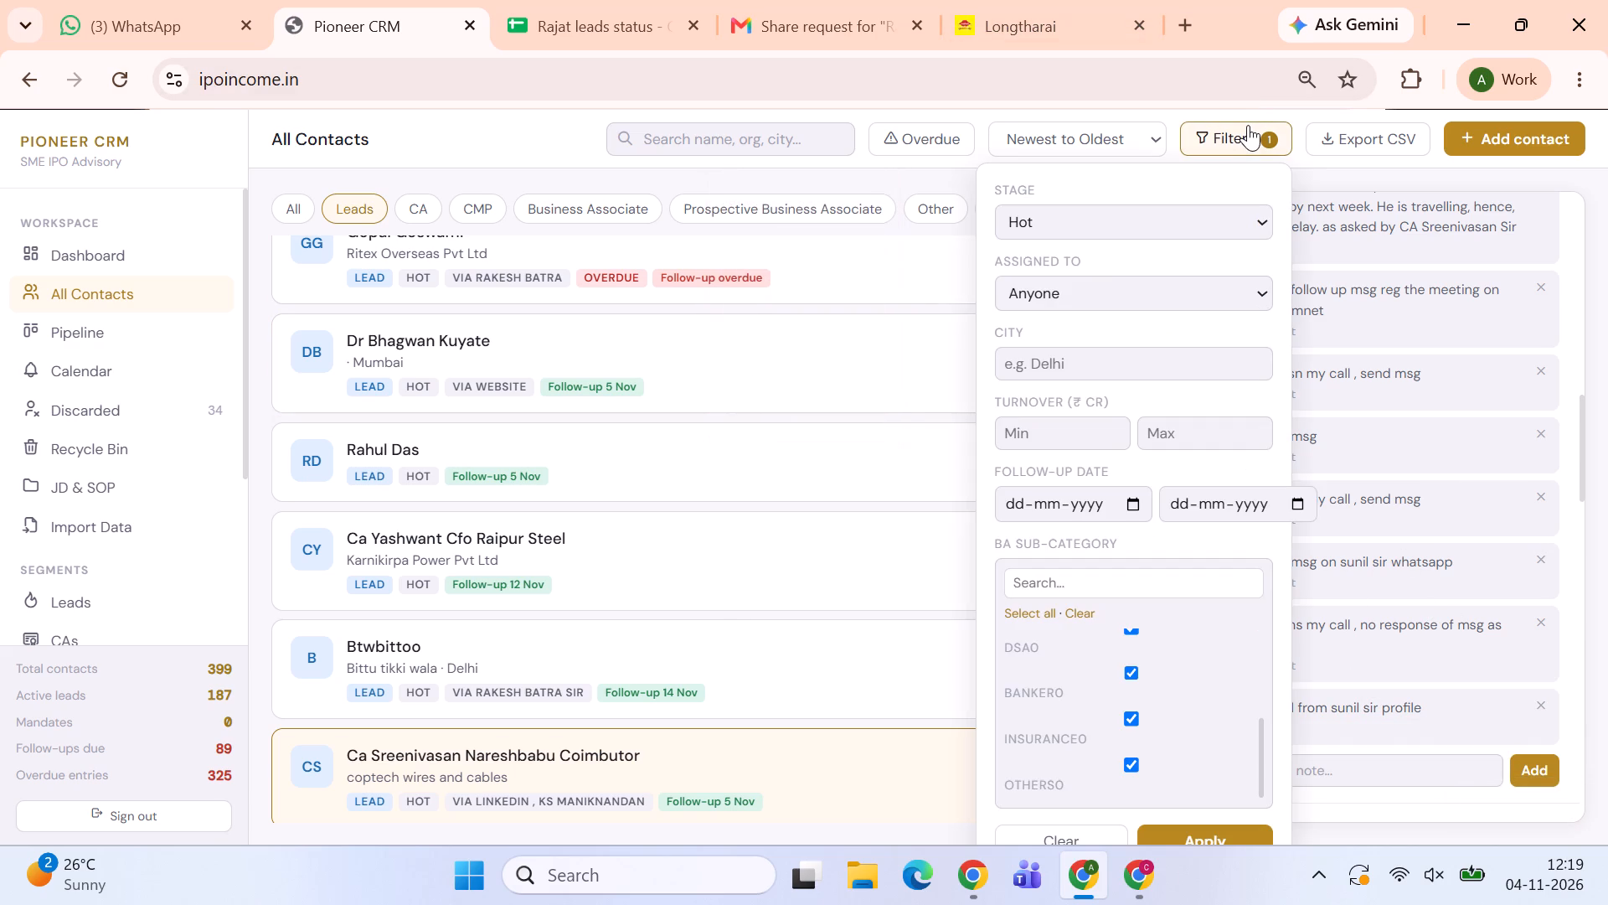
left_click(1112, 227)
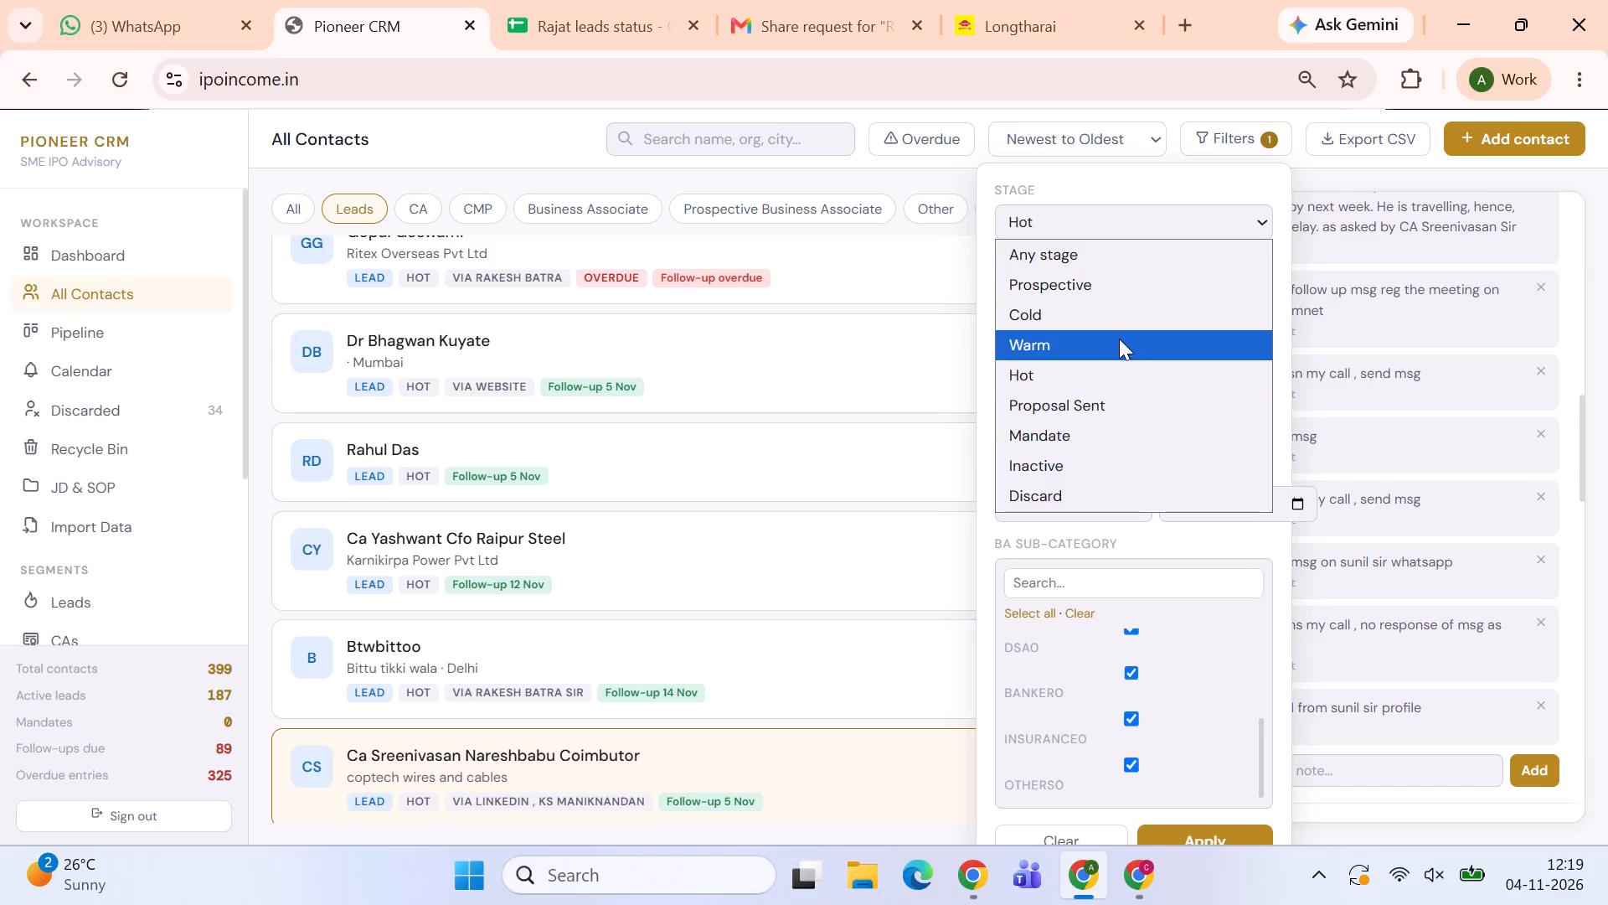
left_click(1119, 344)
scroll(1124, 637, "down", 5)
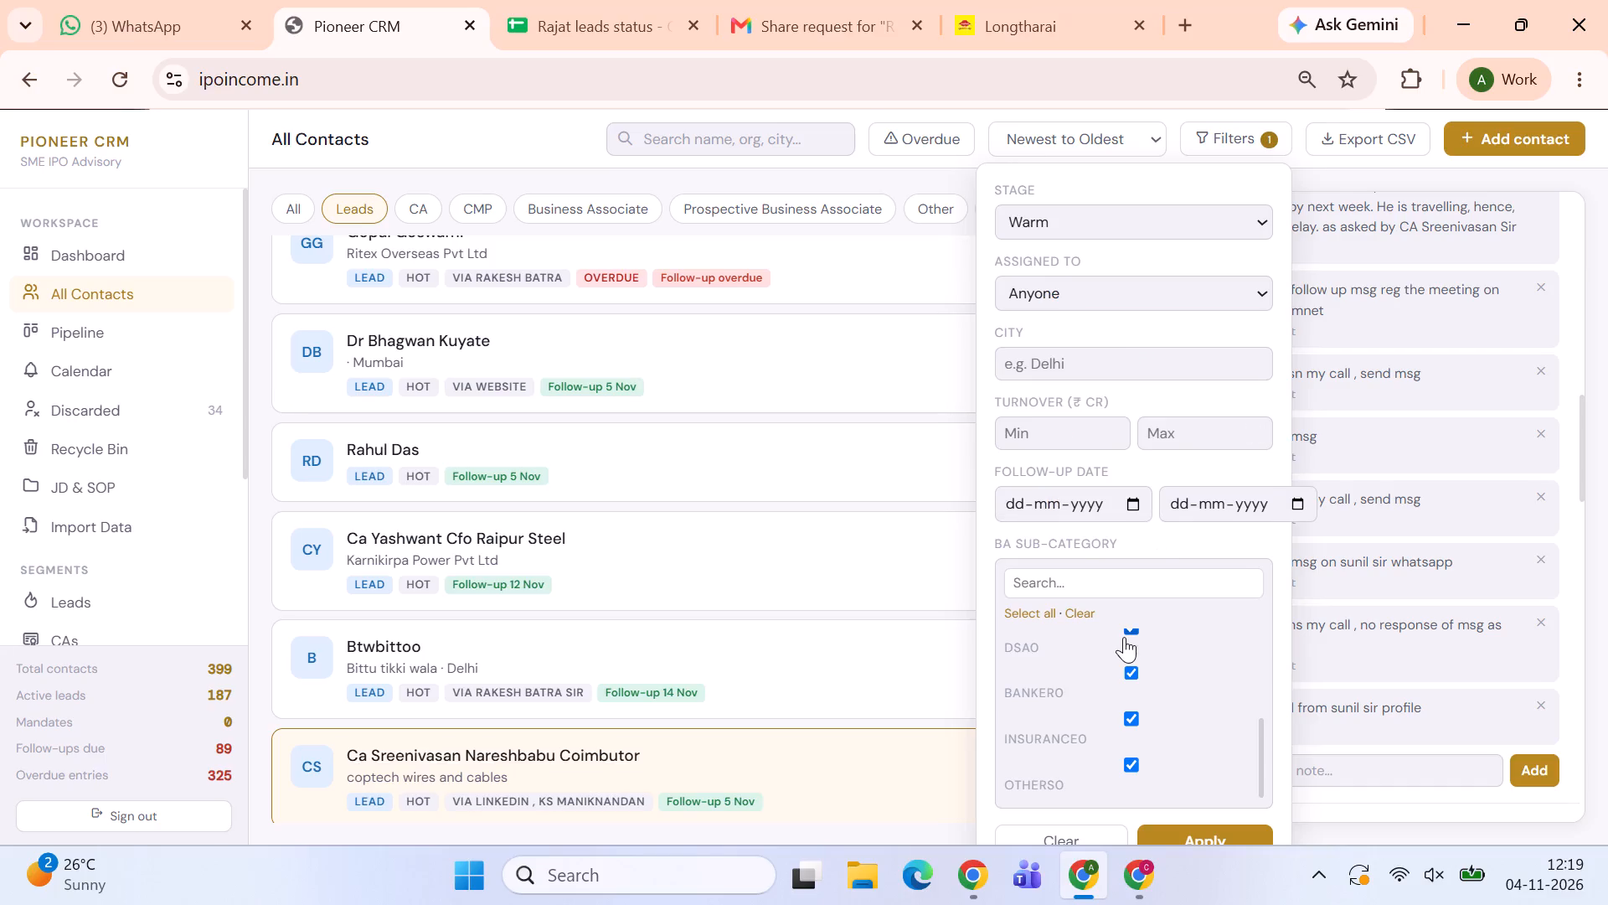
left_click(1210, 829)
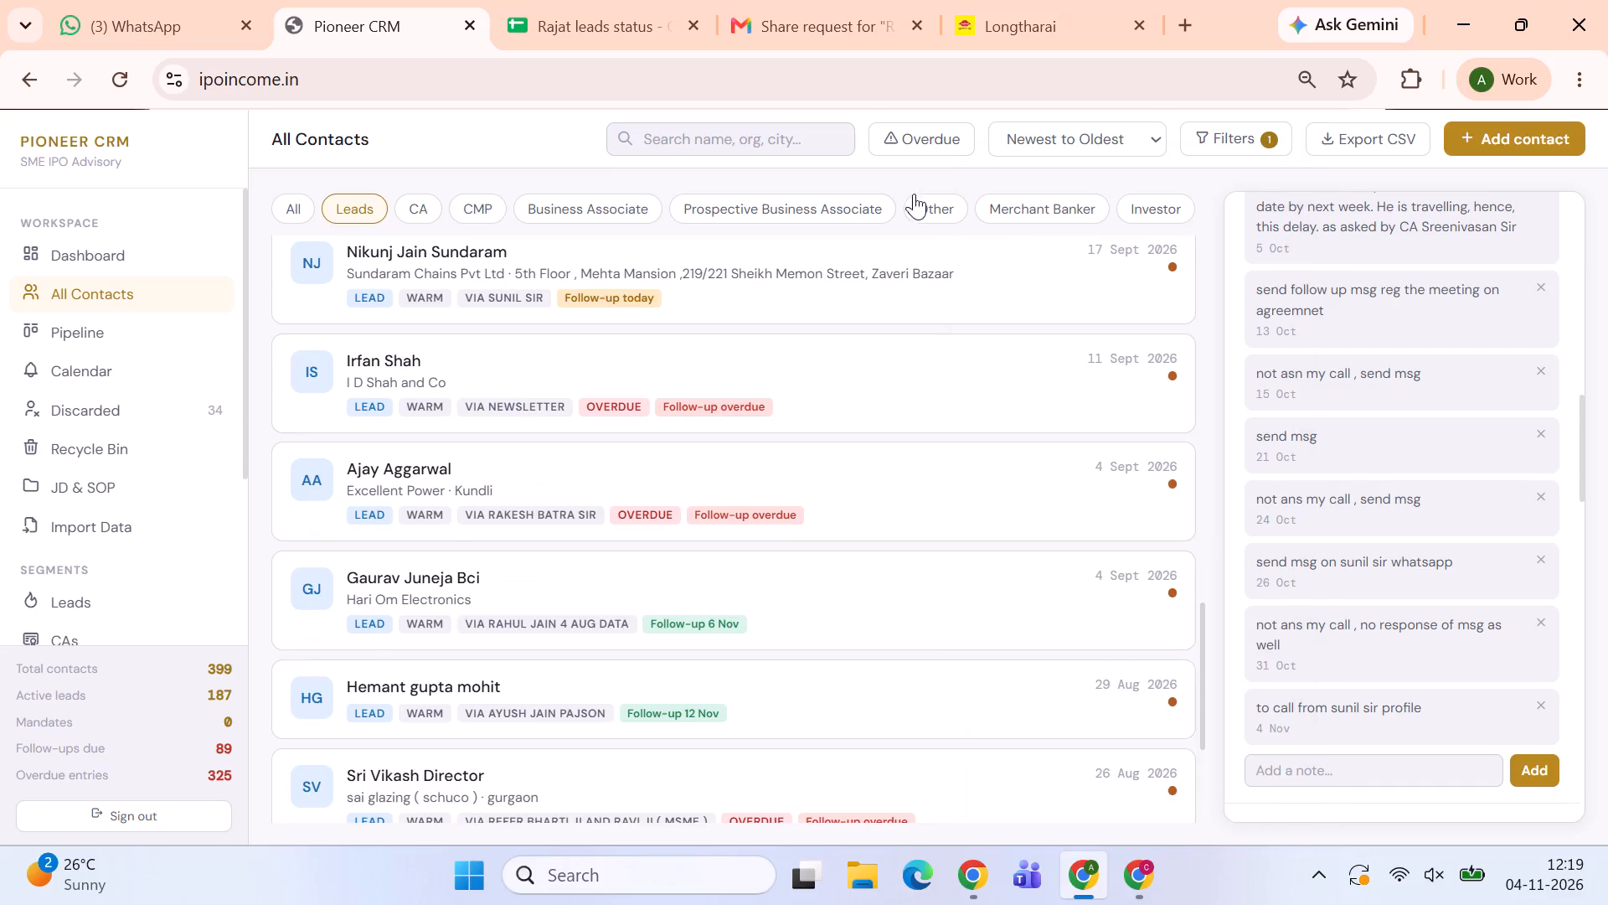
Look through the whole list of warm leads, examining their dates, sources, overdue tags and follow-up statuses.
scroll(767, 277, "down", 11)
scroll(767, 277, "up", 11)
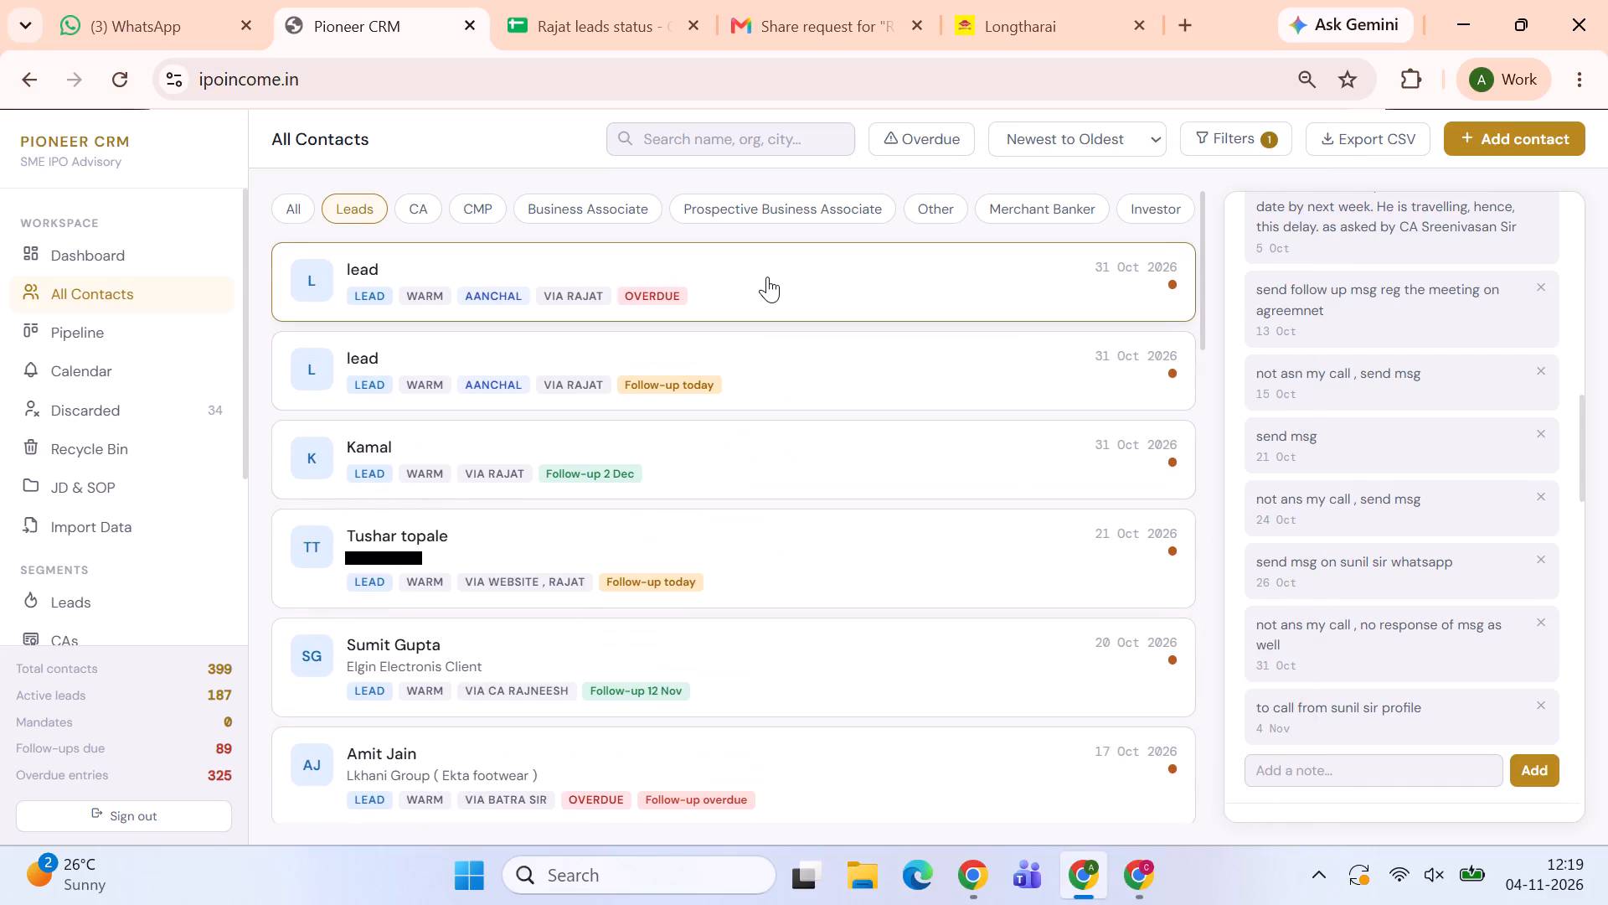
scroll(768, 558, "down", 14)
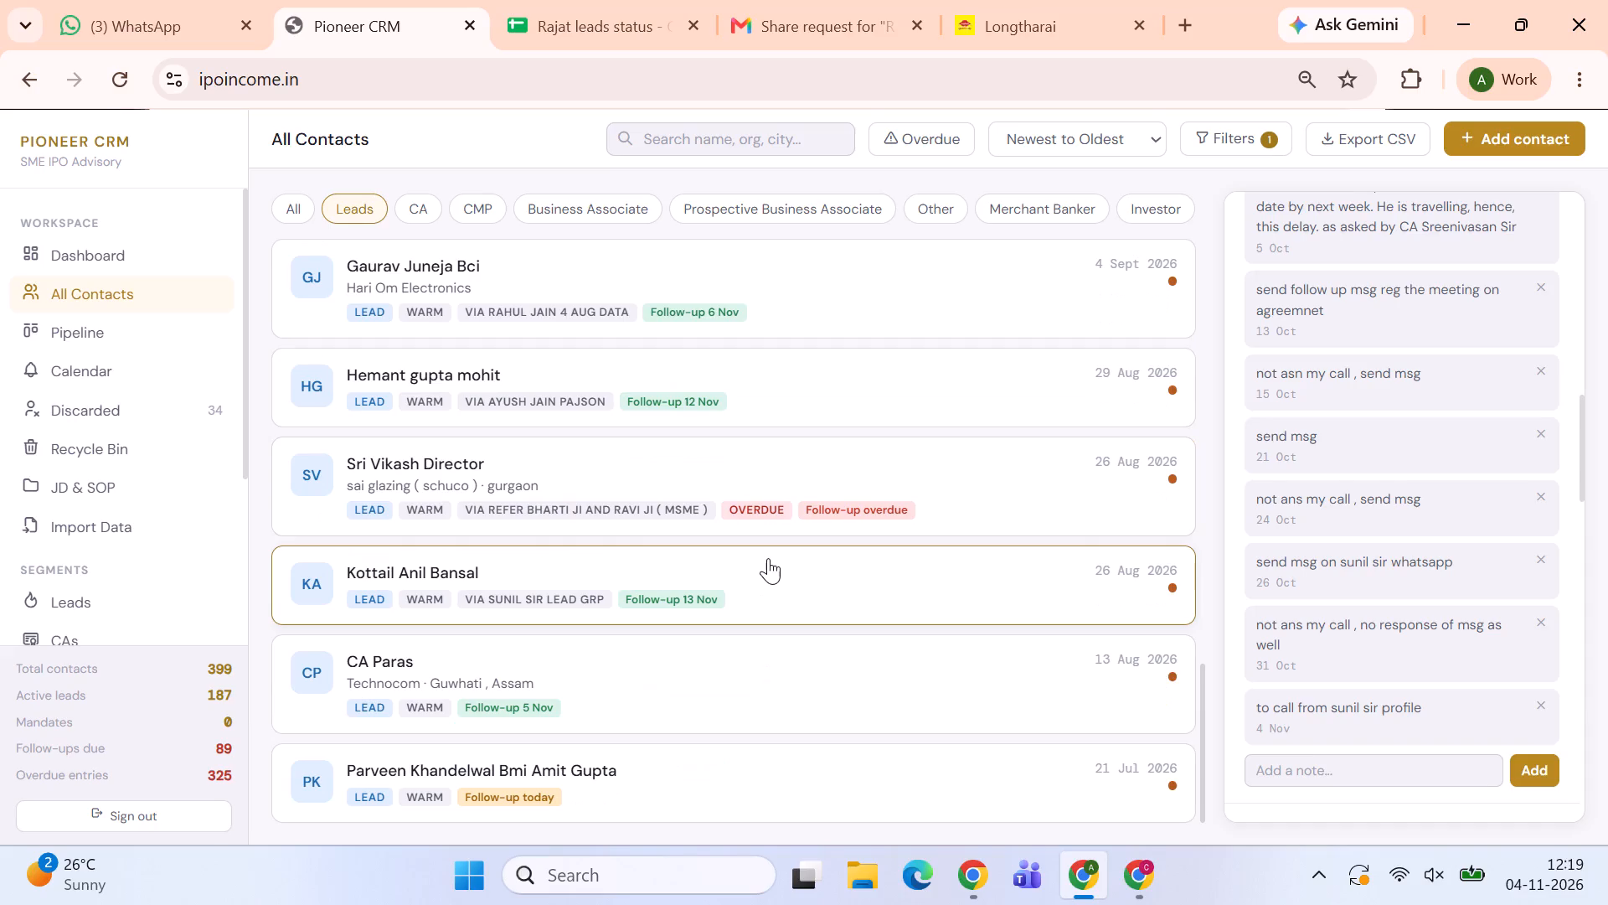
scroll(768, 558, "up", 11)
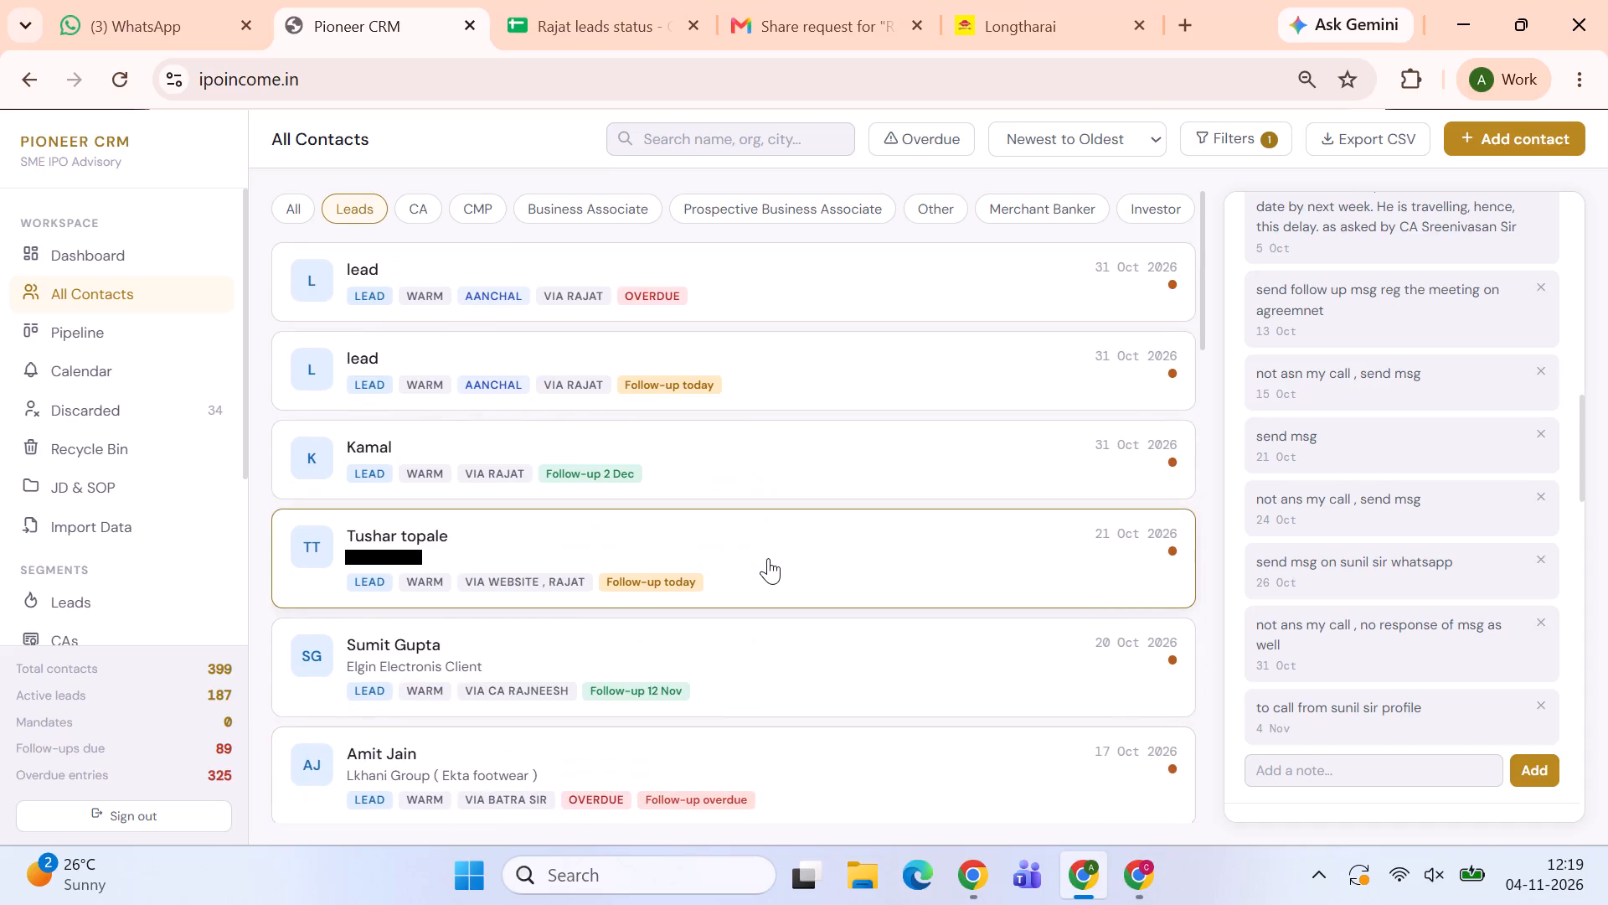
scroll(768, 558, "down", 7)
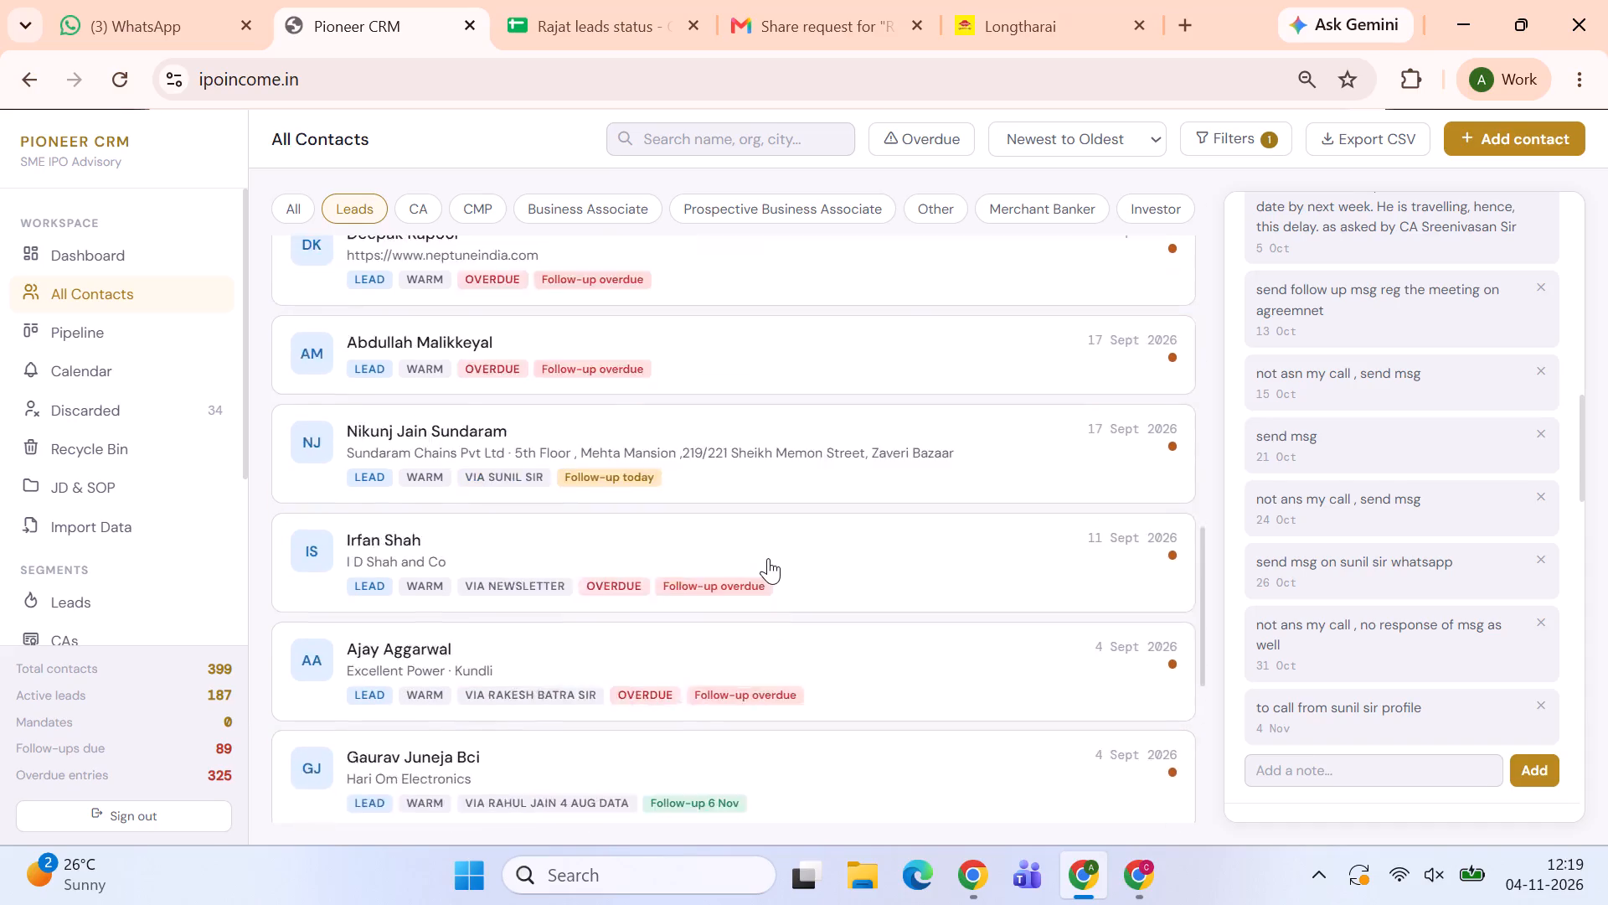
scroll(768, 558, "down", 3)
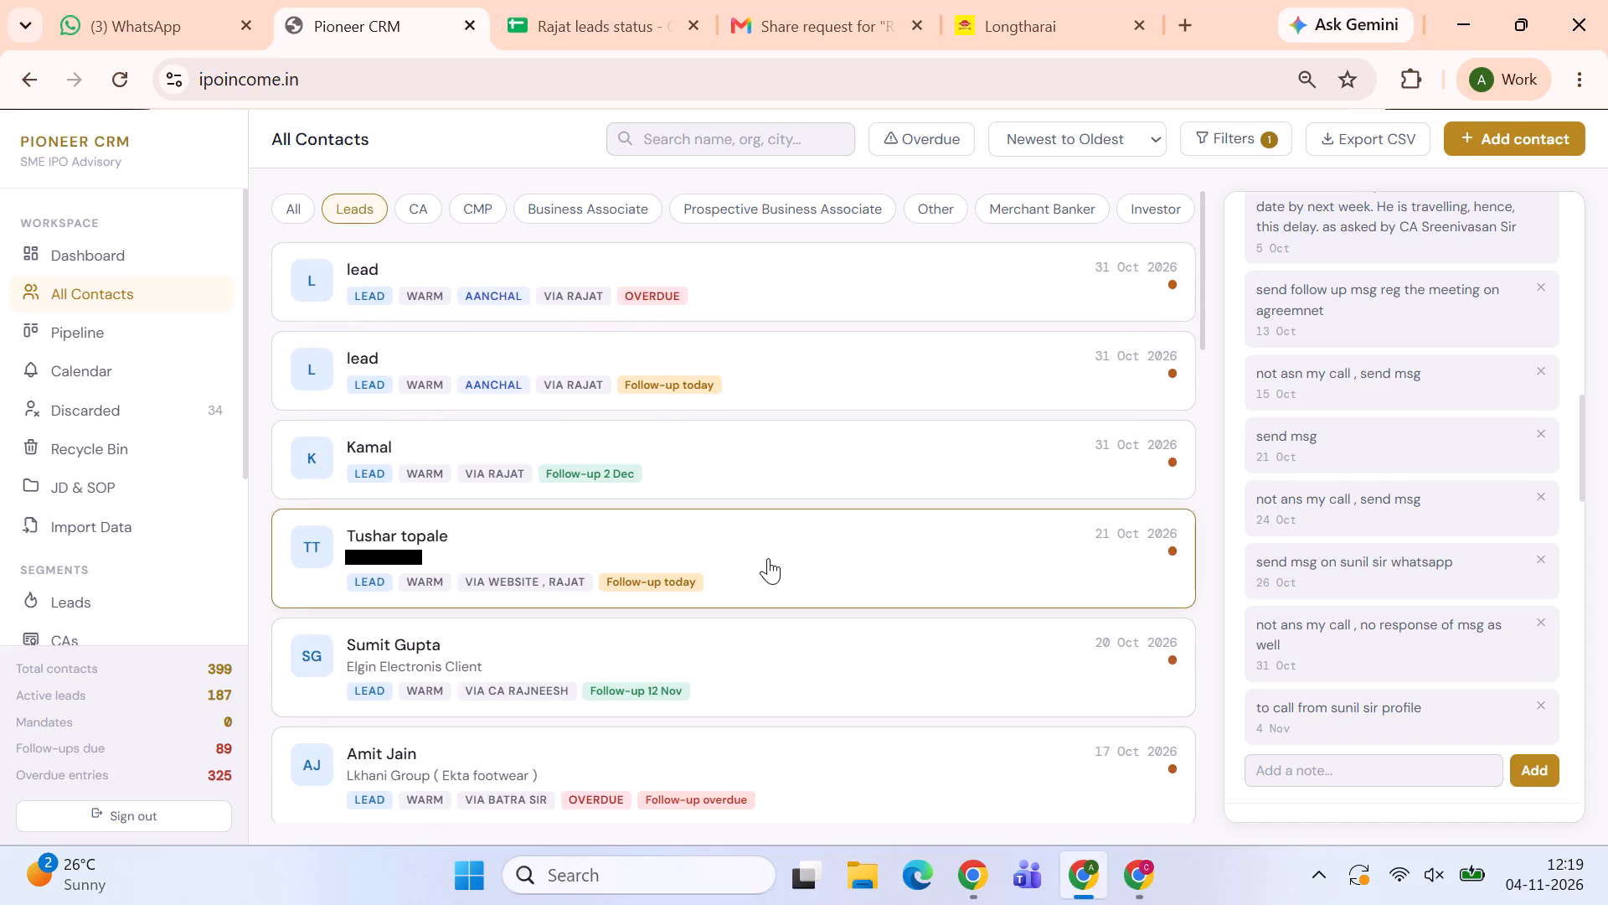
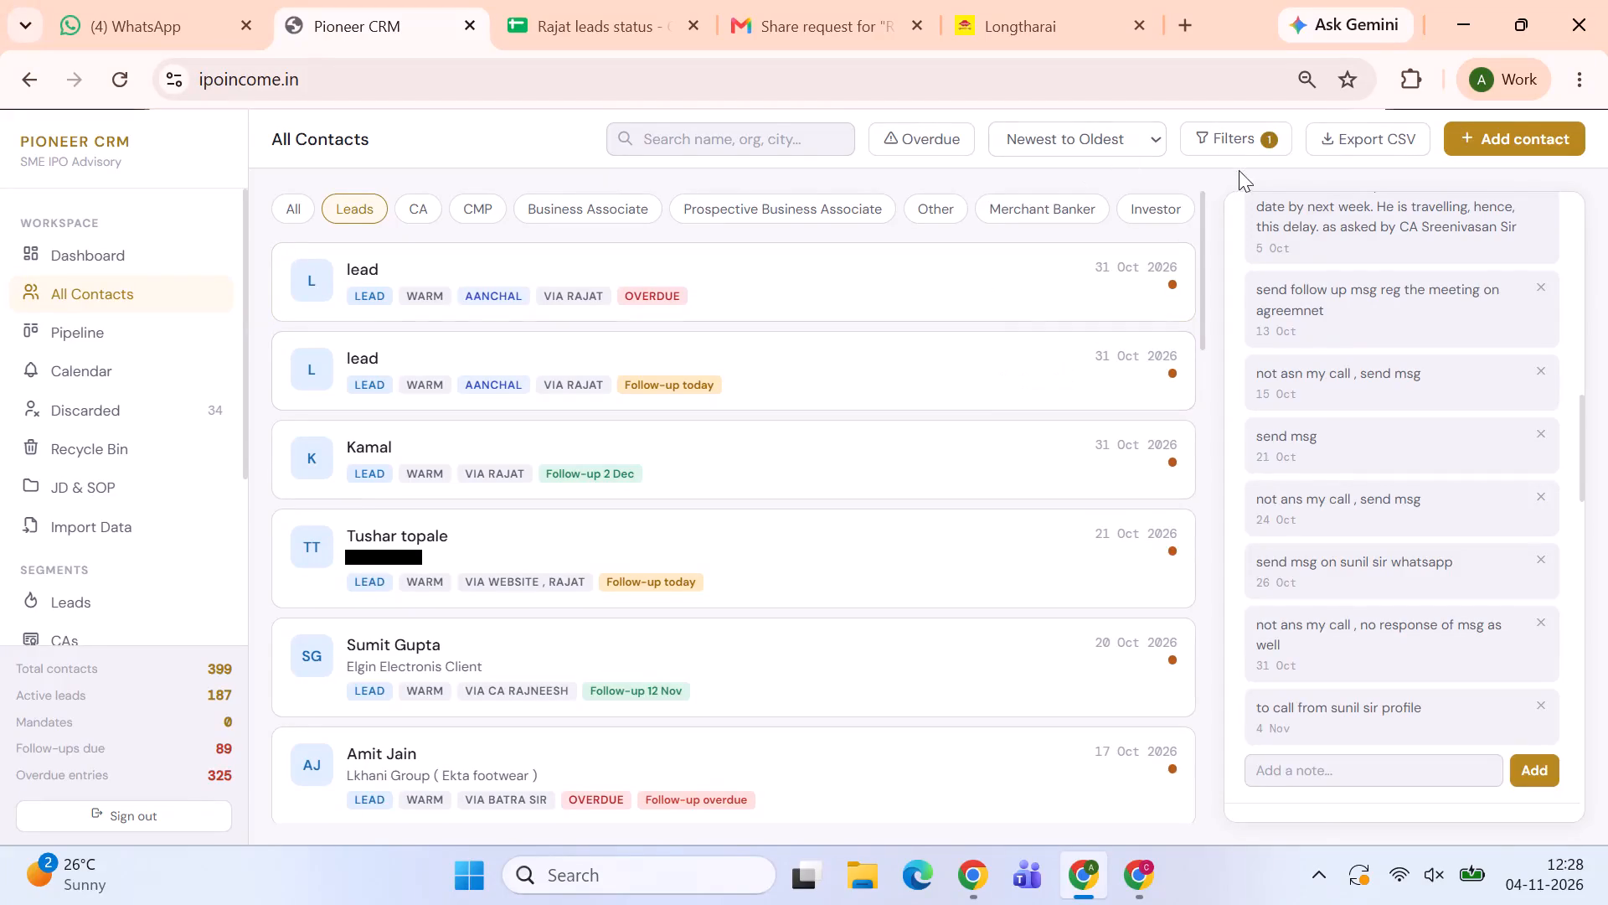
Set the contact filter's stage to Any stage and apply it to the leads list.
left_click(1234, 133)
left_click(1134, 220)
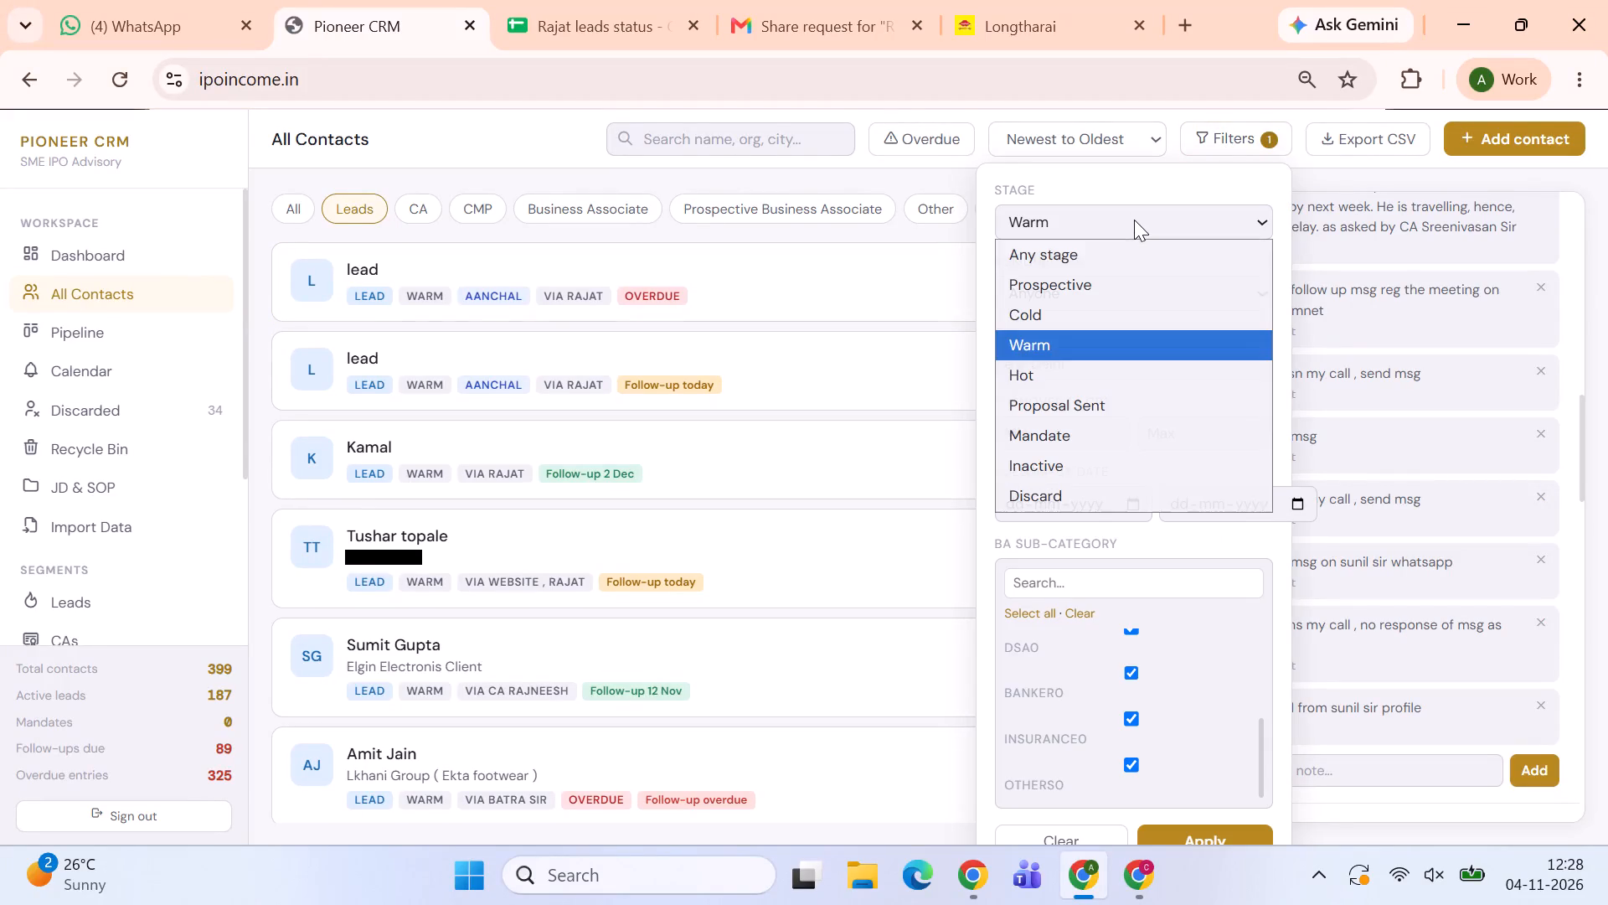
left_click(1130, 260)
scroll(1229, 731, "down", 4)
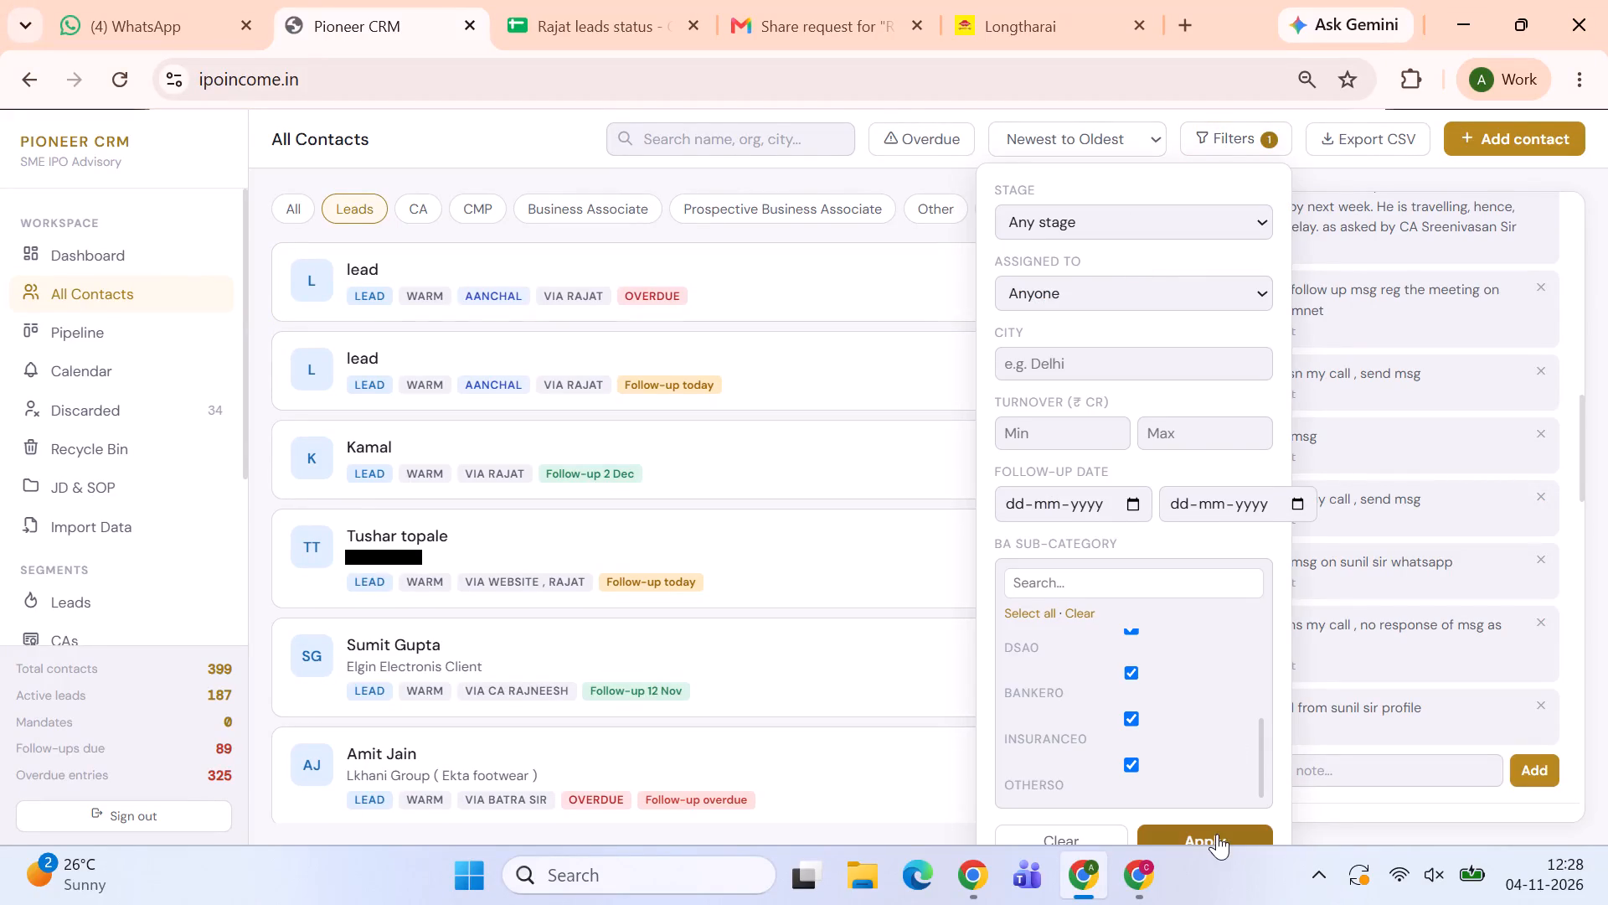
left_click(1217, 834)
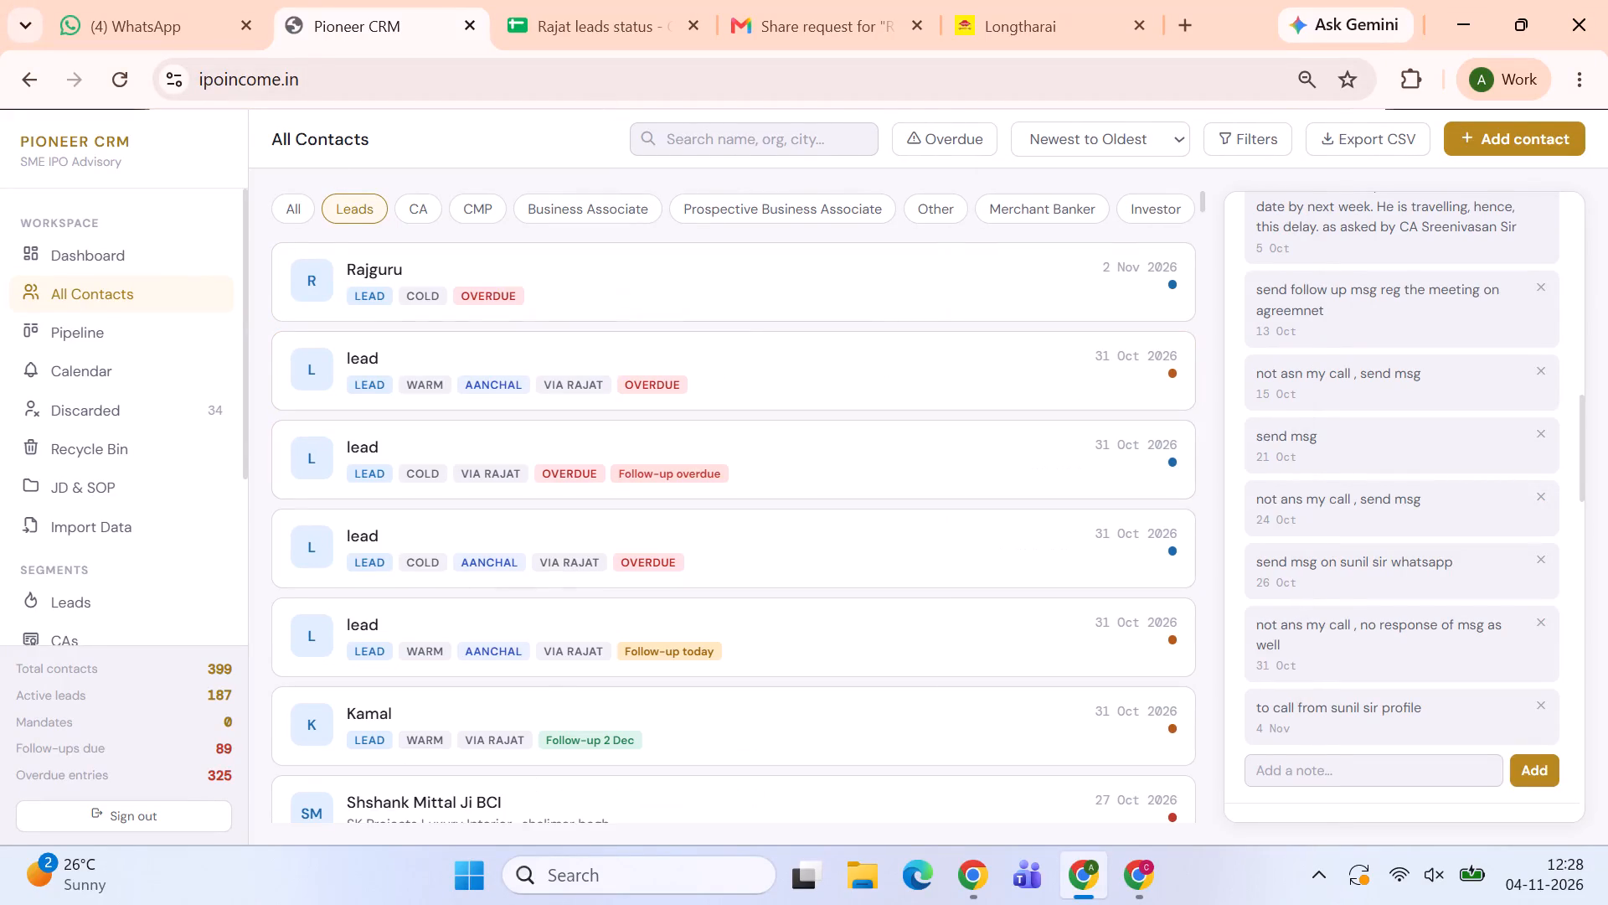
Show contacts of all categories and skim the newest entries for their stages, sources and follow-up tags.
left_click(303, 188)
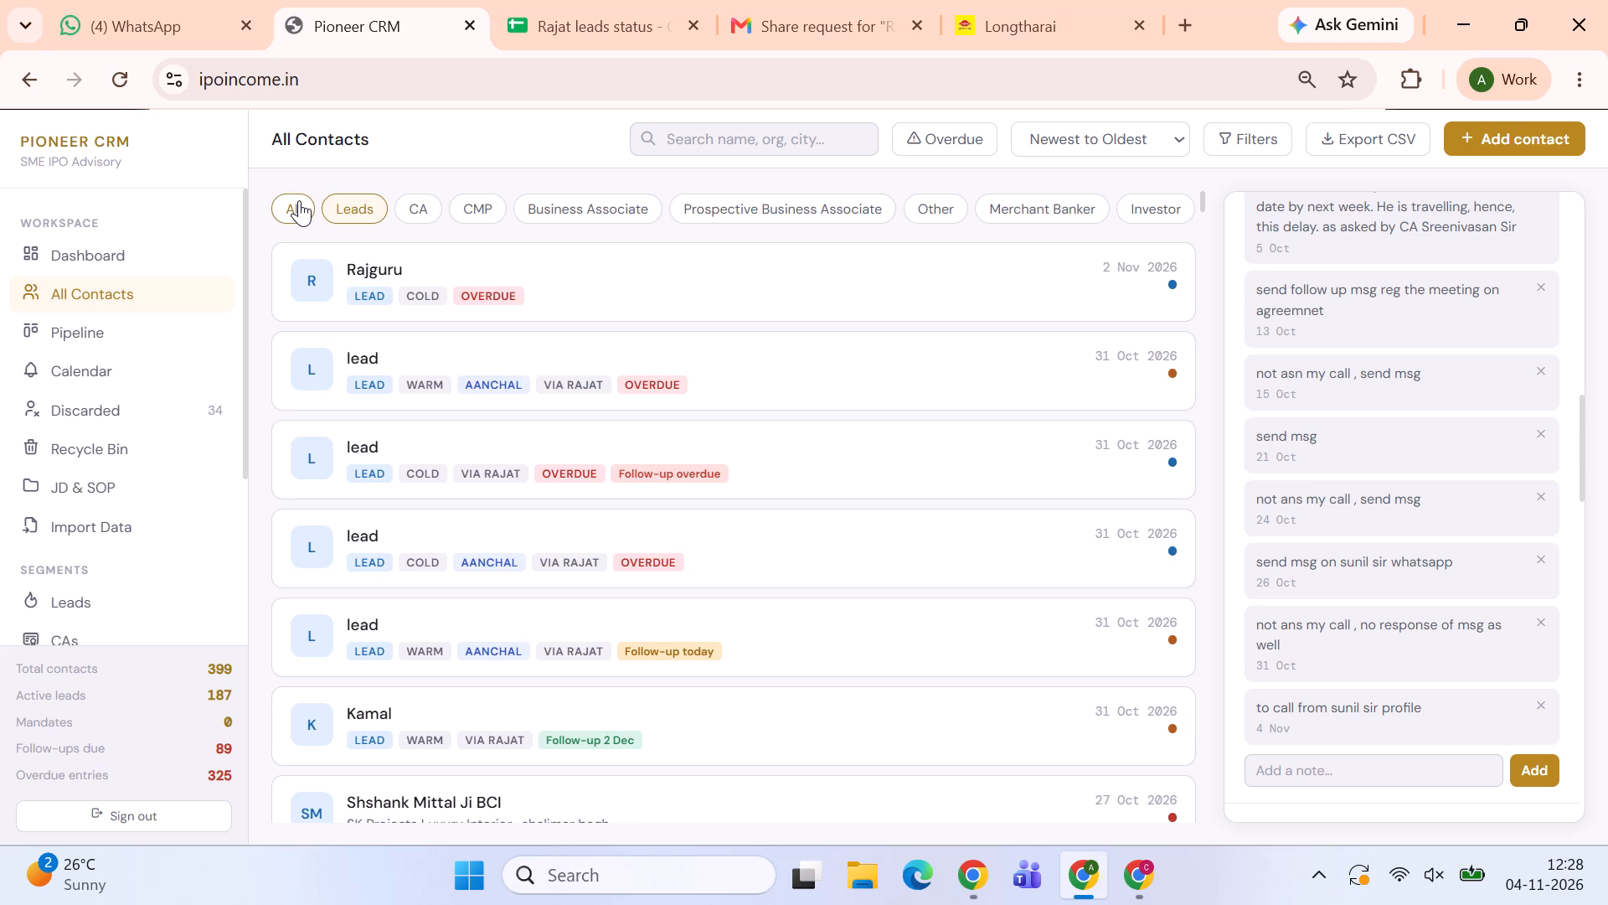
left_click(299, 200)
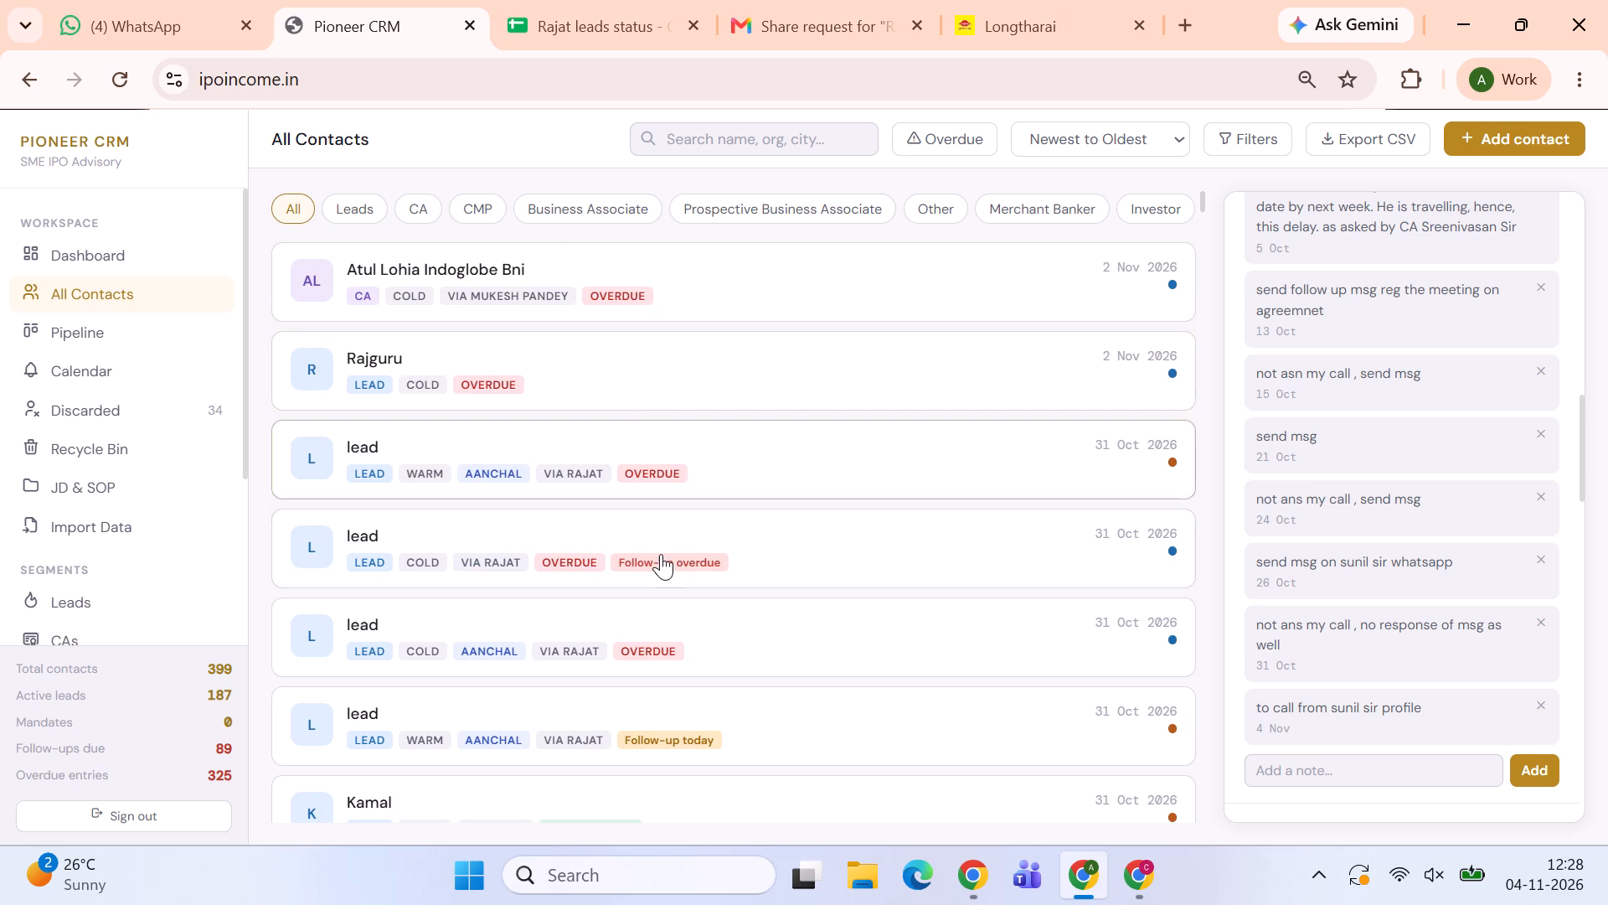
scroll(661, 554, "down", 2)
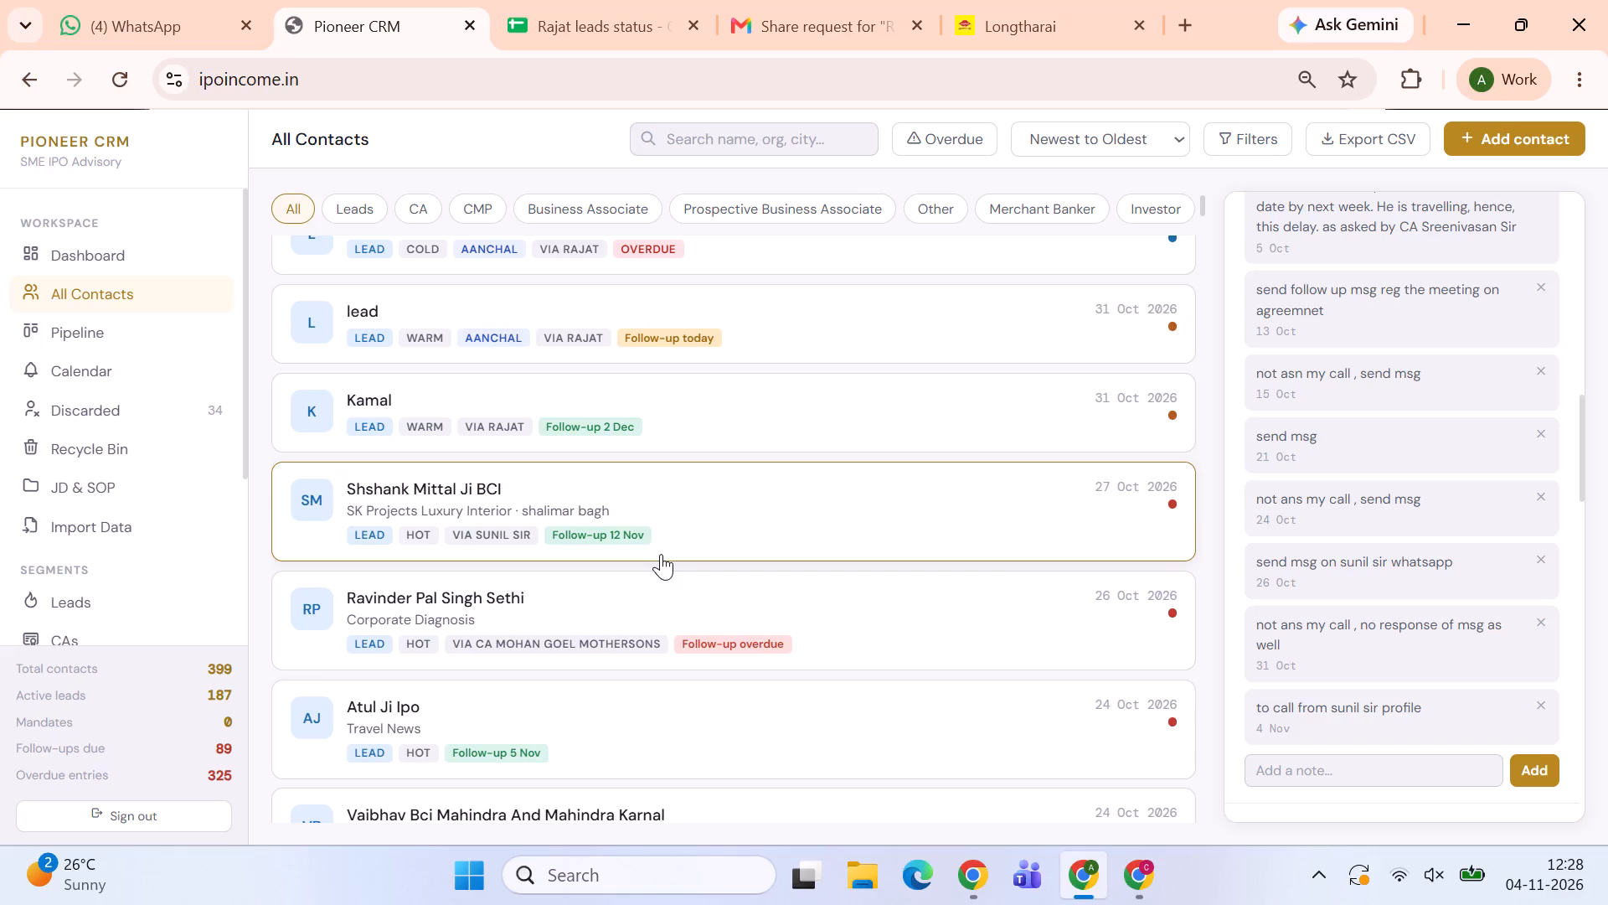
scroll(676, 644, "down", 3)
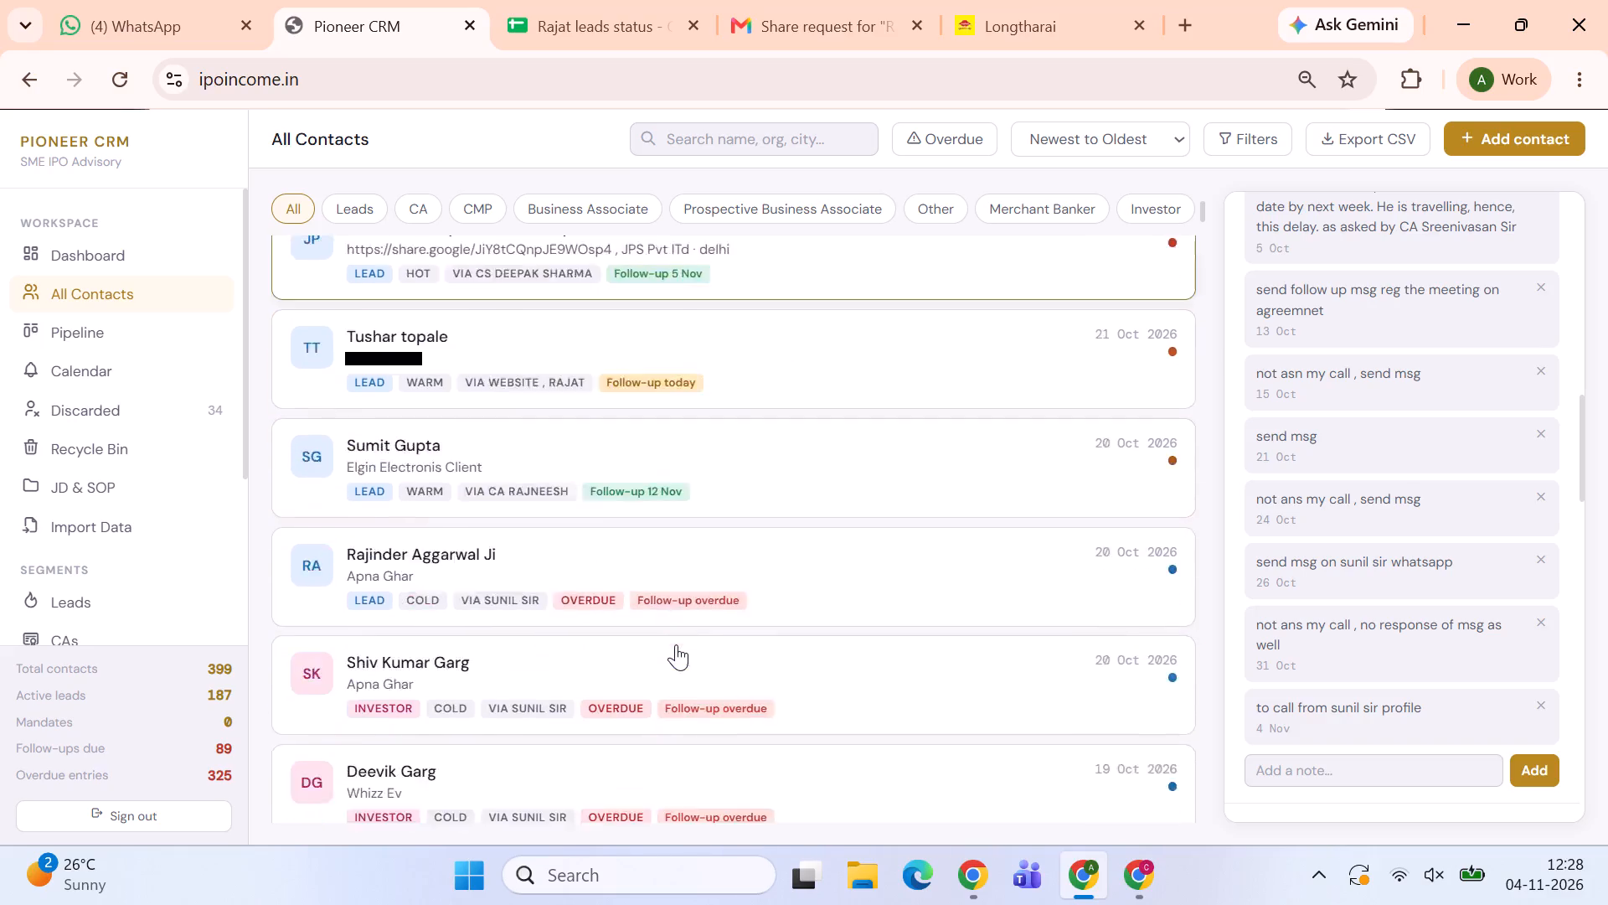
scroll(676, 644, "down", 1)
scroll(676, 644, "up", 7)
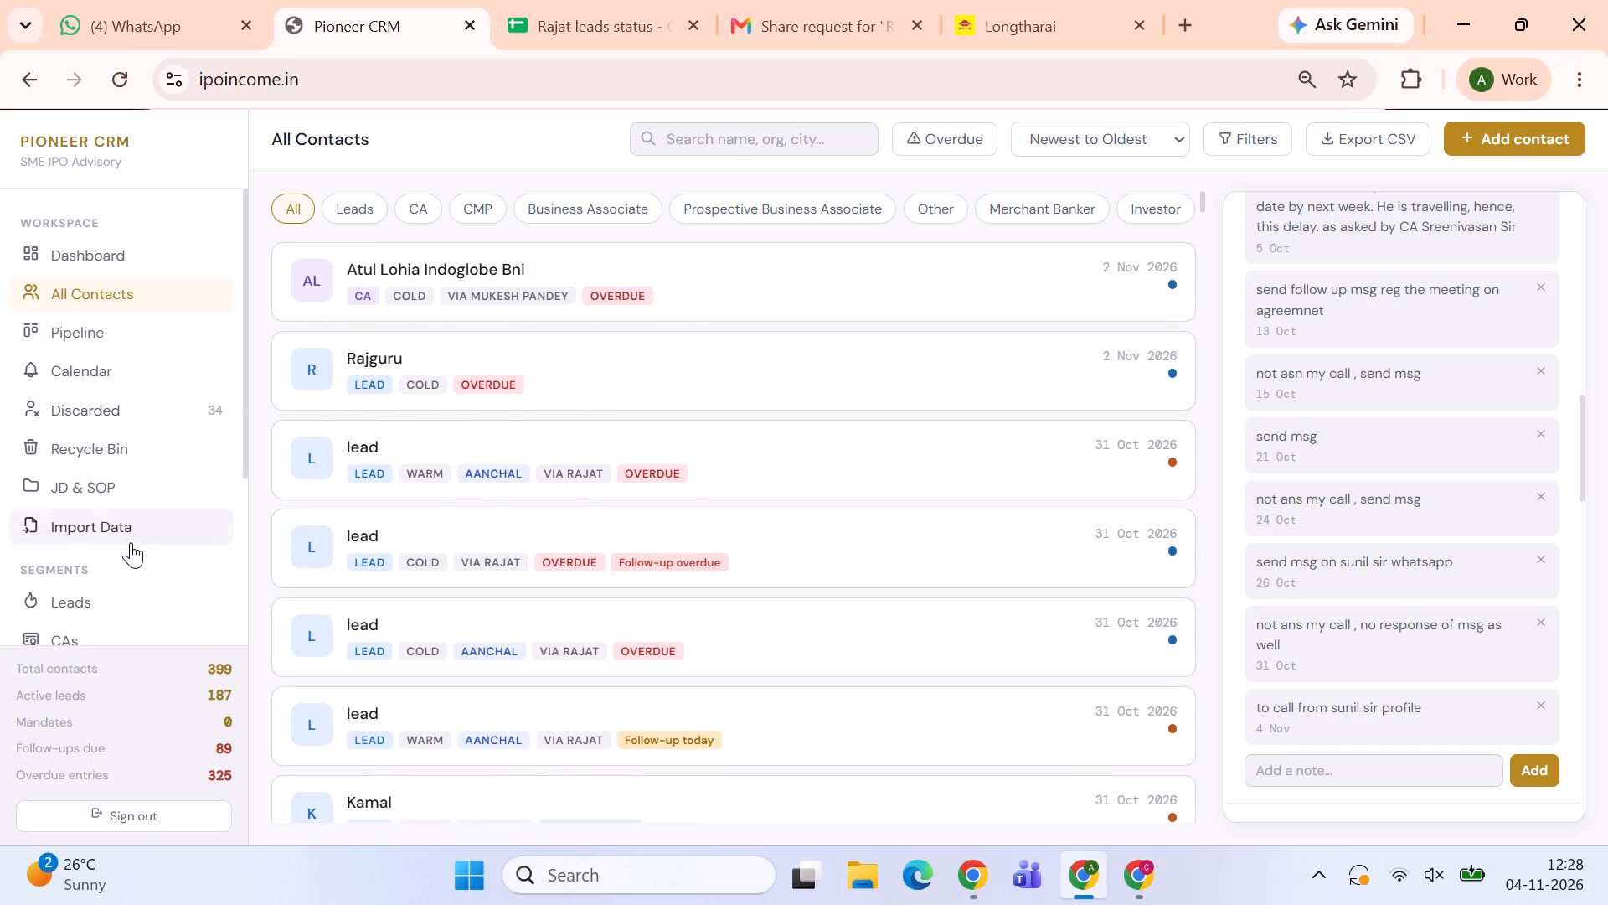
Open the discarded contacts and look through the whole list, examining the names, companies and contact categories.
left_click(190, 410)
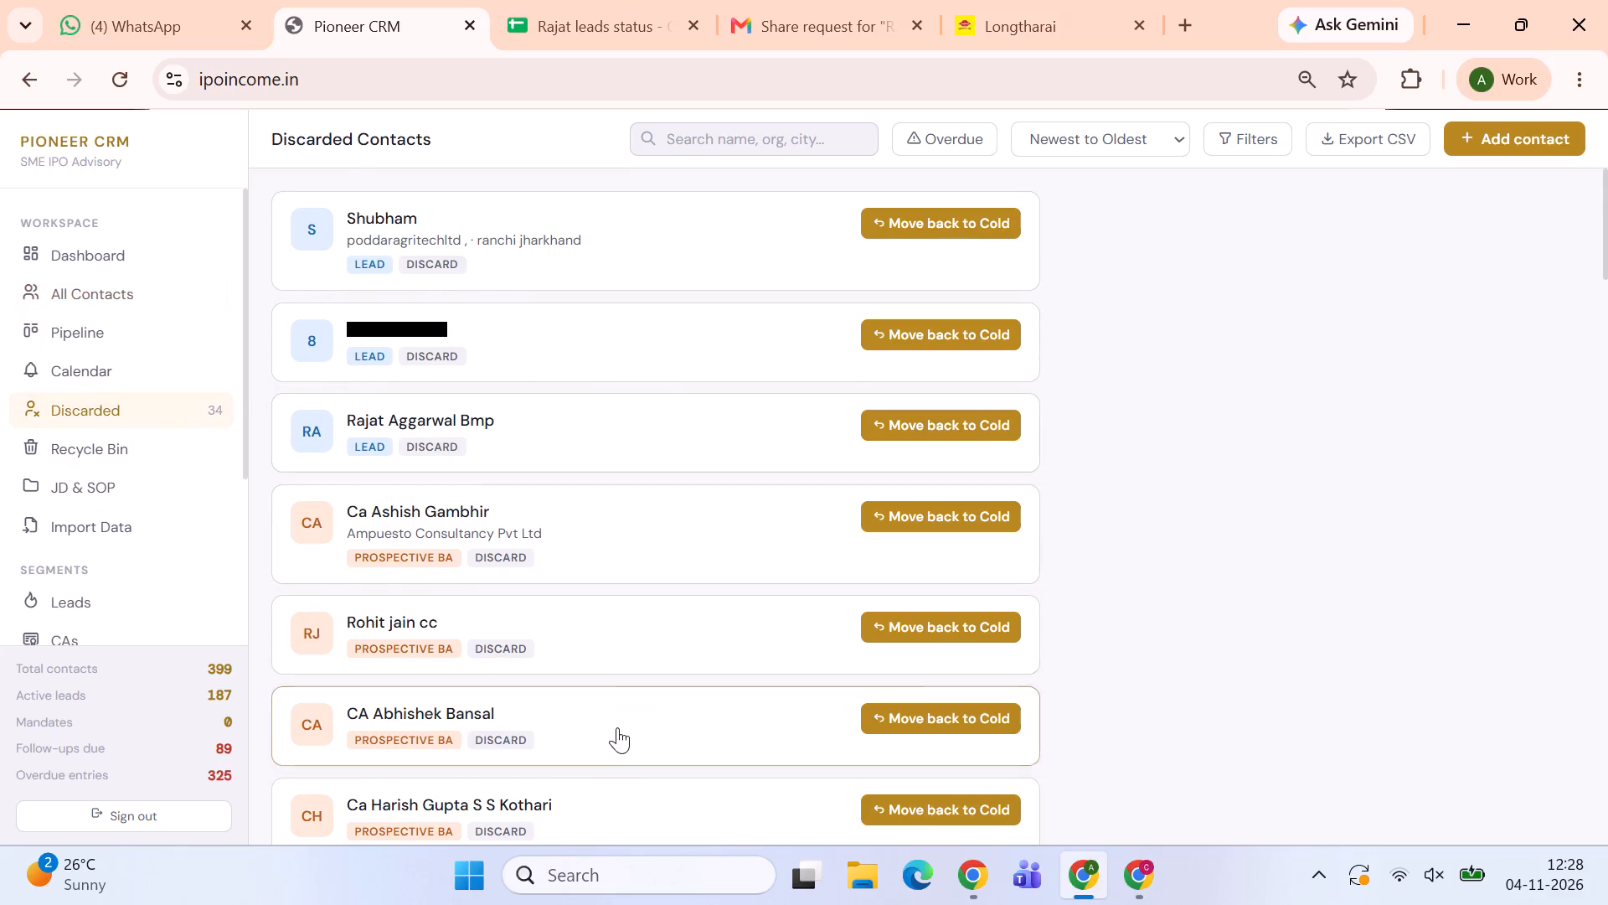
scroll(618, 700, "down", 10)
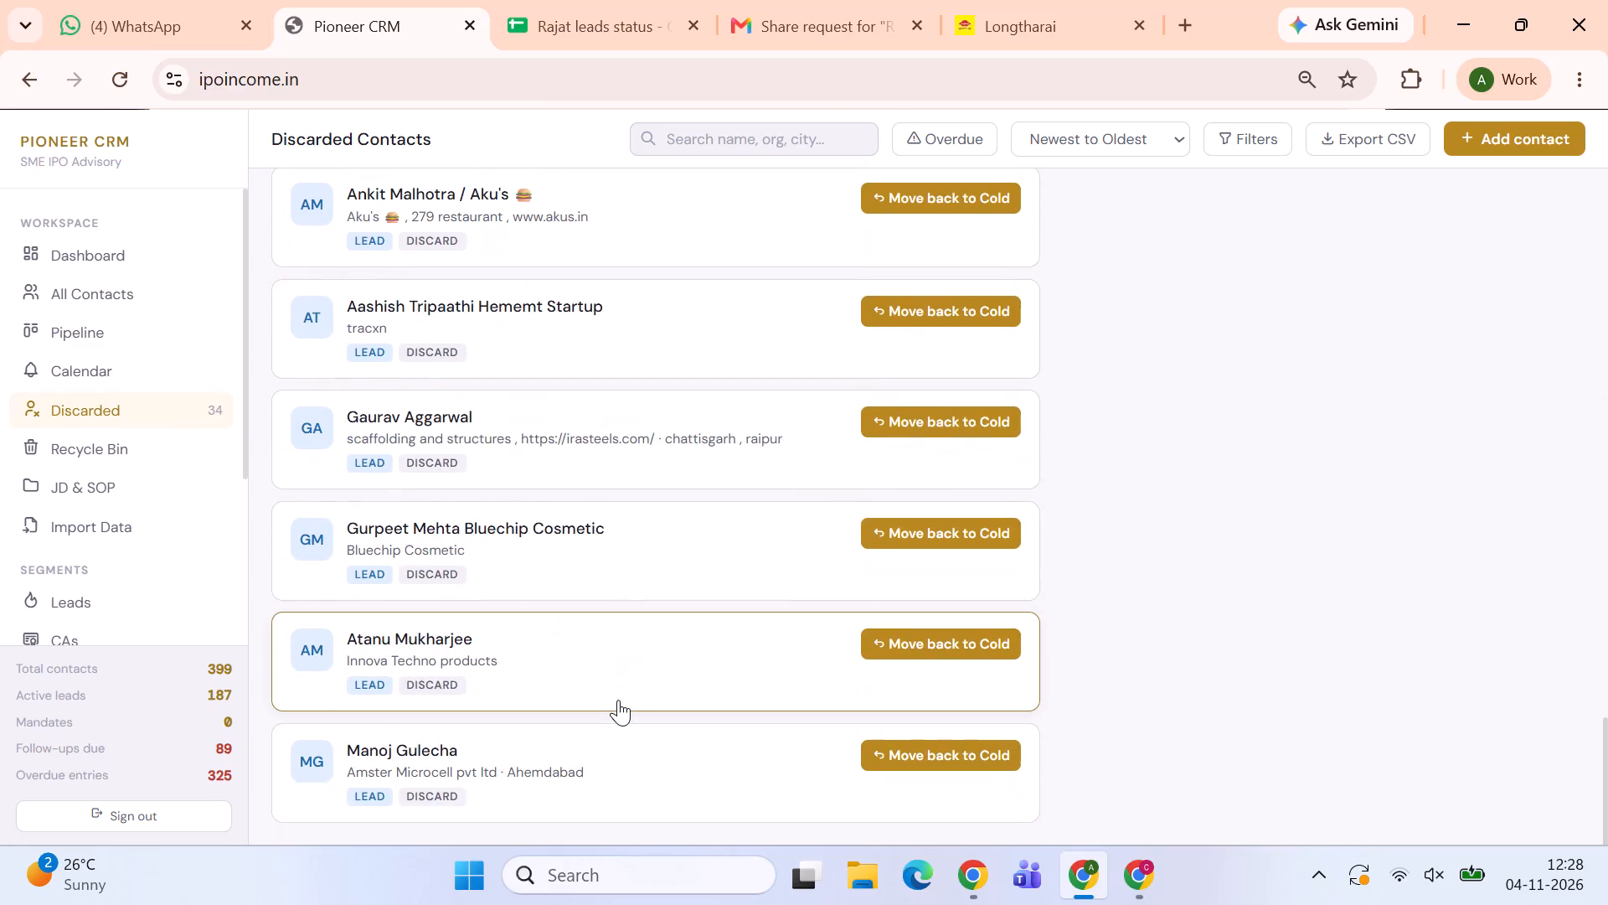
scroll(618, 700, "down", 4)
scroll(618, 700, "up", 13)
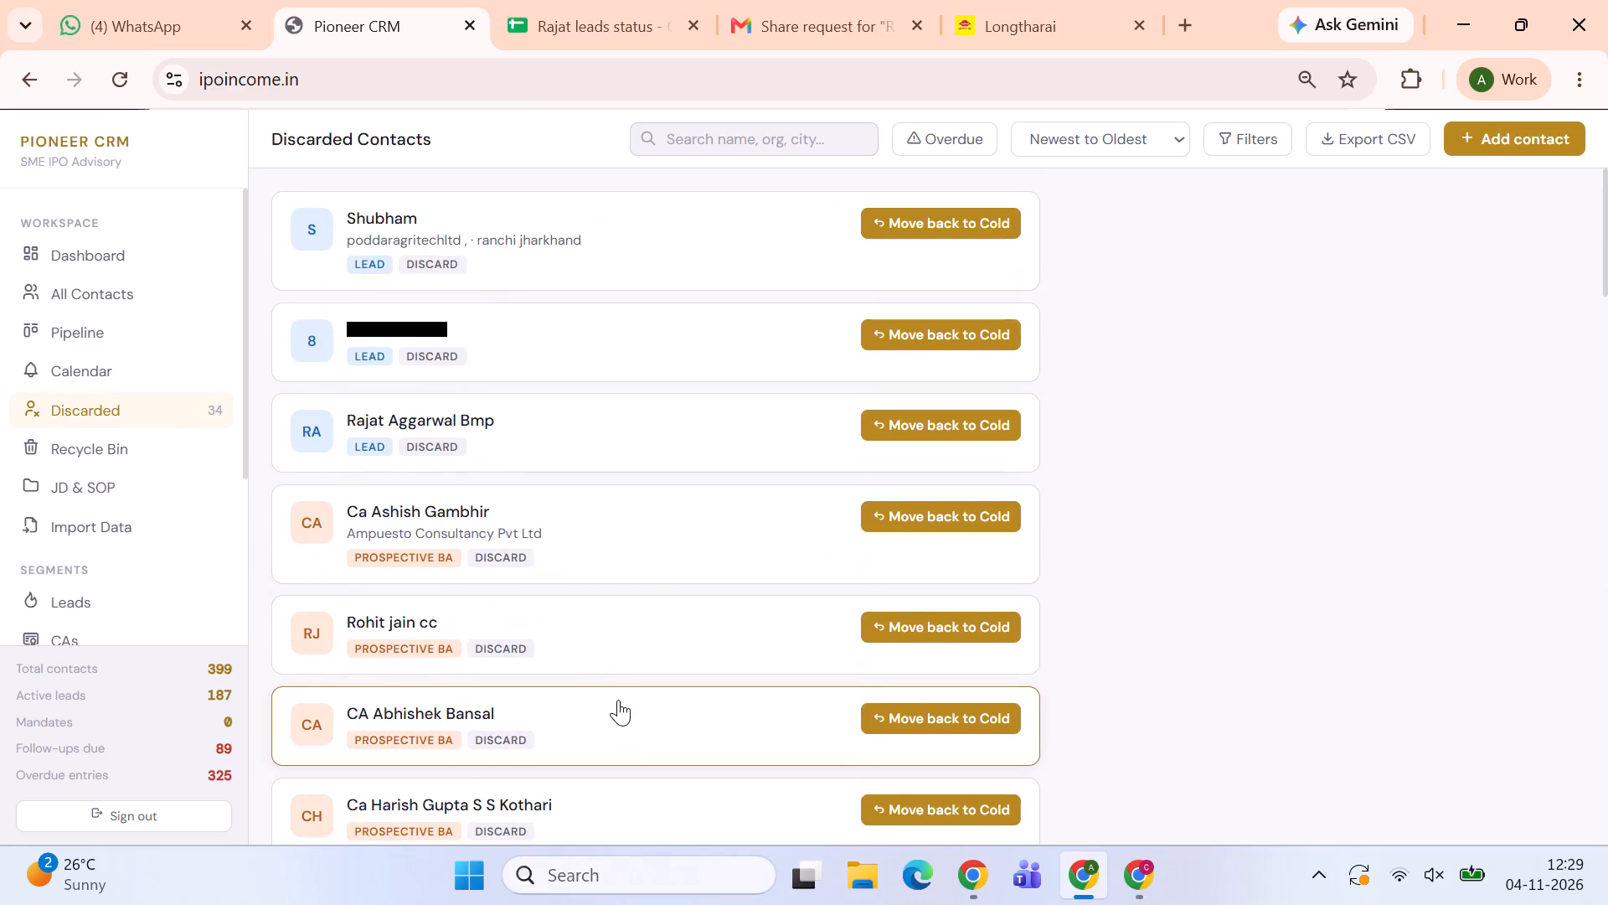
scroll(618, 700, "down", 8)
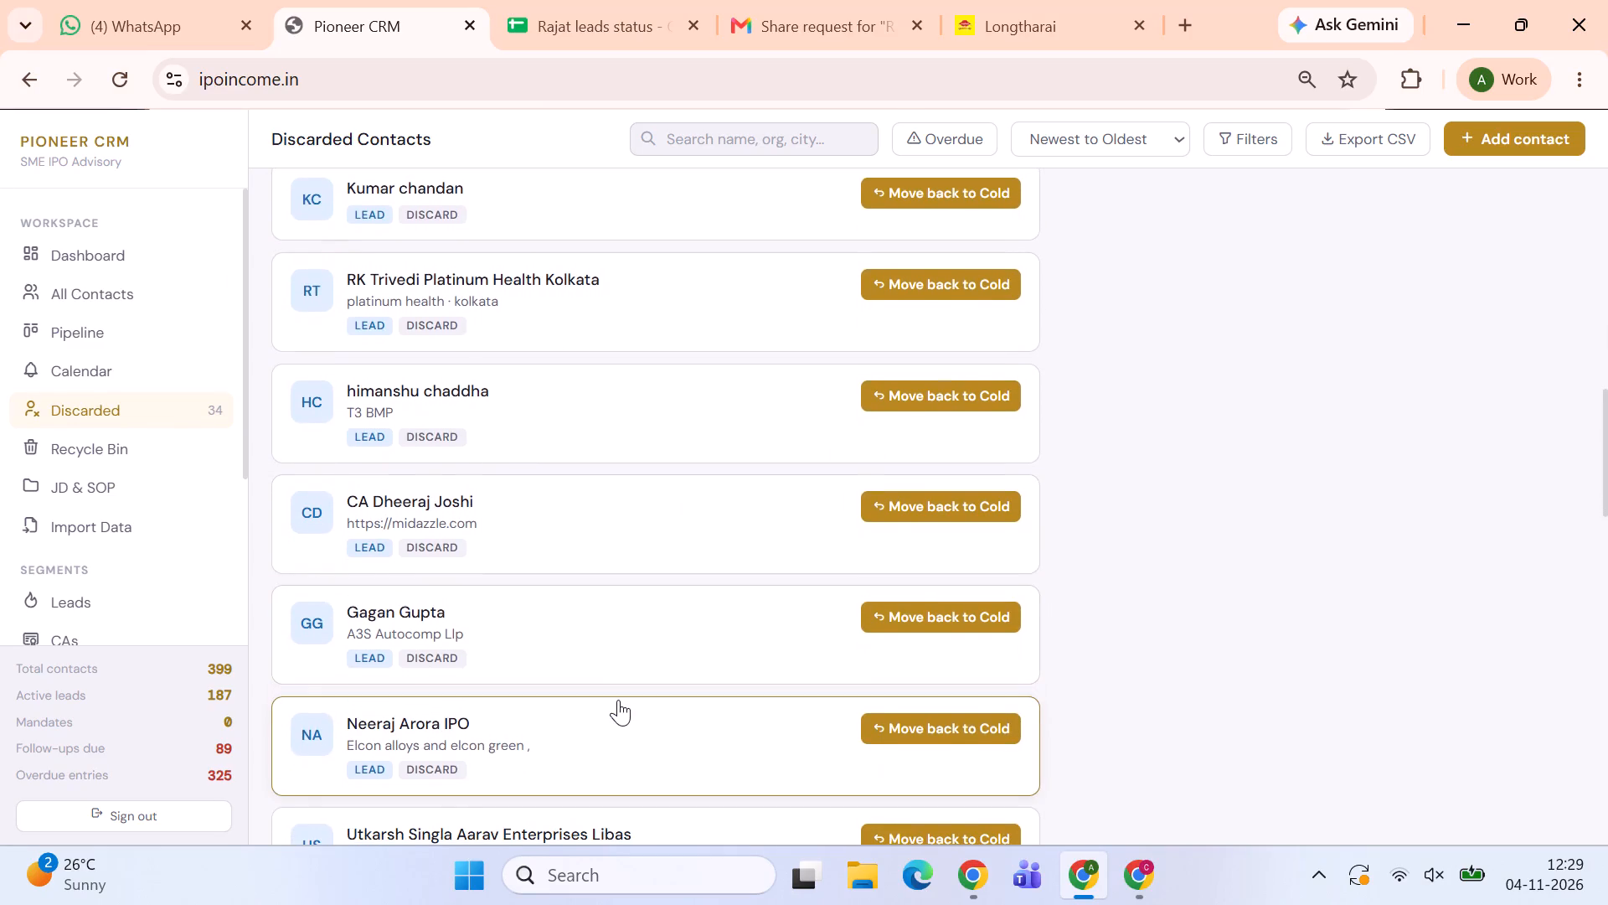
scroll(618, 700, "down", 13)
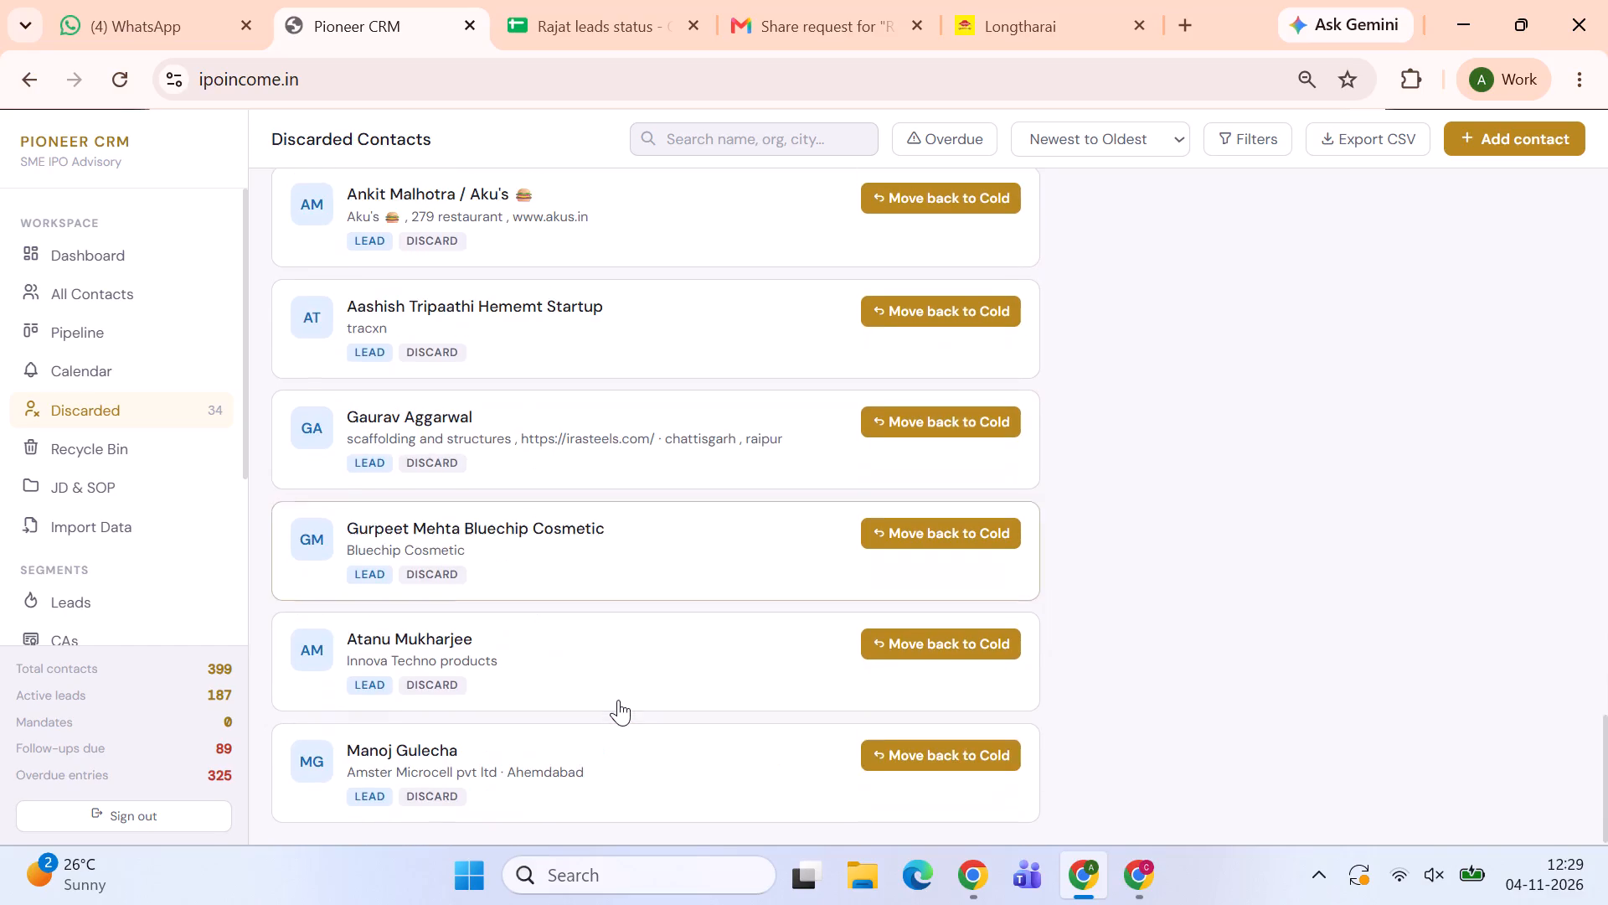
scroll(618, 700, "down", 3)
scroll(618, 700, "up", 10)
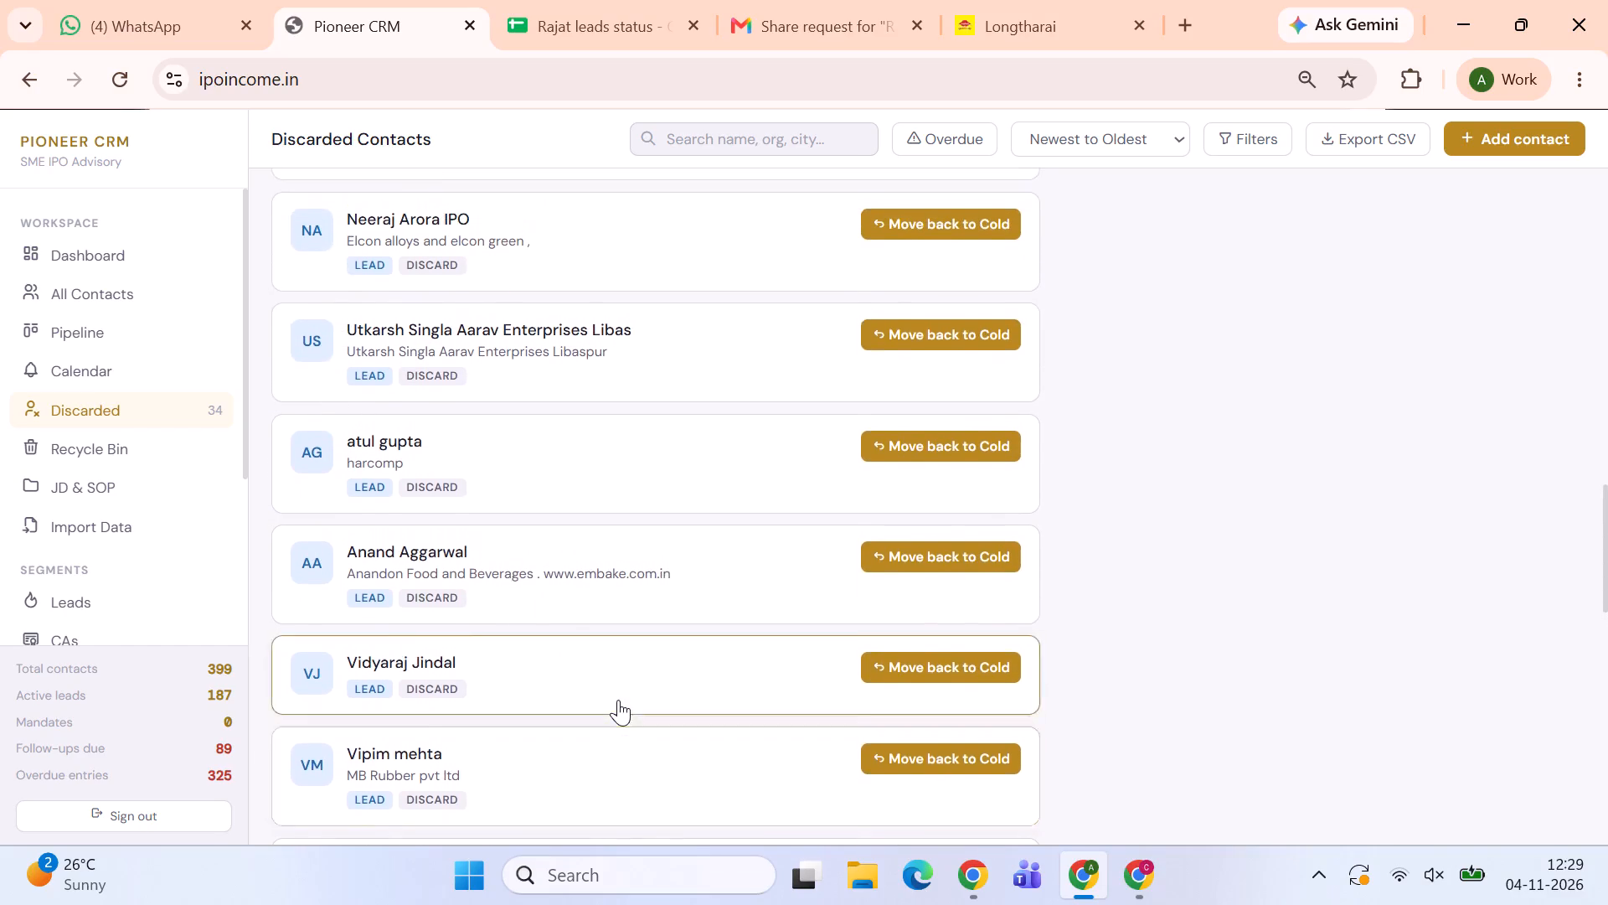
scroll(618, 700, "up", 8)
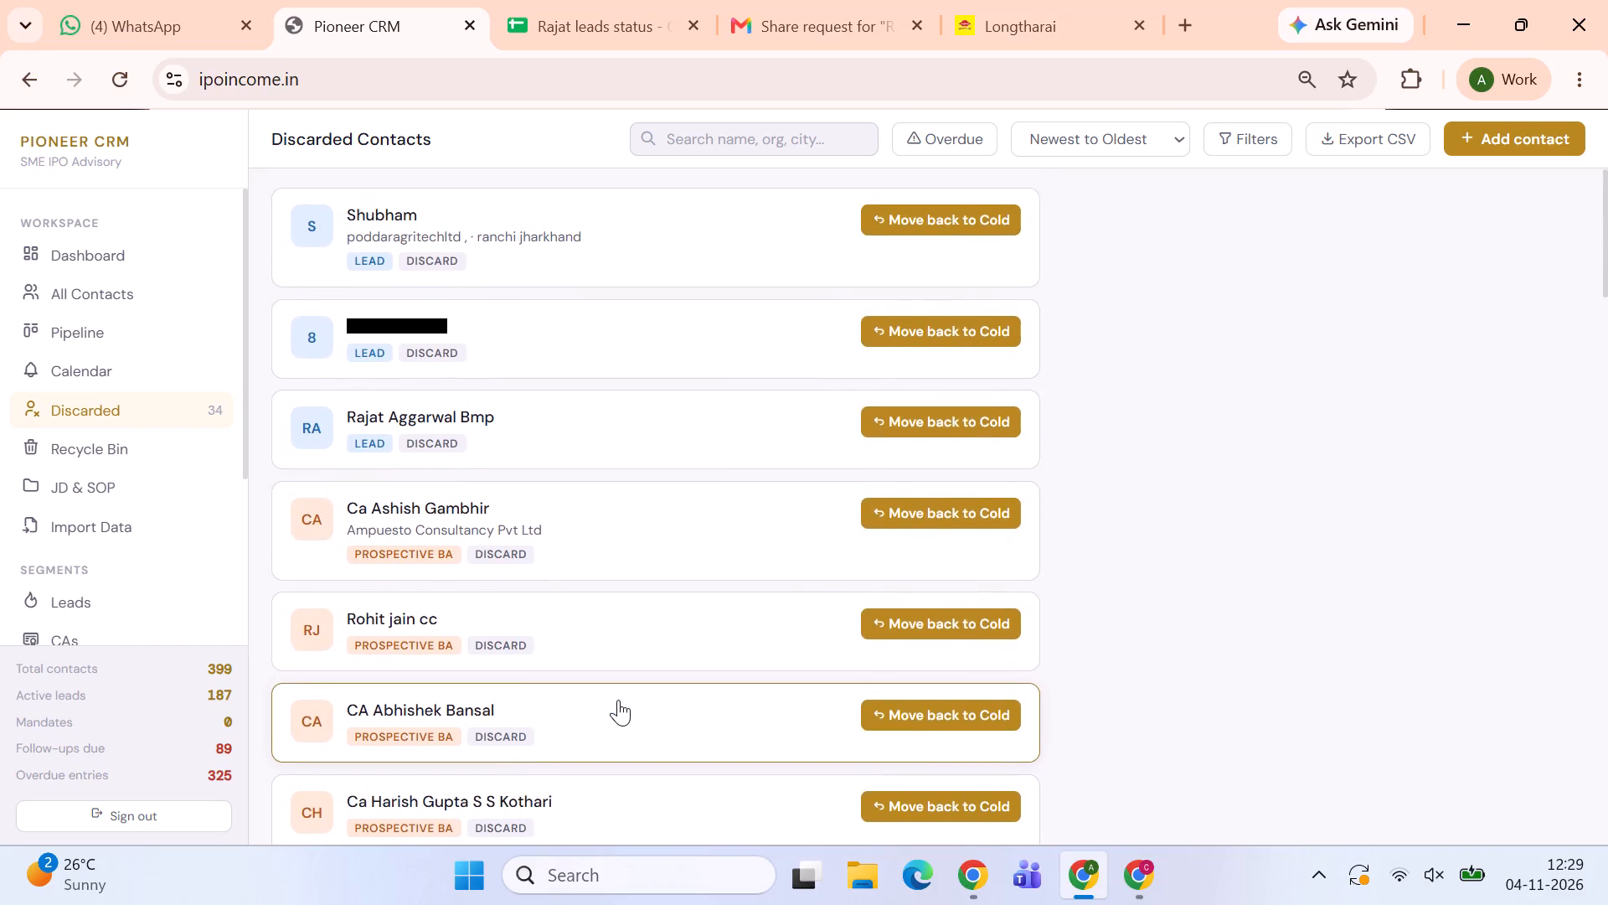
scroll(618, 700, "up", 8)
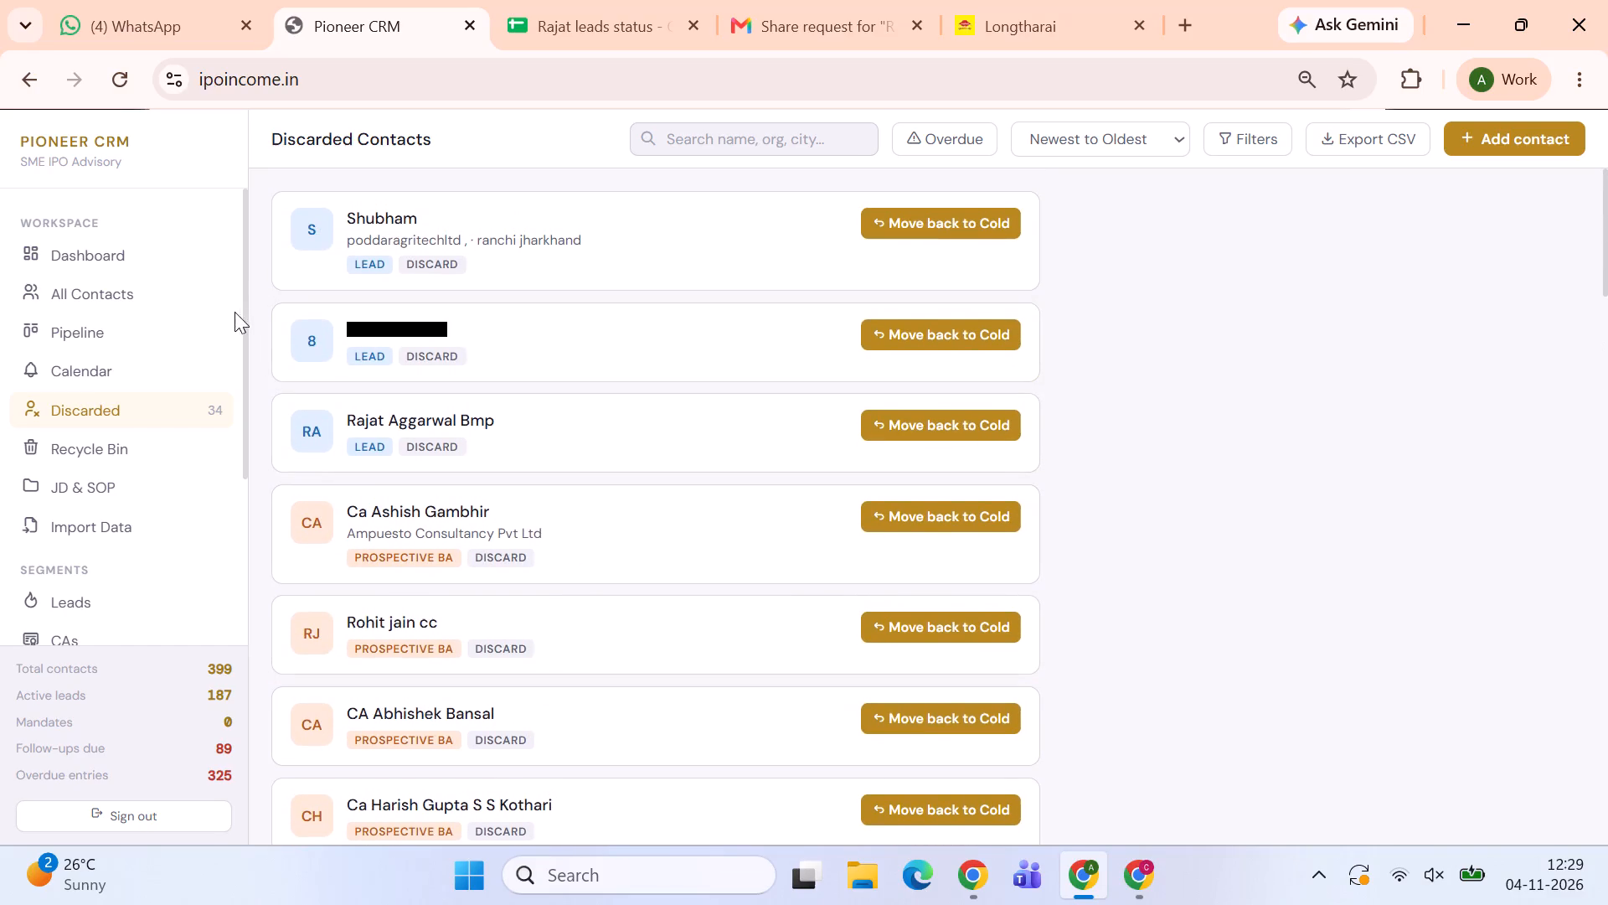
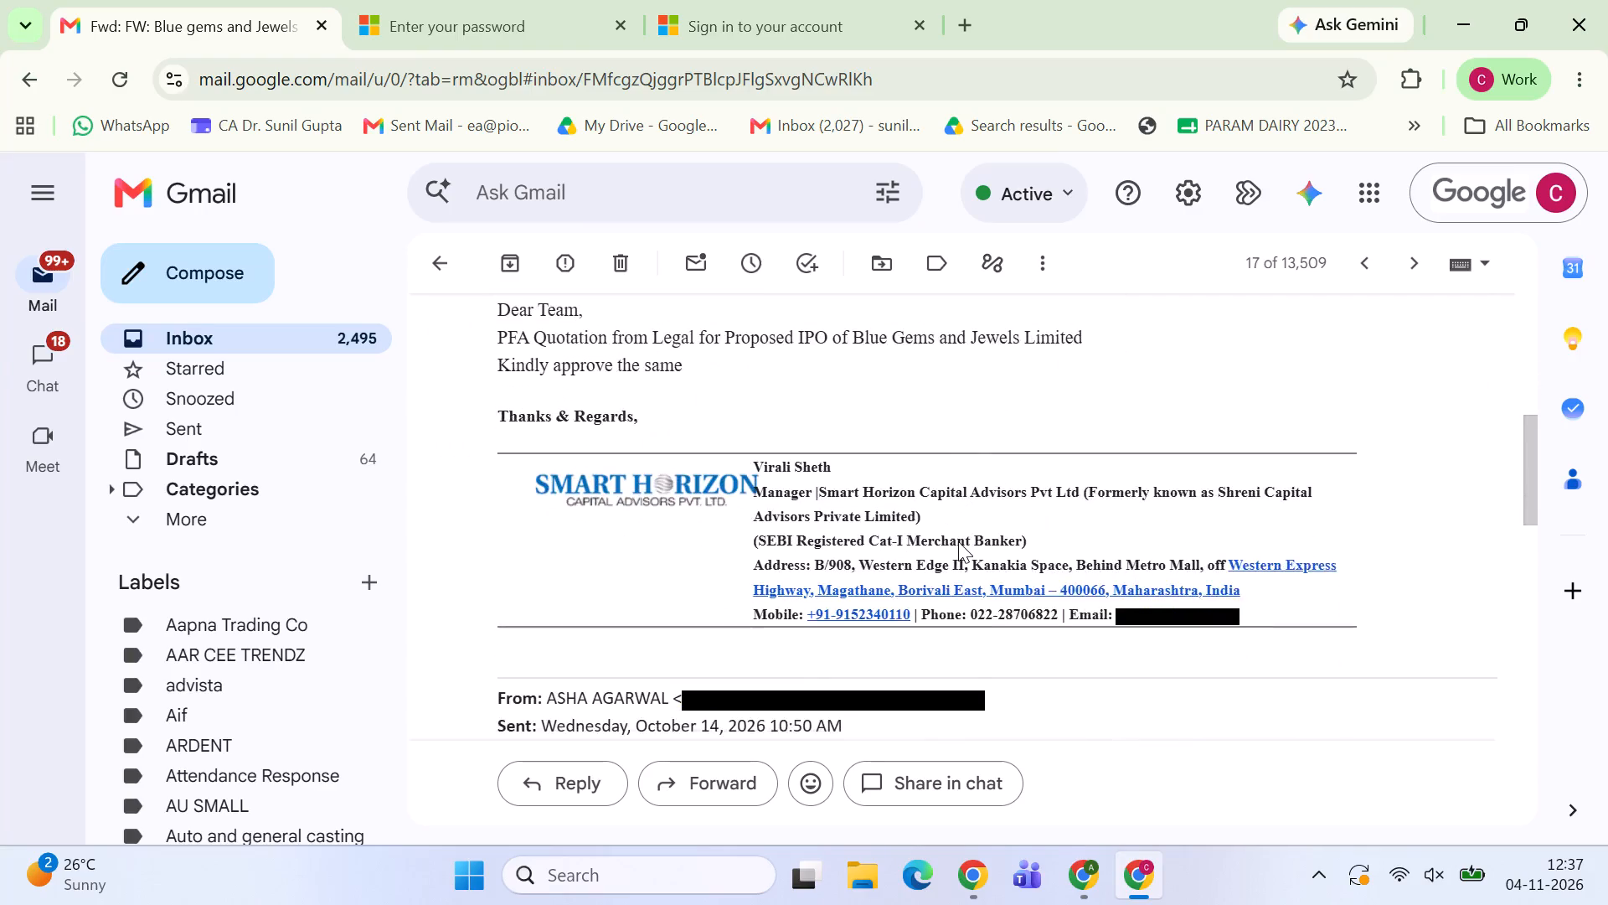
scroll(958, 541, "down", 8)
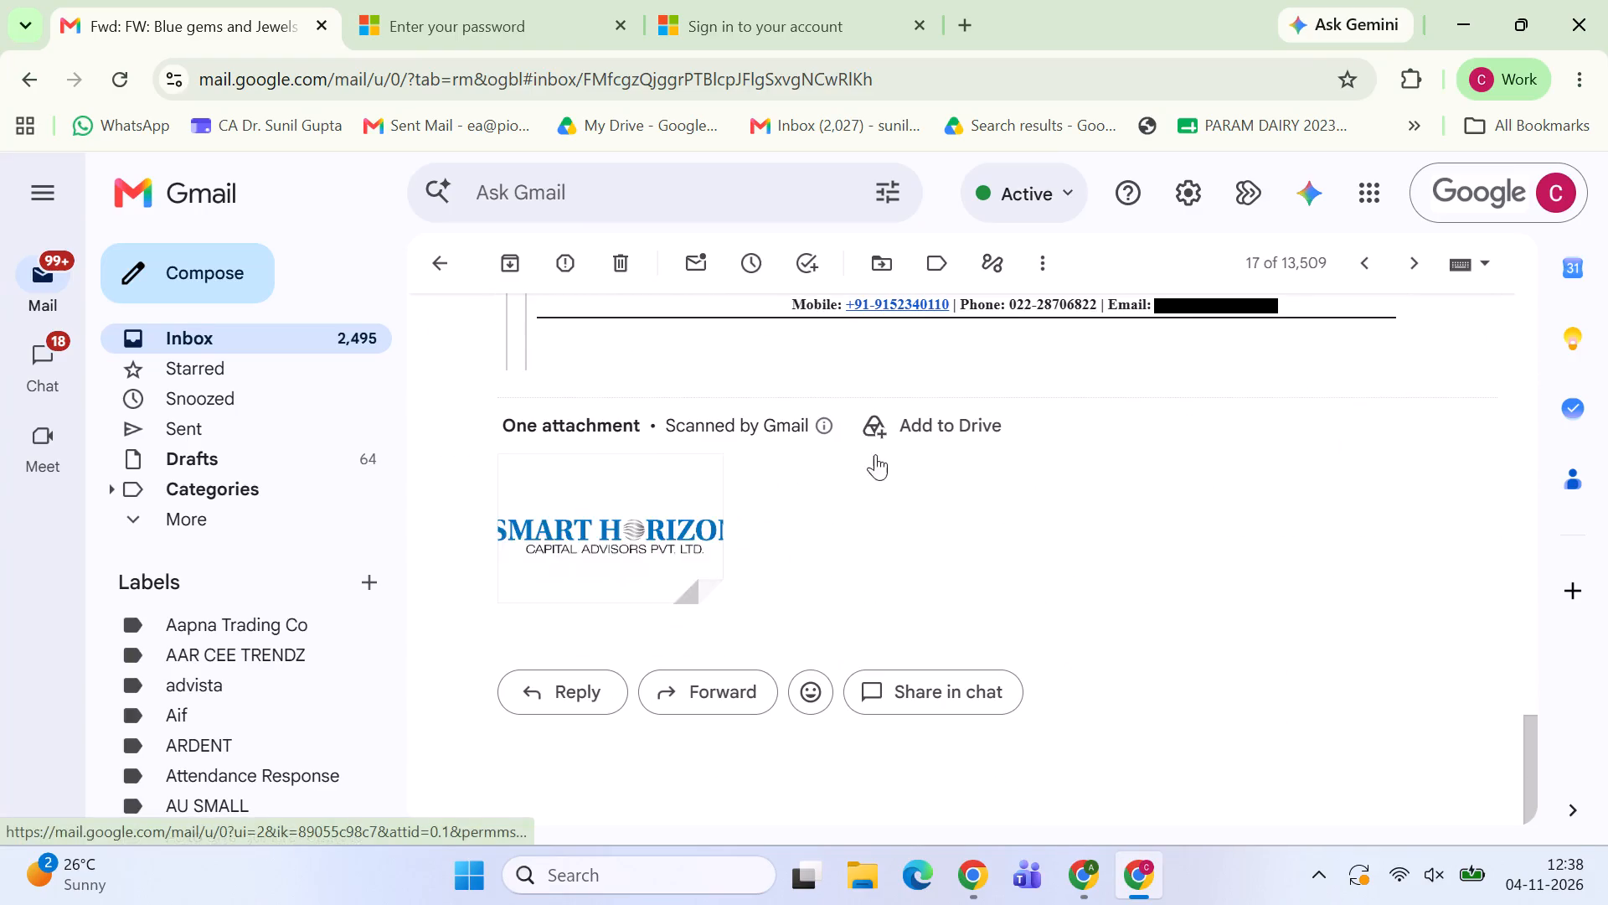
scroll(897, 468, "up", 10)
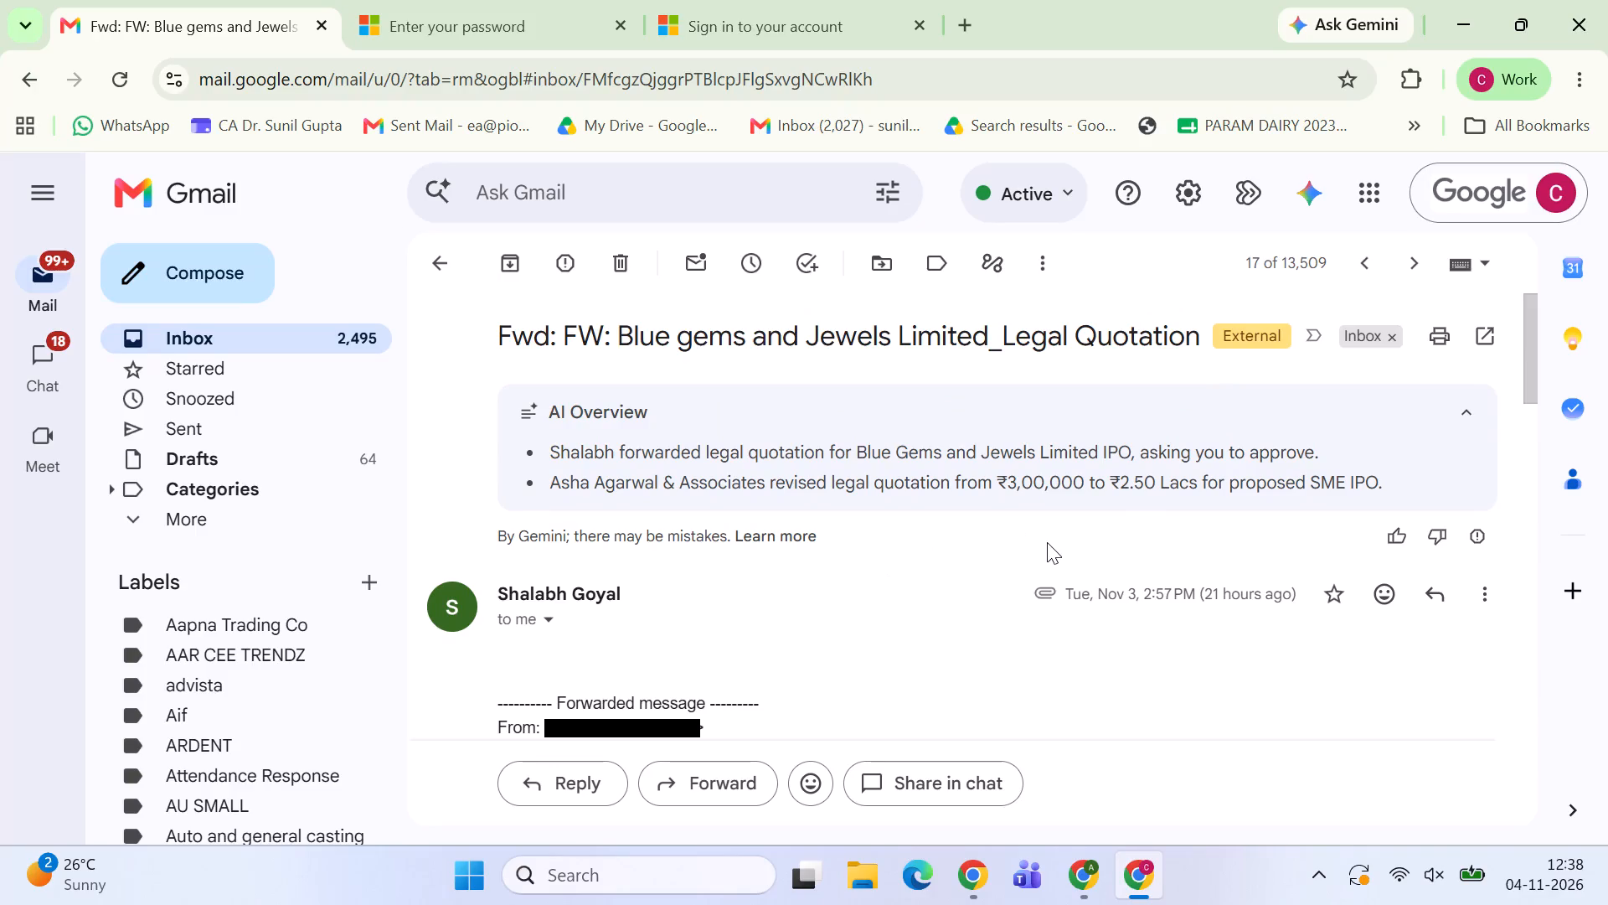
scroll(791, 637, "down", 1)
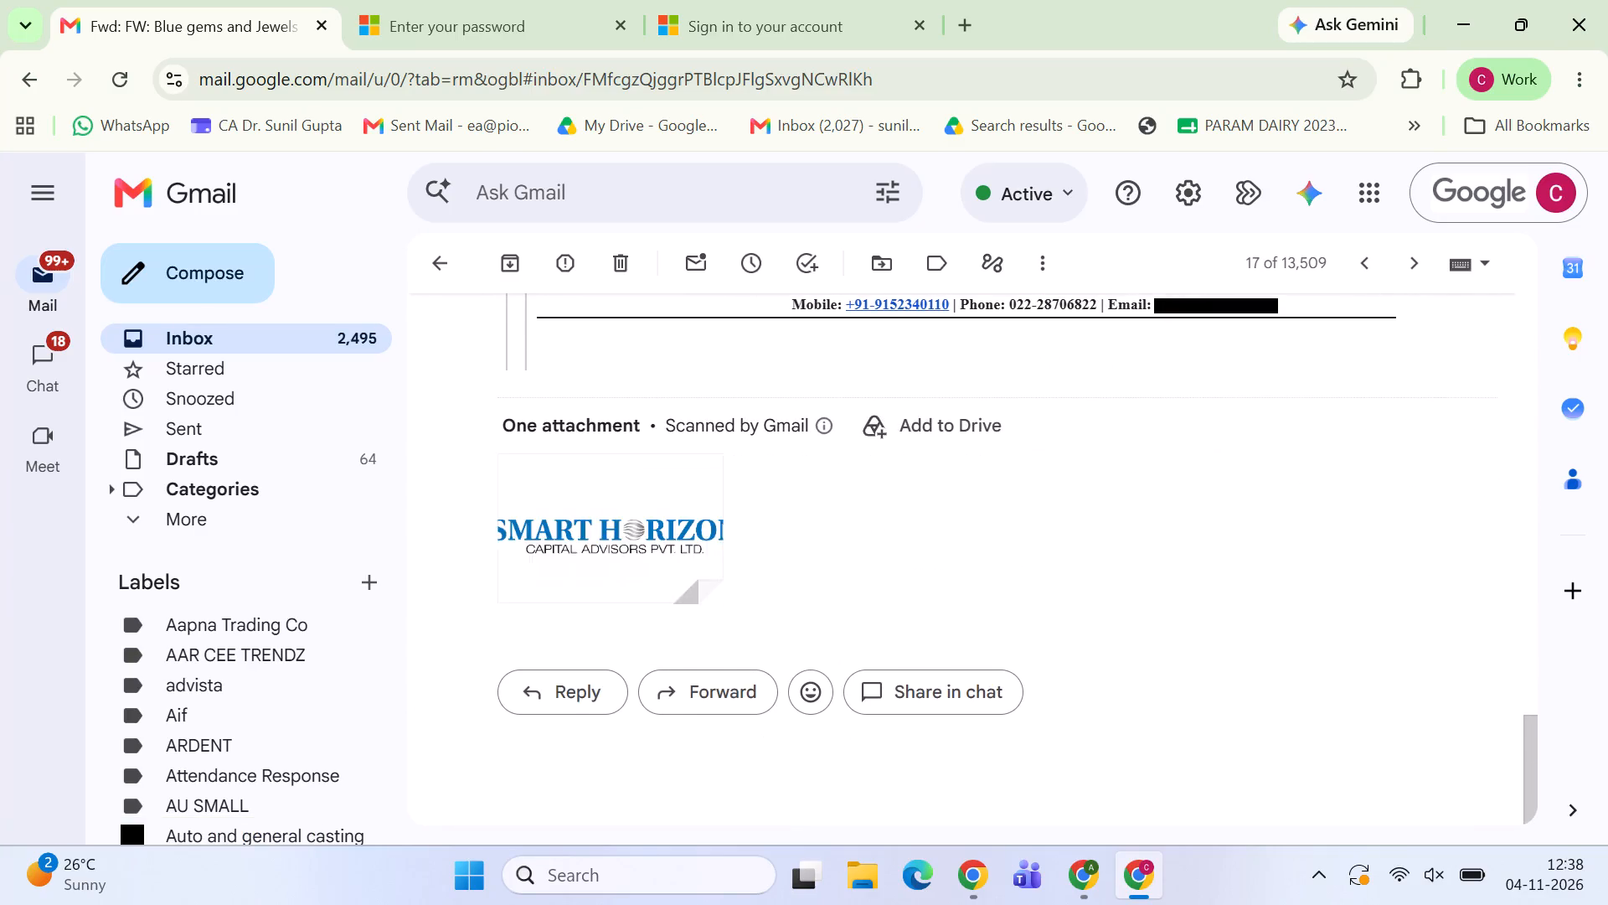
scroll(915, 651, "up", 7)
scroll(915, 651, "down", 1)
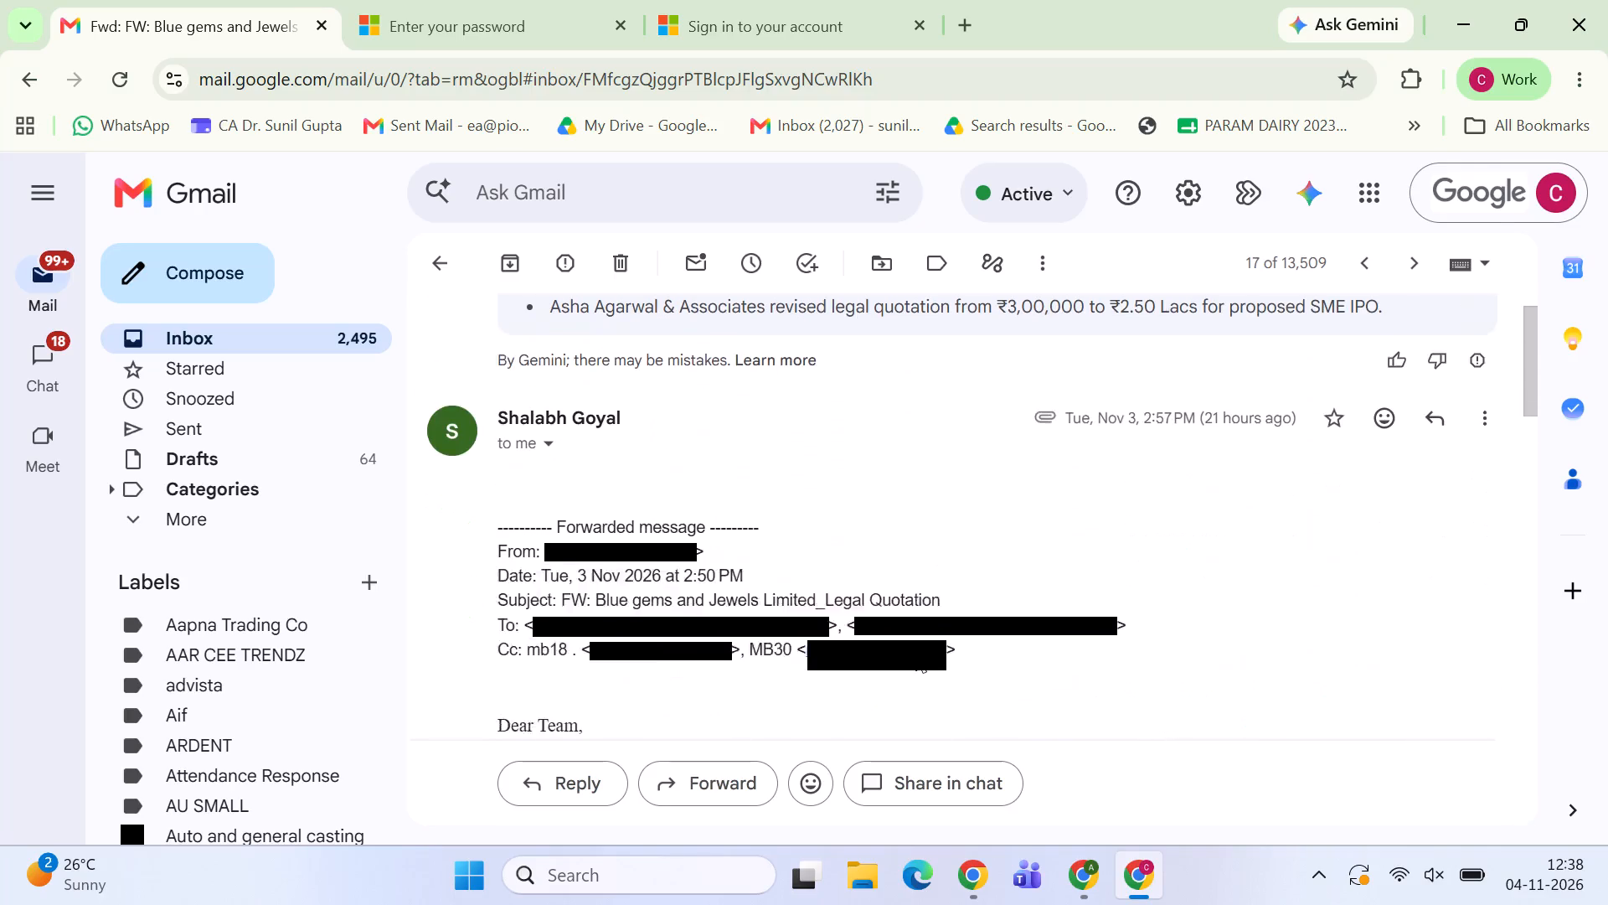
scroll(915, 651, "down", 1)
scroll(915, 651, "left", 1)
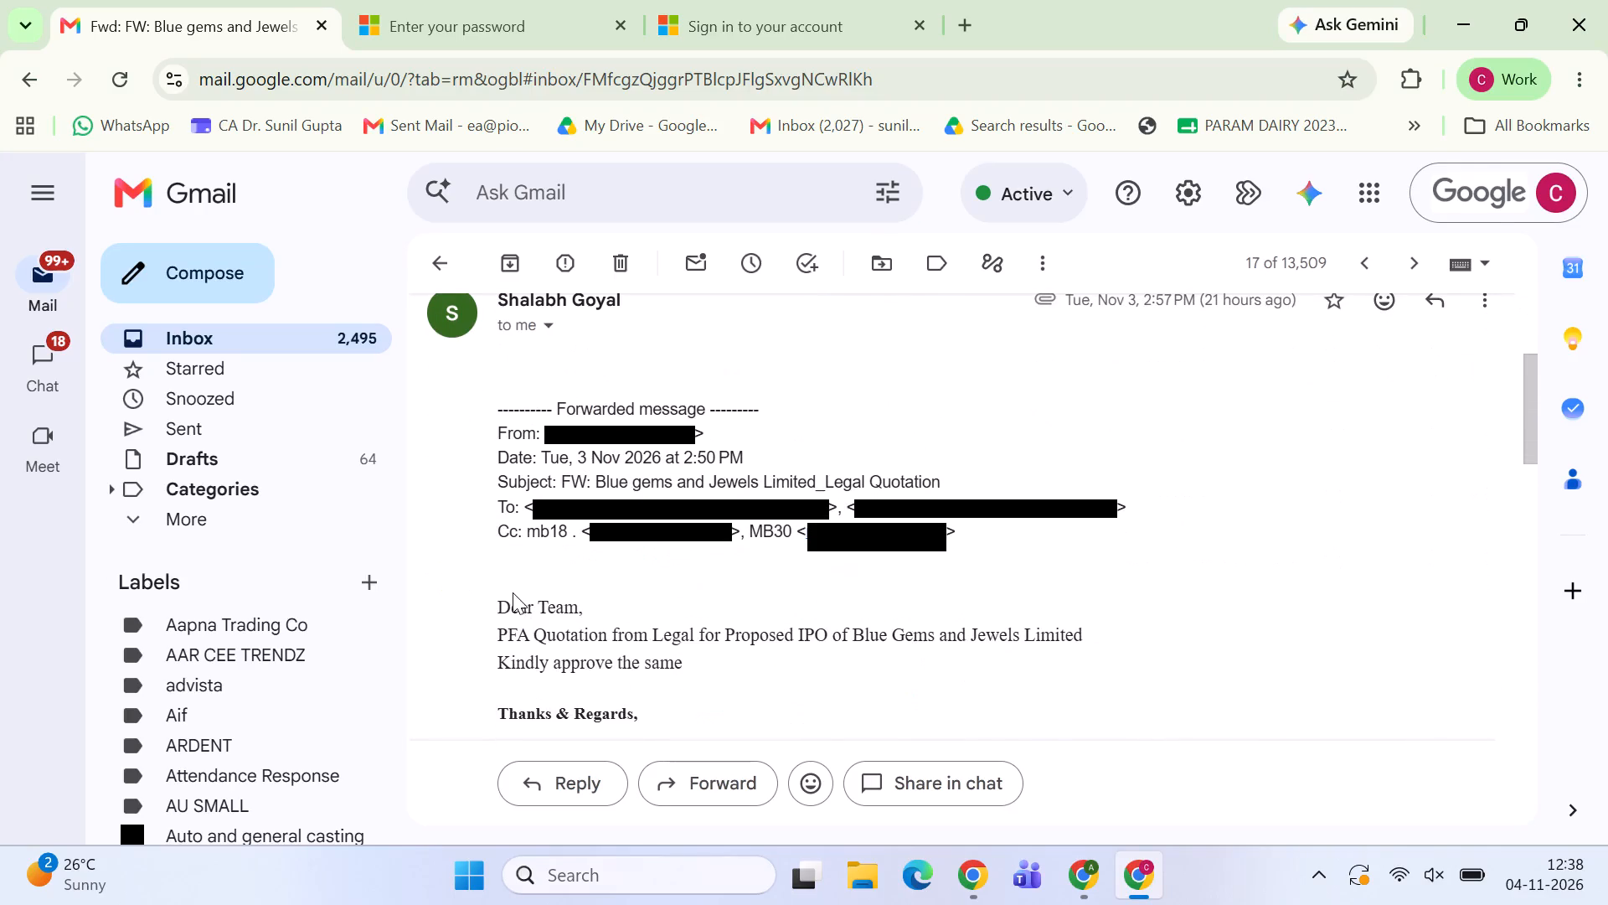
scroll(513, 592, "down", 1)
scroll(709, 680, "down", 7)
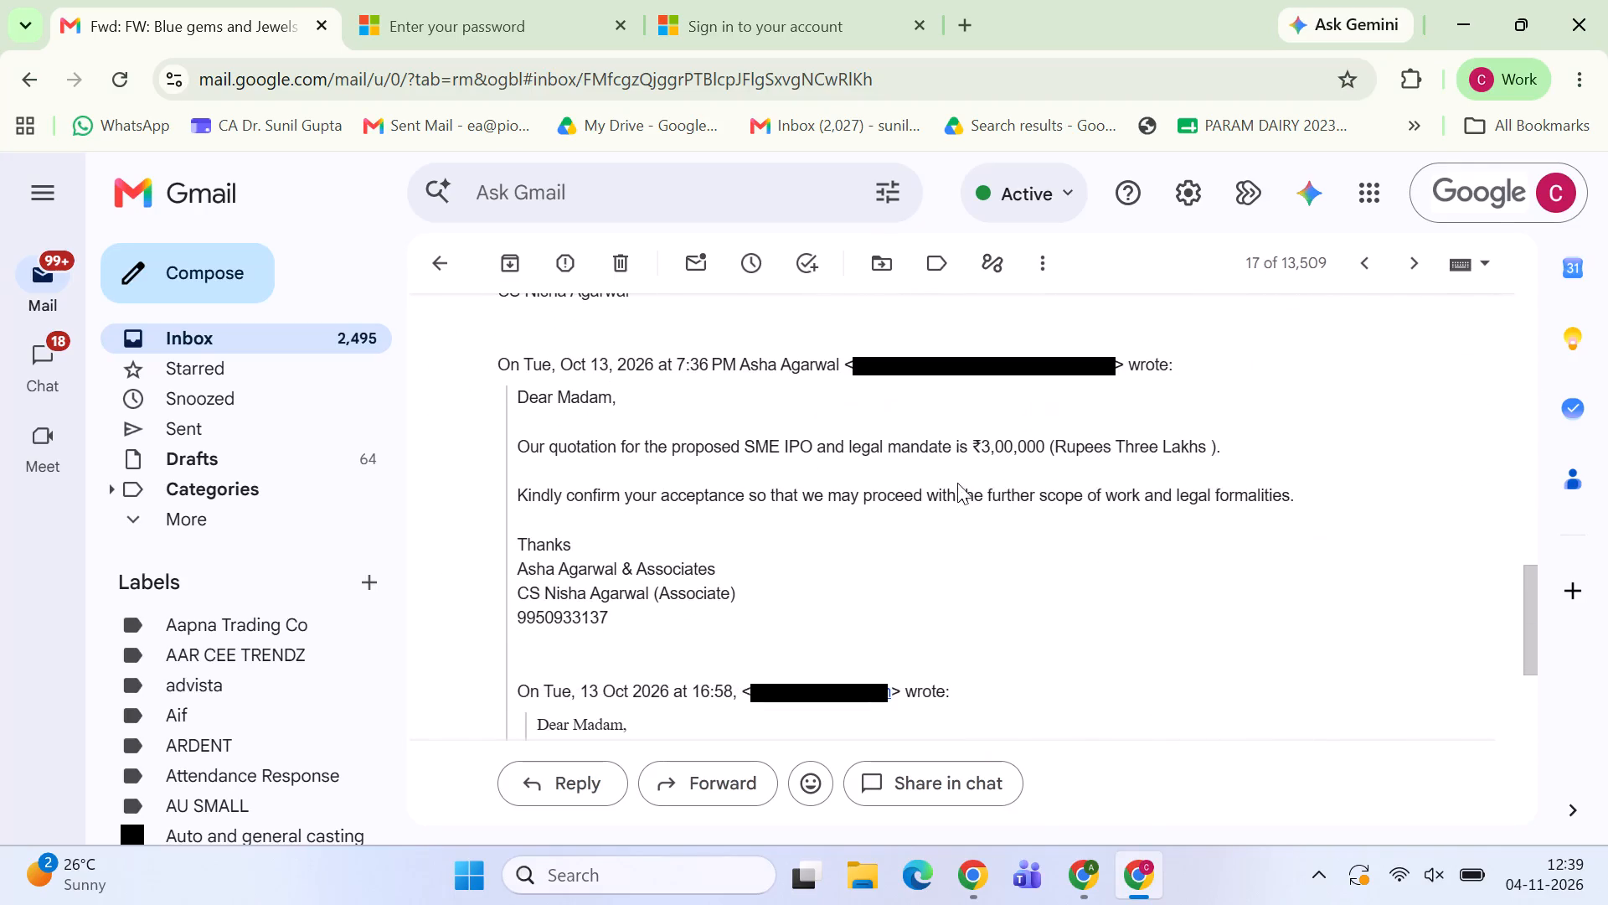
scroll(784, 579, "down", 8)
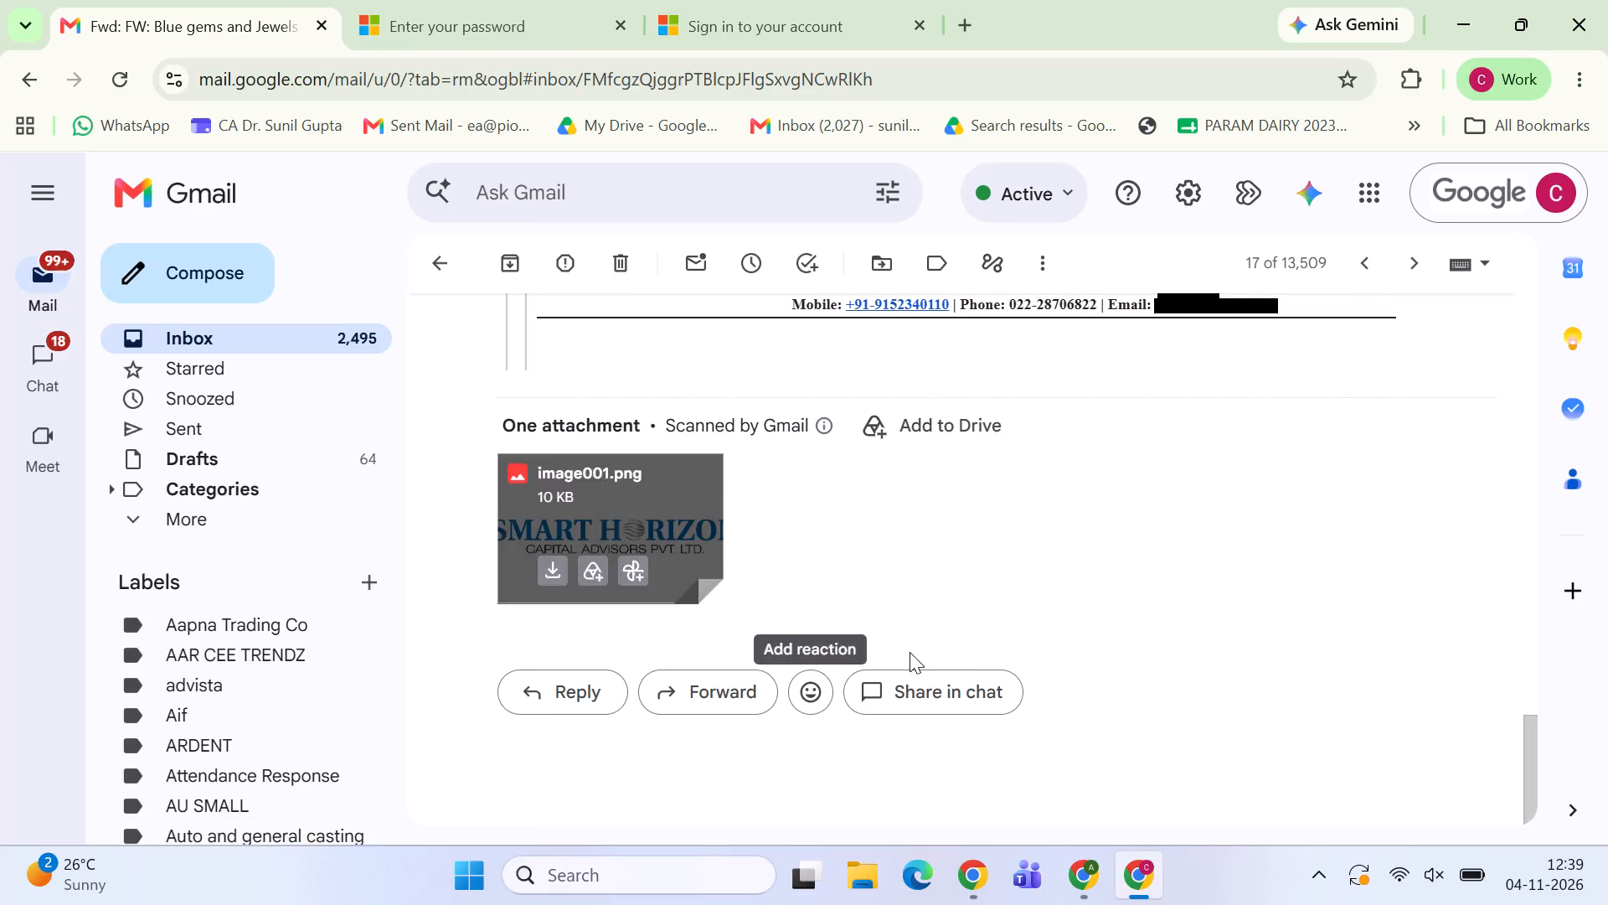
Trace the quoted correspondence from the original quotation request up to the latest reply, examining the legal fee quoted for the SME IPO.
scroll(957, 573, "up", 4)
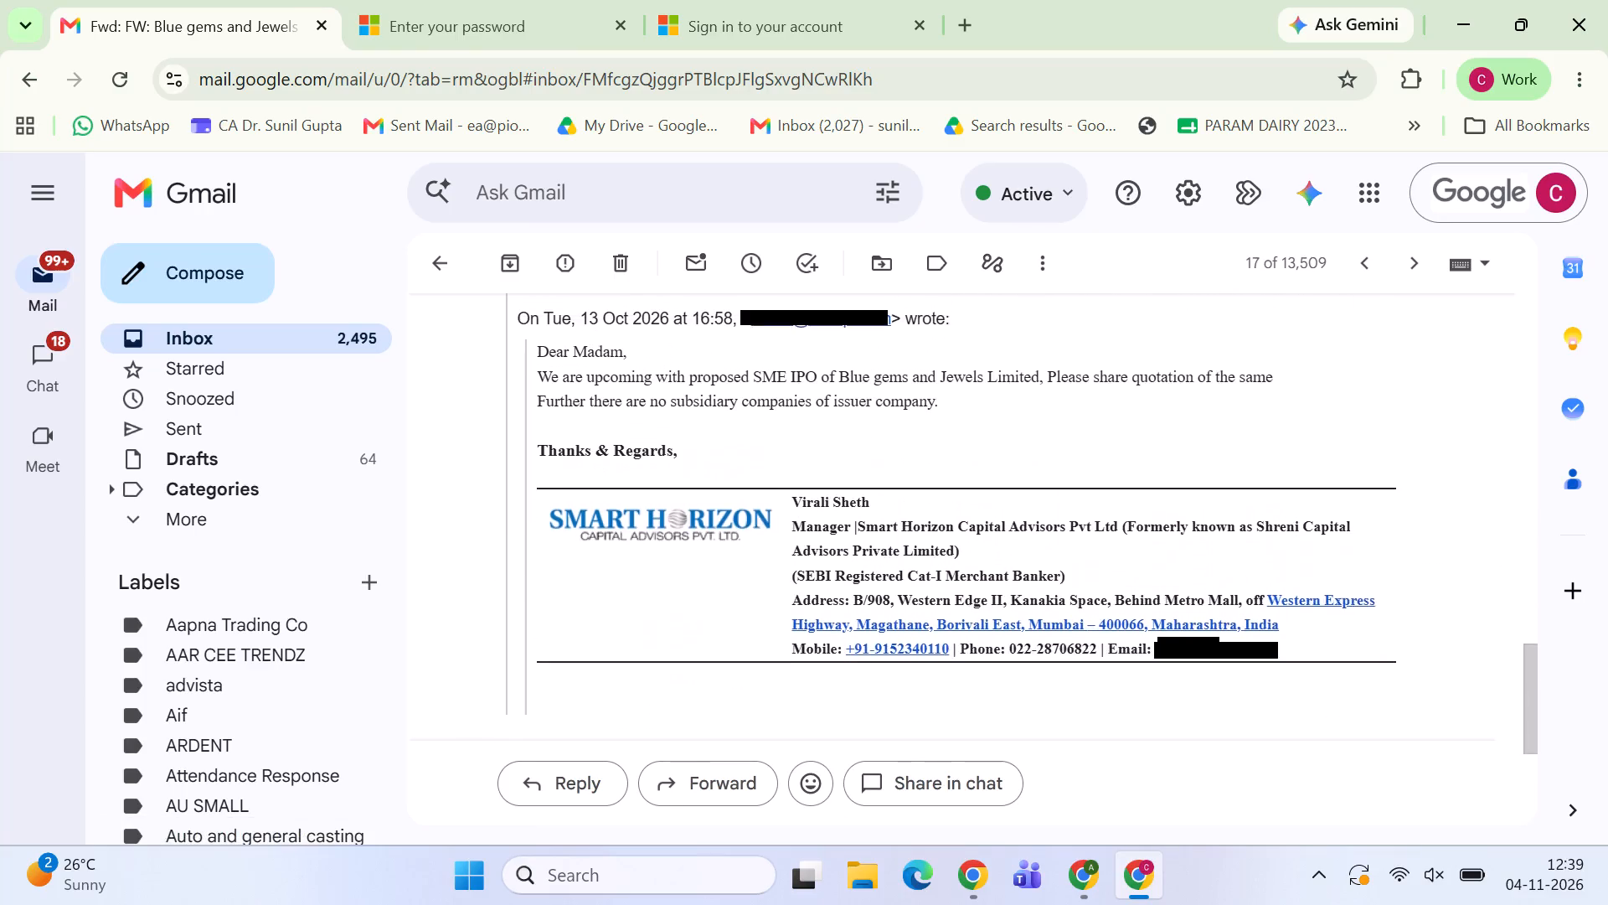
scroll(957, 573, "up", 1)
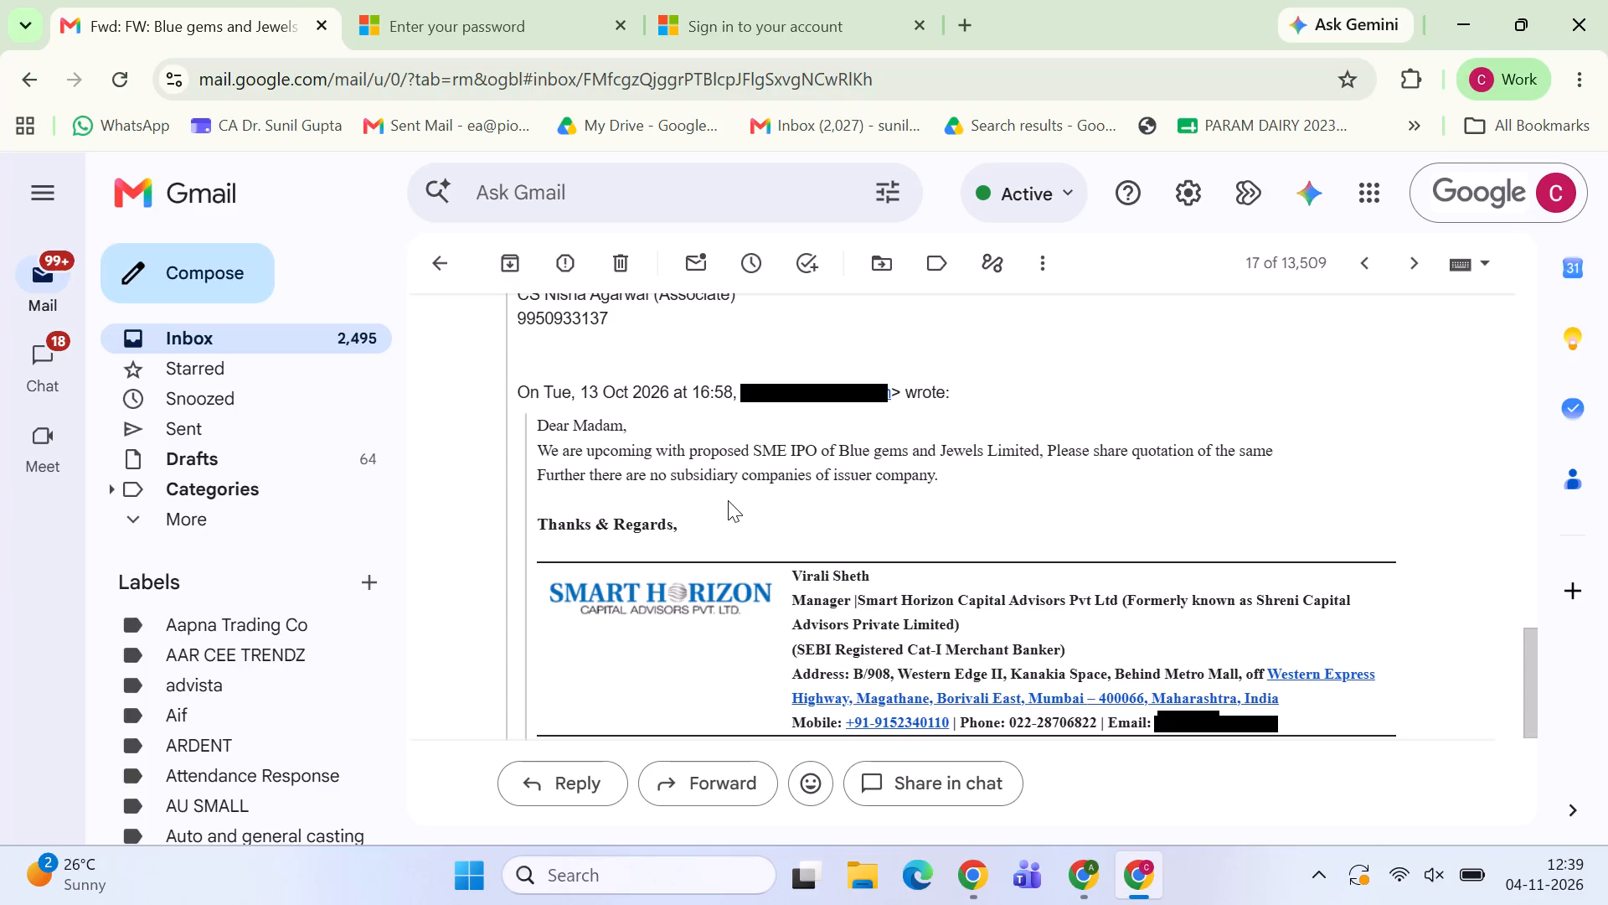
scroll(728, 500, "up", 3)
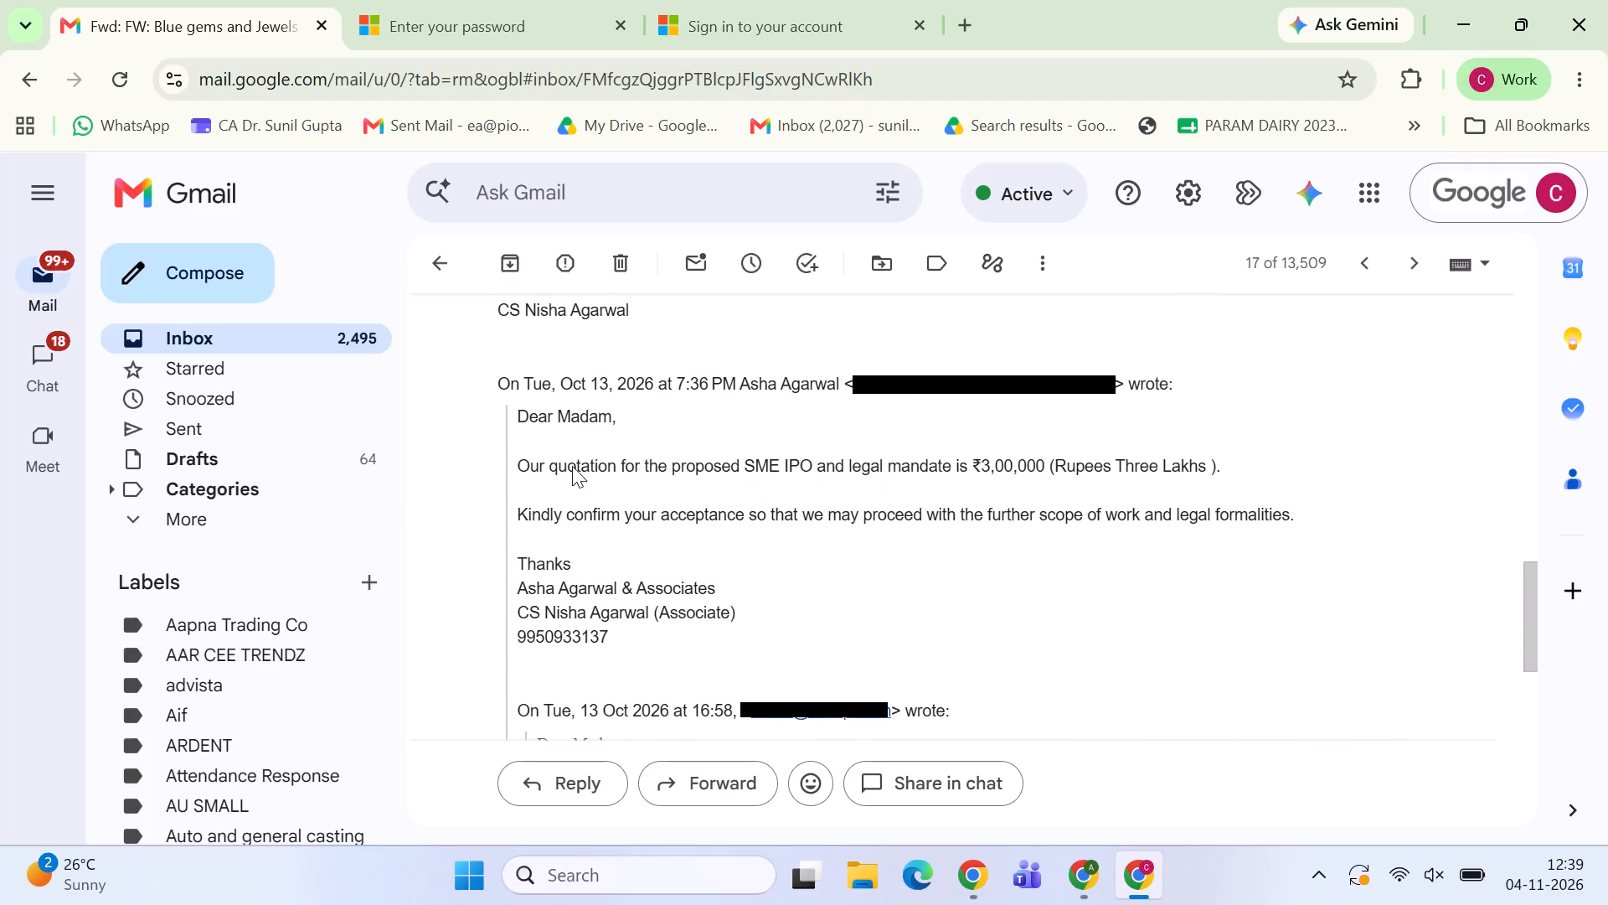
scroll(1016, 499, "up", 1)
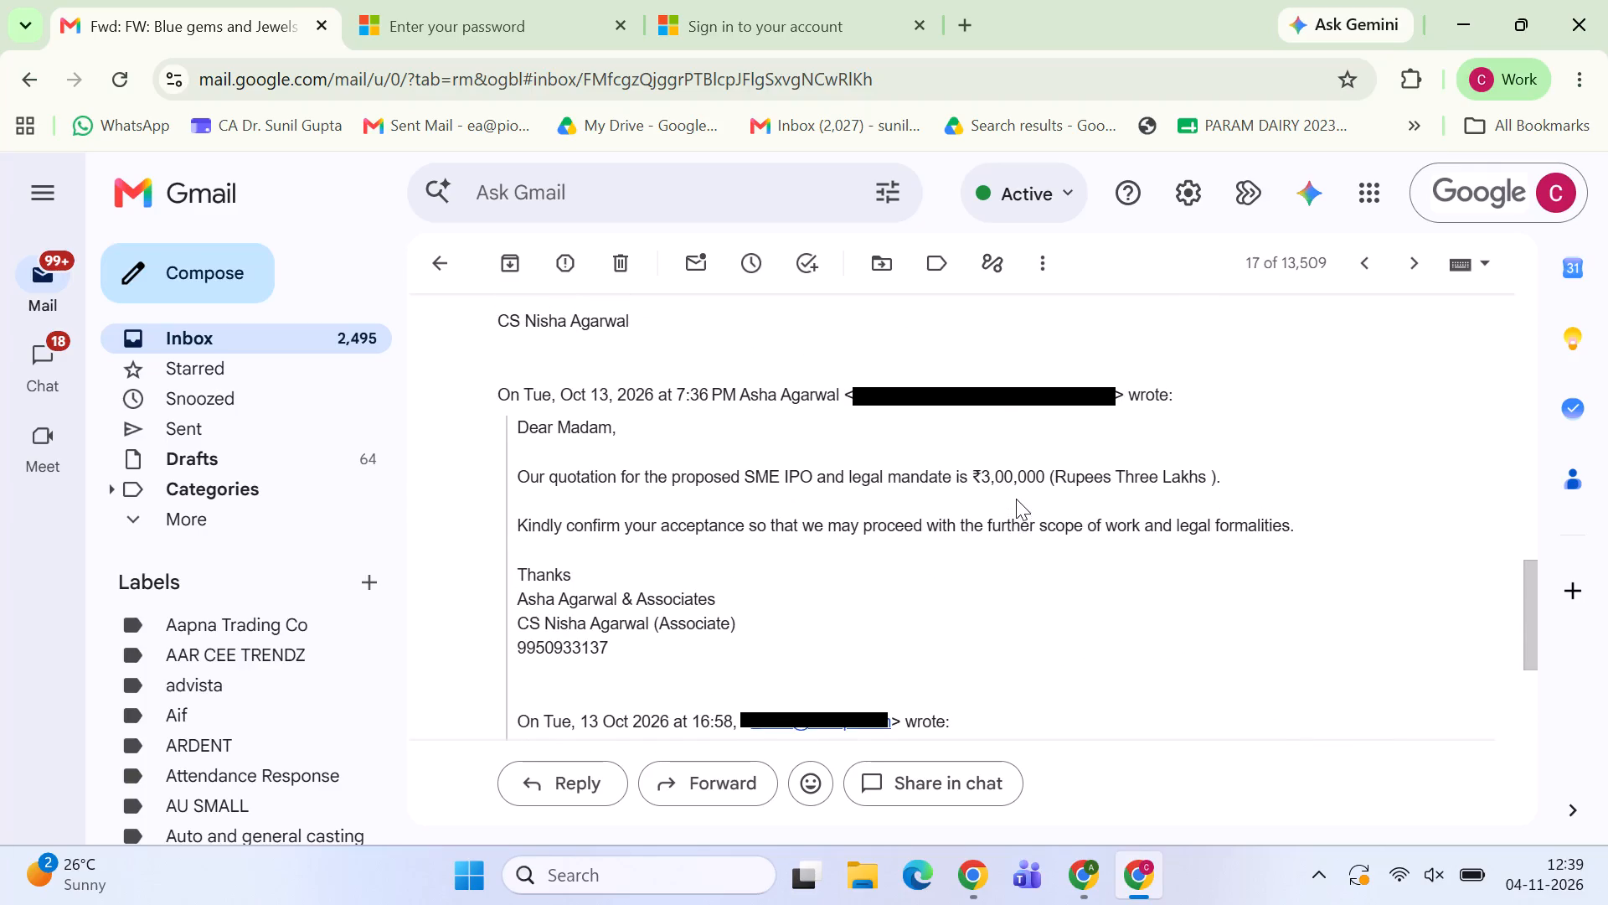
scroll(1016, 499, "up", 1)
scroll(768, 571, "up", 1)
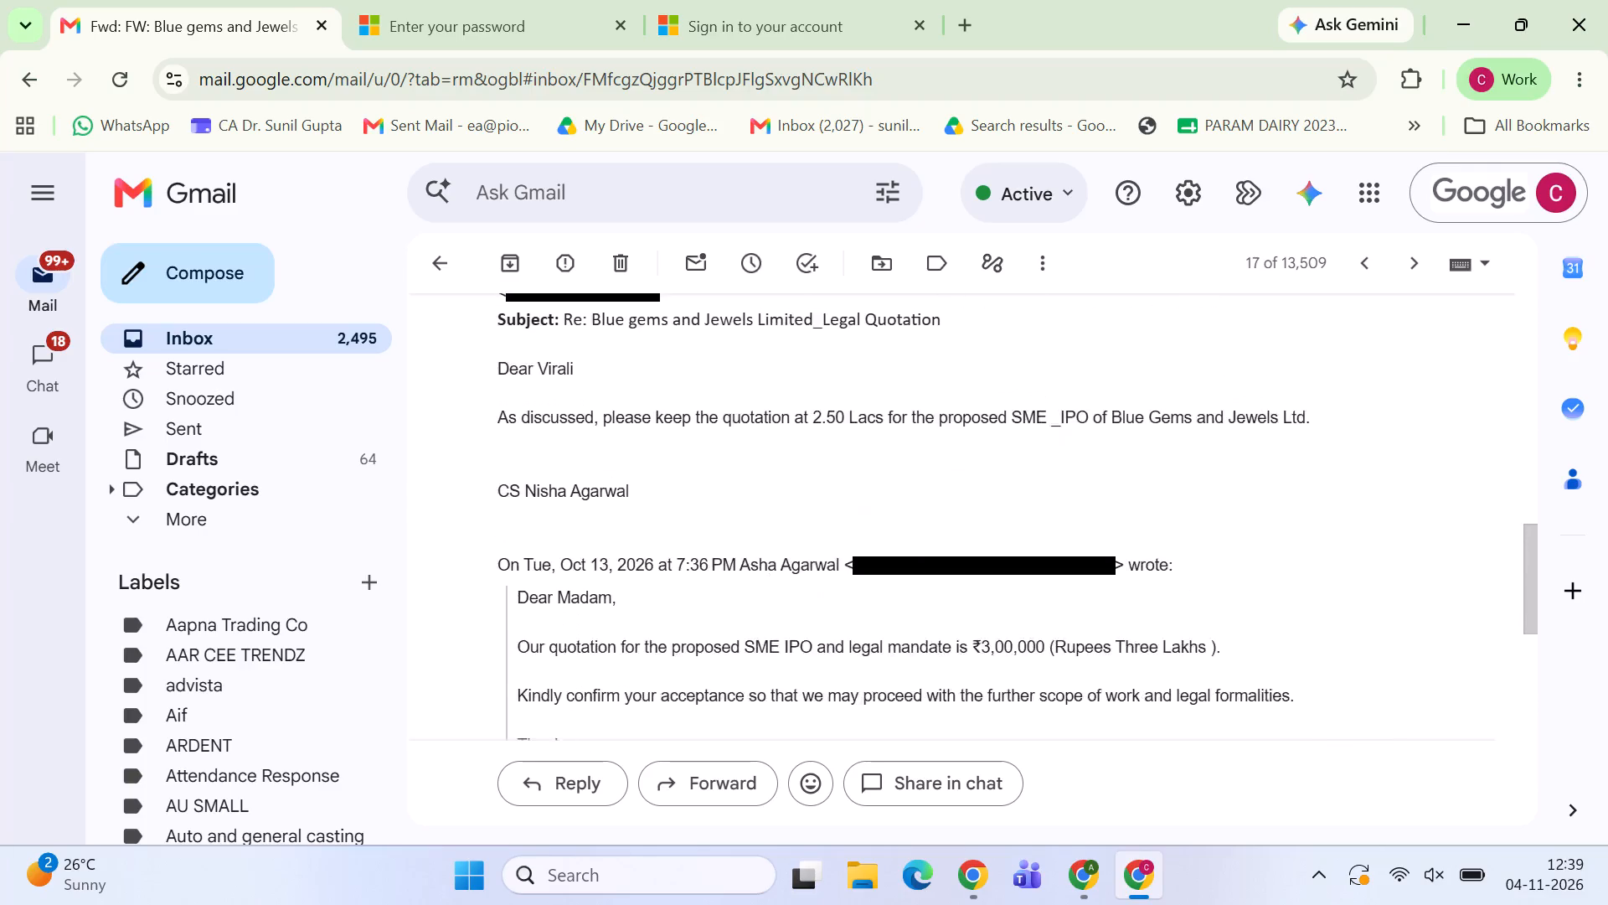
scroll(768, 571, "up", 1)
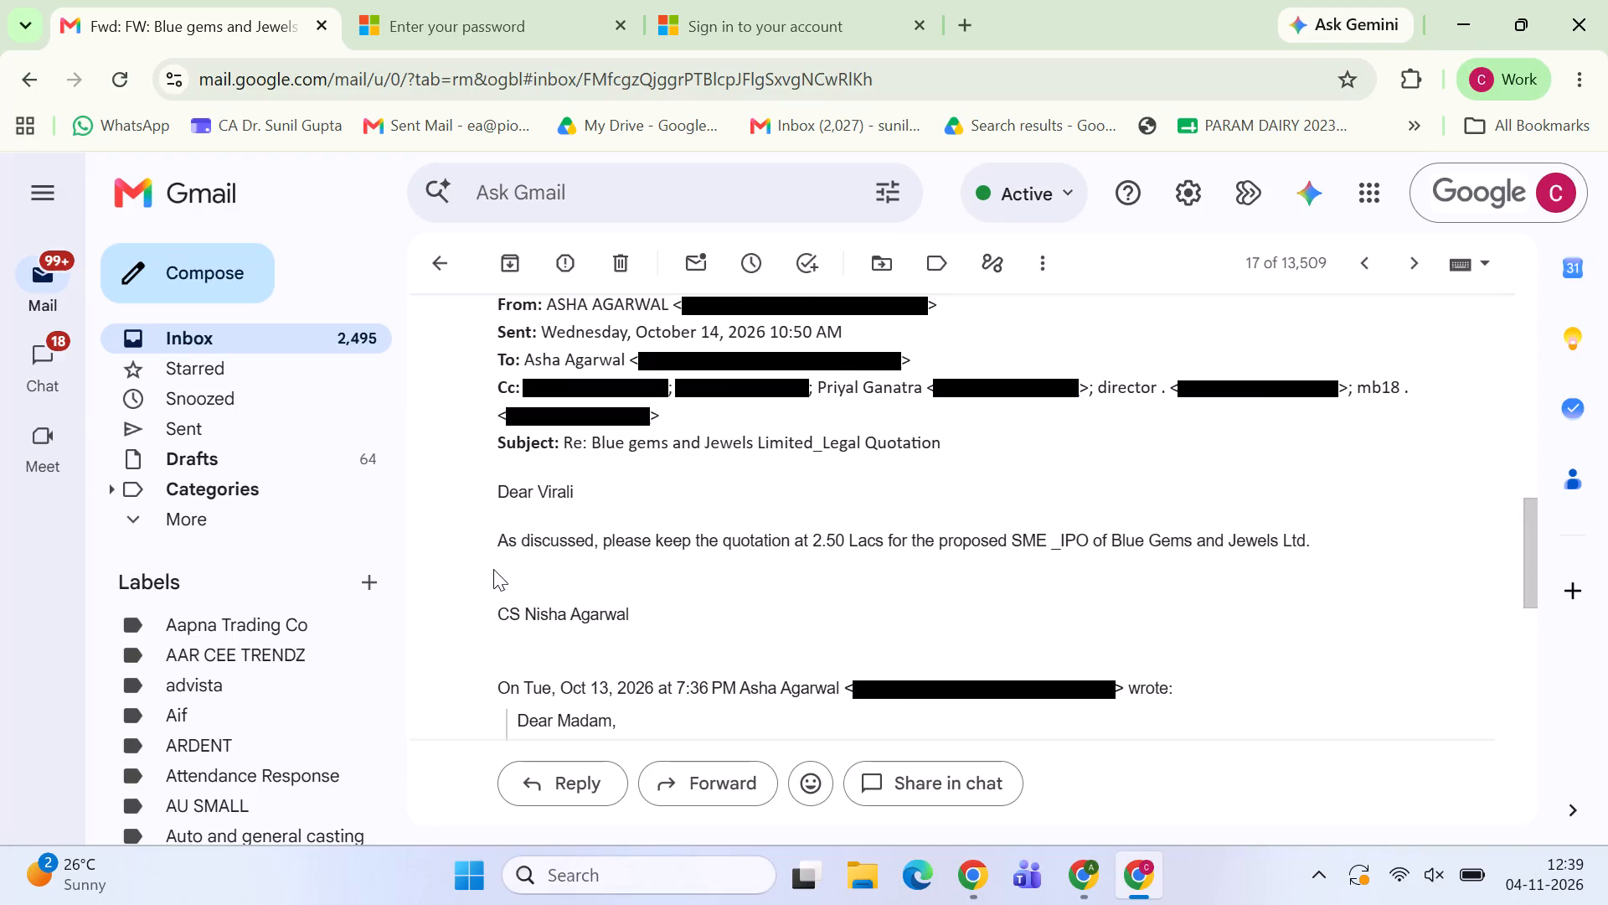
scroll(606, 629, "up", 2)
scroll(606, 629, "left", 3)
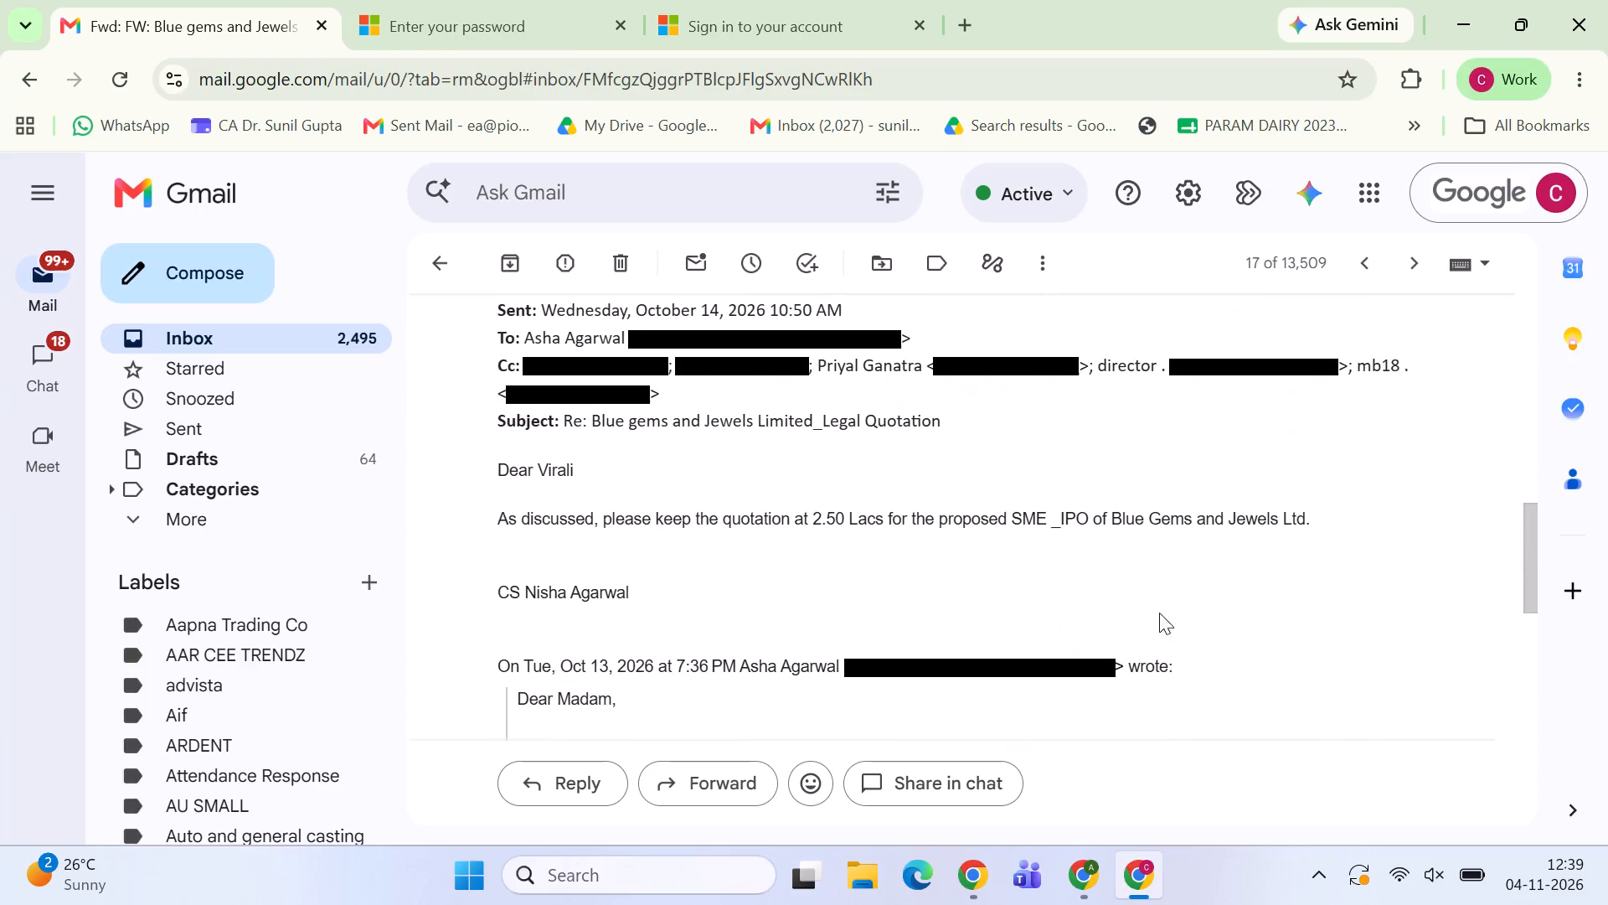
scroll(886, 612, "down", 6)
scroll(886, 612, "up", 5)
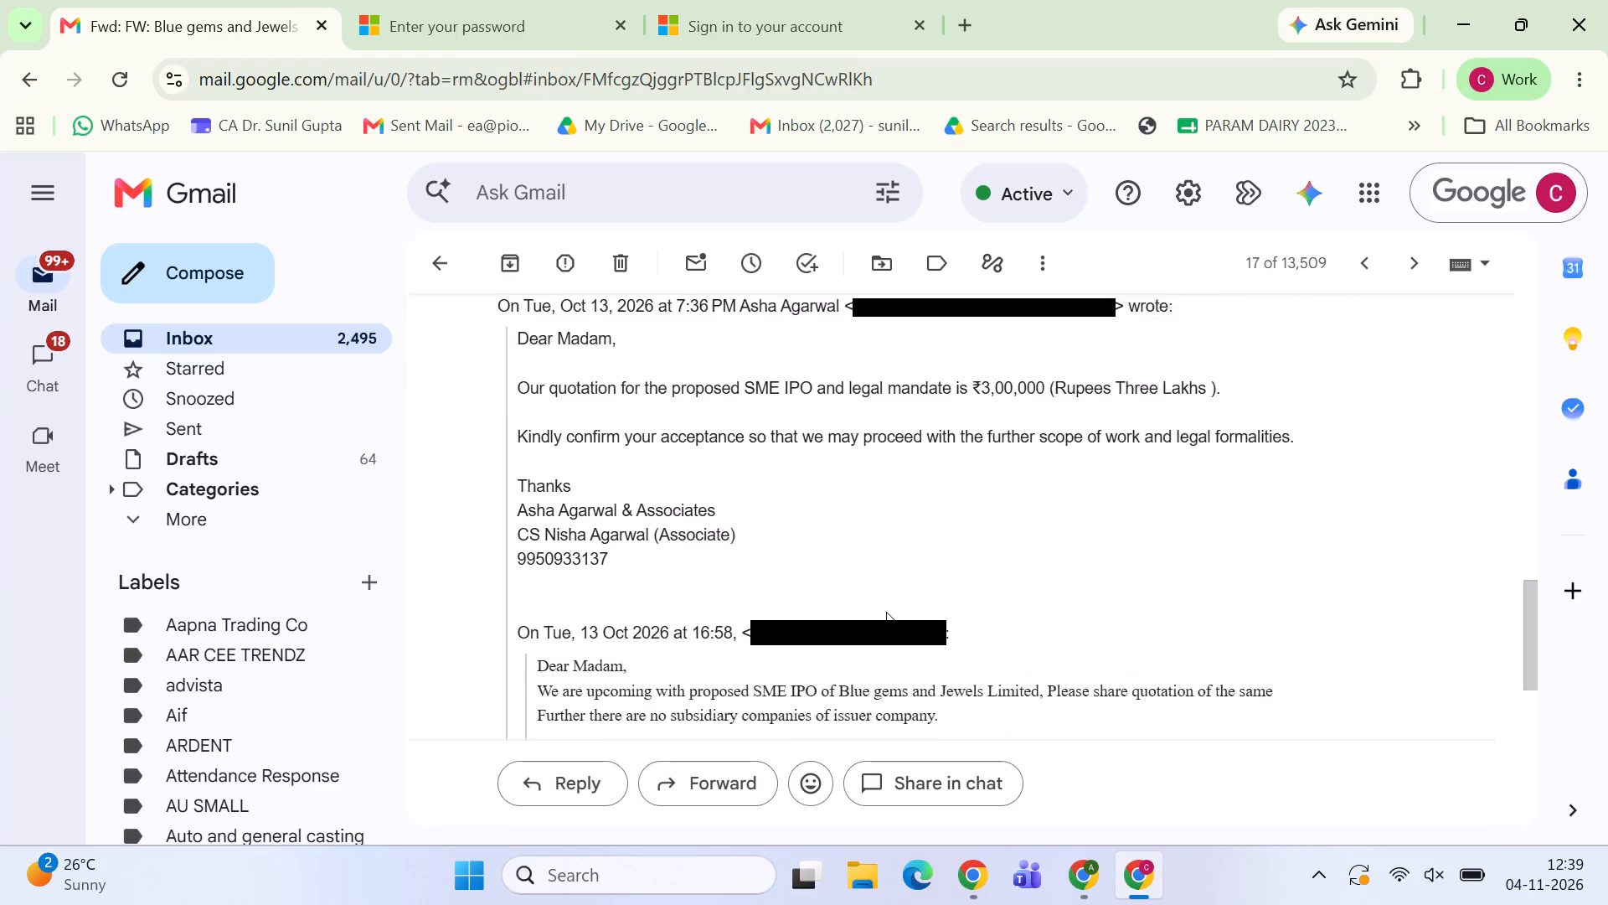
scroll(886, 612, "up", 5)
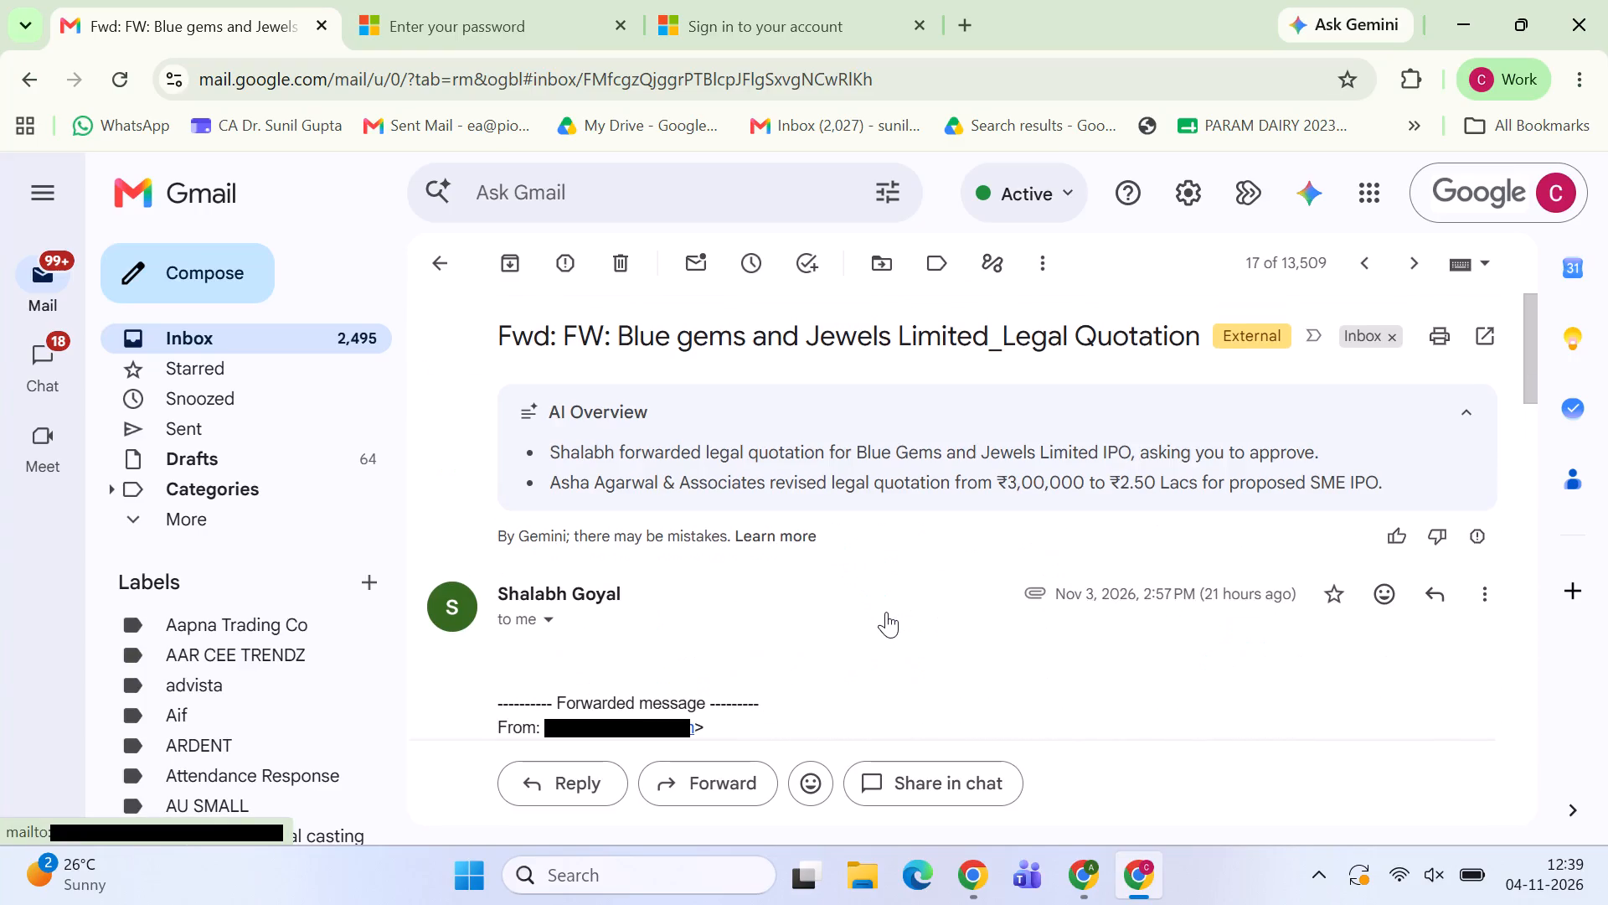
Recheck the whole forwarded thread, comparing the approval request, the revised quotation reply and the attachment area.
scroll(886, 612, "up", 5)
scroll(886, 612, "down", 7)
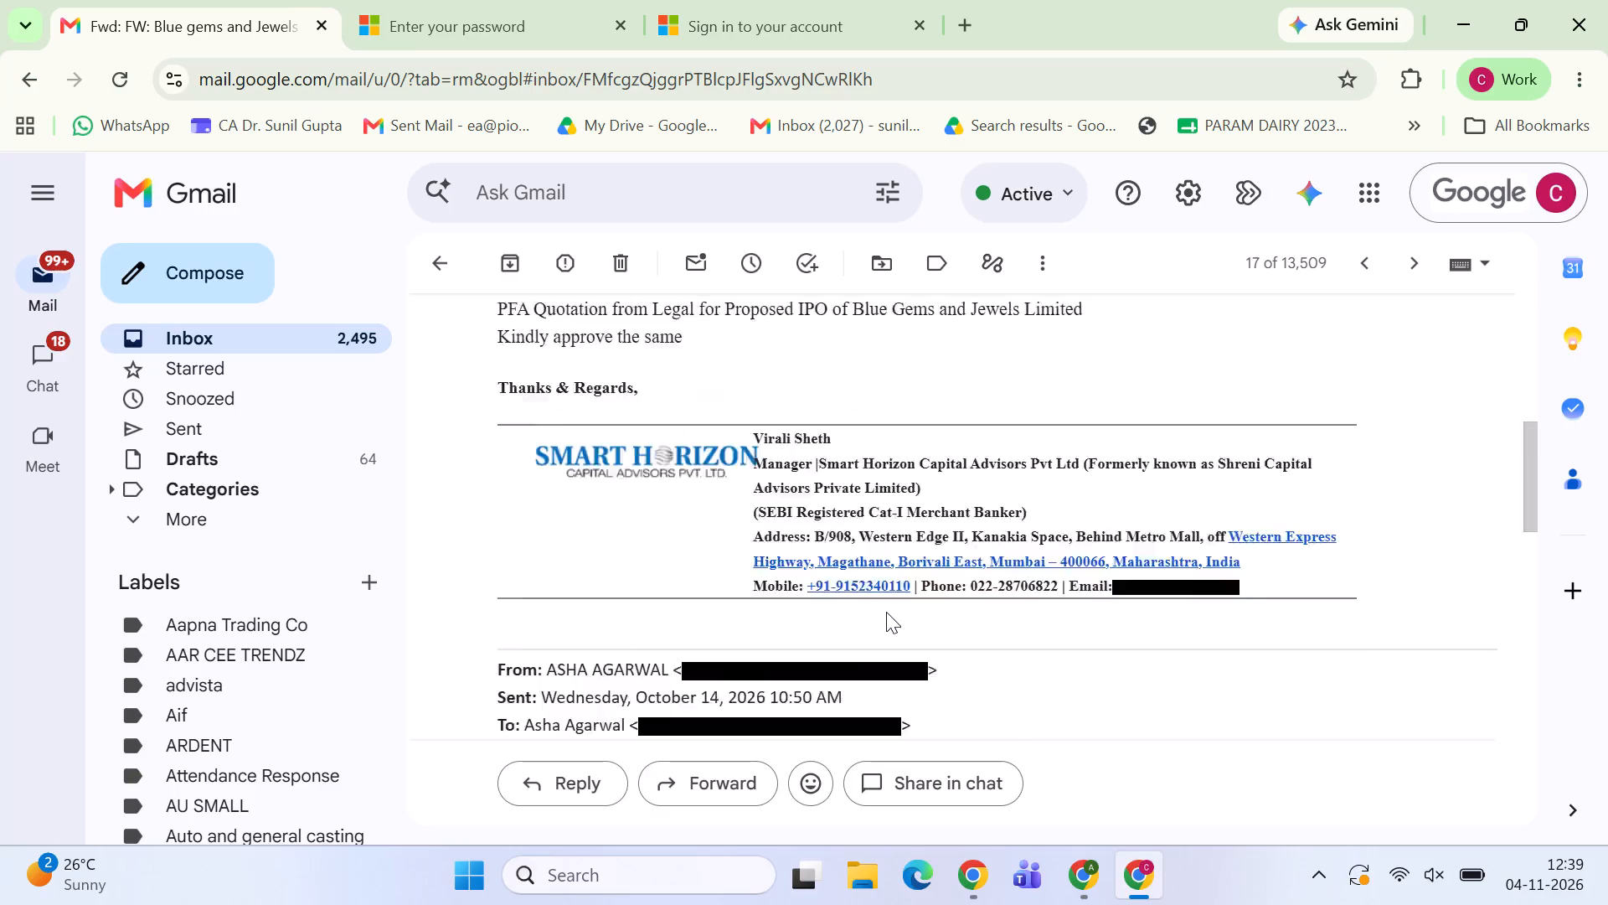
scroll(886, 612, "down", 8)
scroll(886, 612, "up", 4)
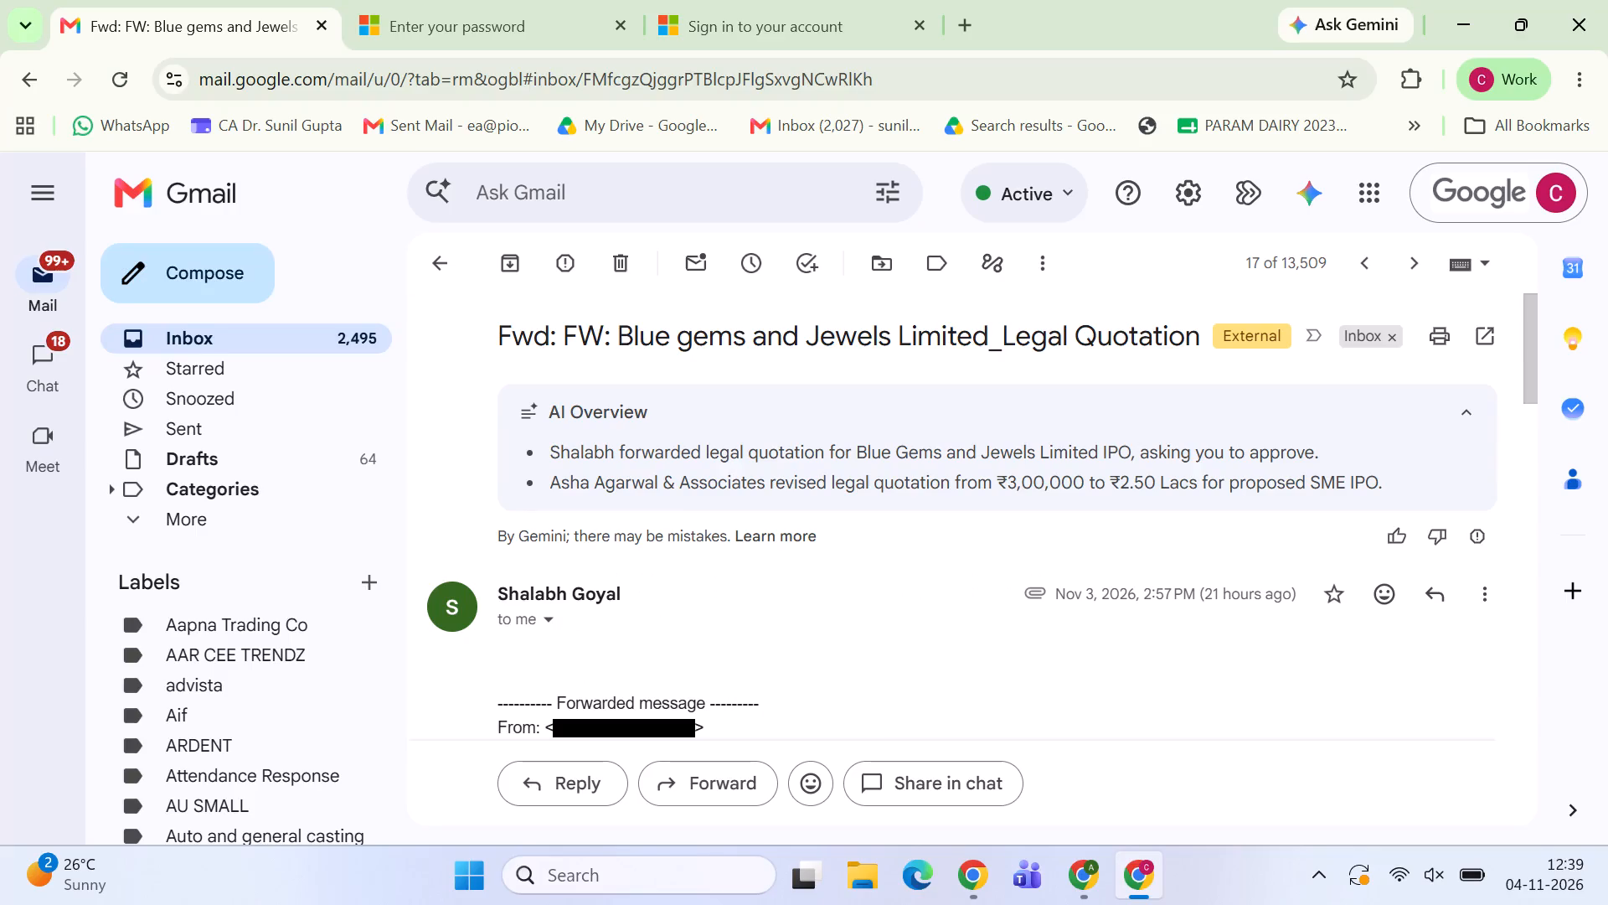
scroll(729, 668, "down", 2)
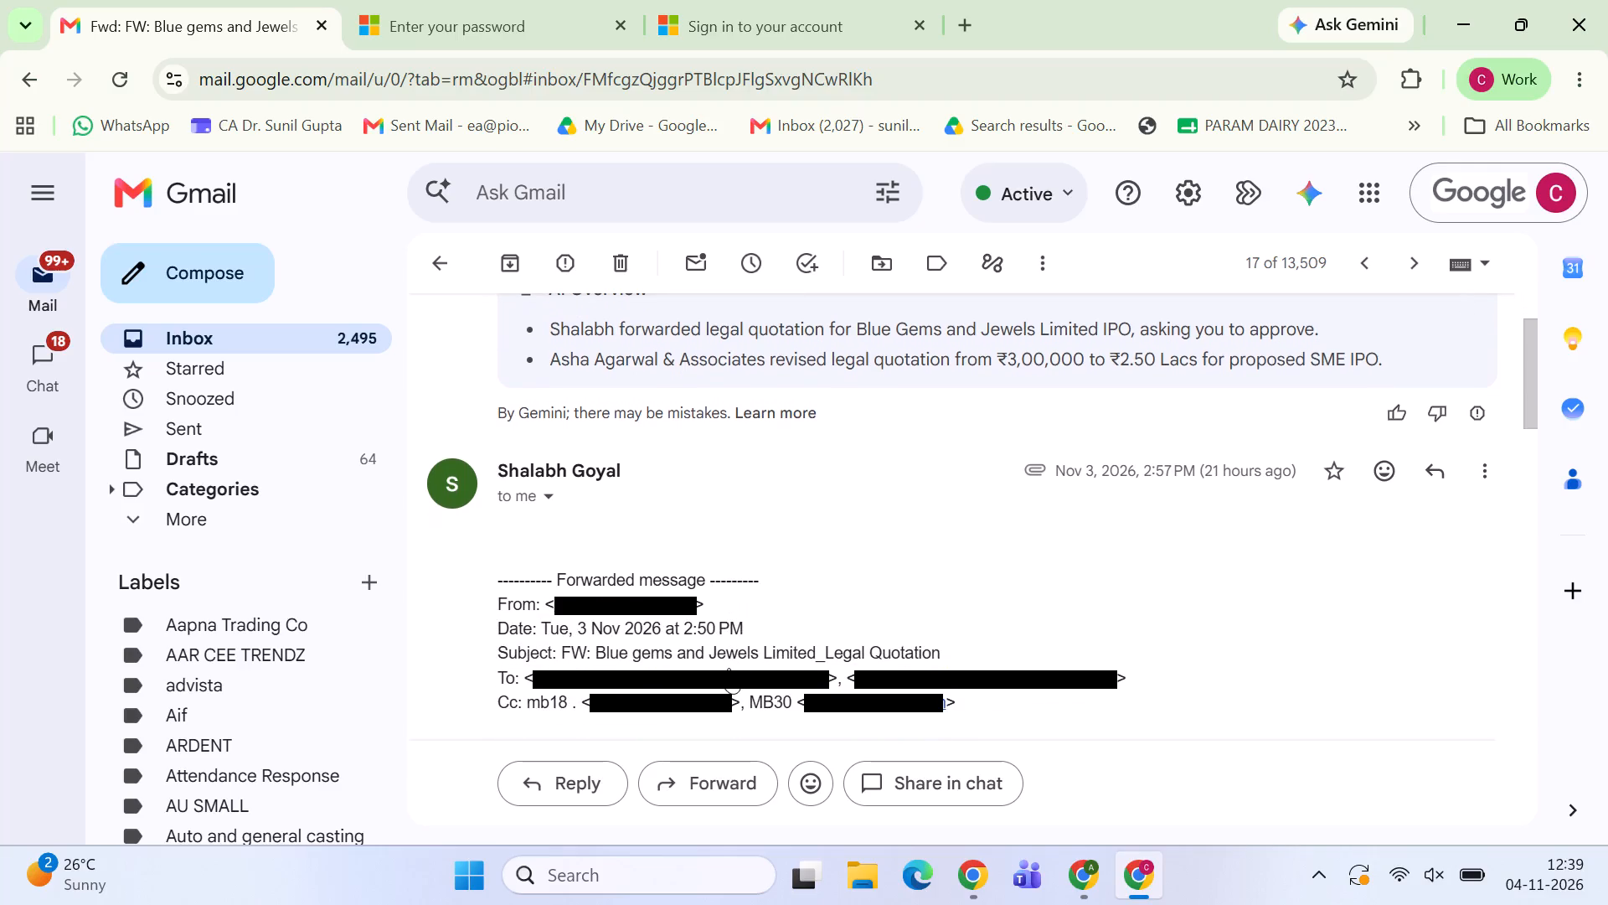
scroll(729, 668, "down", 1)
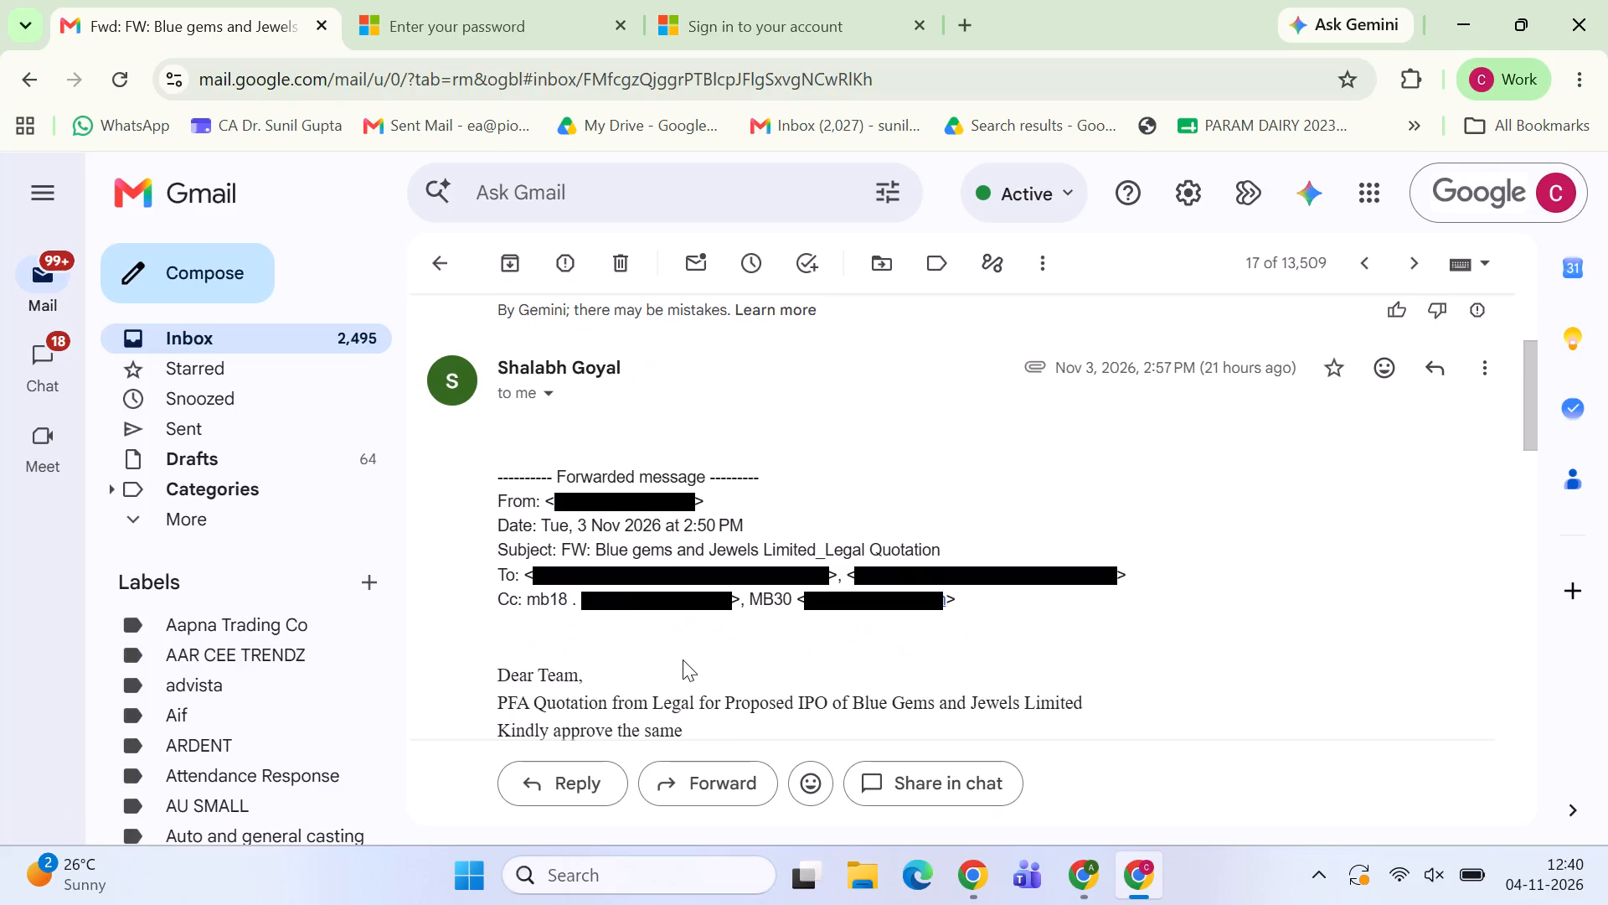
scroll(683, 659, "down", 1)
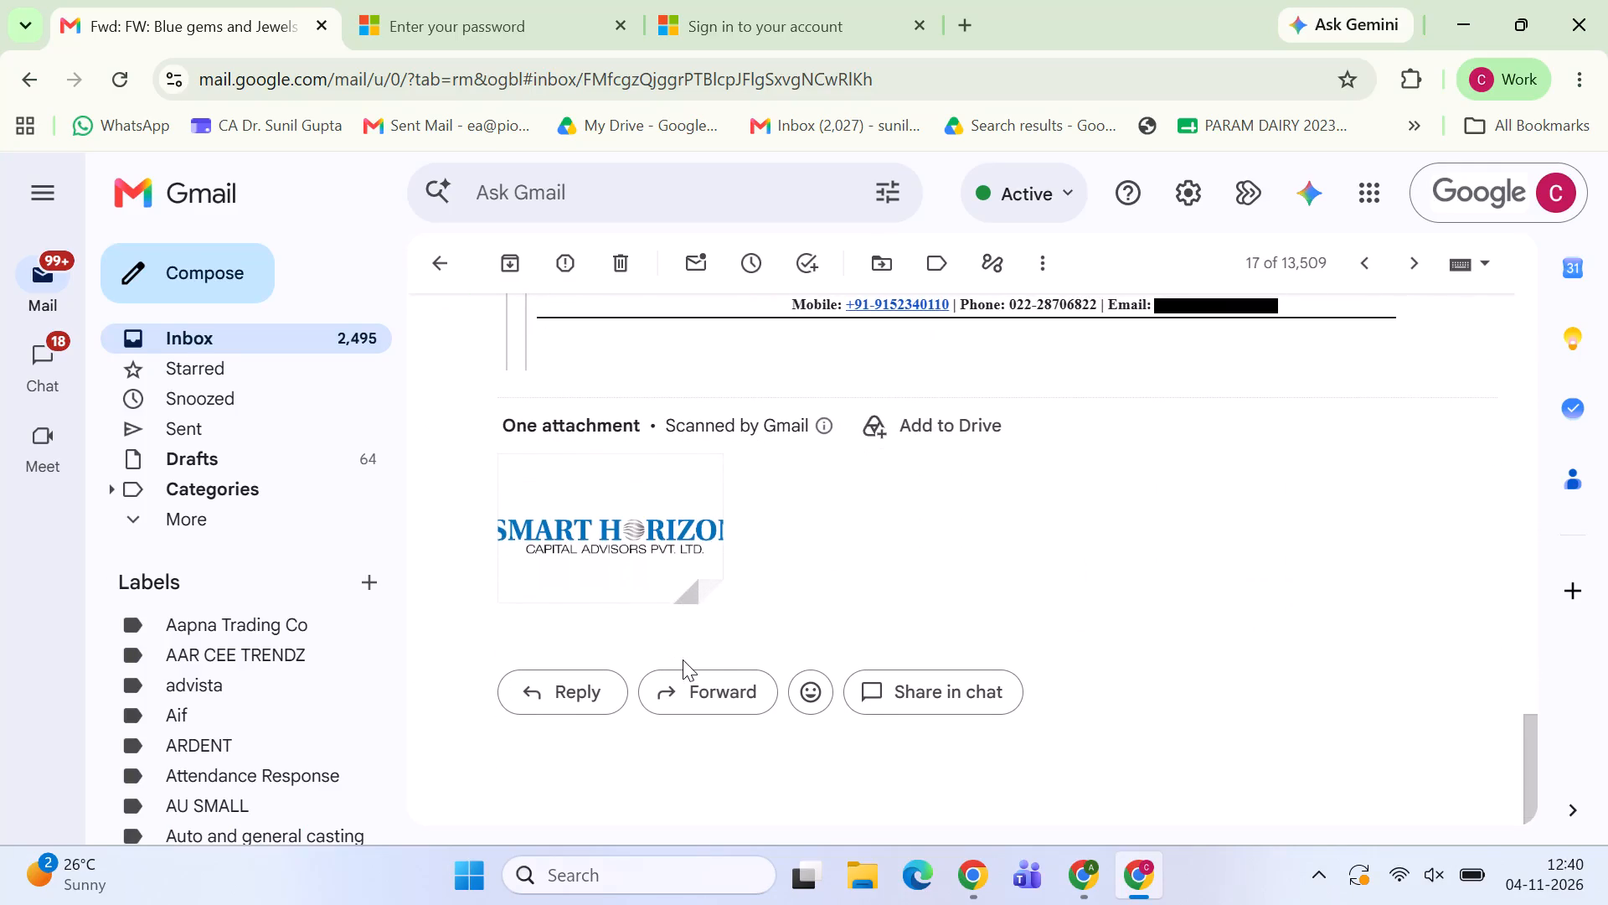
scroll(683, 659, "up", 5)
scroll(683, 659, "down", 1)
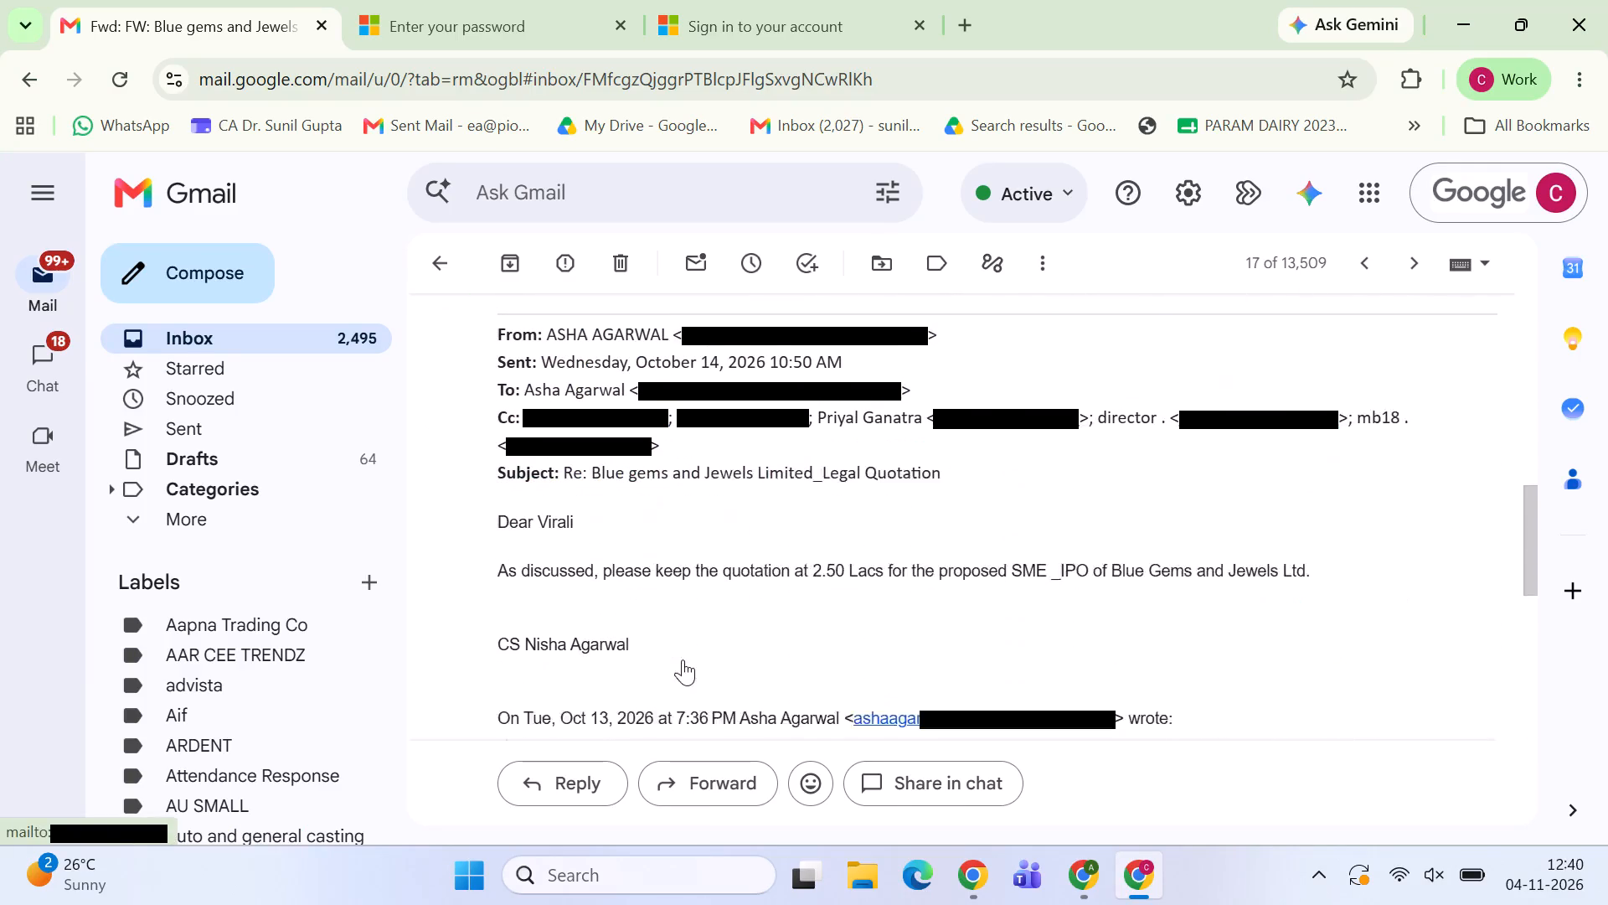
scroll(683, 659, "down", 1)
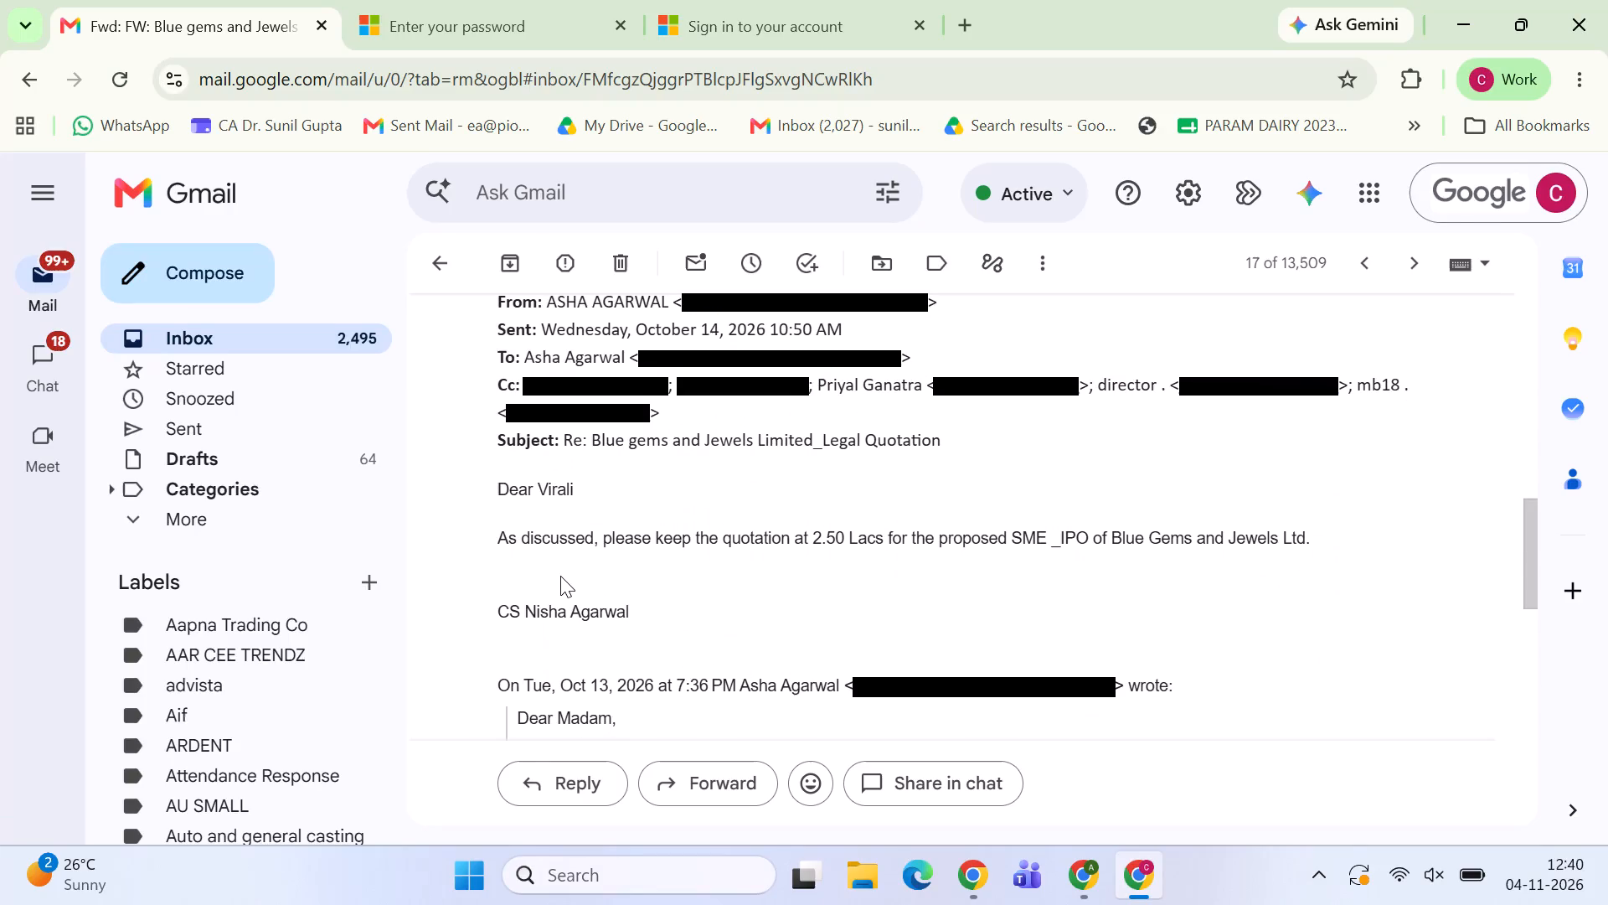
scroll(560, 576, "down", 7)
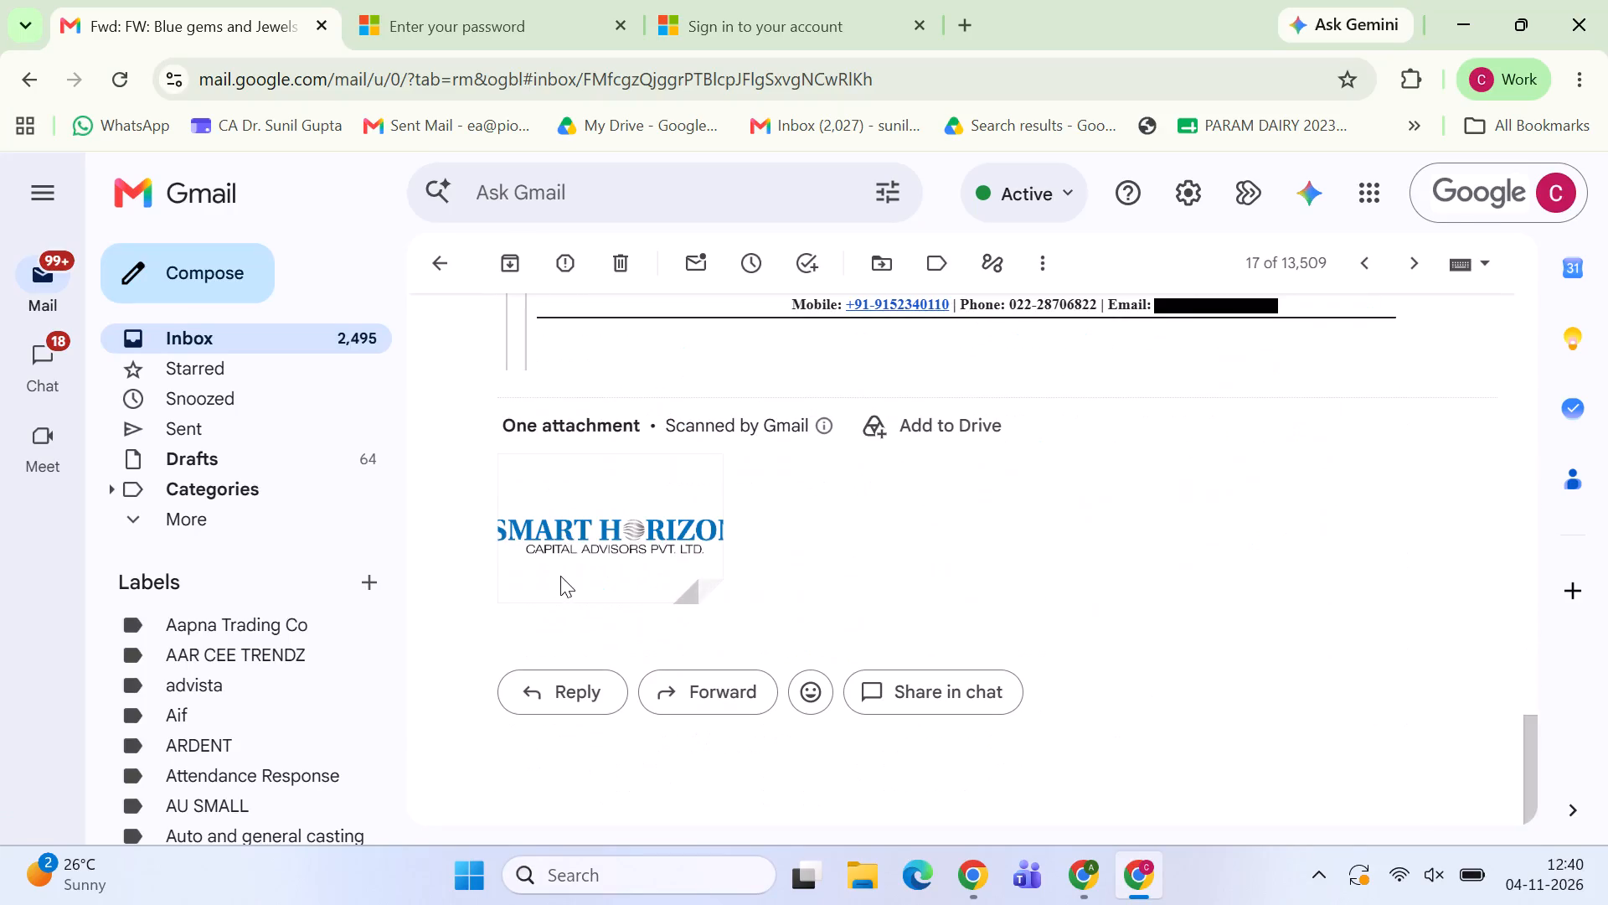
scroll(921, 513, "up", 4)
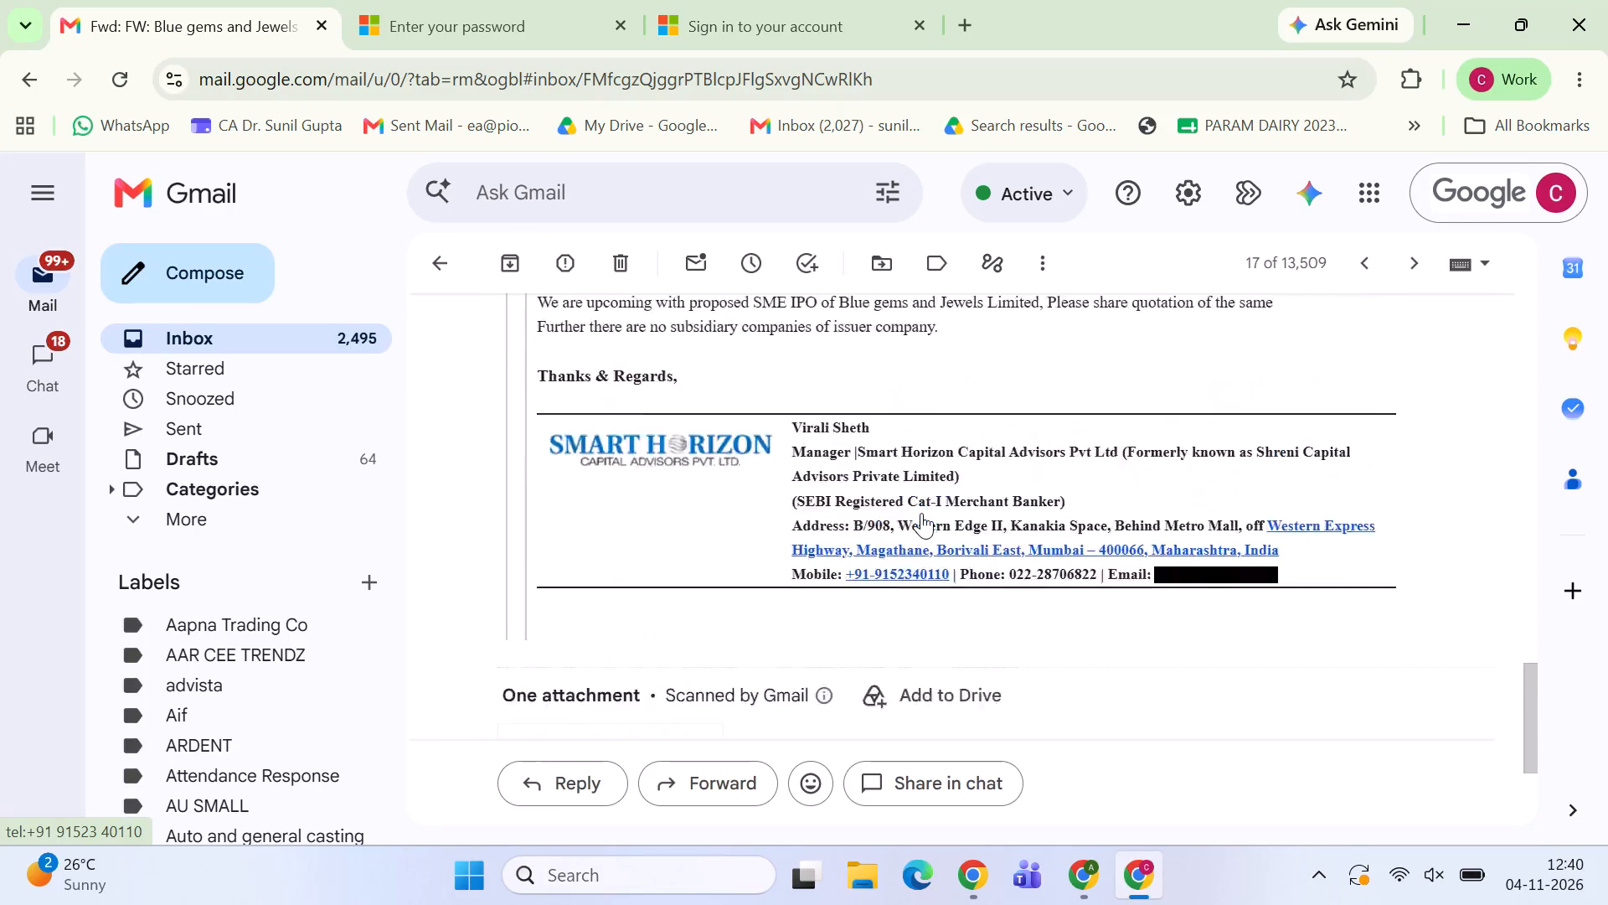
scroll(921, 513, "up", 5)
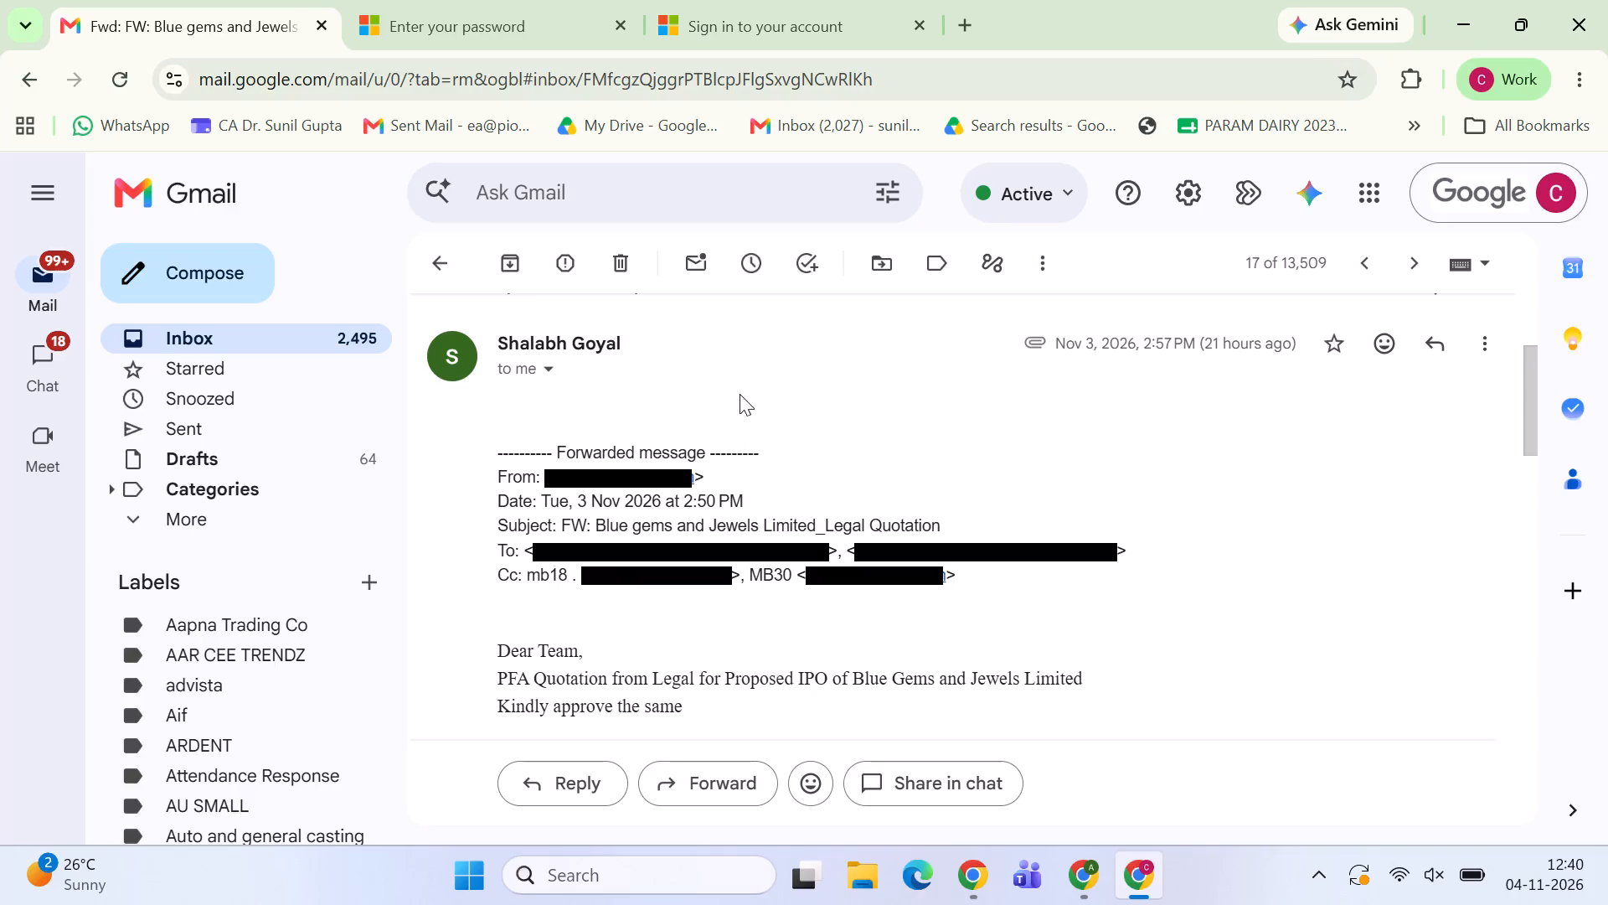
View the sender and recipient details of the forwarded quotation email, and close them.
left_click(541, 370)
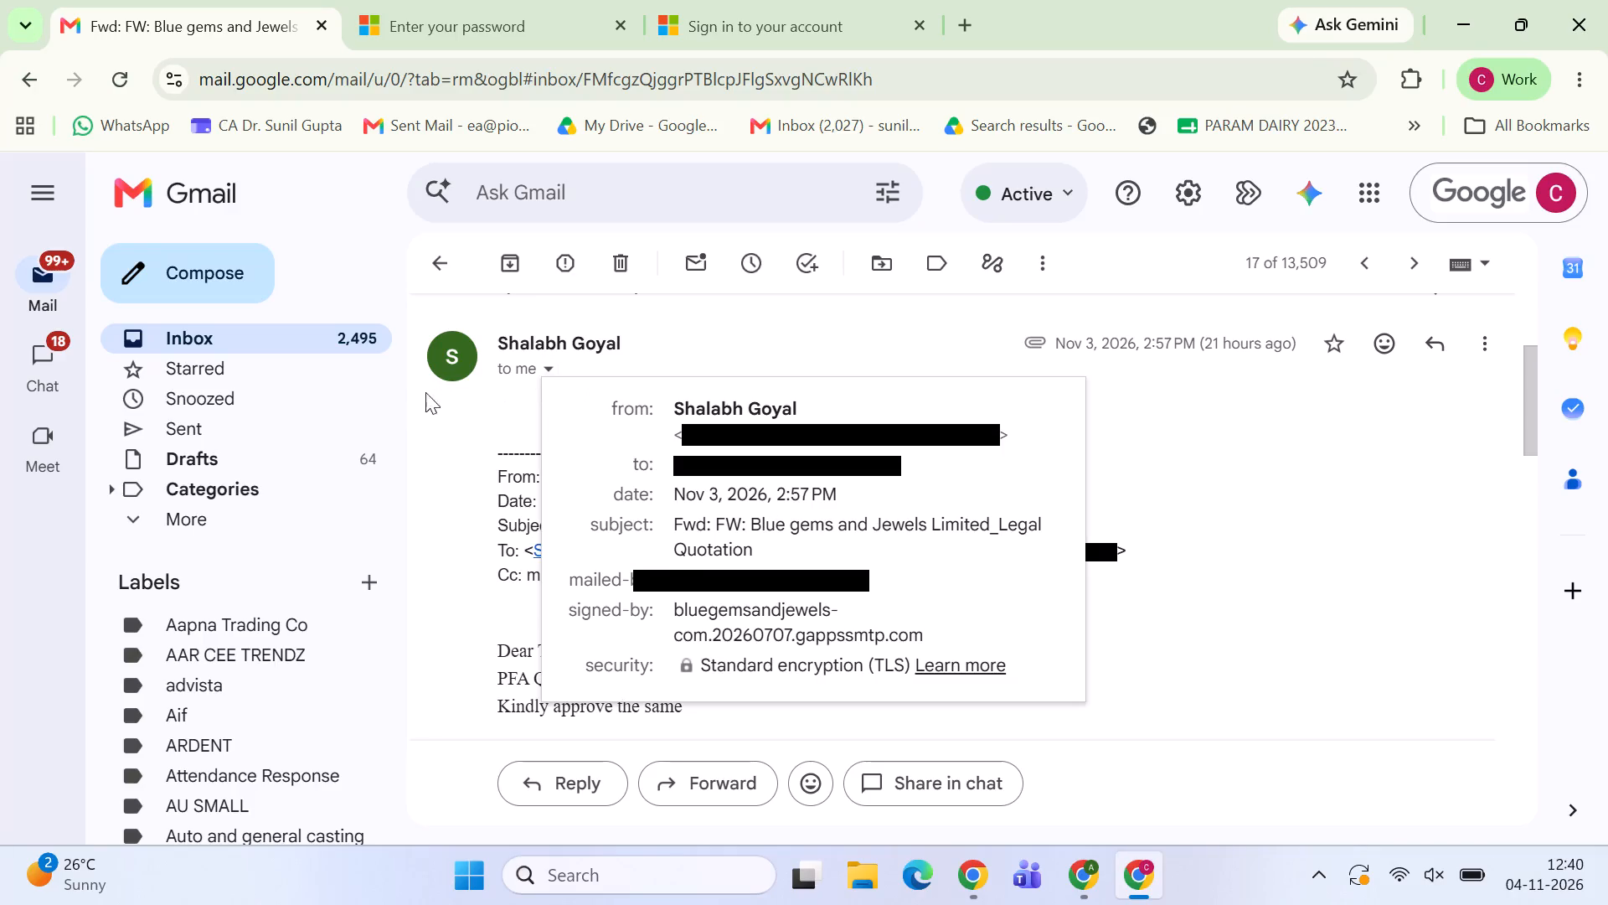
left_click(436, 444)
Reread the approval request, the revised quotation reply and the original legal quotation in the forwarded thread.
scroll(436, 444, "down", 1)
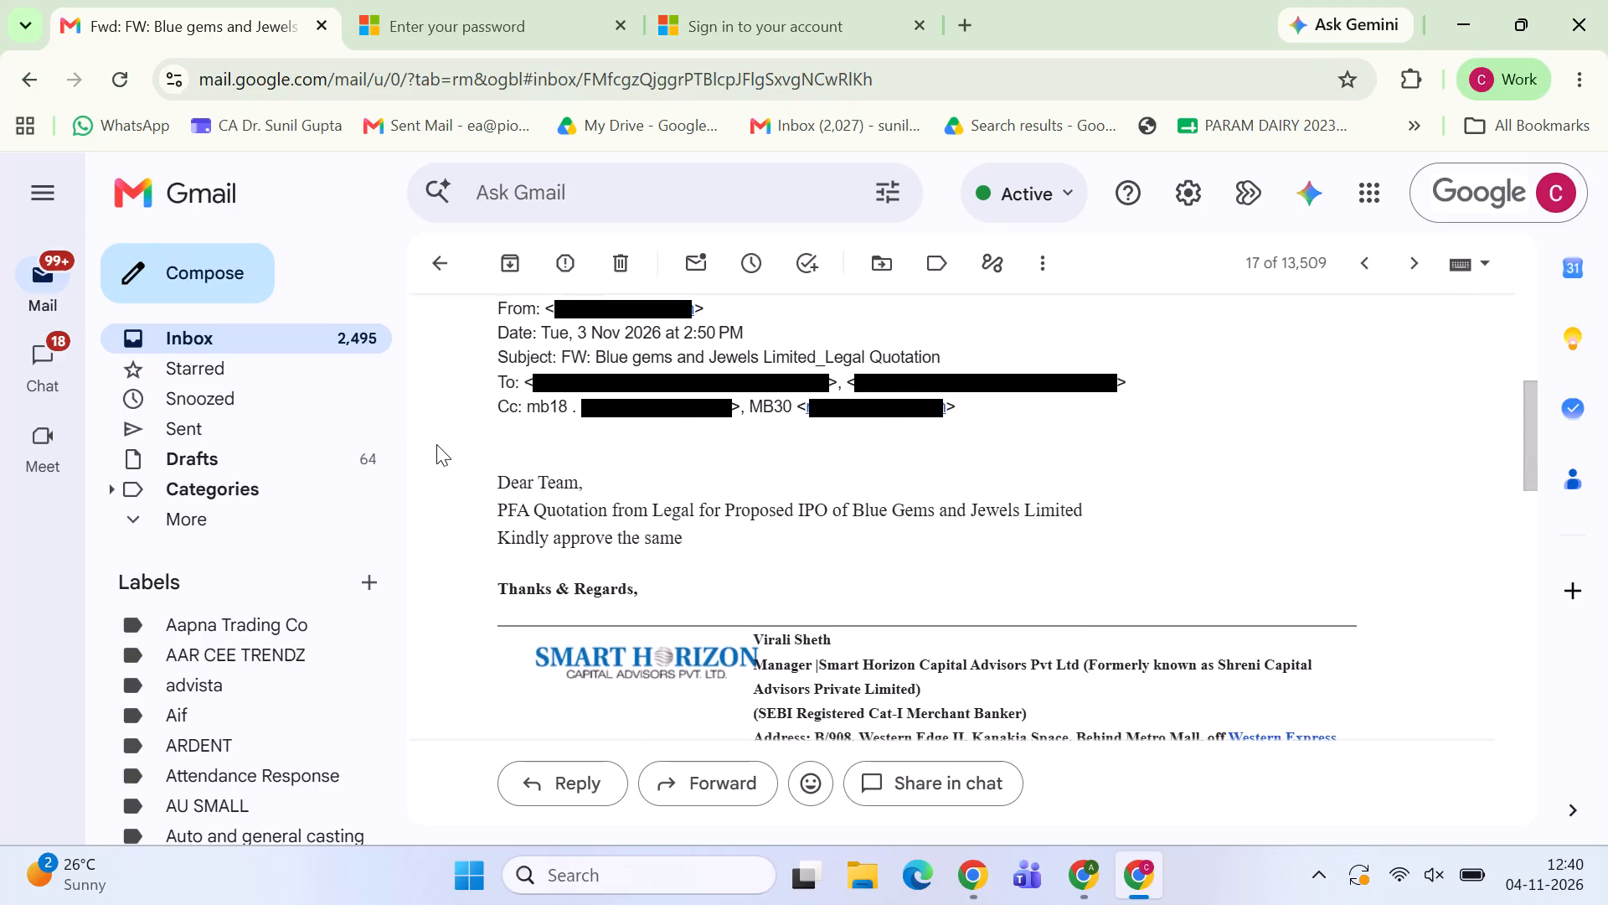
scroll(436, 444, "down", 2)
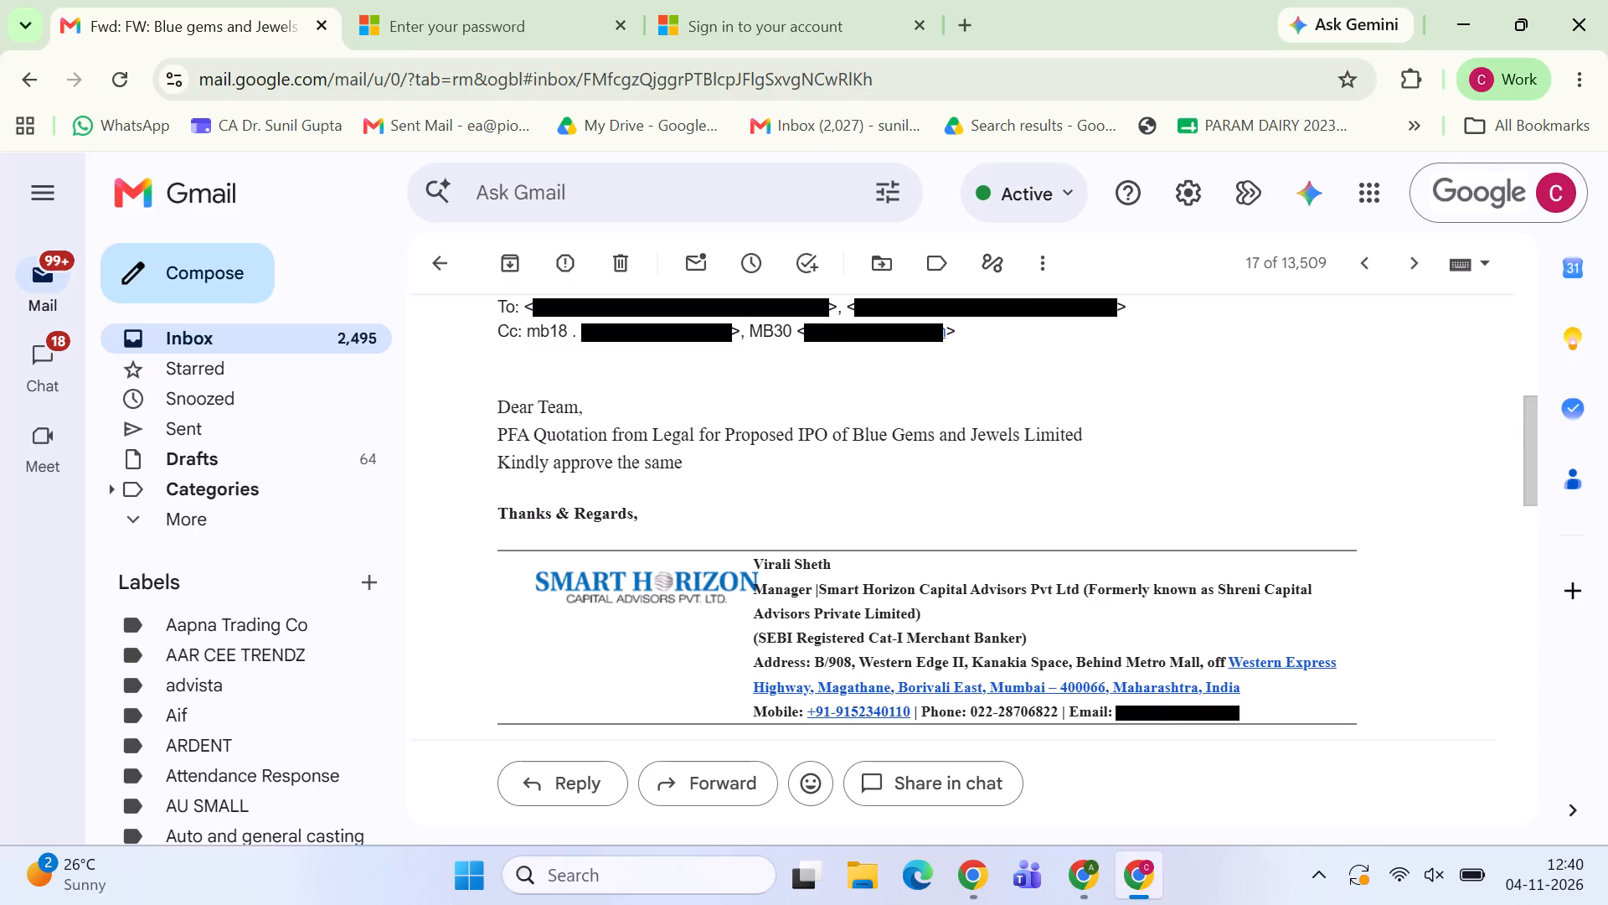
left_click(676, 438)
scroll(691, 533, "down", 2)
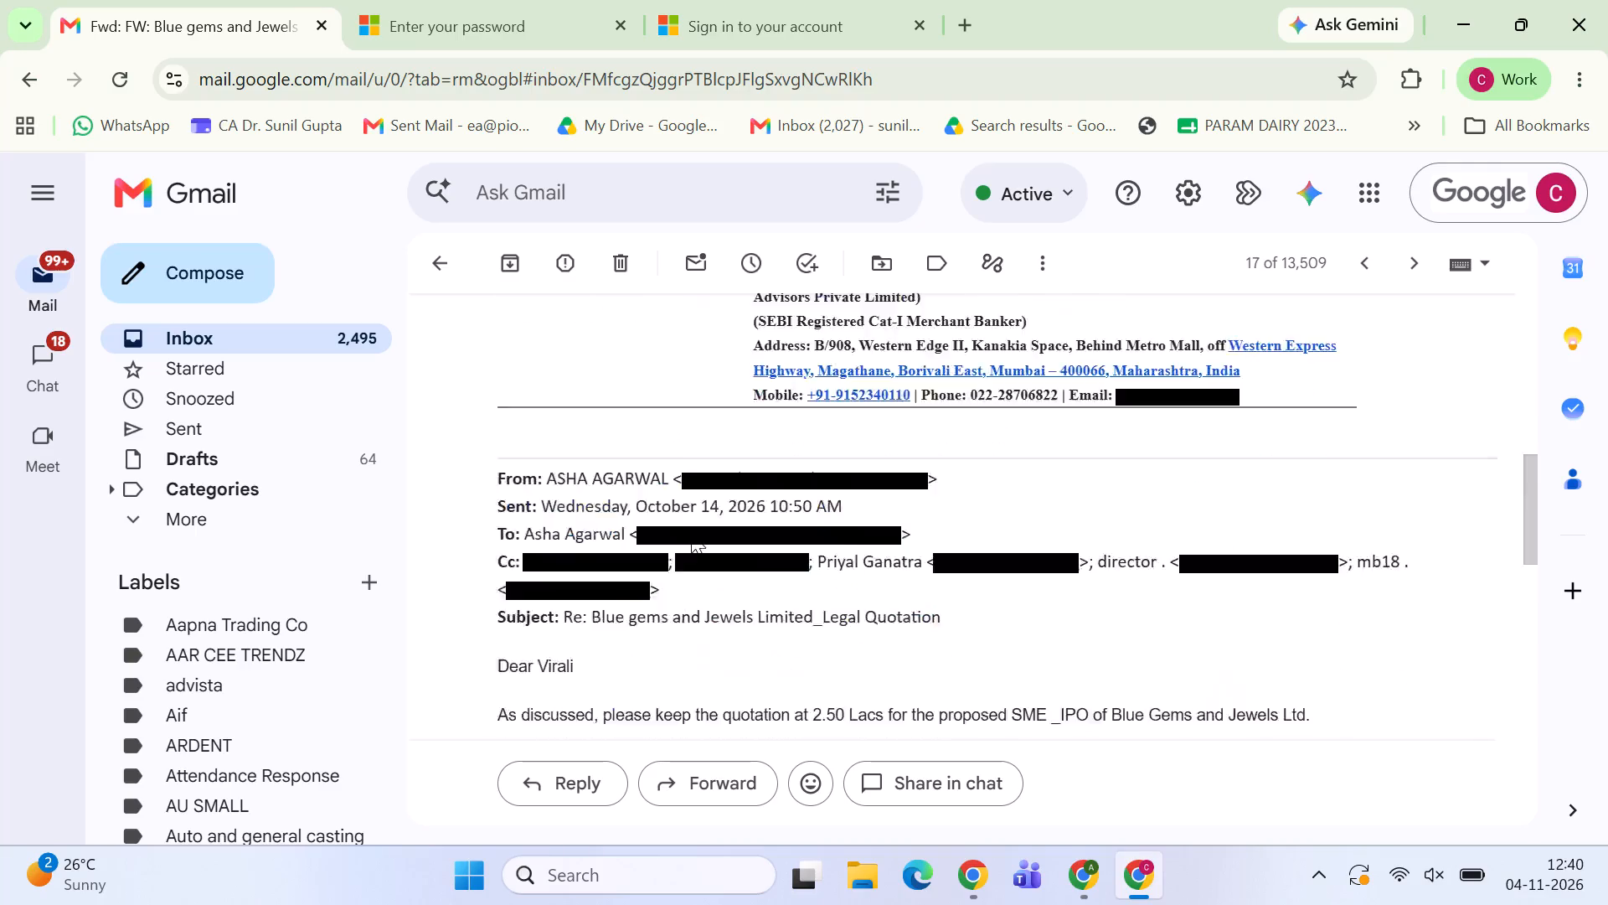
scroll(691, 533, "down", 2)
left_click(822, 544)
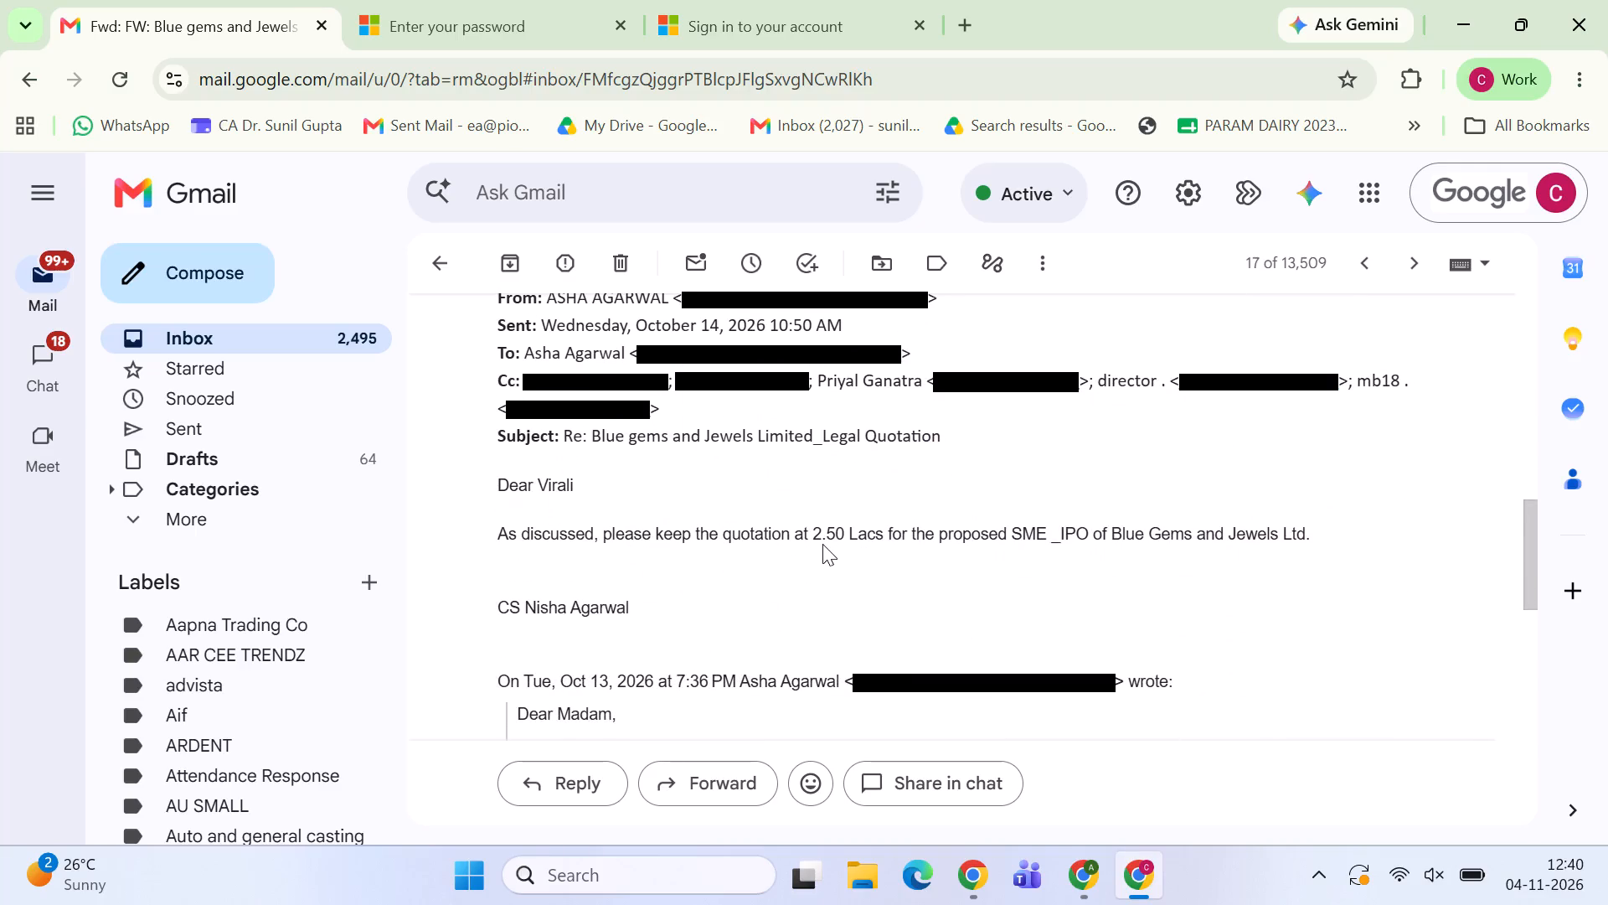
scroll(822, 544, "down", 1)
scroll(952, 476, "down", 1)
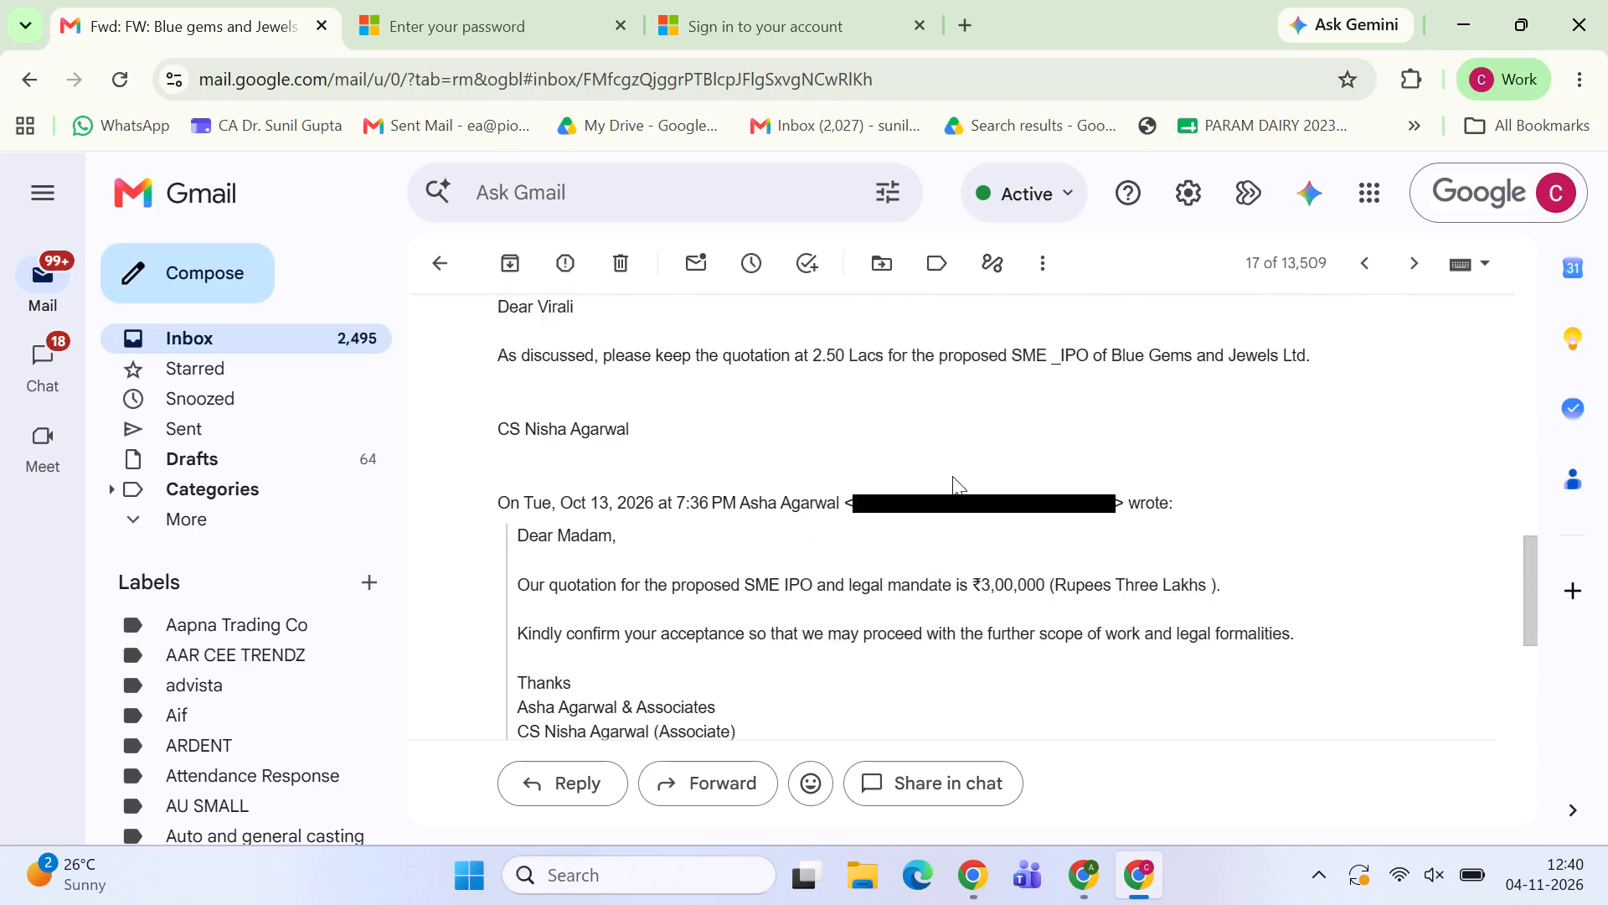
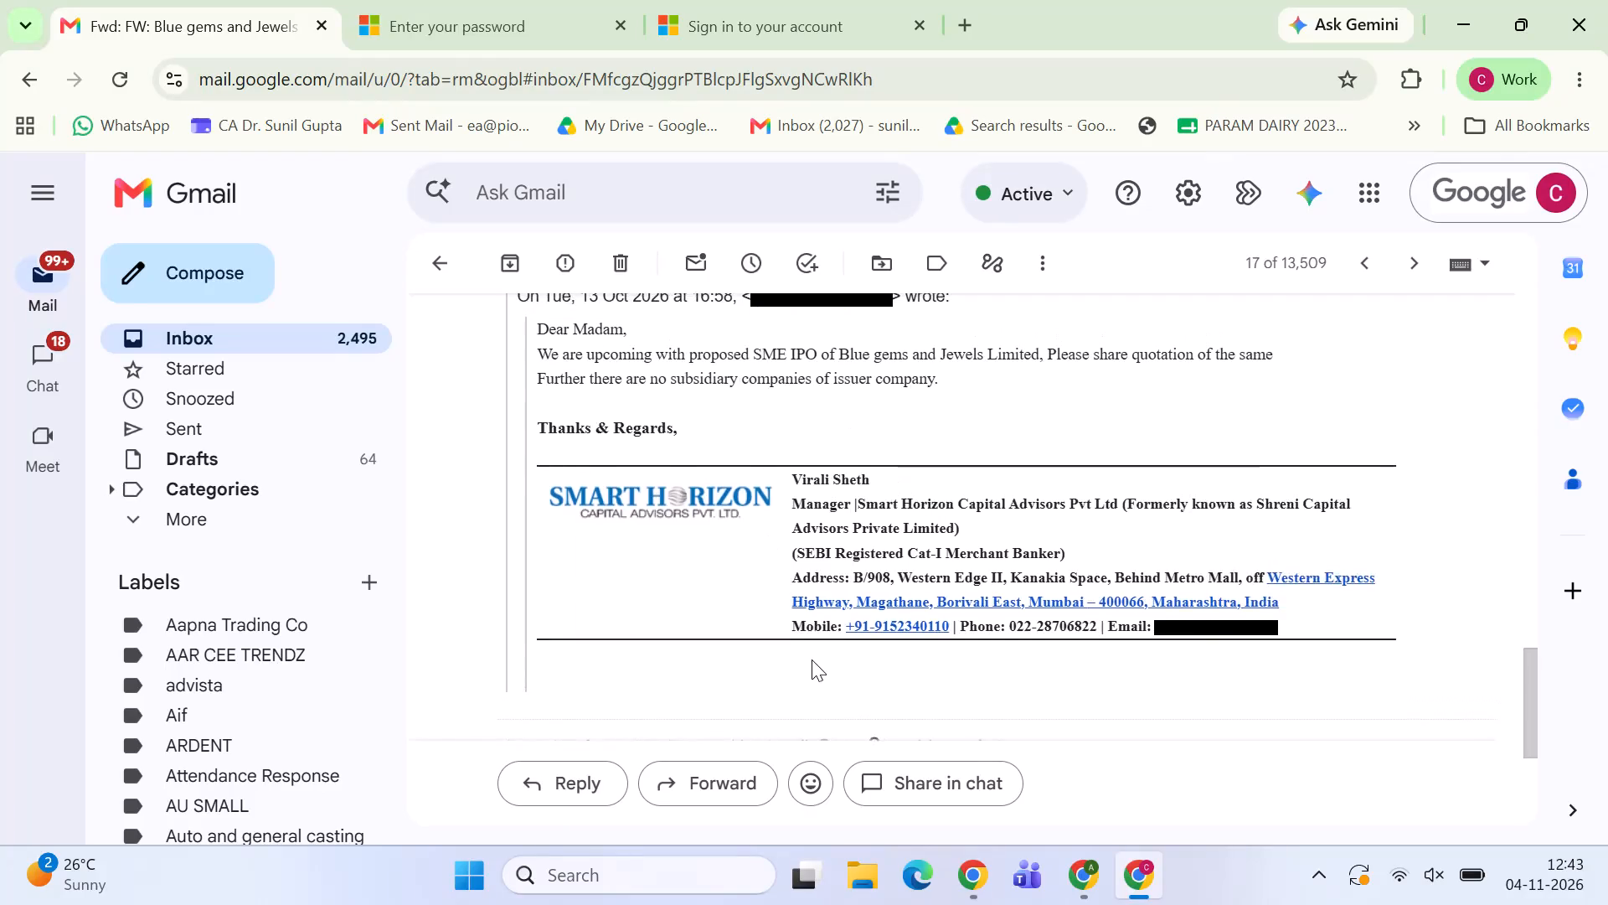
Review the Blue Gems and Jewels quotation thread from the original request back up to the email's subject and AI overview.
scroll(812, 659, "up", 3)
scroll(898, 561, "up", 1)
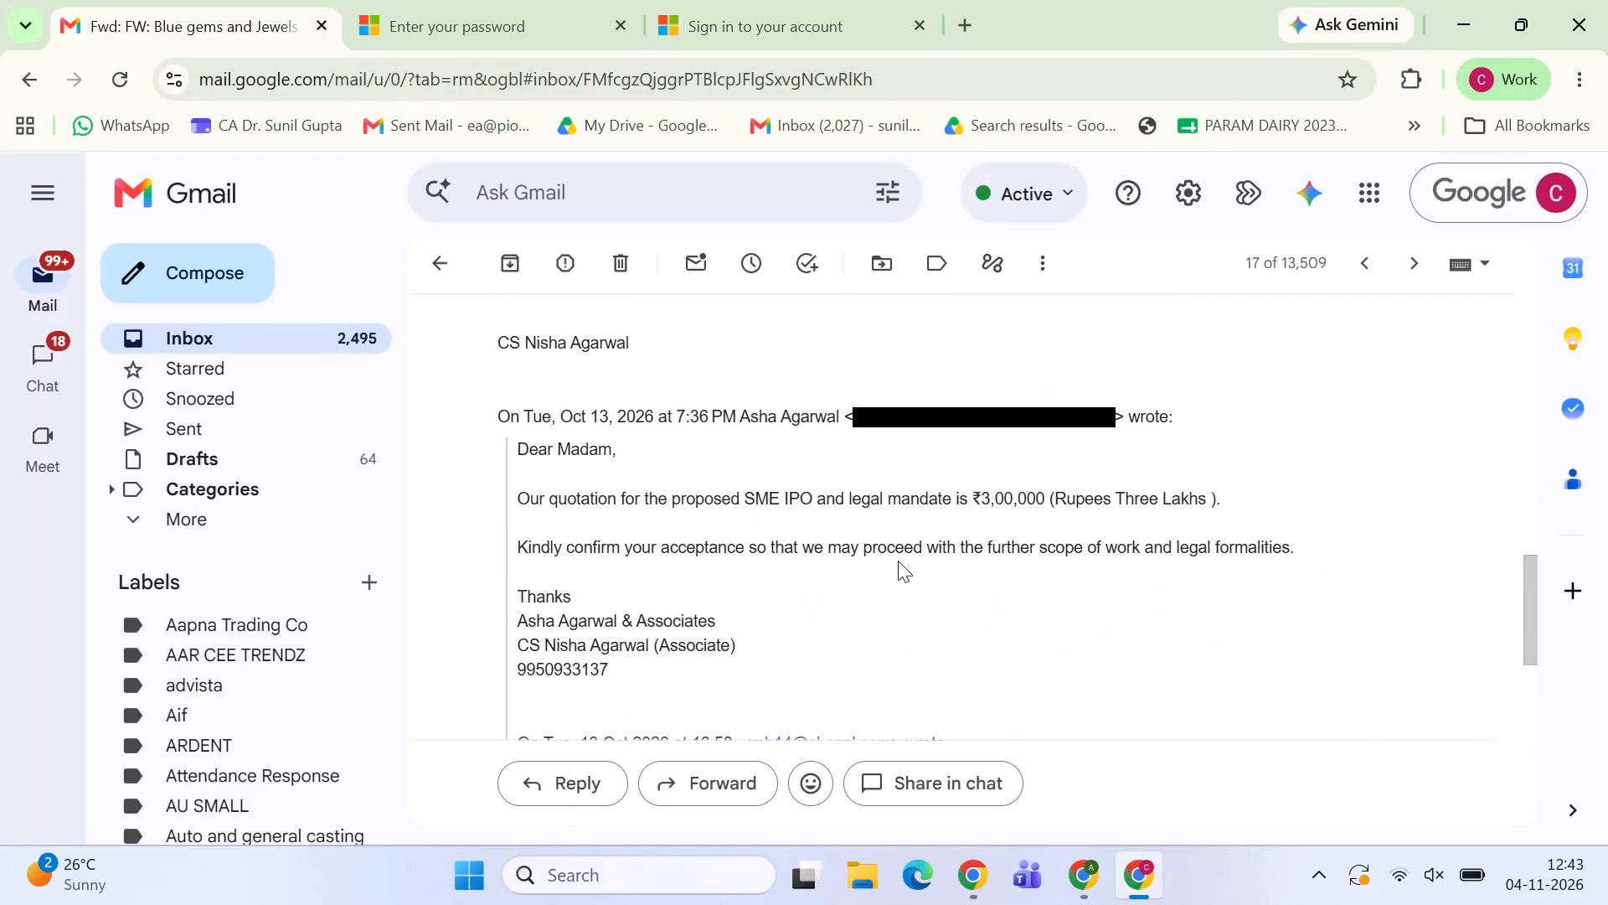
scroll(898, 561, "up", 1)
scroll(883, 458, "up", 3)
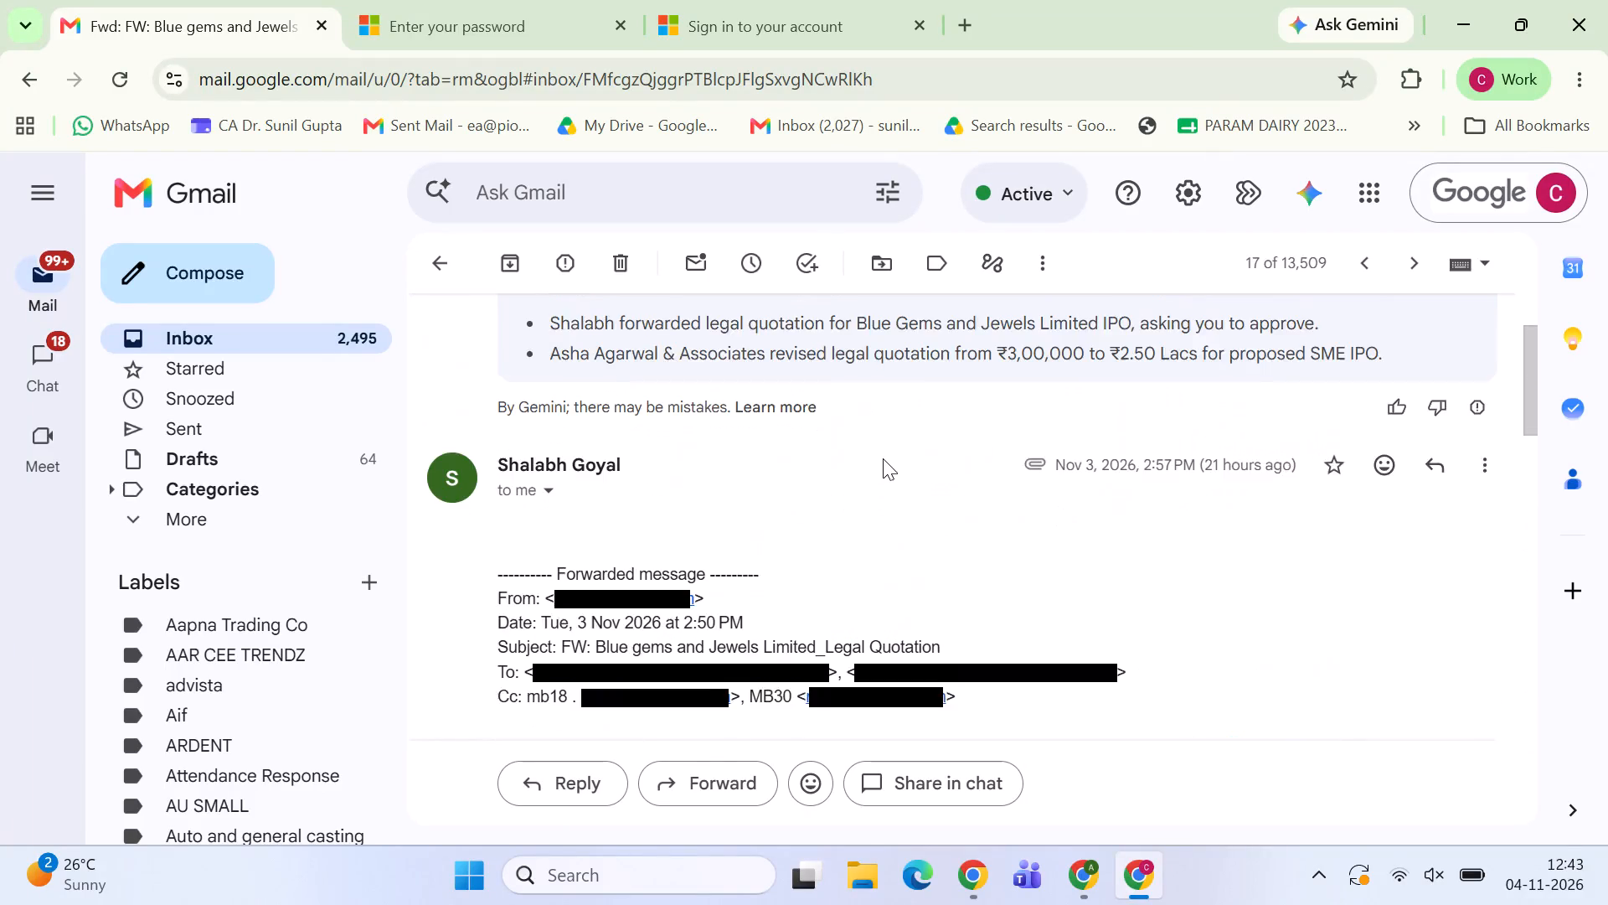
scroll(883, 458, "up", 4)
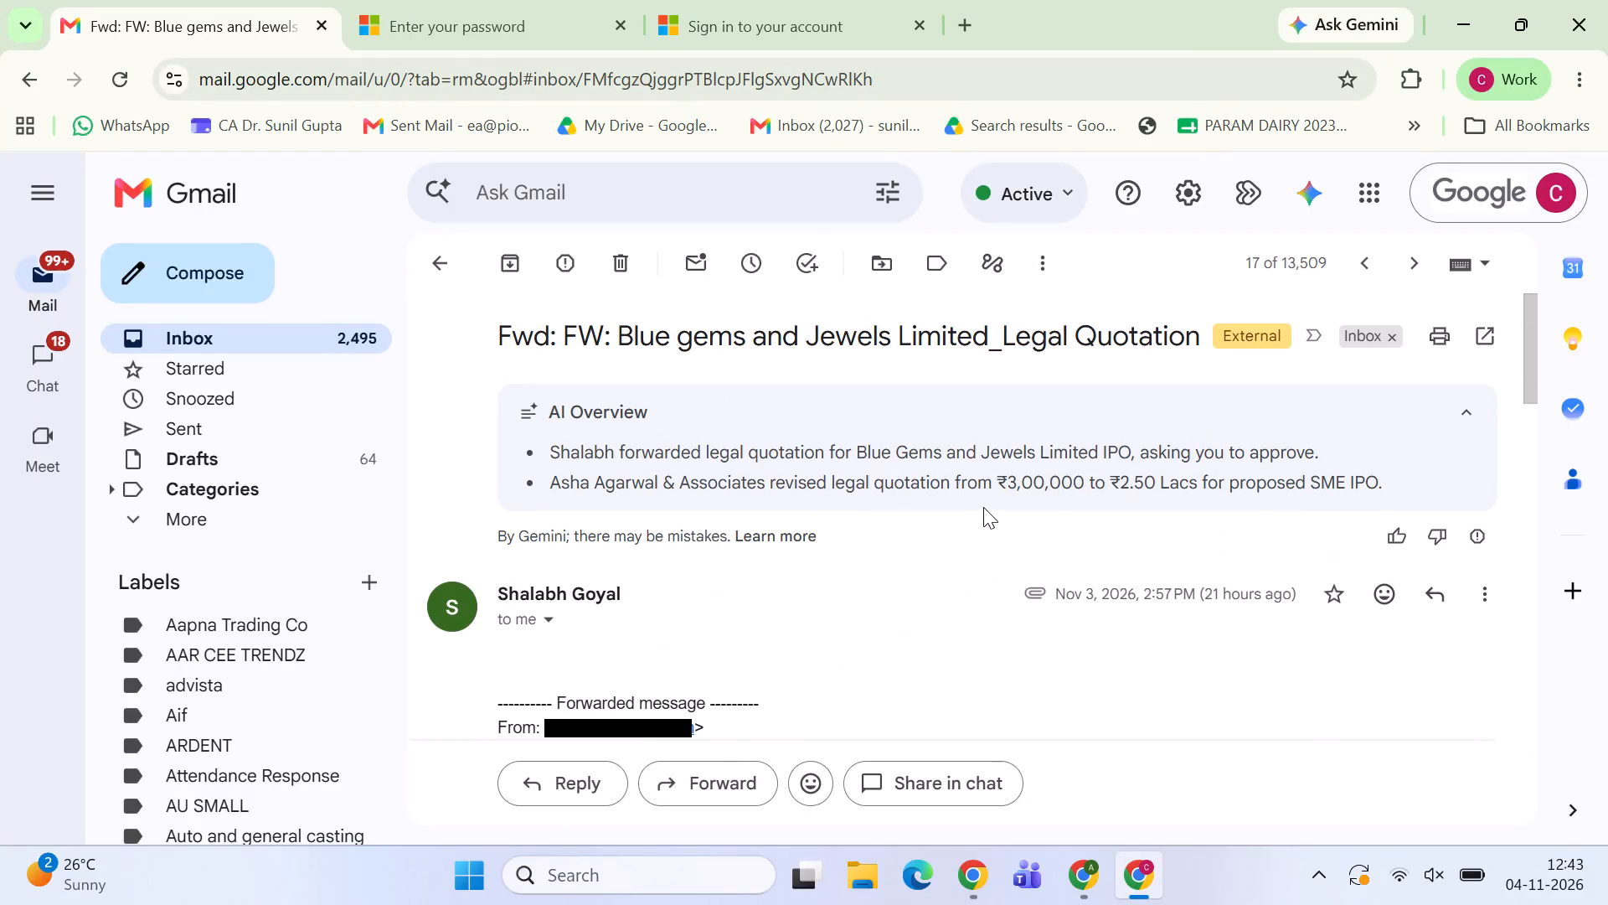